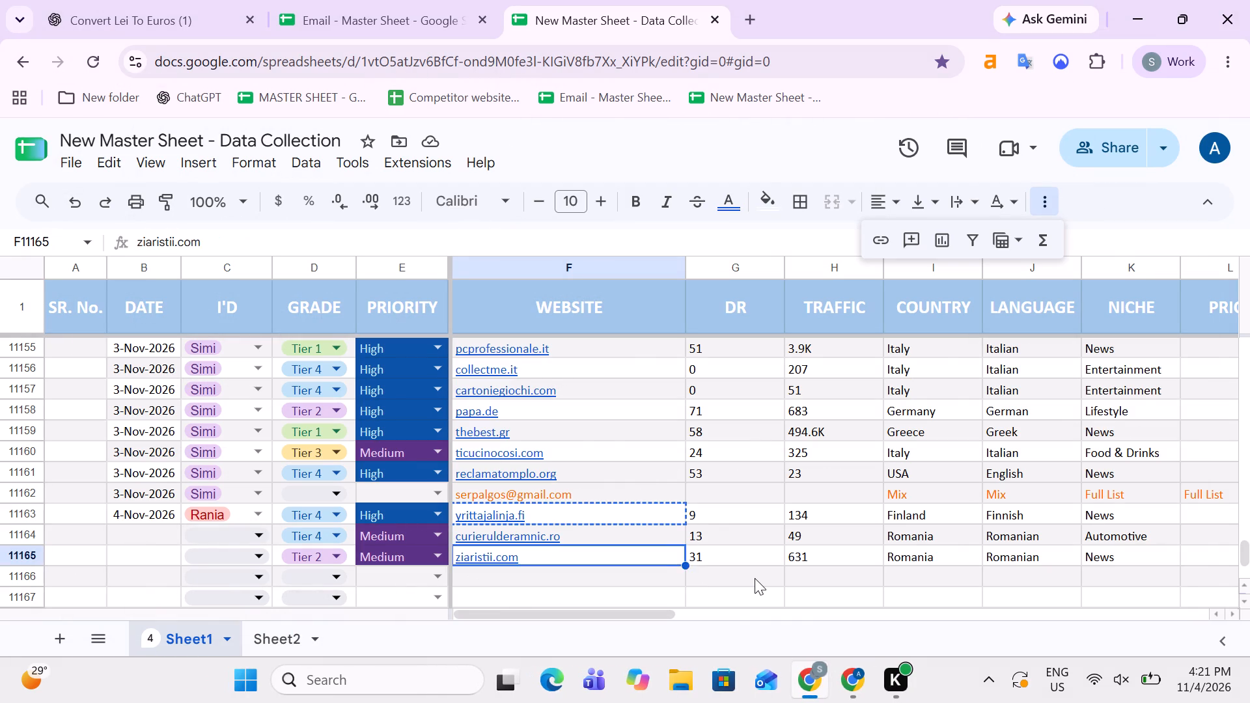
Review the ziaristii.com row across its columns, from website metrics through contact details, file version and important notes.
key(Right)
key(Right)
key(Right)
key(Right)
key(Right)
key(Right)
key(Right)
key(Right)
key(Right)
key(Right)
key(Right)
key(Right)
key(Right)
key(Left)
key(Left)
key(Left)
key(Left)
key(Left)
key(Left)
key(Left)
key(Left)
key(Left)
key(Left)
key(Left)
key(Left)
key(Left)
key(Left)
key(Left)
key(Left)
key(Left)
key(Left)
key(Left)
key(Left)
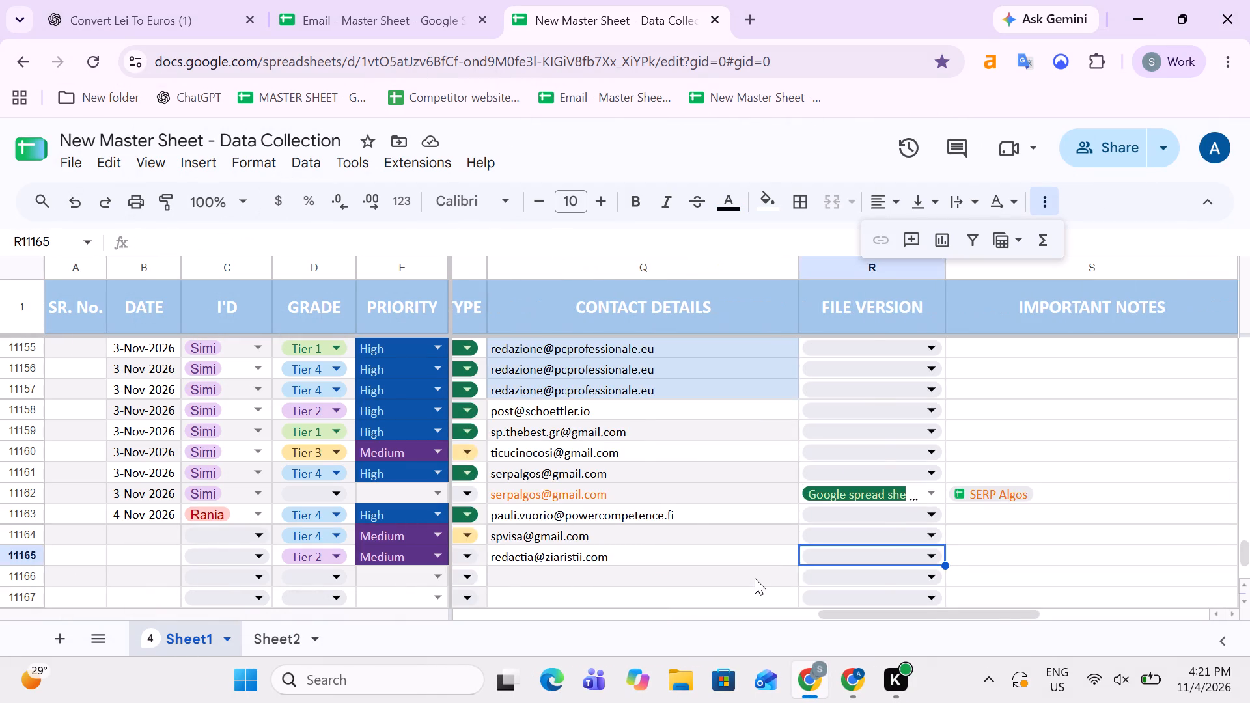
key(Right)
key(Right)
key(Right)
key(Right)
key(Right)
key(alt+Tab)
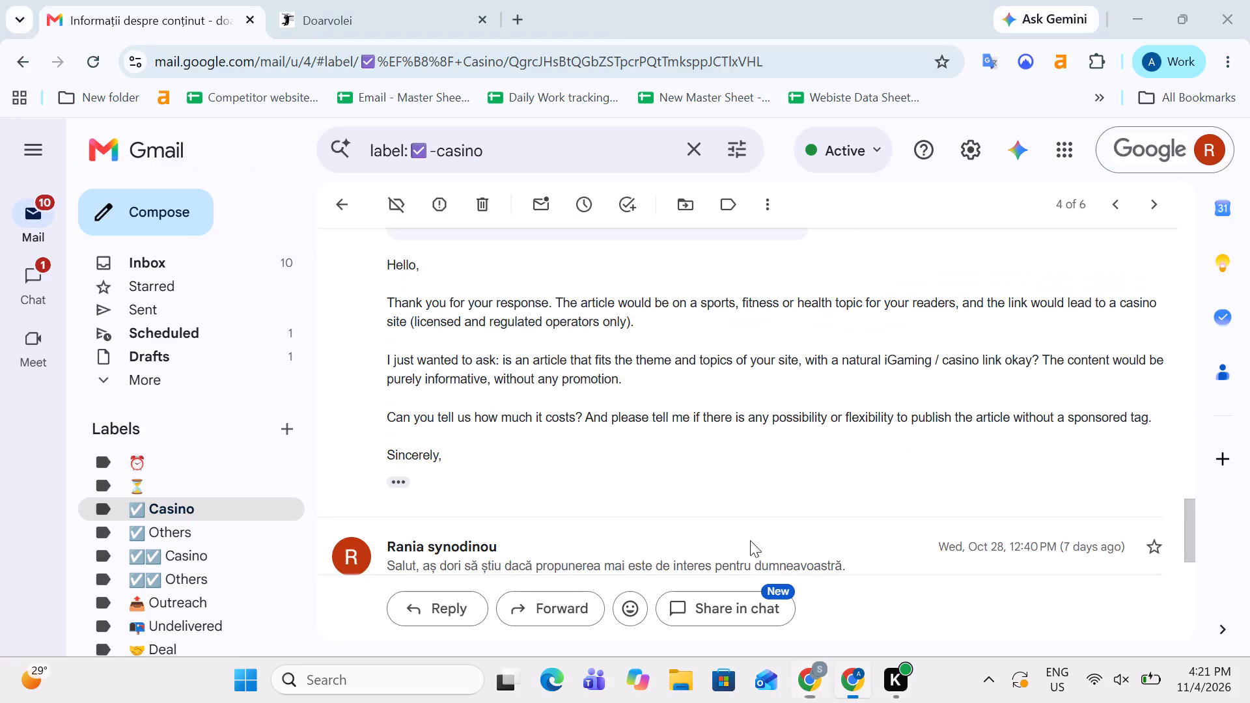
scroll(557, 430, down, 7)
scroll(631, 441, up, 1)
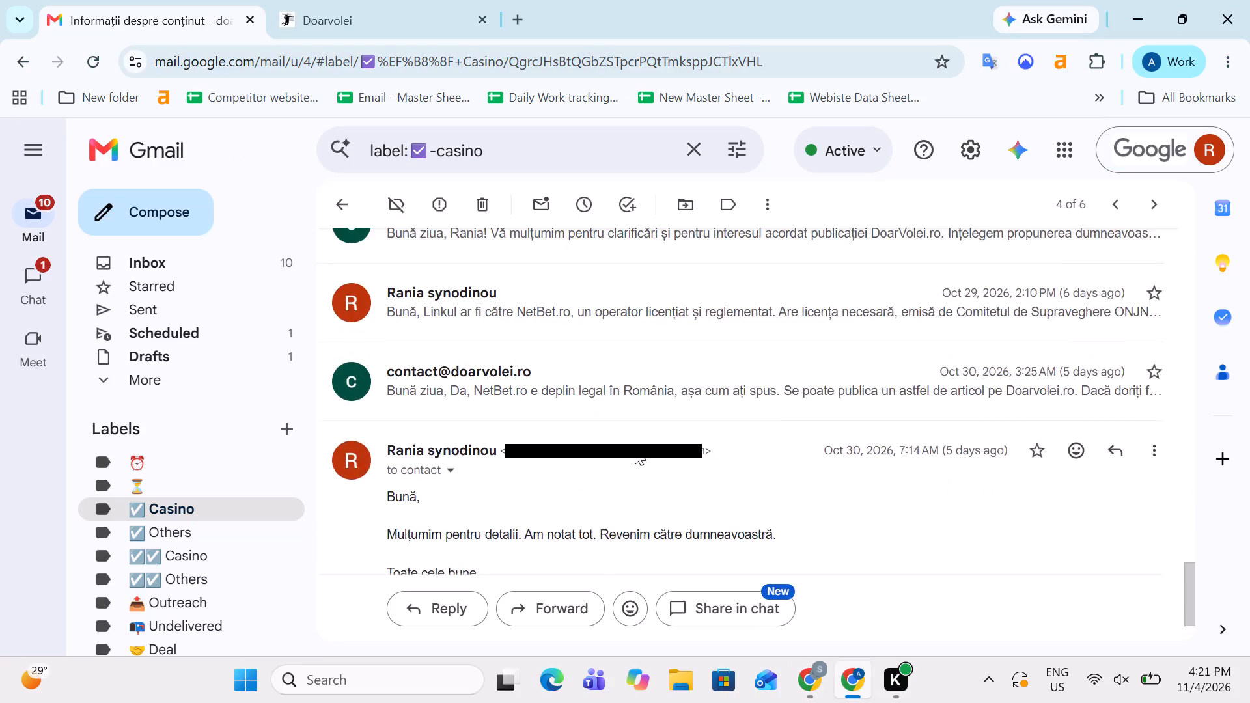
scroll(635, 448, up, 11)
scroll(641, 462, up, 16)
click(342, 0)
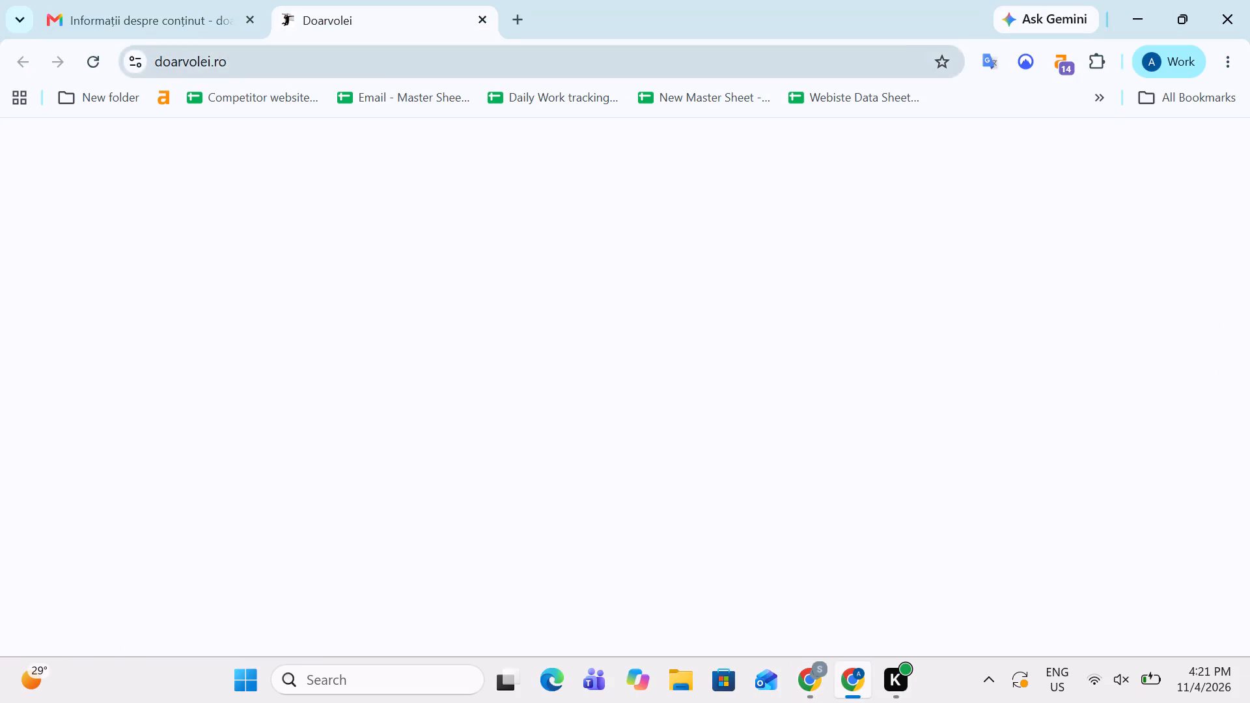
click(128, 0)
scroll(634, 352, down, 5)
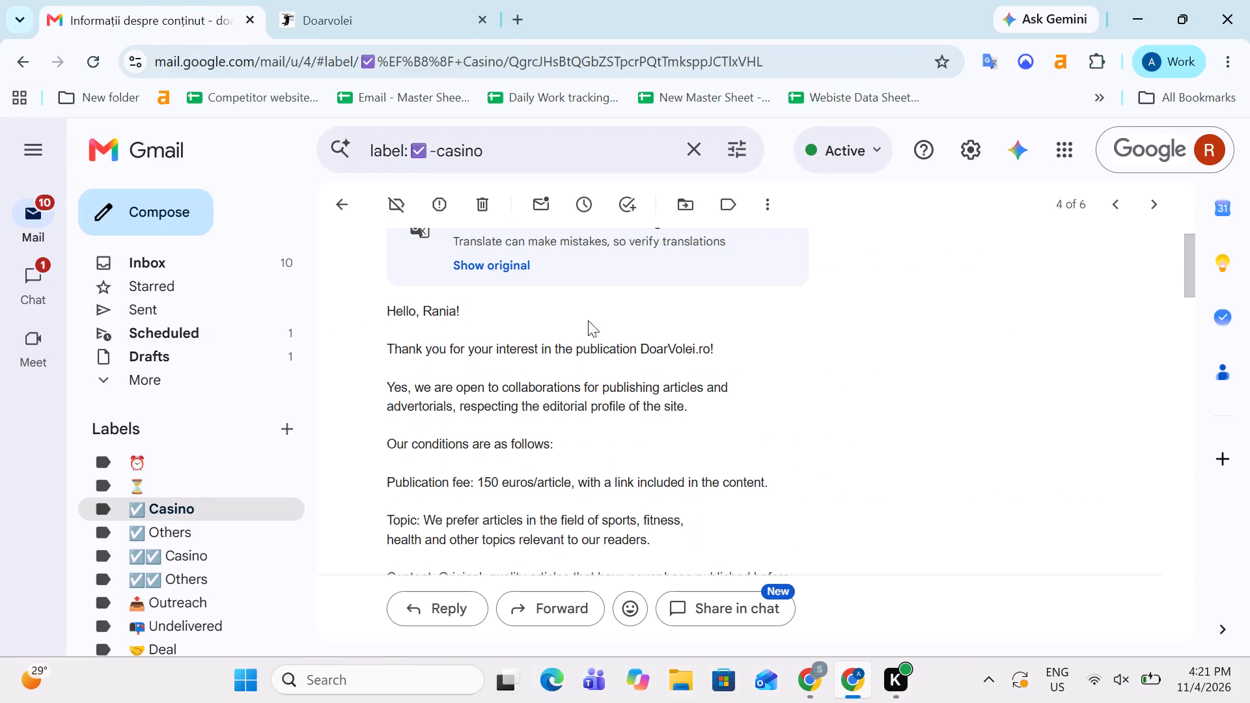
scroll(673, 420, down, 1)
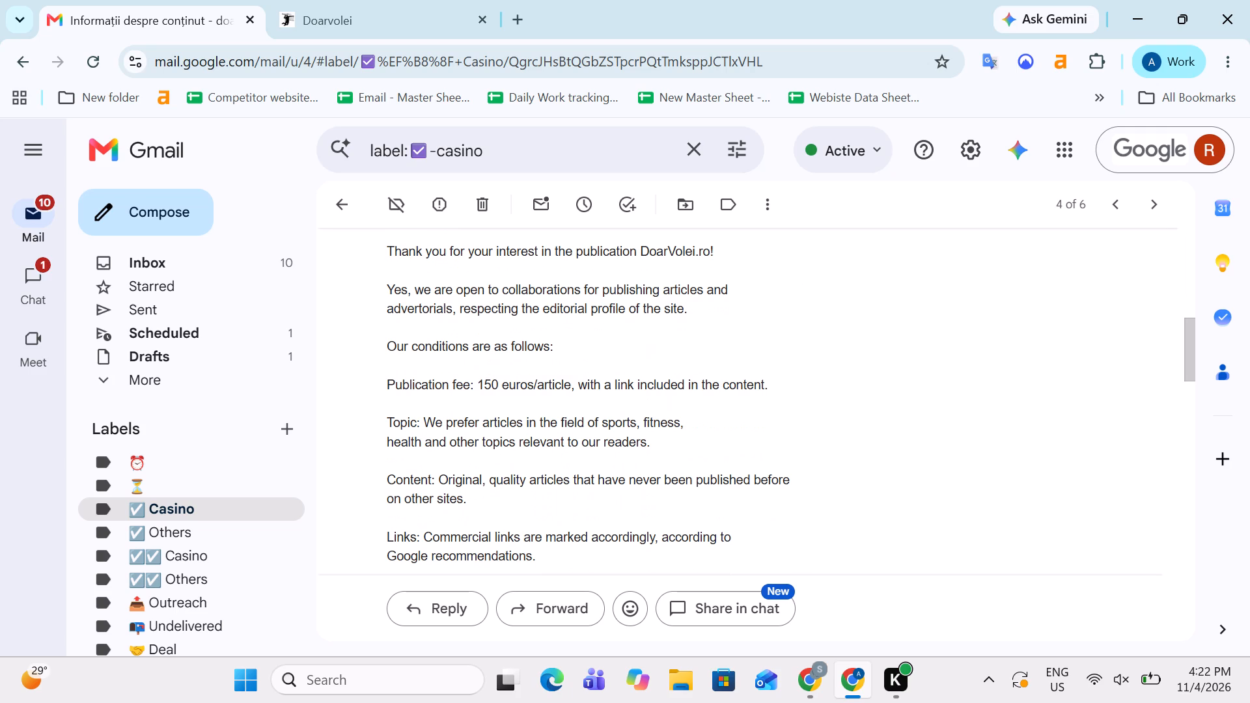
scroll(689, 410, down, 1)
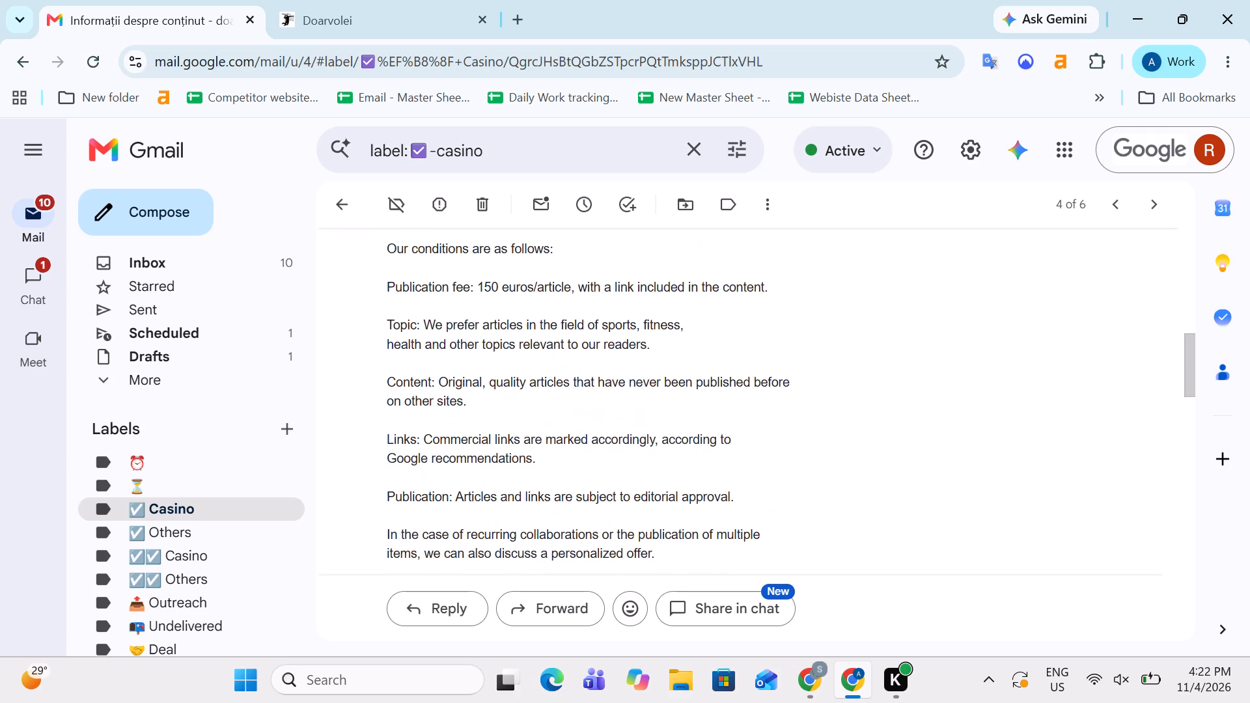
scroll(689, 441, down, 1)
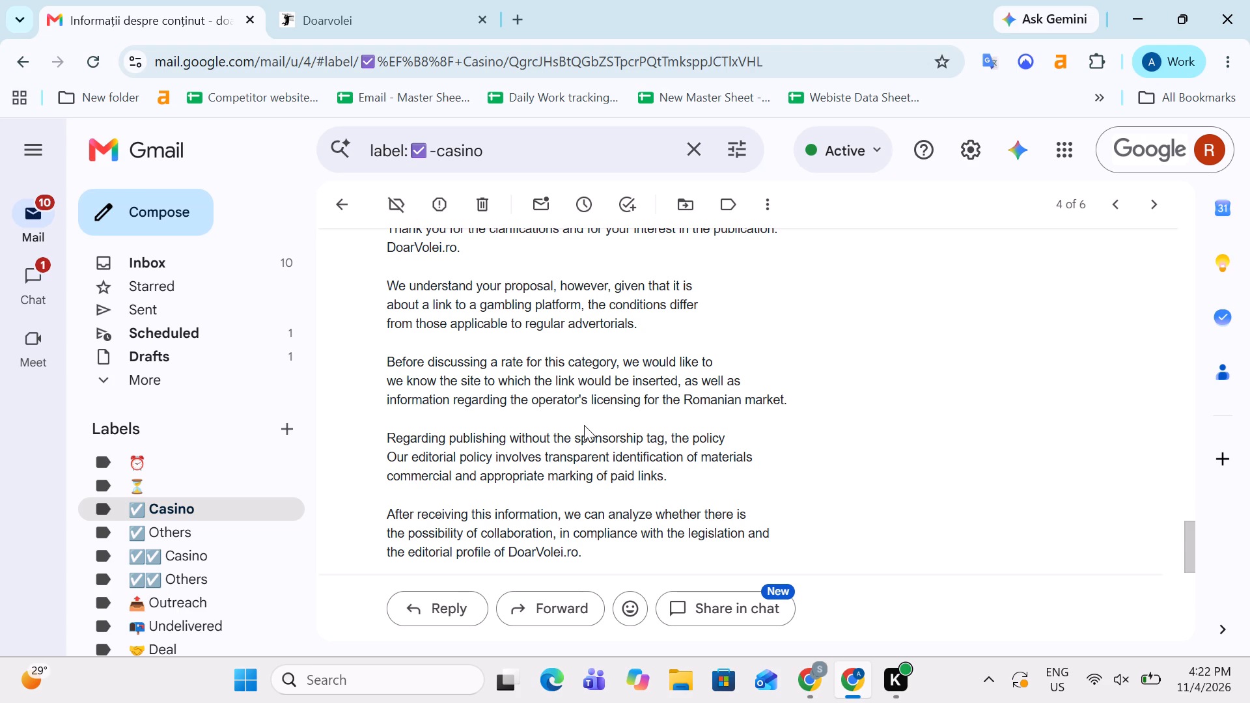
Read the DoarVolei.ro email thread, including the collapsed replies, for the regular and casino article prices and conditions.
scroll(664, 438, down, 1)
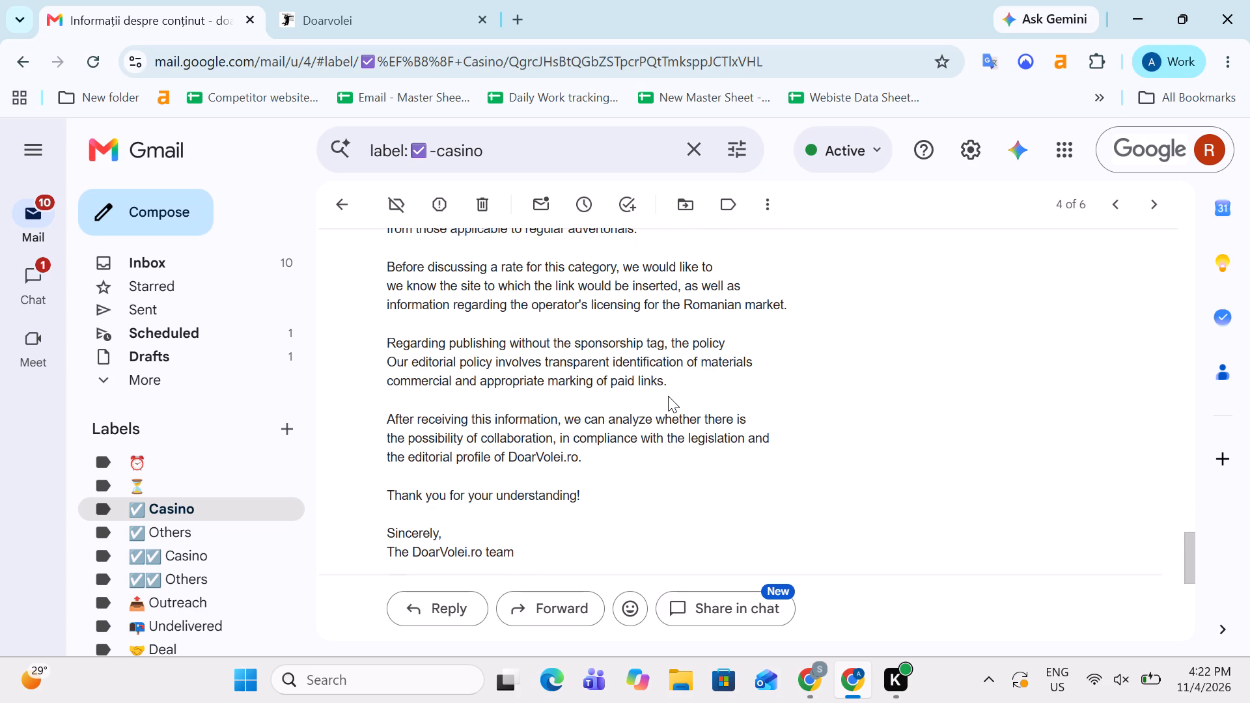
scroll(520, 448, down, 3)
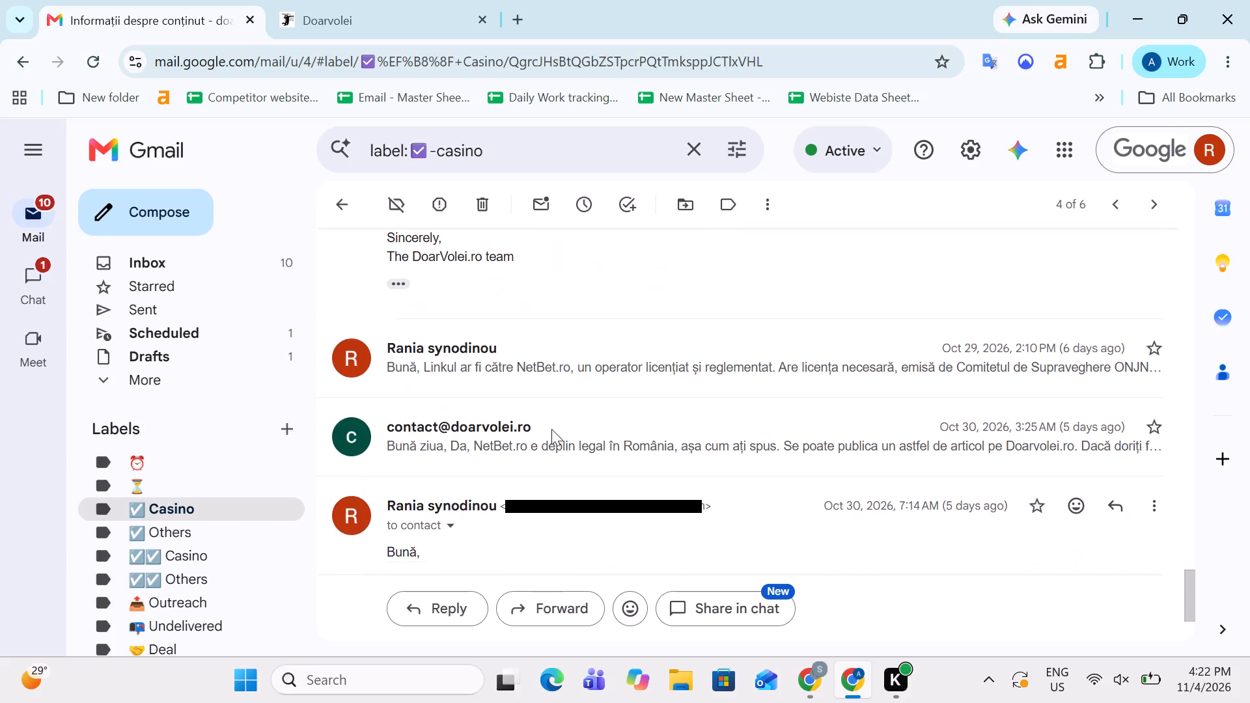
click(525, 362)
scroll(623, 423, down, 2)
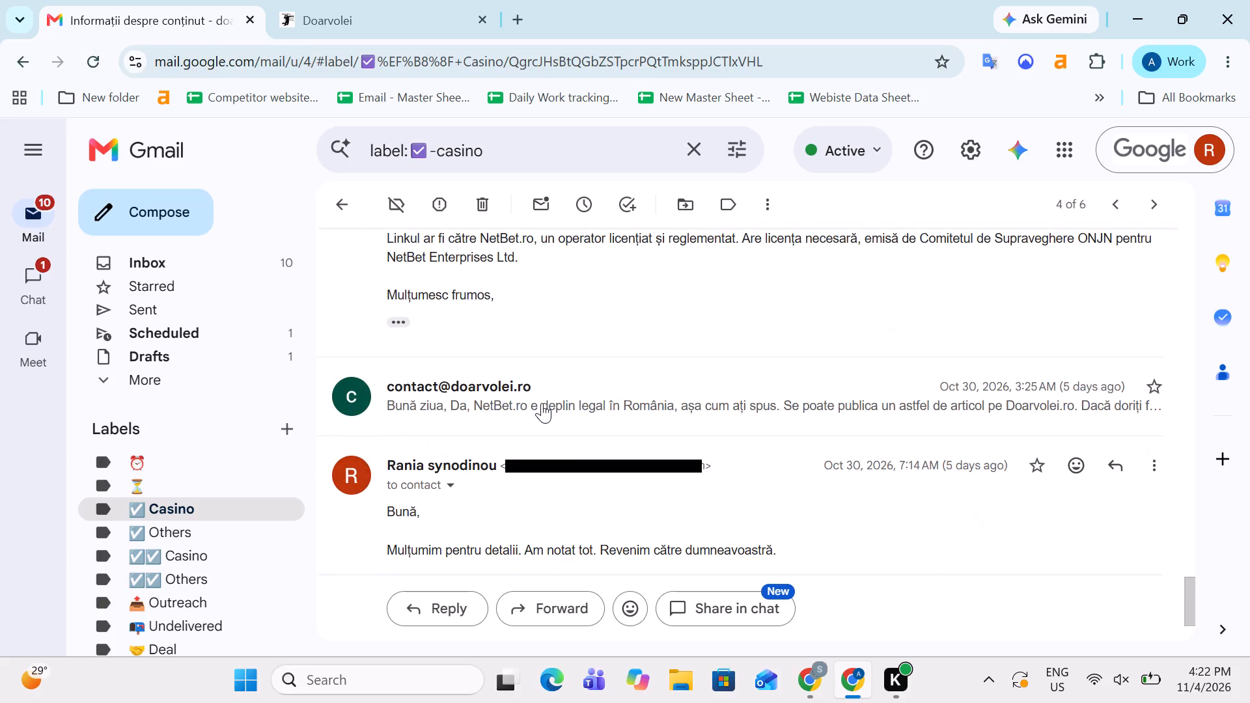
click(542, 403)
scroll(571, 451, down, 2)
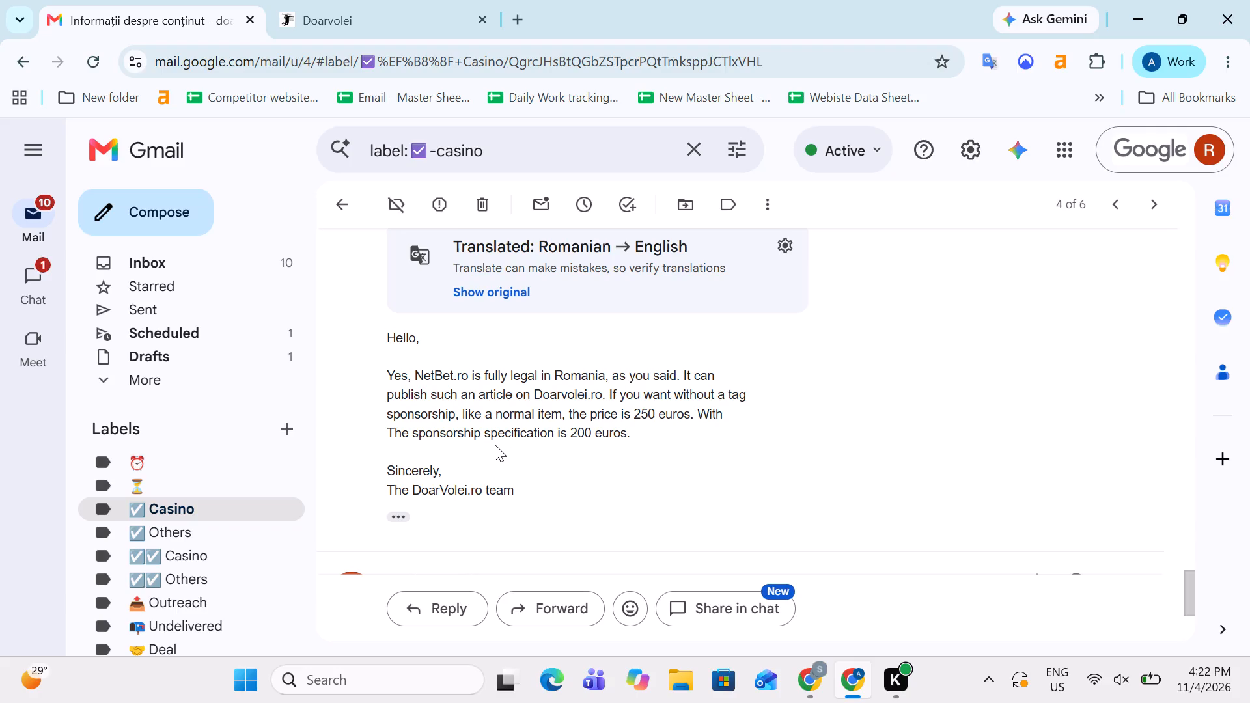
scroll(555, 432, down, 3)
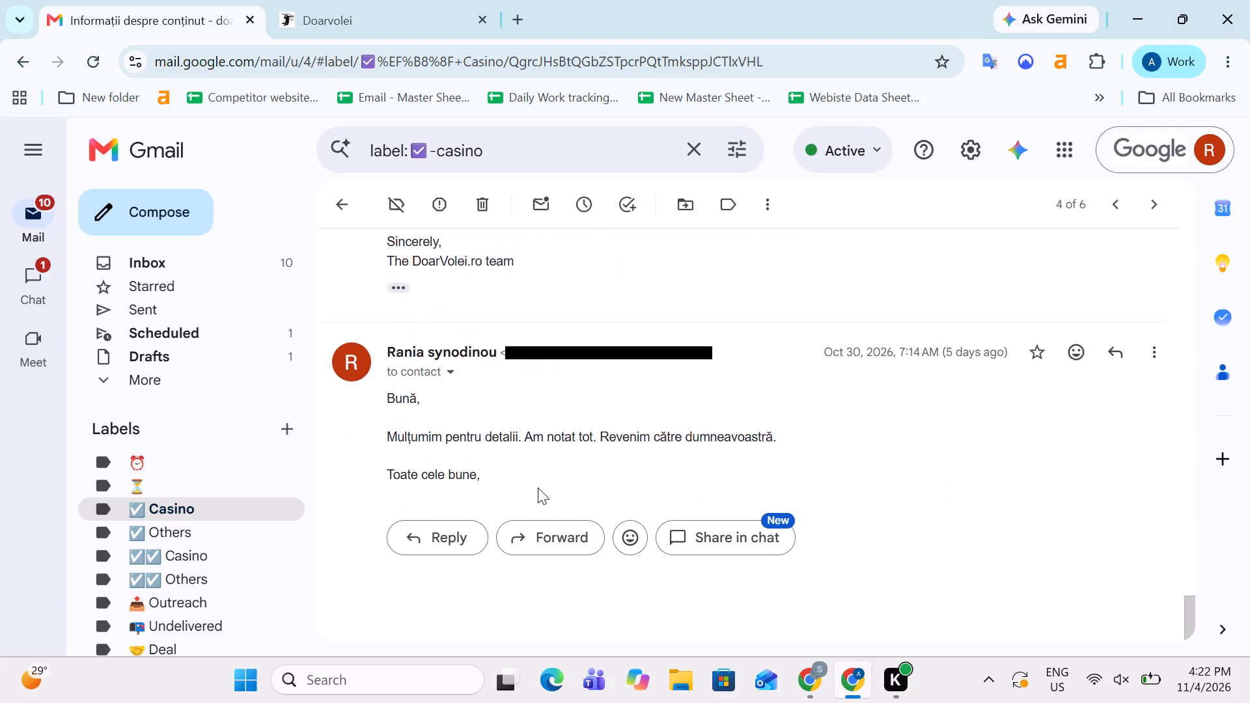
scroll(536, 489, down, 1)
scroll(534, 476, up, 20)
scroll(534, 476, up, 15)
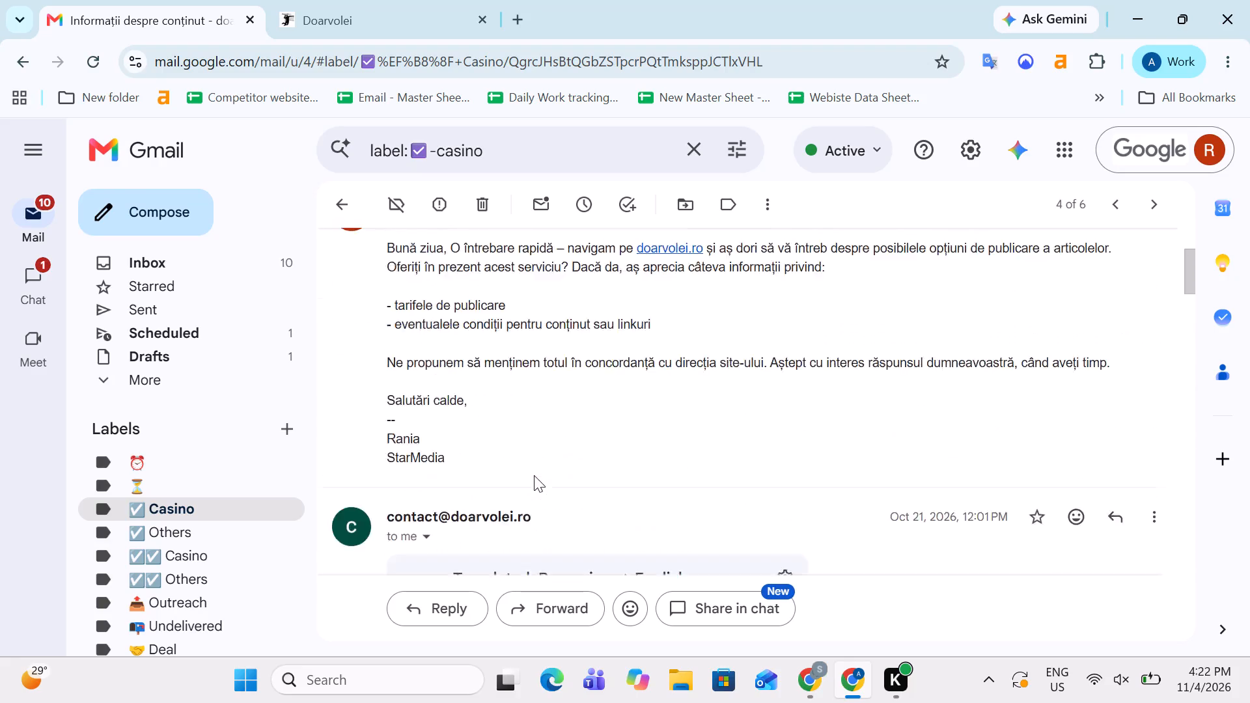
scroll(534, 475, down, 6)
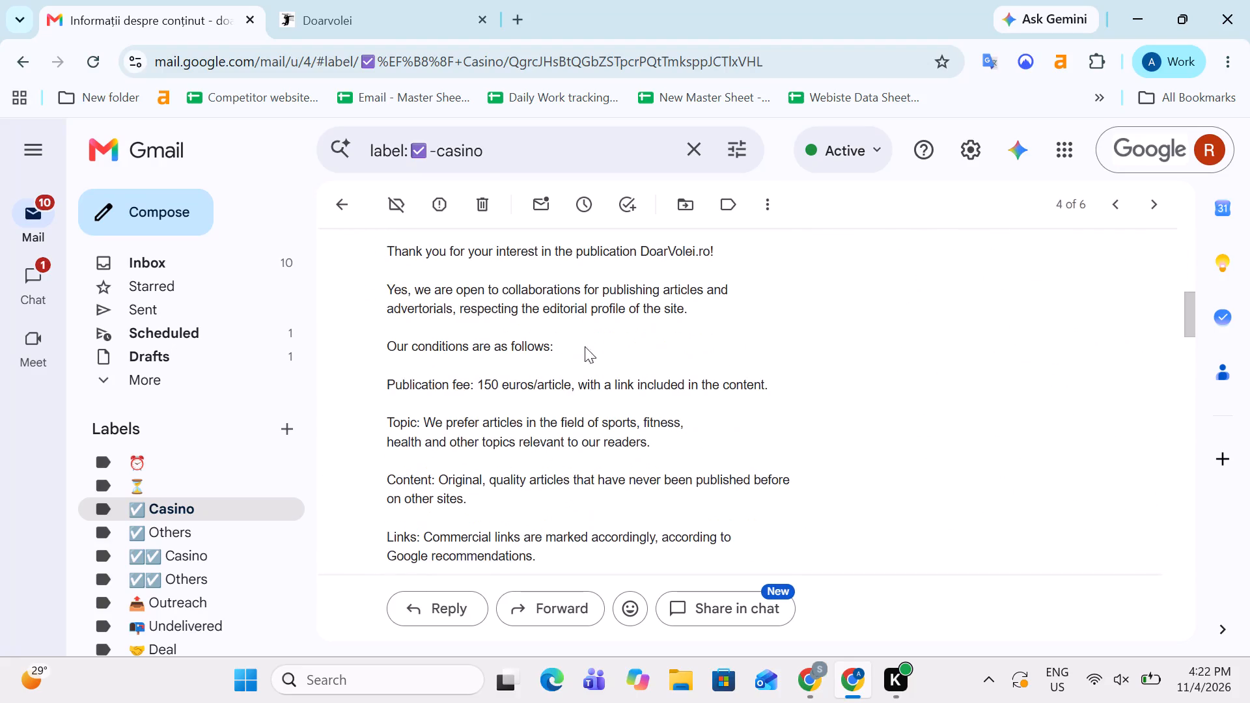
scroll(459, 370, up, 5)
Copy the domain doarvolei.ro from the site's address and add it in the Website column of row 11166 in the New Master Sheet.
click(387, 0)
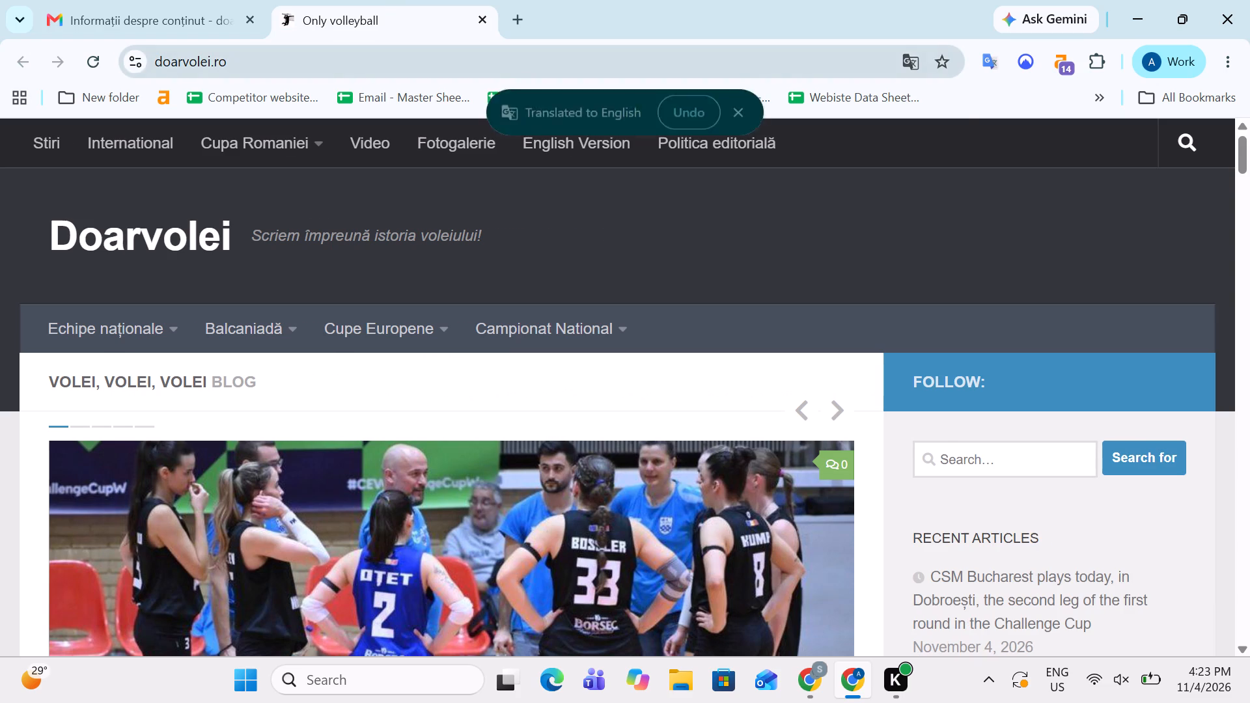
click(325, 62)
drag(325, 62, 240, 67)
key(ctrl+c)
key(ctrl+c)
key(ctrl+c)
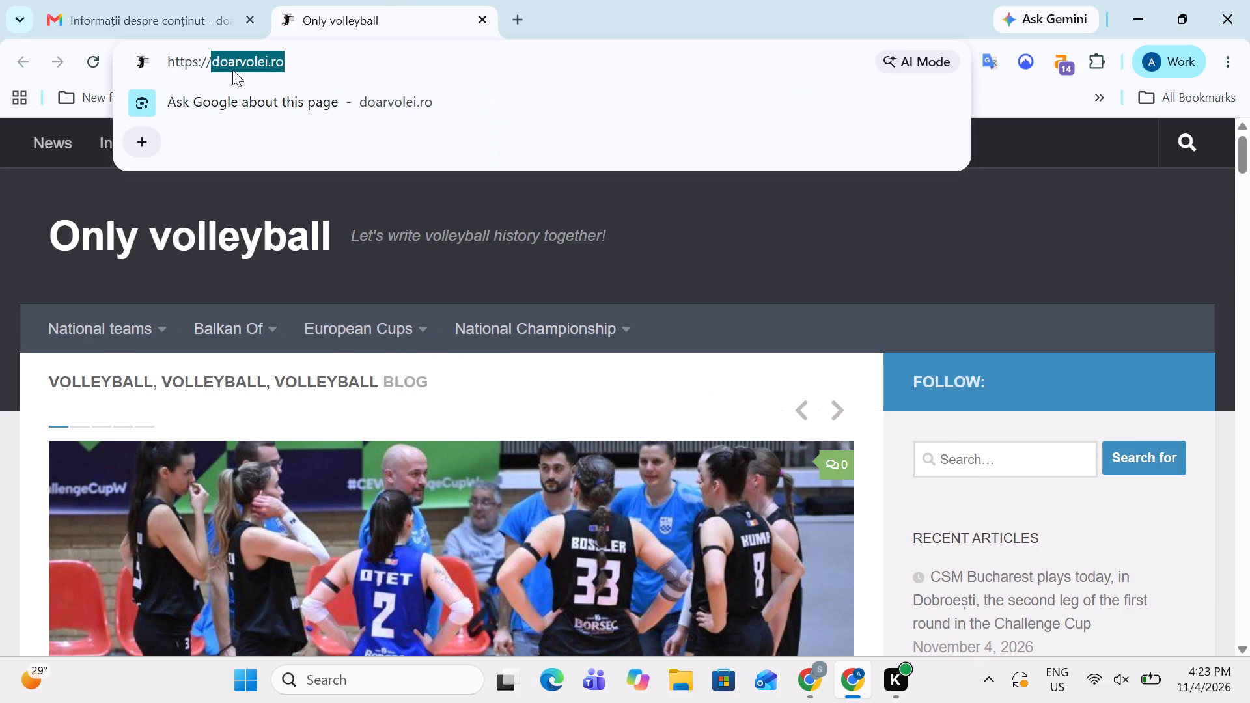
key(alt+Tab)
key(Down)
key(Return)
key(ctrl+v)
key(Tab)
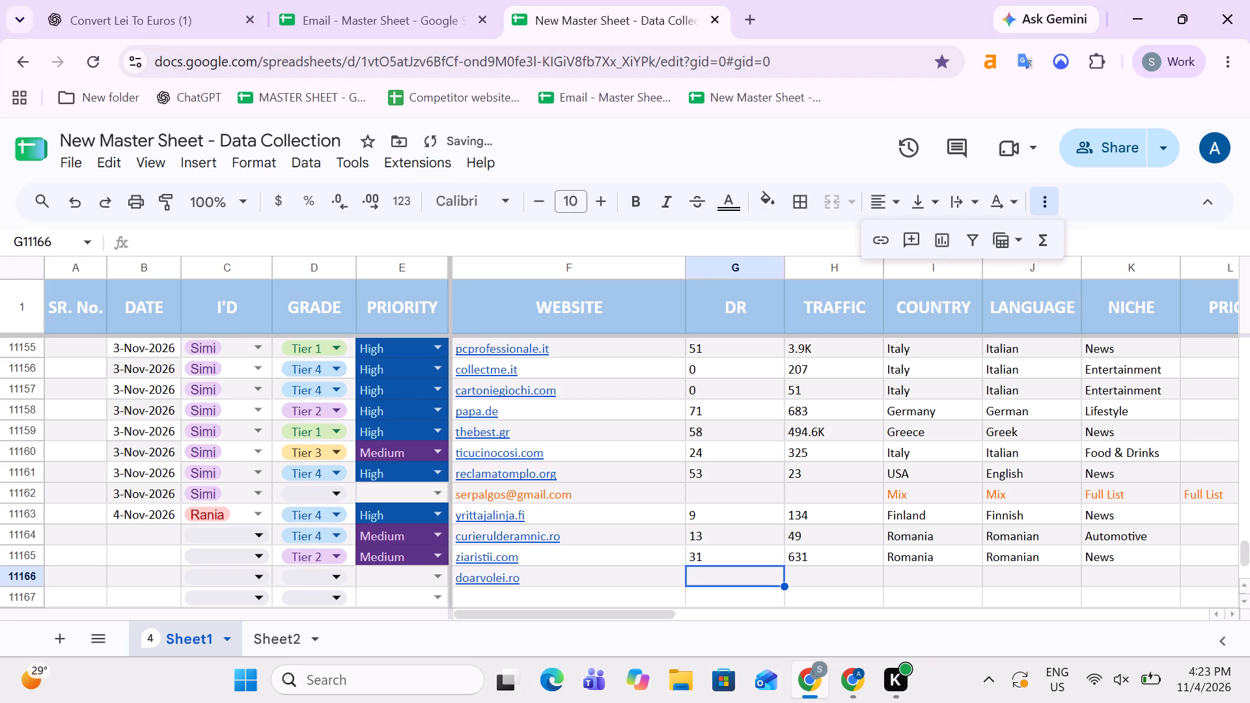
key(Right)
key(Left)
key(Right)
key(Left)
Look over the doarvolei.ro homepage to judge the site's topic and content.
key(alt+Tab)
scroll(658, 208, down, 3)
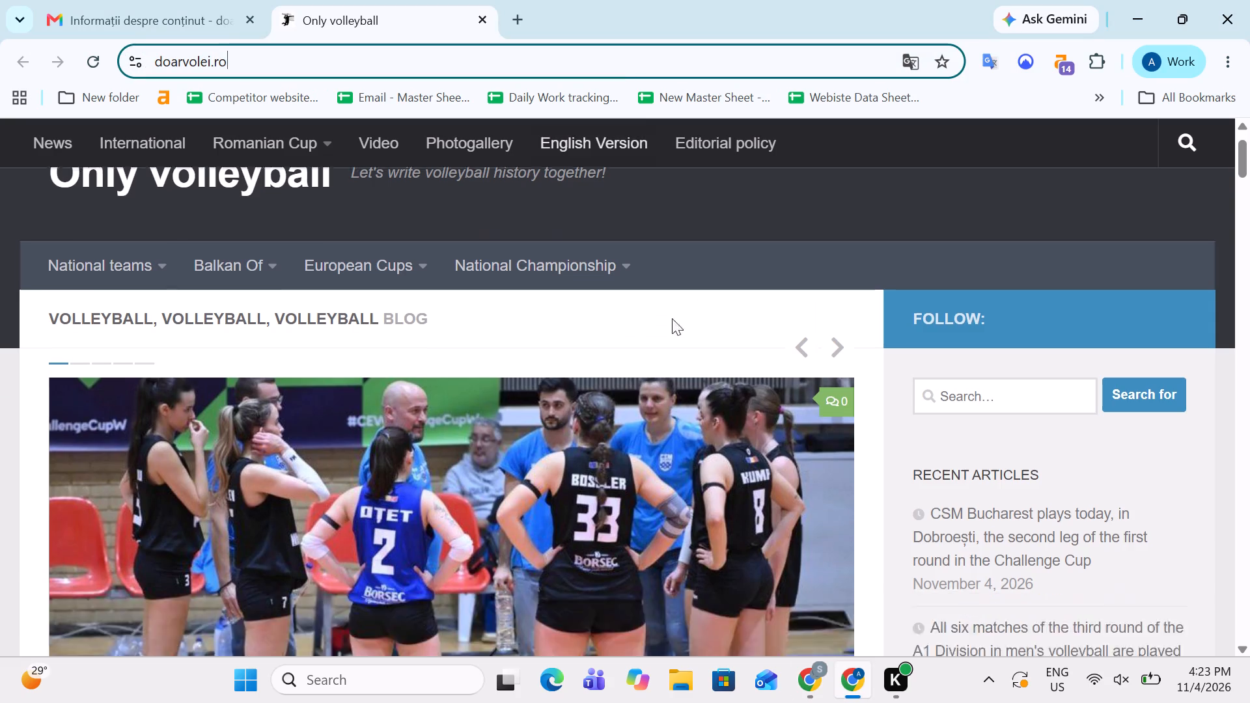
scroll(672, 318, down, 14)
scroll(687, 413, up, 6)
scroll(700, 407, down, 2)
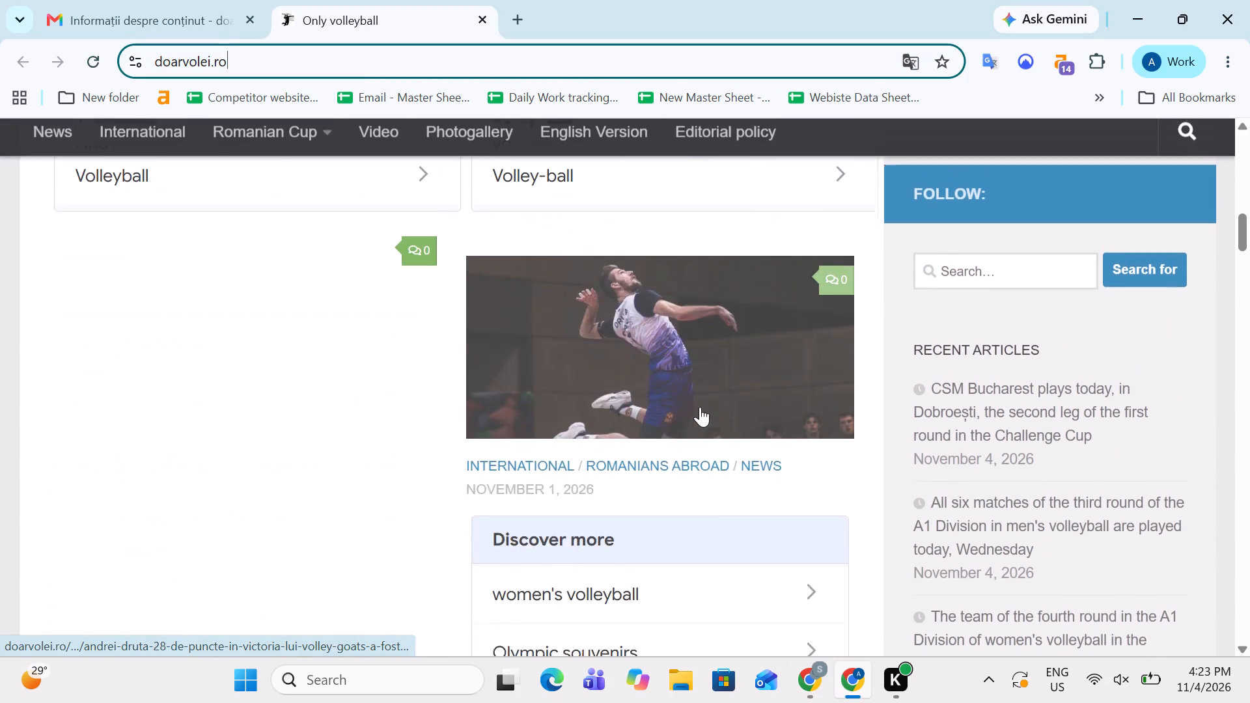
scroll(700, 407, down, 2)
scroll(700, 407, up, 4)
scroll(700, 407, down, 9)
scroll(705, 417, up, 20)
scroll(705, 417, up, 1)
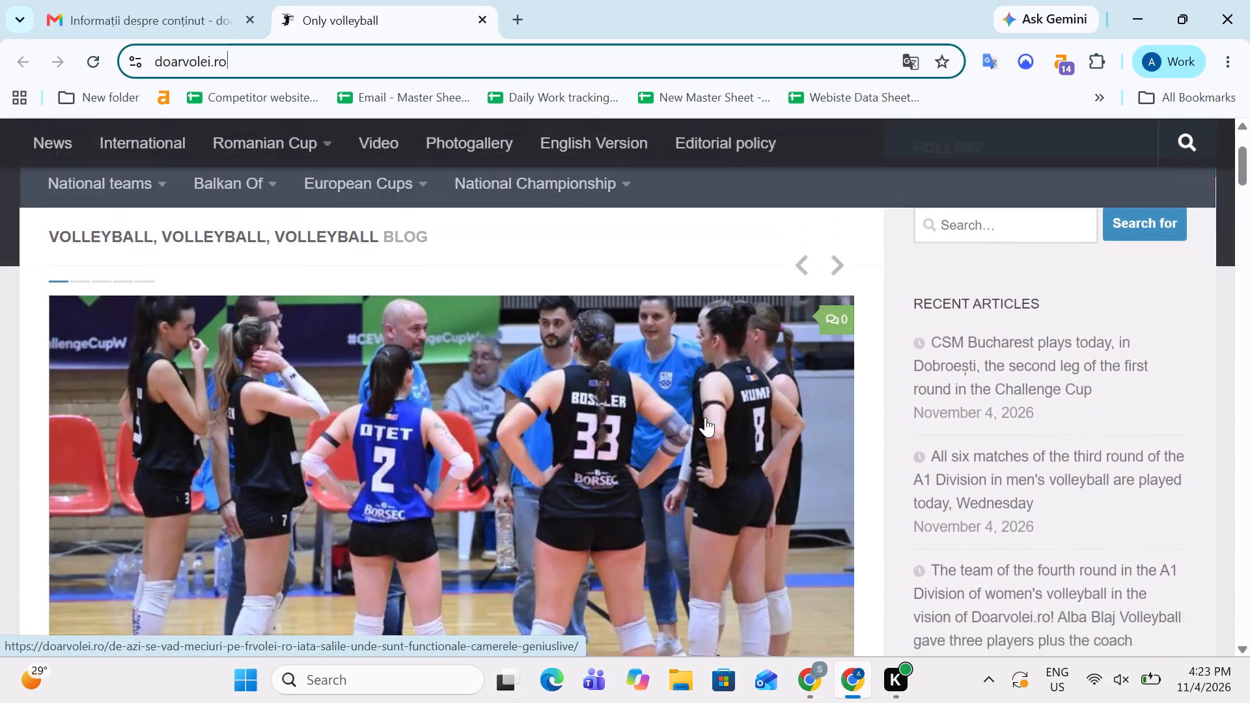
scroll(705, 417, up, 7)
Search the doarvolei.ro site for Netbet.
click(954, 463)
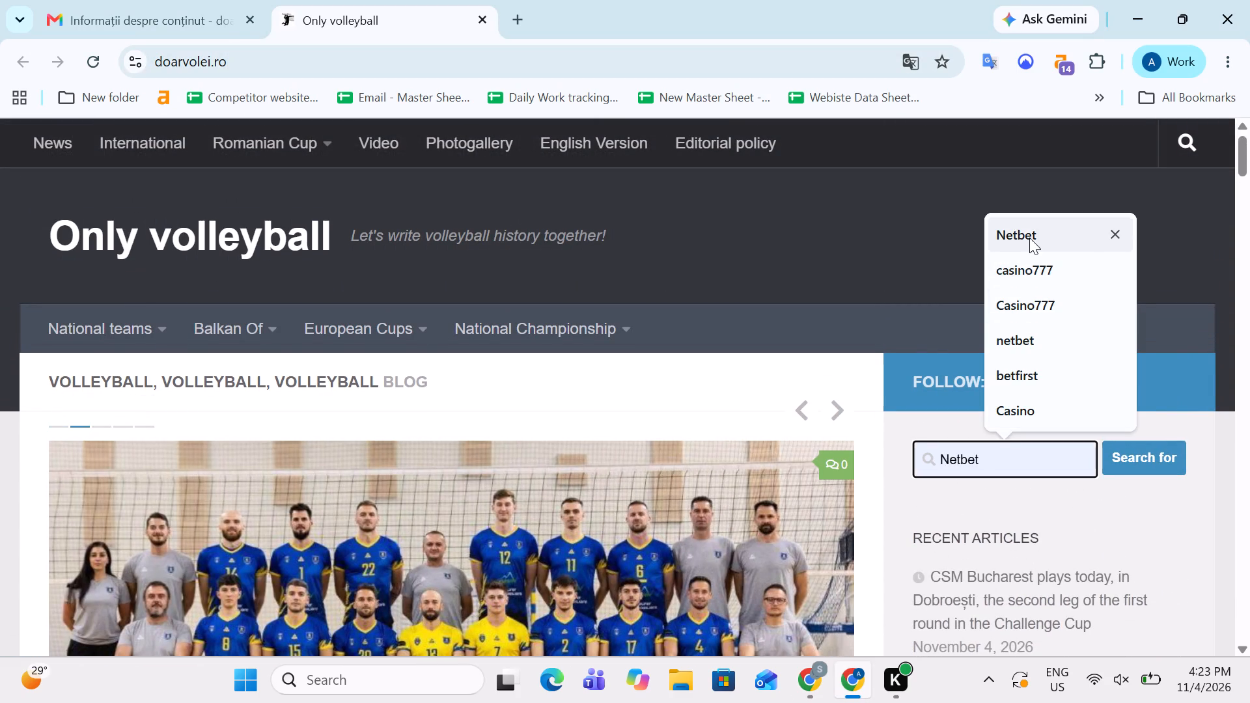
click(1029, 238)
key(Return)
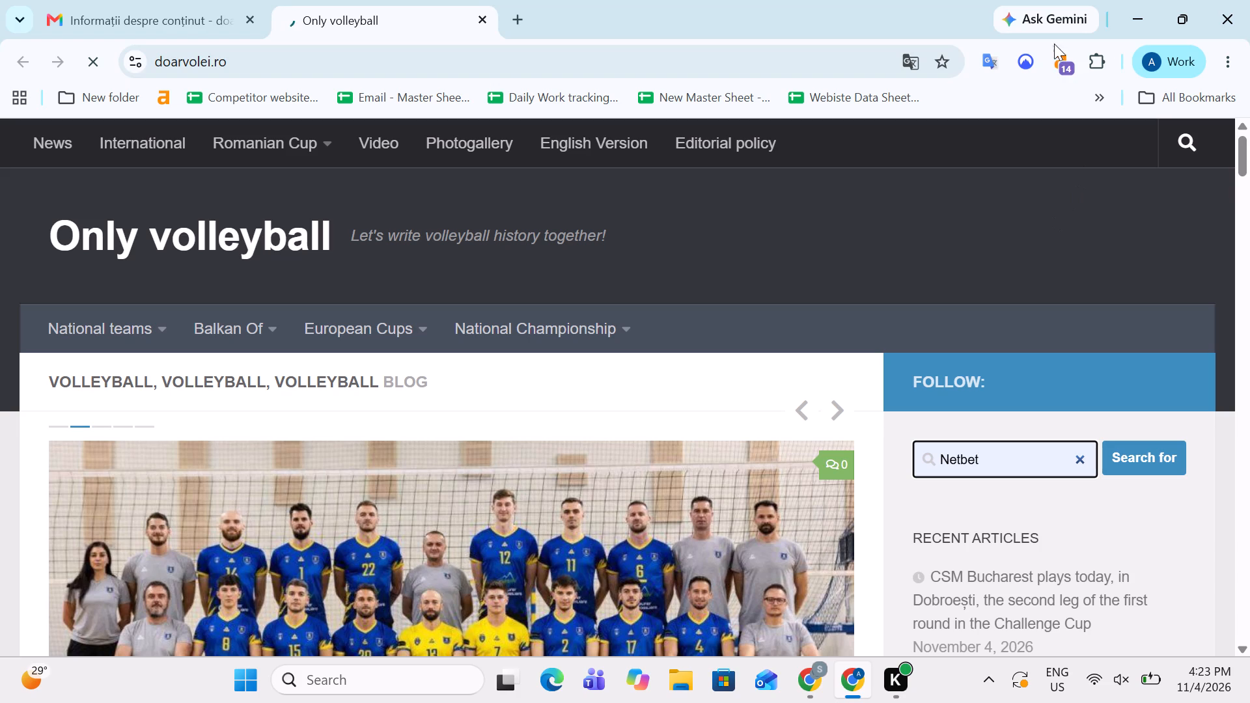
Check the Ahrefs metrics and fill the doarvolei.ro row with DR 14, traffic 167, country Romania and language Romanian.
click(1059, 64)
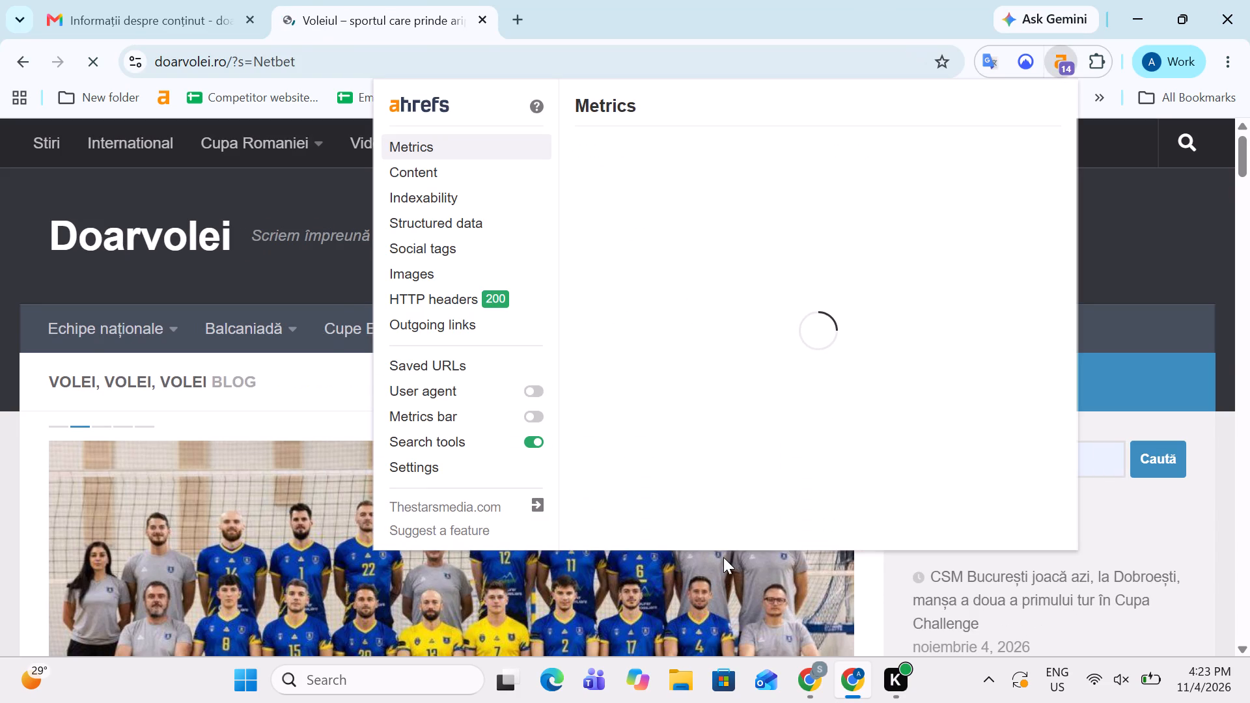
key(alt+Tab)
text(14)
key(Right)
text(167)
key(Right)
text(Ro)
key(Right)
text(Ro)
key(Right)
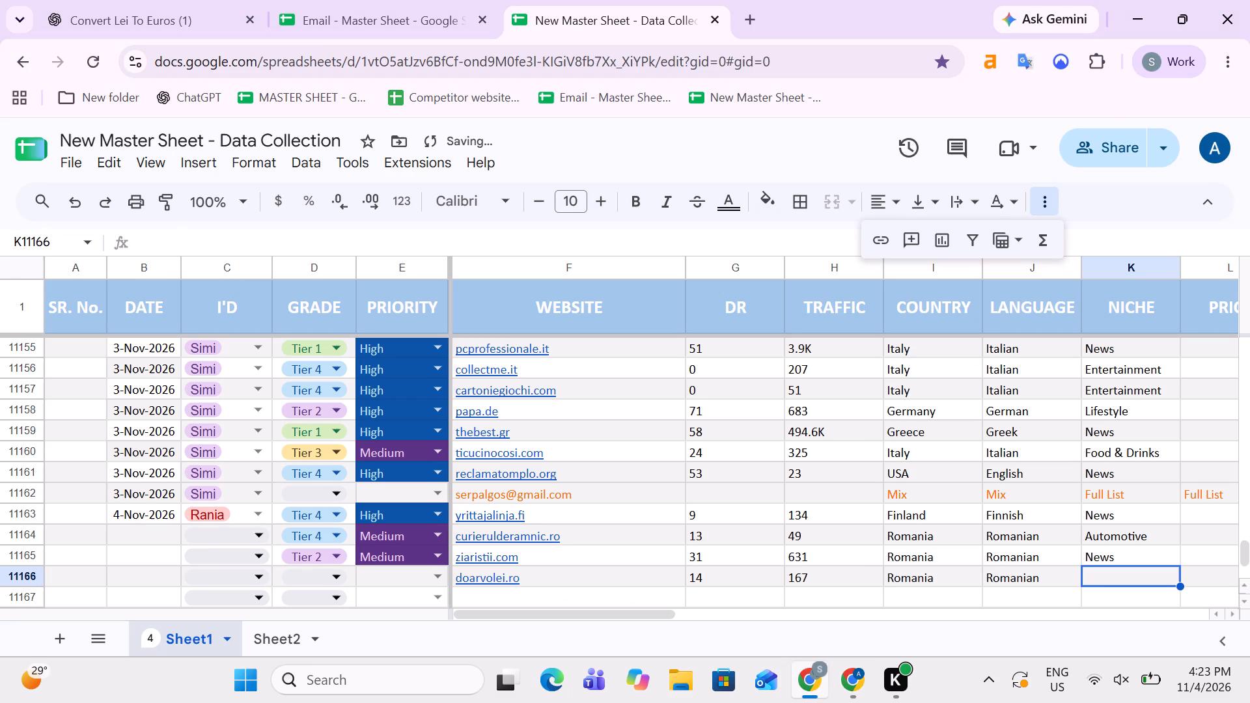
Complete the doarvolei.ro row with niche Sports, price 150 and casino price 250.
text(Ne)
key(Left)
key(Right)
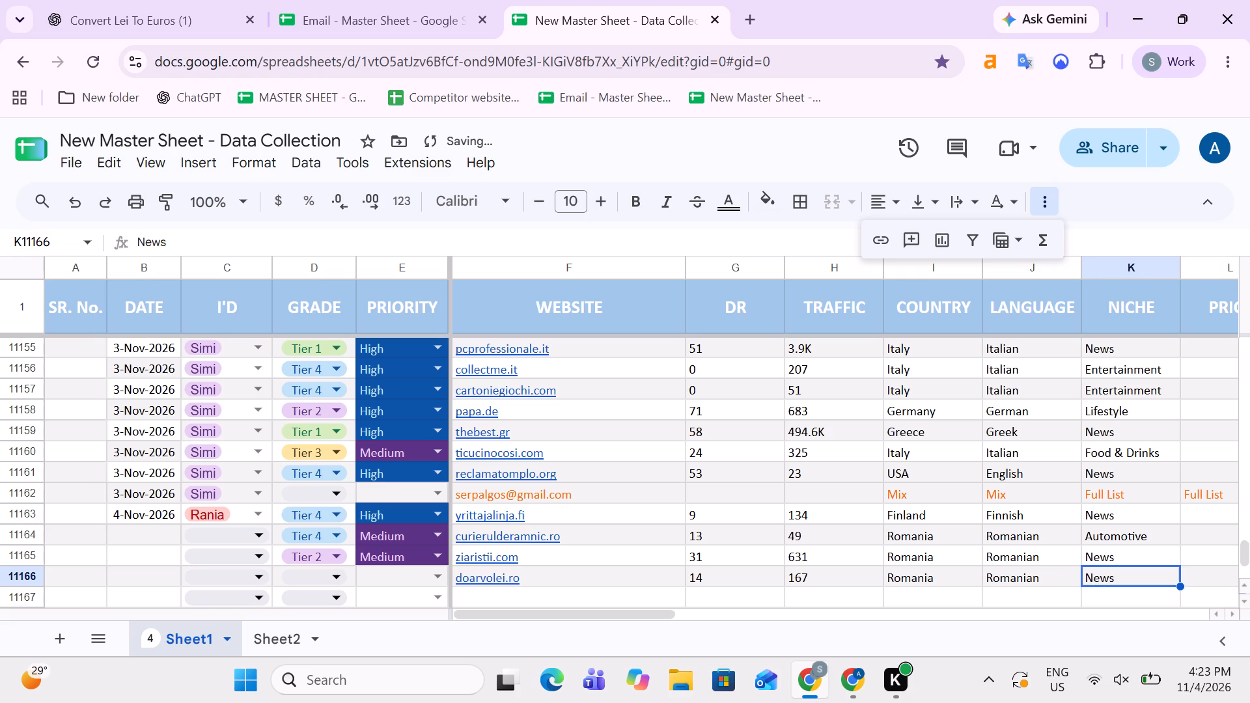
text(Sp)
key(Right)
key(Right)
key(Right)
key(Left)
key(Left)
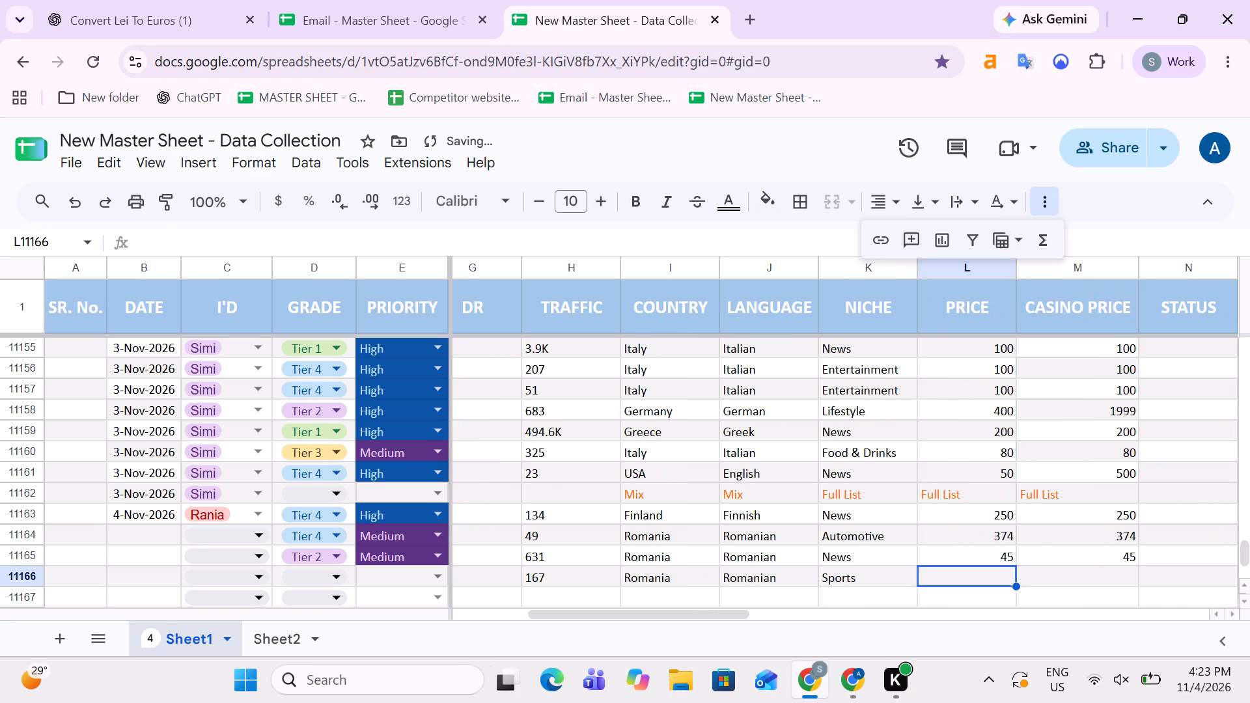
text(150)
key(Right)
text(250)
key(Tab)
key(Right)
key(Right)
key(Left)
key(Right)
Dismiss the ad covering the doarvolei.ro Netbet search results and open the article "Volleyball – the sport that takes wings".
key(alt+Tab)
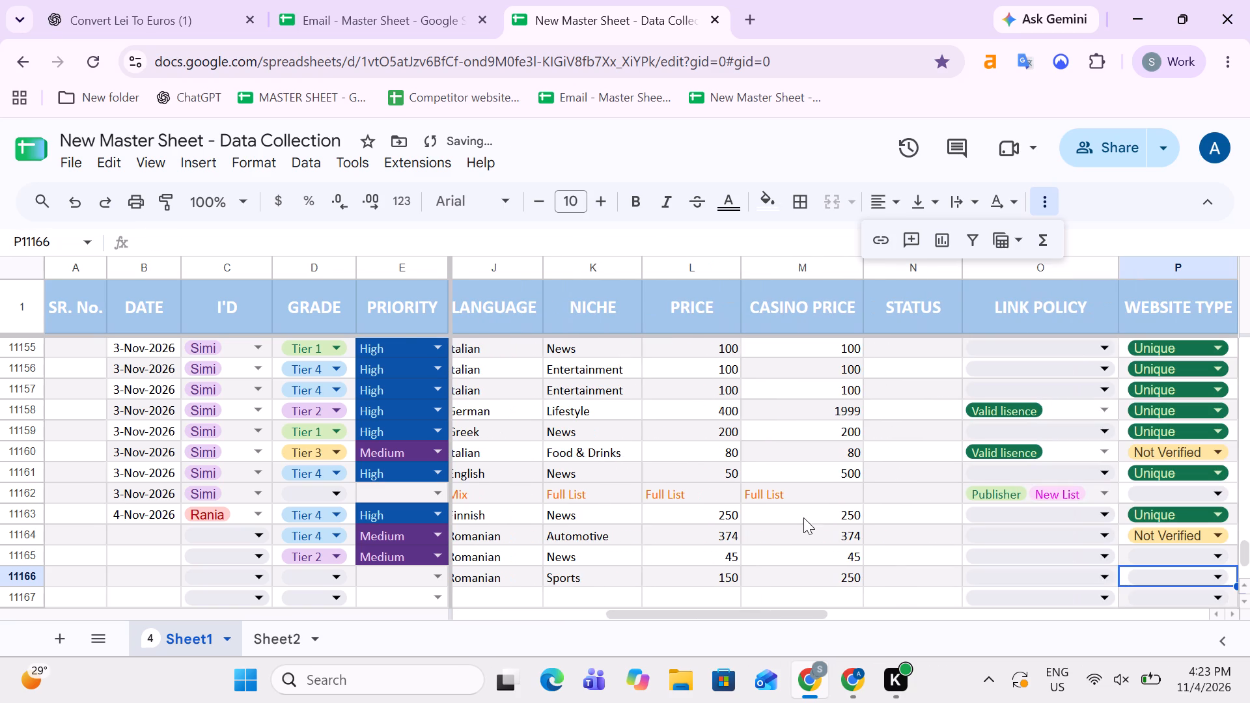
click(24, 527)
scroll(145, 496, down, 2)
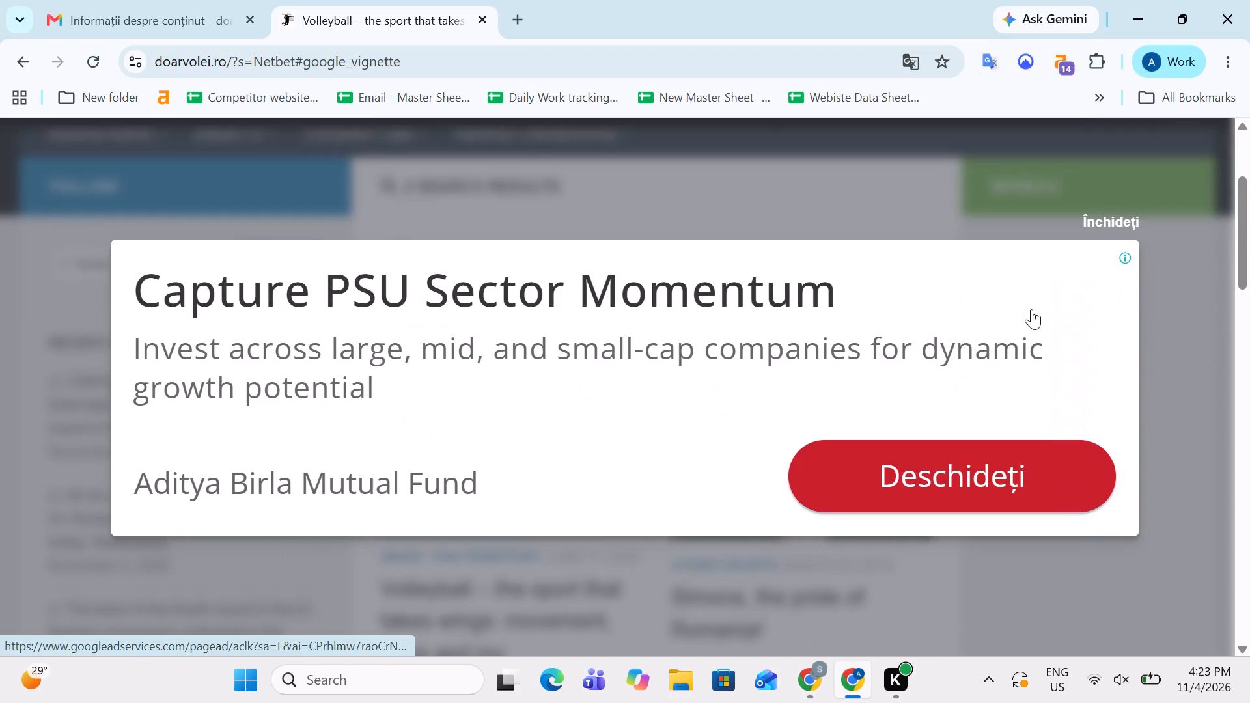
click(1096, 230)
scroll(449, 449, down, 4)
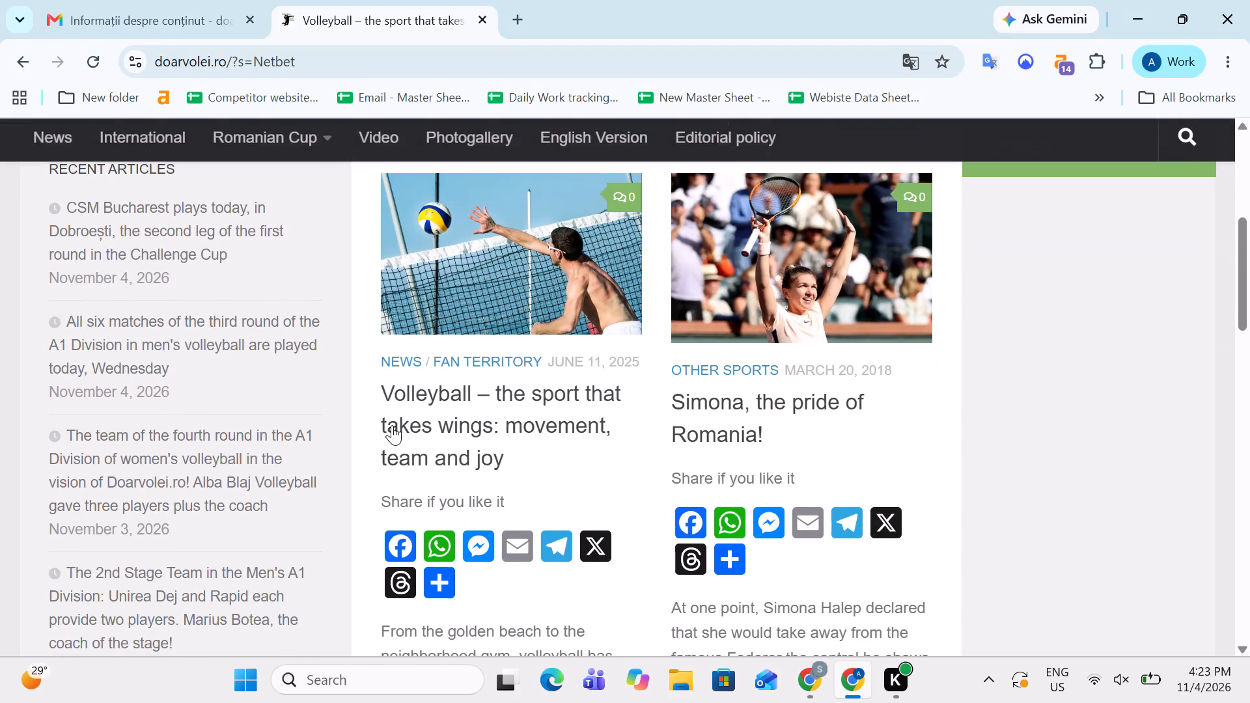
ctrl+click(551, 394)
Examine the volleyball article for a casino link, and close the article and the doarvolei.ro search results.
key(alt+Tab)
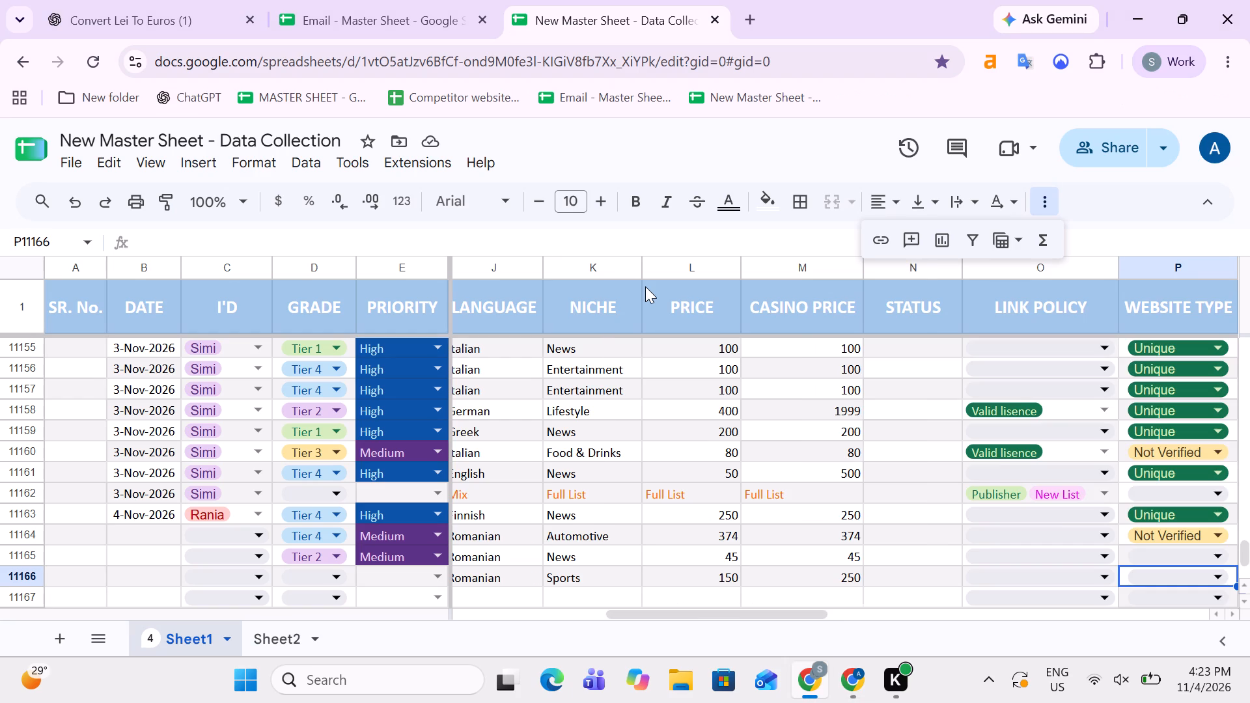
key(Right)
key(Right)
key(Left)
key(alt+Tab)
scroll(585, 387, up, 1)
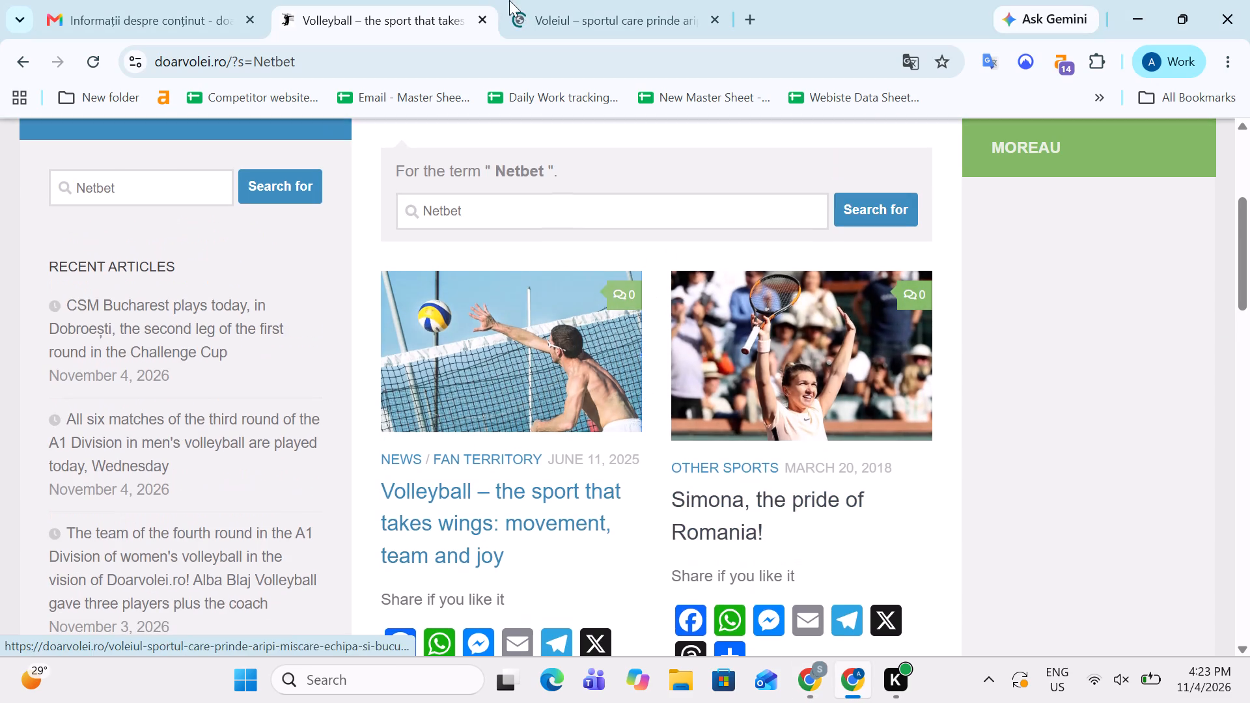
click(537, 0)
scroll(534, 370, down, 12)
scroll(540, 452, down, 6)
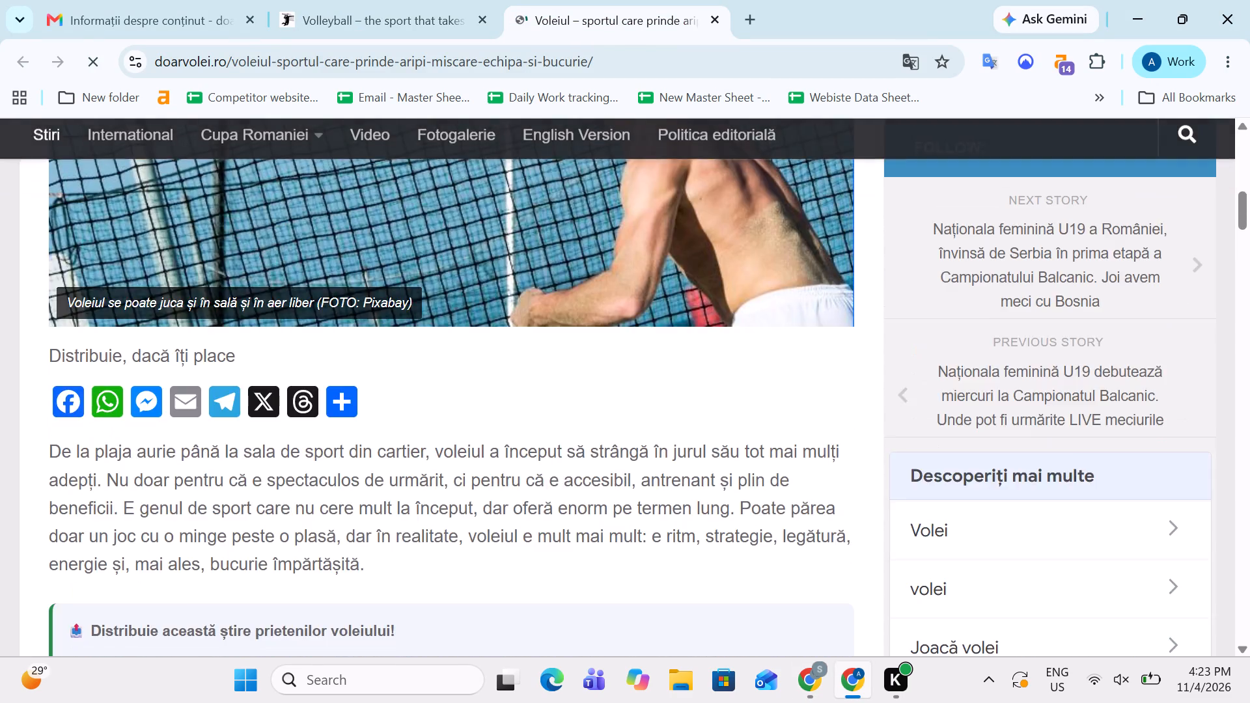
scroll(549, 463, down, 10)
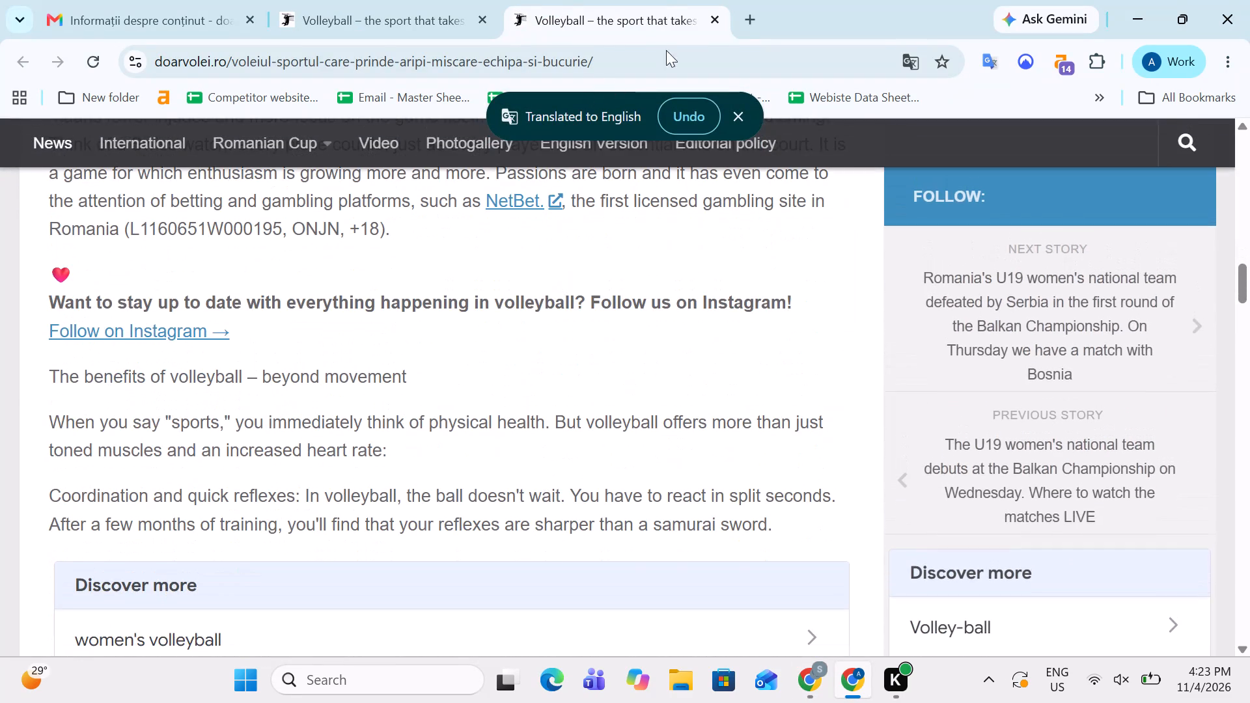
click(710, 18)
click(484, 20)
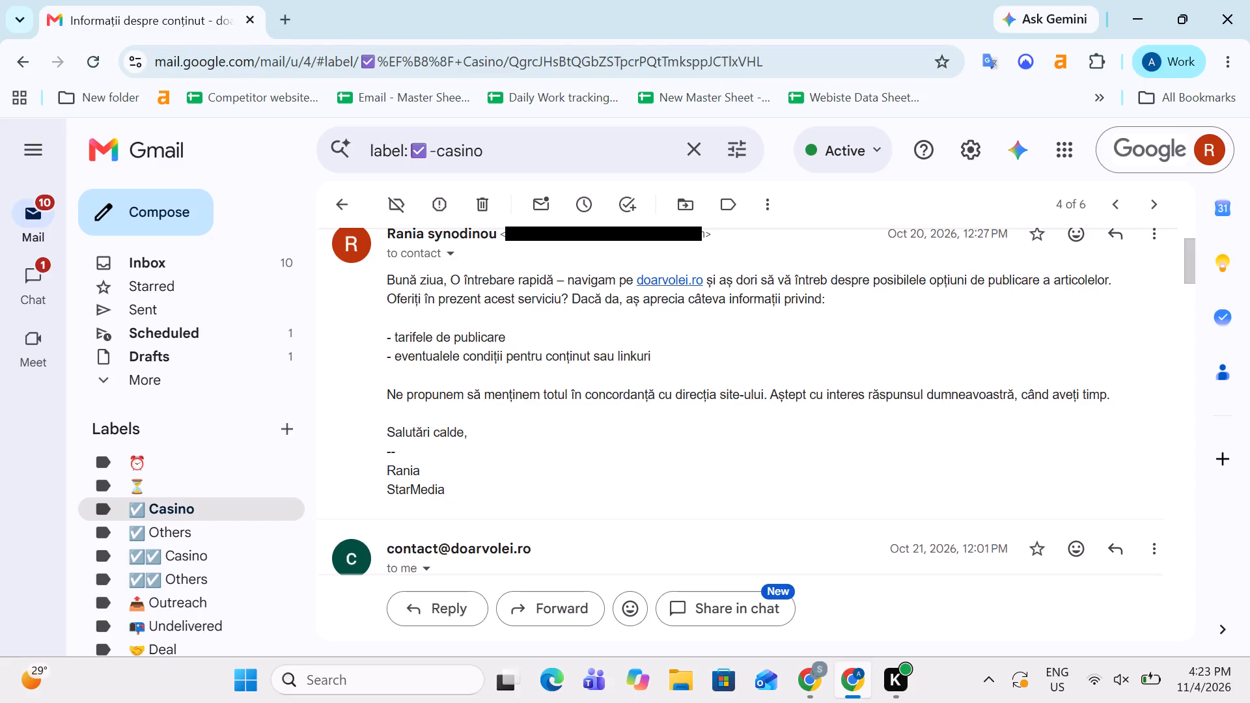
Copy the publisher's contact e-mail from the doarvolei.ro conversation into the Contact Details cell of the doarvolei.ro row.
scroll(502, 395, up, 2)
scroll(476, 400, down, 4)
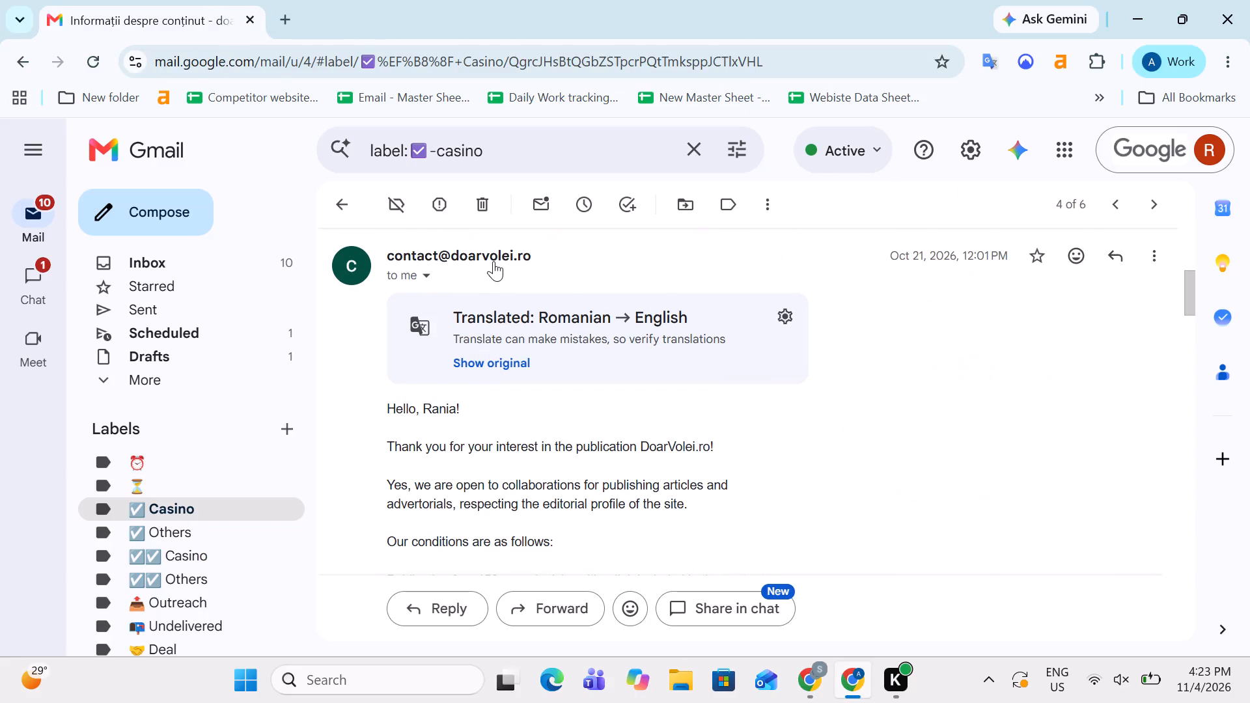
click(745, 335)
key(alt+Tab)
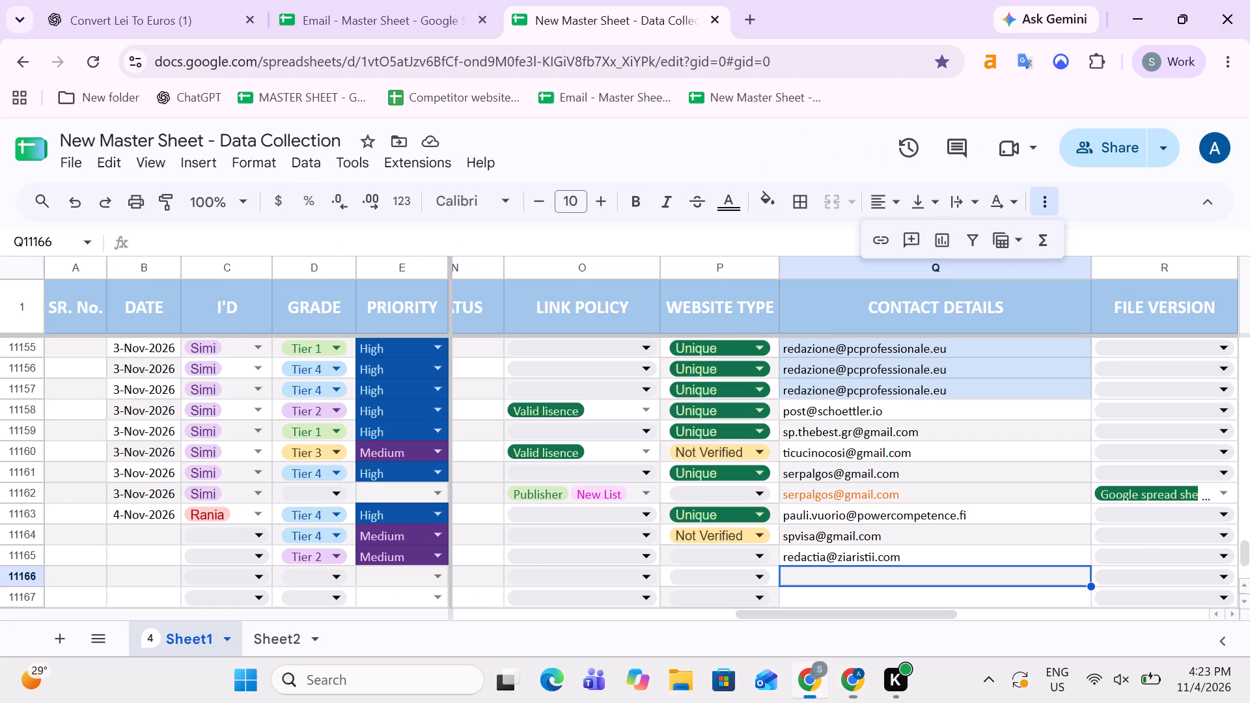
key(ctrl+v)
Set the priority of the doarvolei.ro row to Medium.
key(Left)
key(Left)
key(Left)
key(Left)
key(Left)
key(Left)
key(Left)
key(Left)
key(Left)
key(Left)
key(Left)
key(Left)
key(Left)
key(Left)
key(Left)
key(Left)
key(Left)
key(Right)
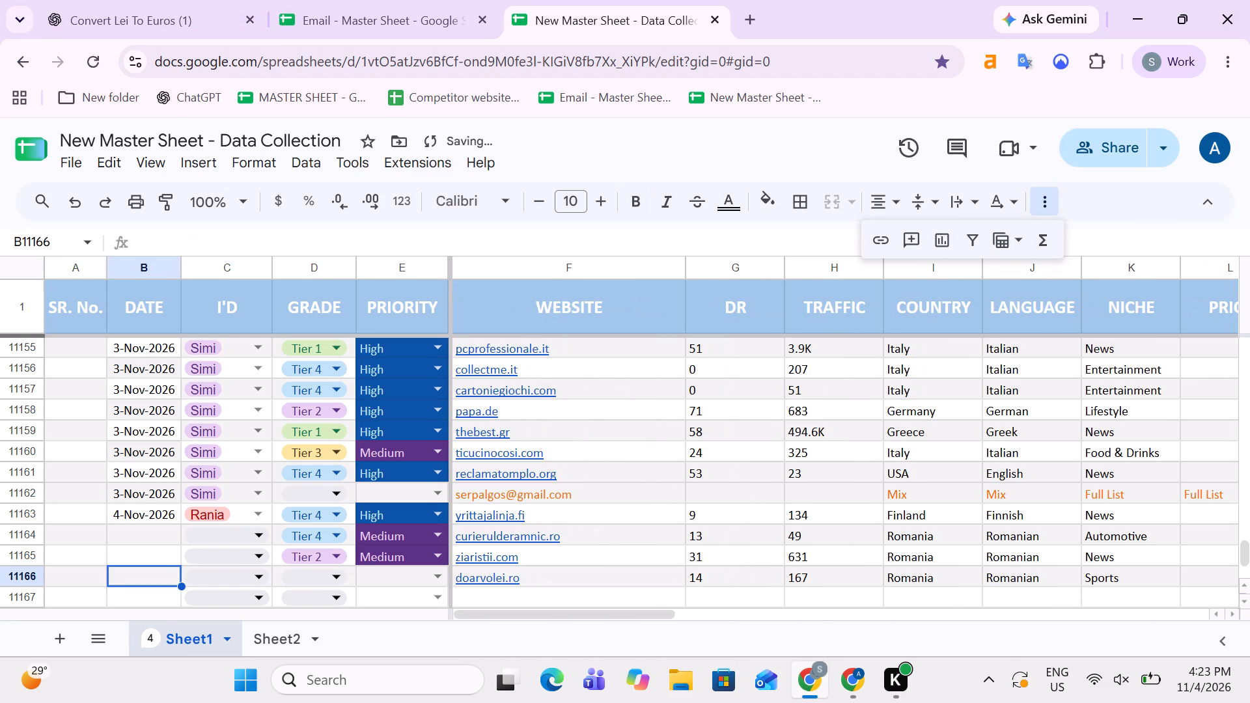
key(Right)
key(Right)
key(Right)
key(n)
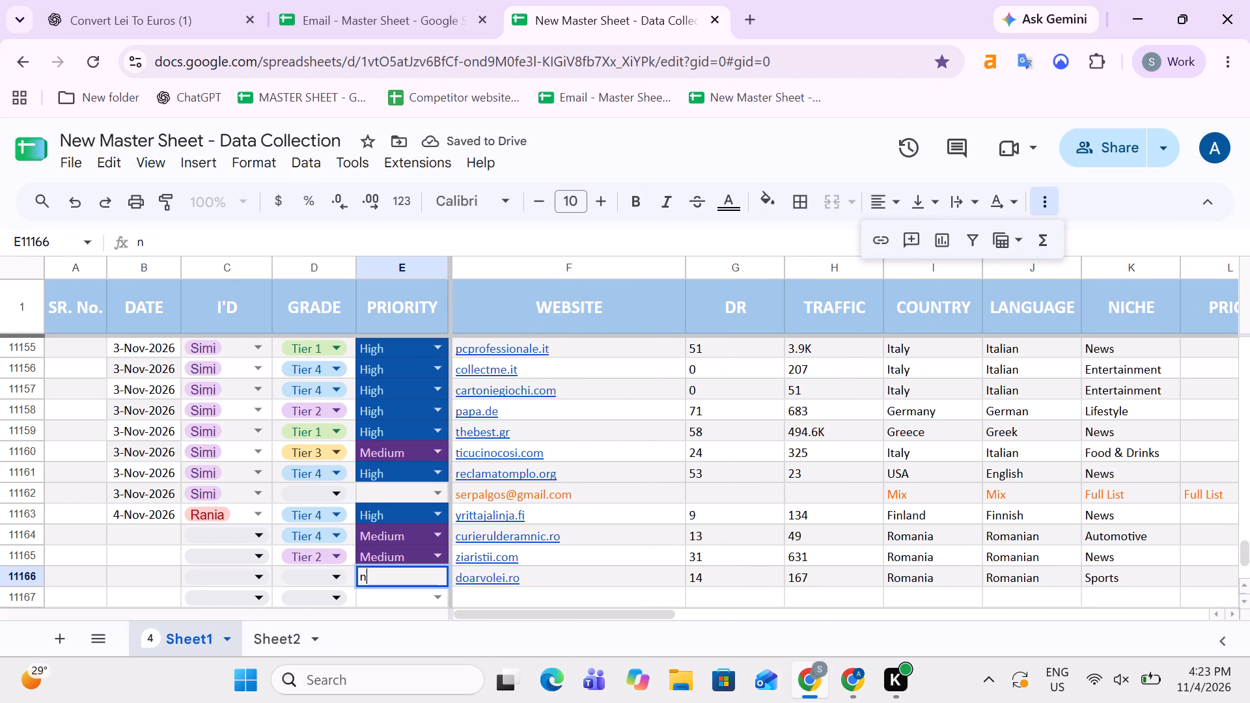
key(BackSpace)
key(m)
key(Down)
key(Return)
key(Up)
Set the grade of the doarvolei.ro row to Tier 4.
key(Left)
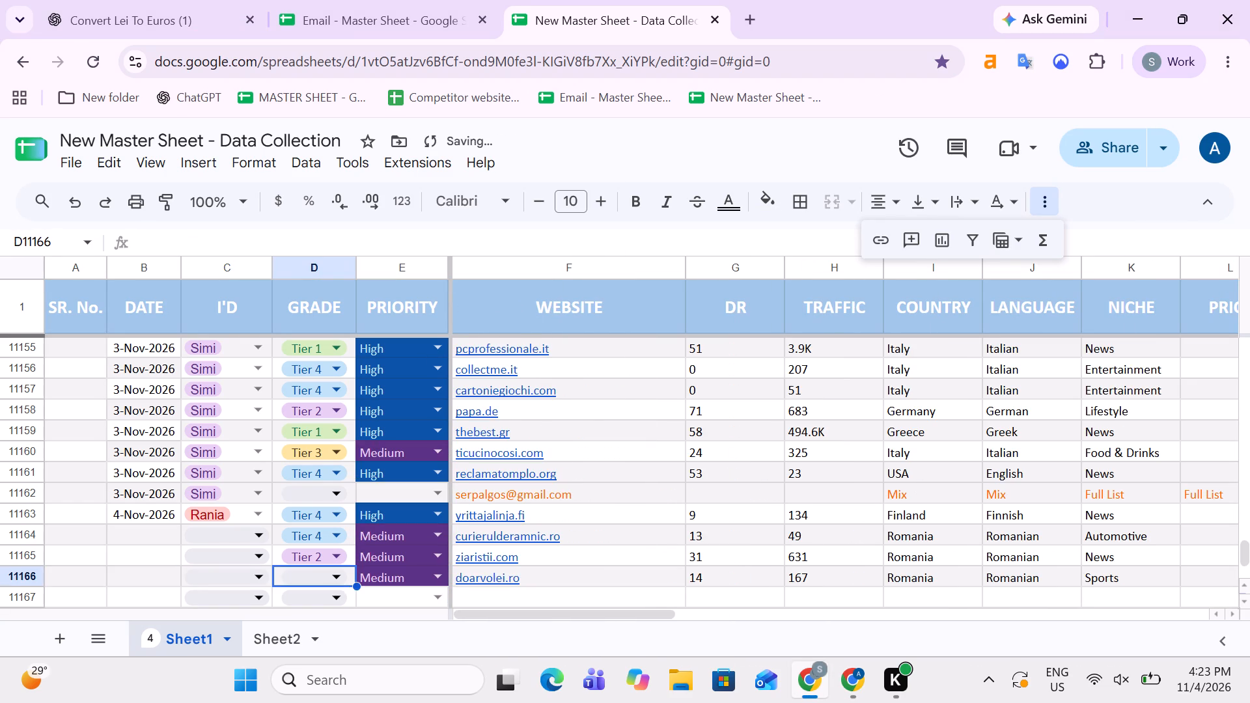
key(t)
key(Up)
key(Return)
key(Up)
key(Right)
key(Right)
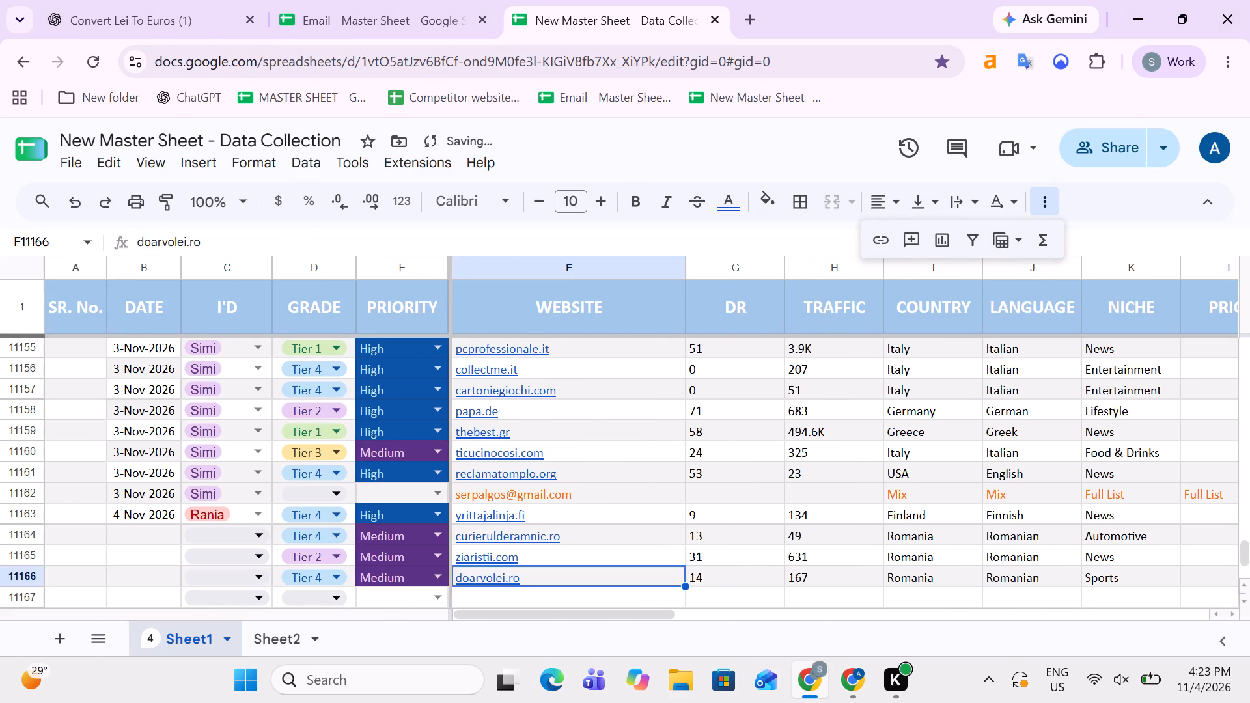
key(alt+Tab)
scroll(871, 264, up, 13)
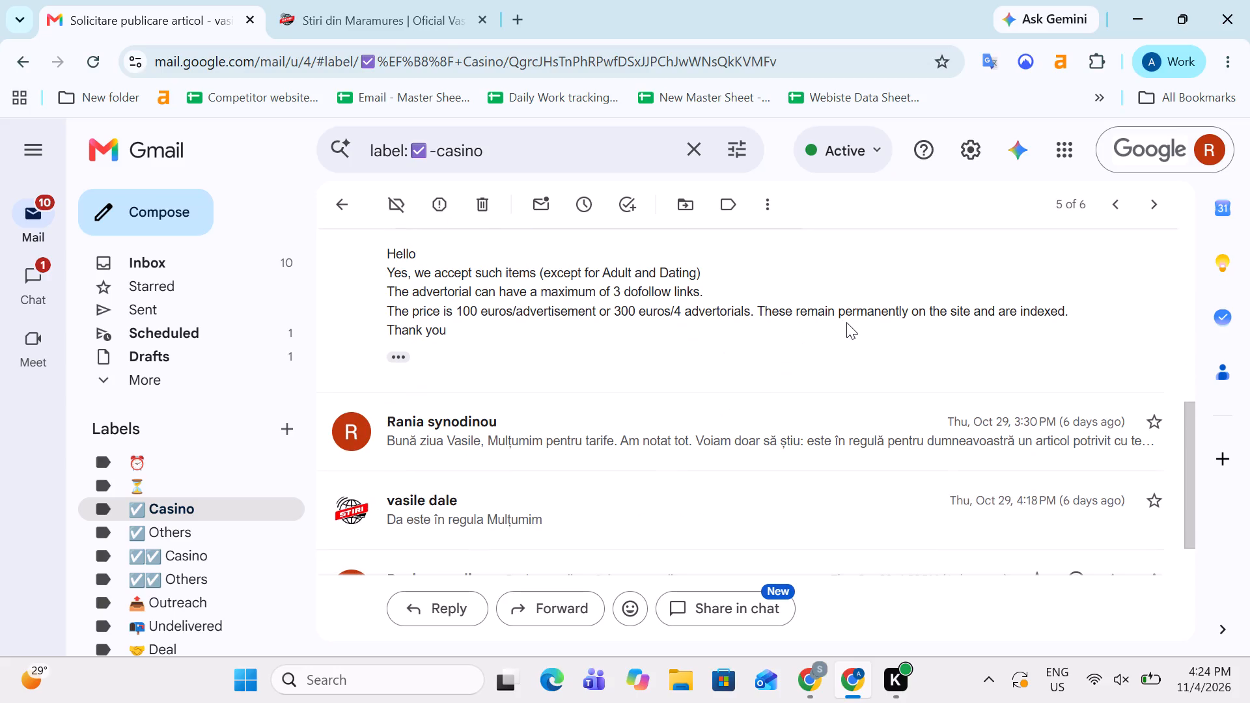
click(494, 420)
scroll(549, 393, down, 1)
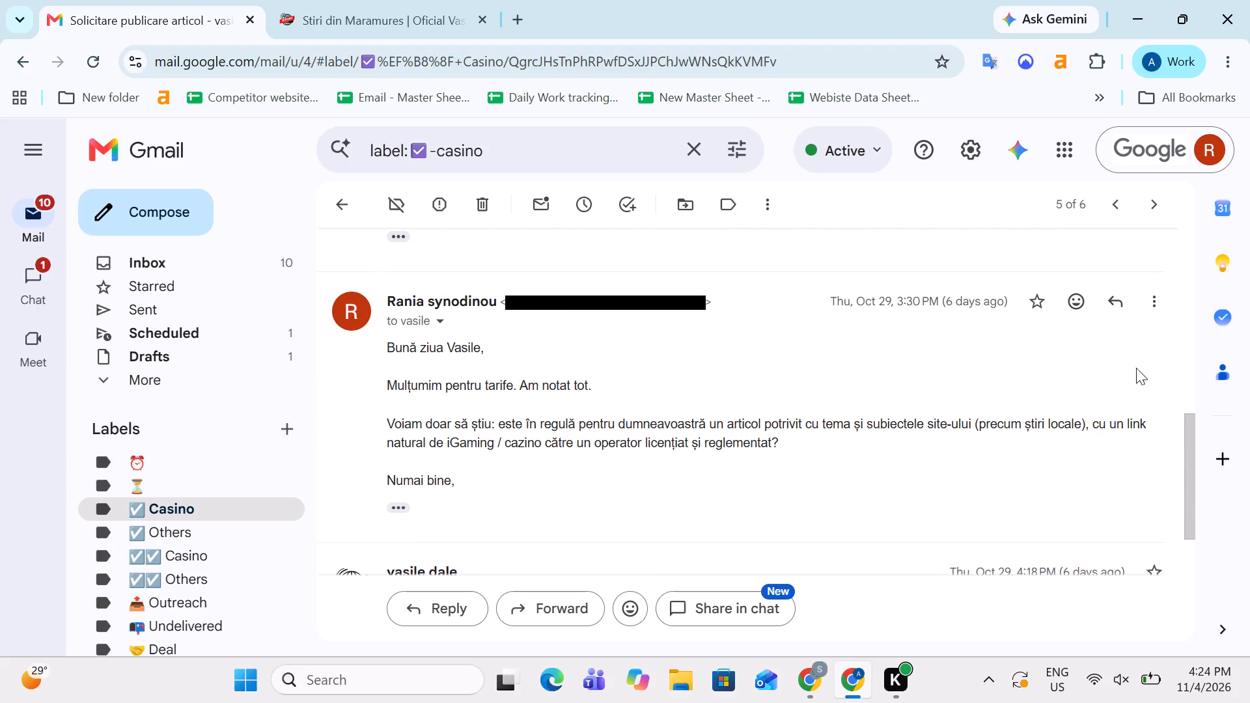
click(1150, 311)
scroll(1065, 403, down, 3)
click(960, 456)
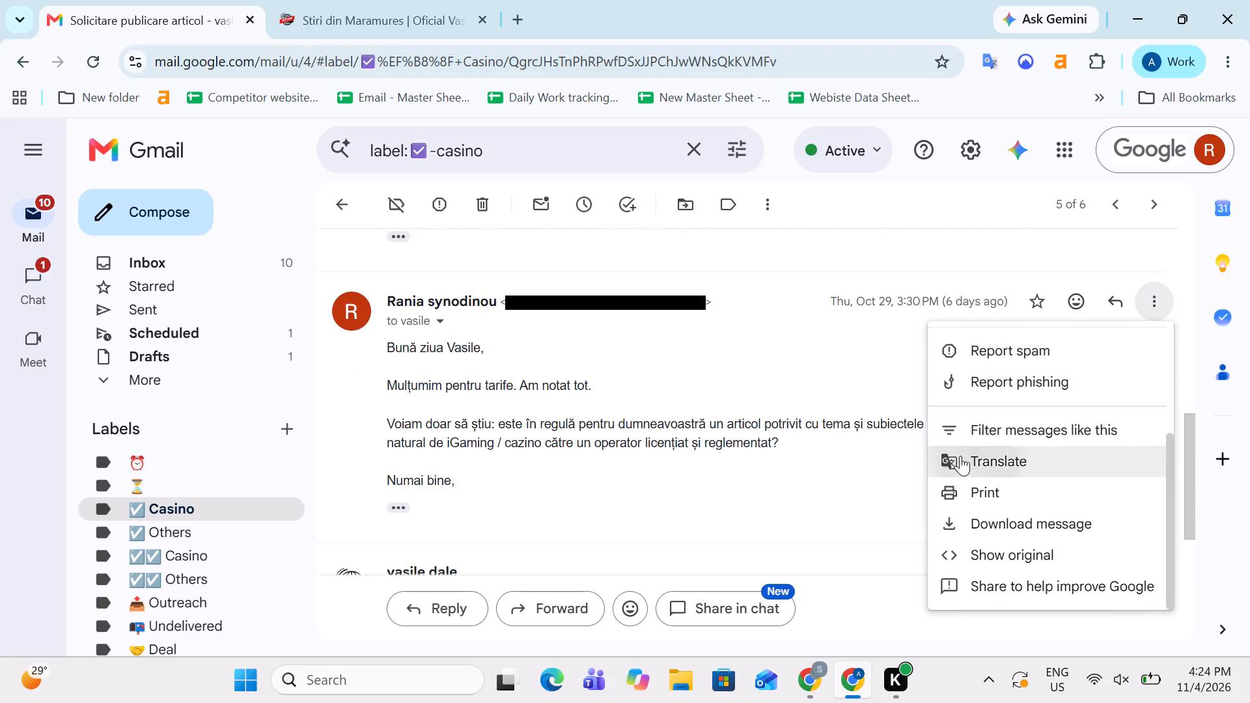
scroll(730, 428, down, 1)
scroll(480, 448, down, 2)
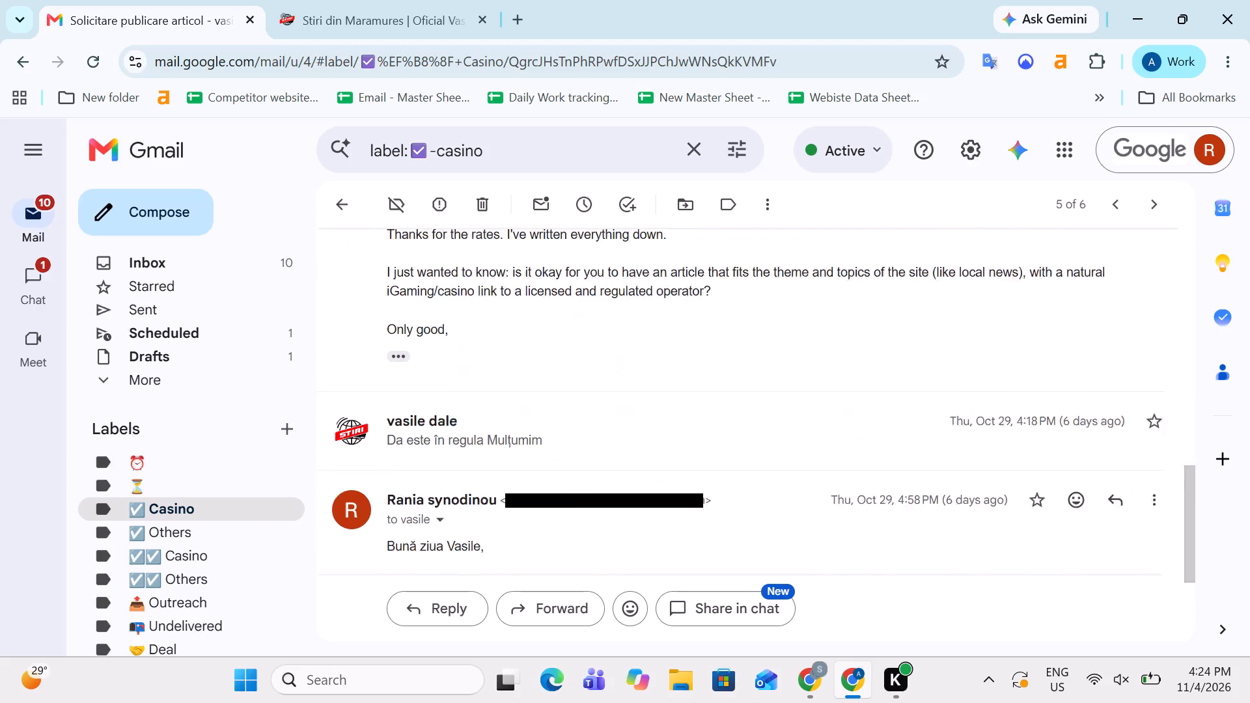
click(456, 404)
scroll(539, 441, down, 4)
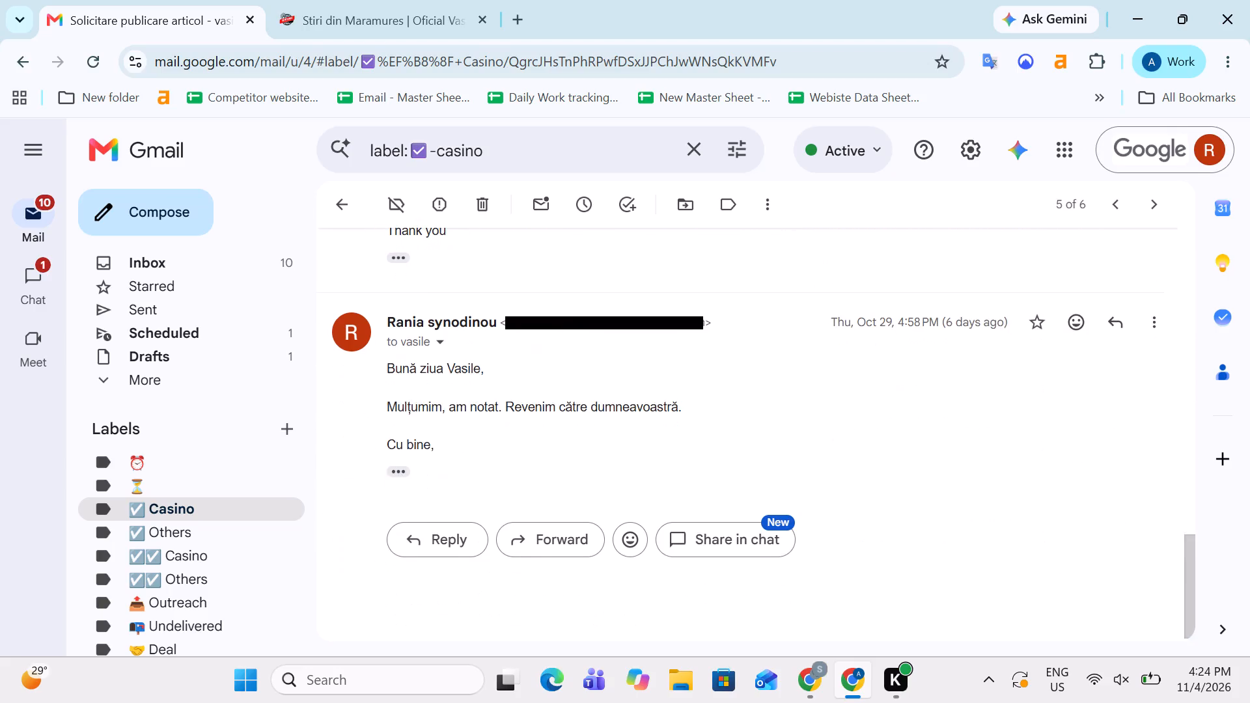
Switch to the opened vasiledale.ro website and select text in its web address.
click(378, 0)
click(301, 59)
drag(301, 59, 266, 68)
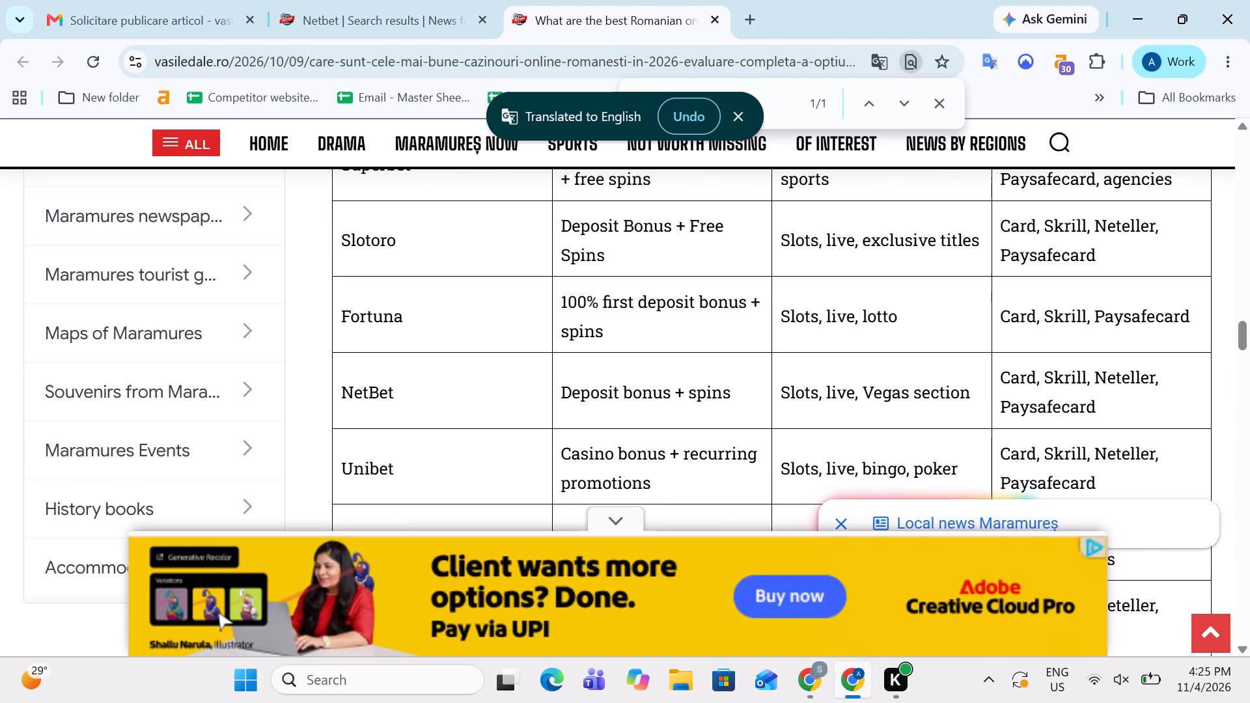
click(709, 25)
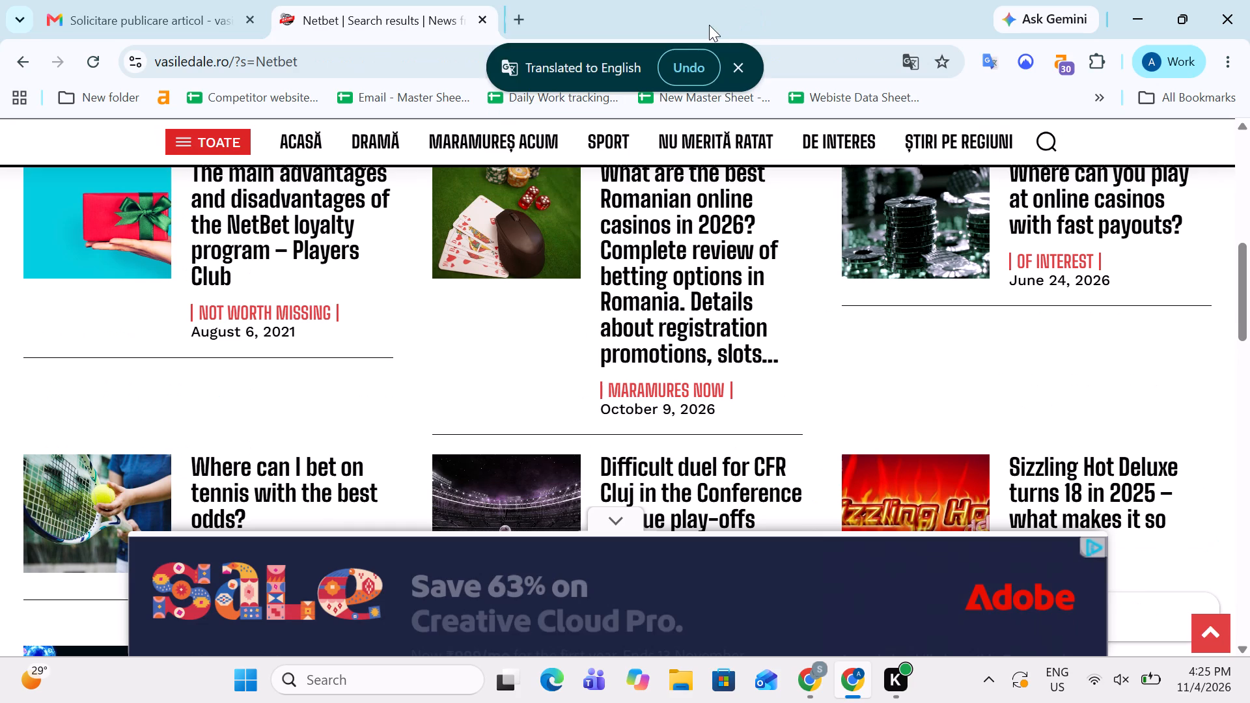
Open the article about CFR Cluj's Conference League play-off duel in its own tab and bring up the in-page text search.
scroll(719, 329, down, 2)
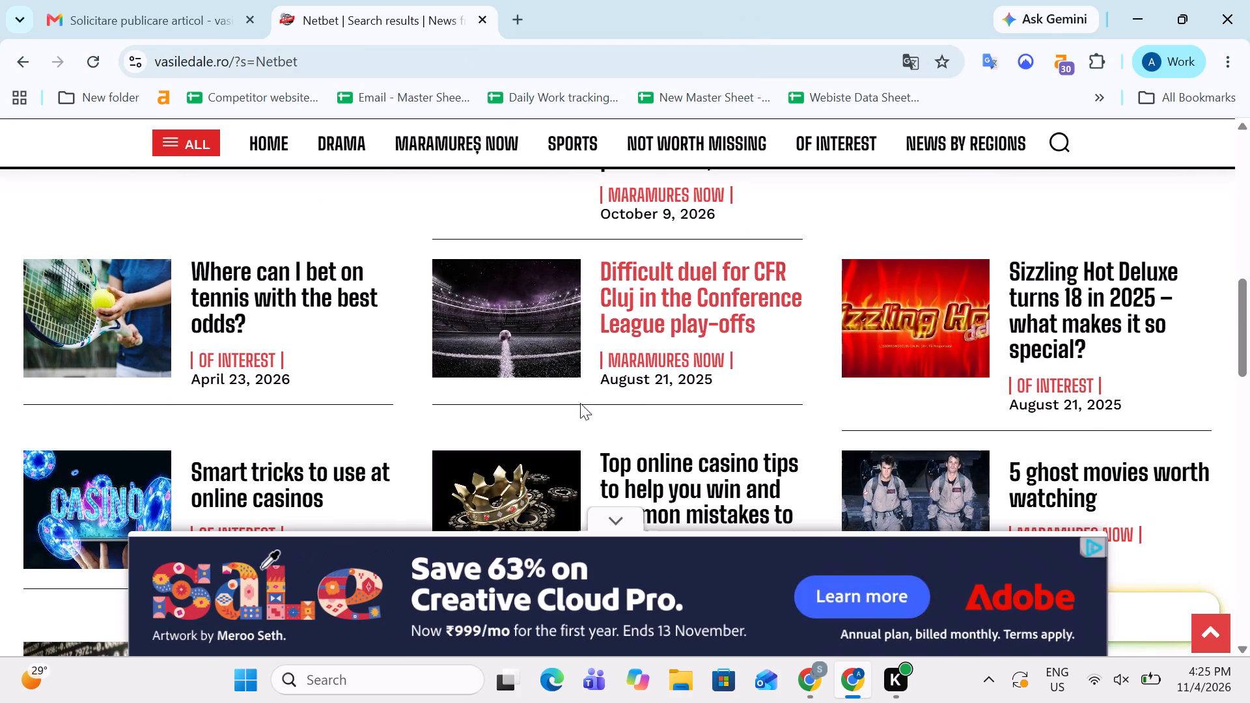
ctrl+click(692, 311)
click(525, 0)
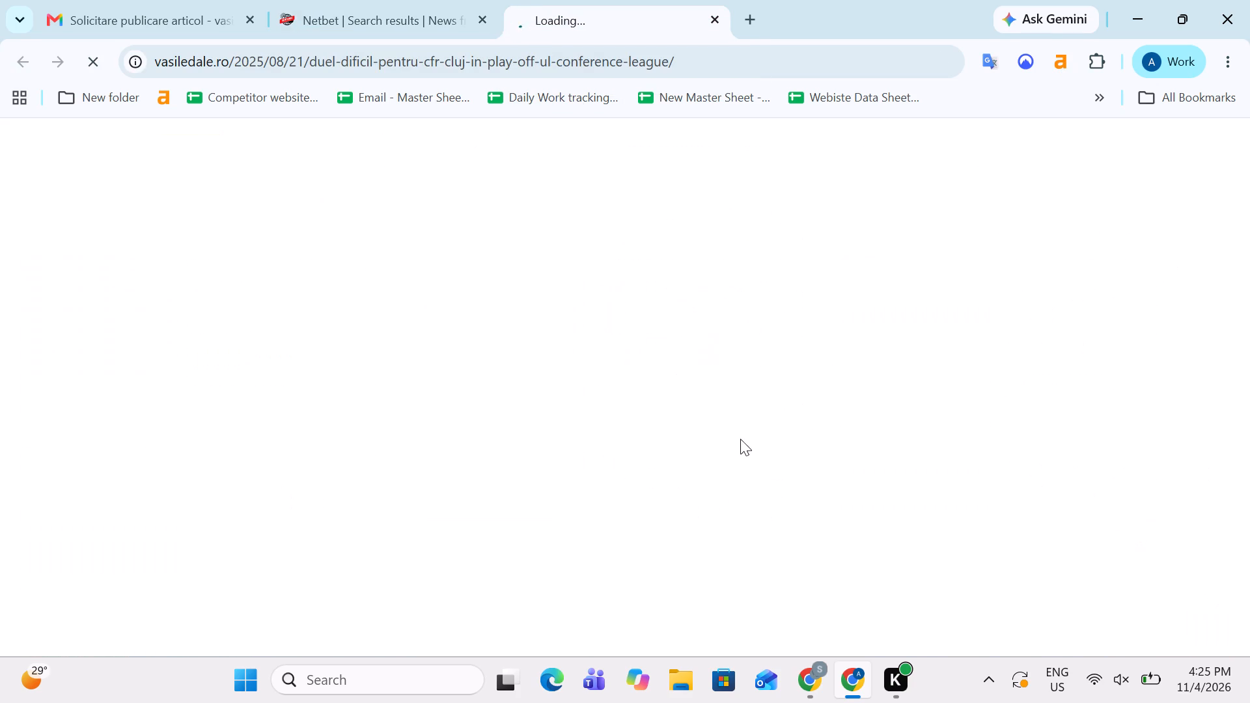
key(ctrl+f)
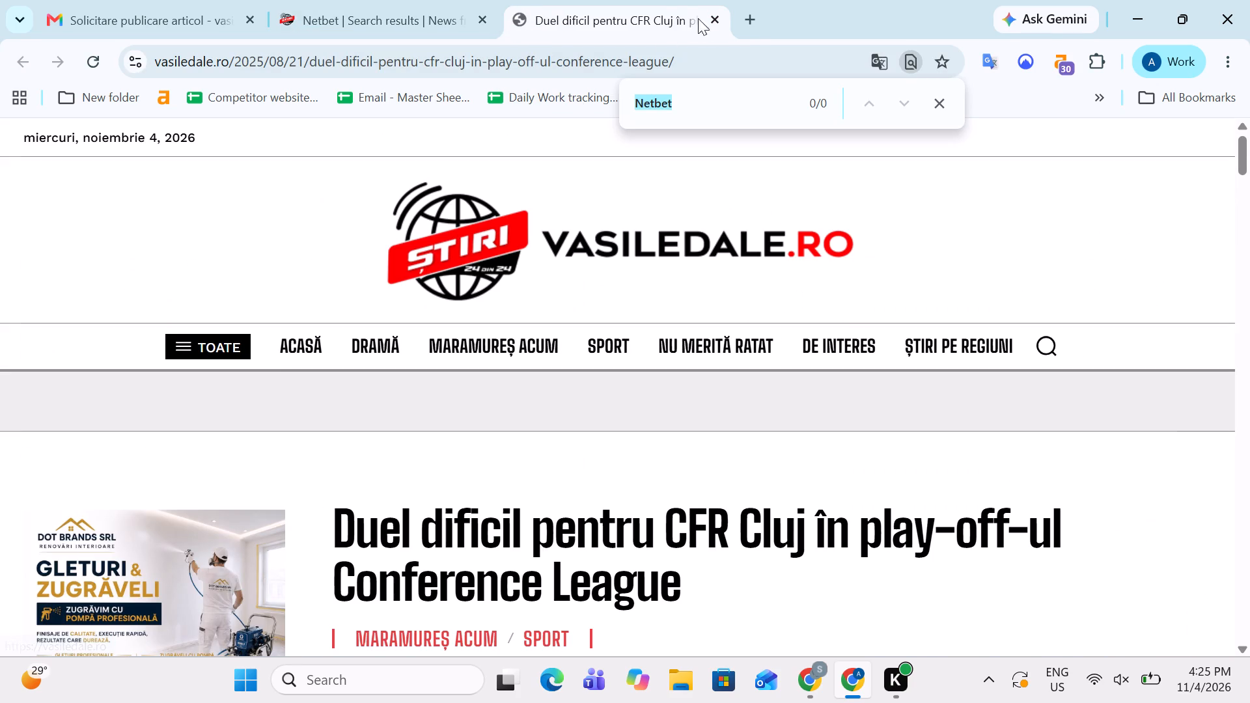
Close the CFR Cluj article, find Netbet in the article on five ghost movies, and close the vasiledale.ro tabs.
click(717, 17)
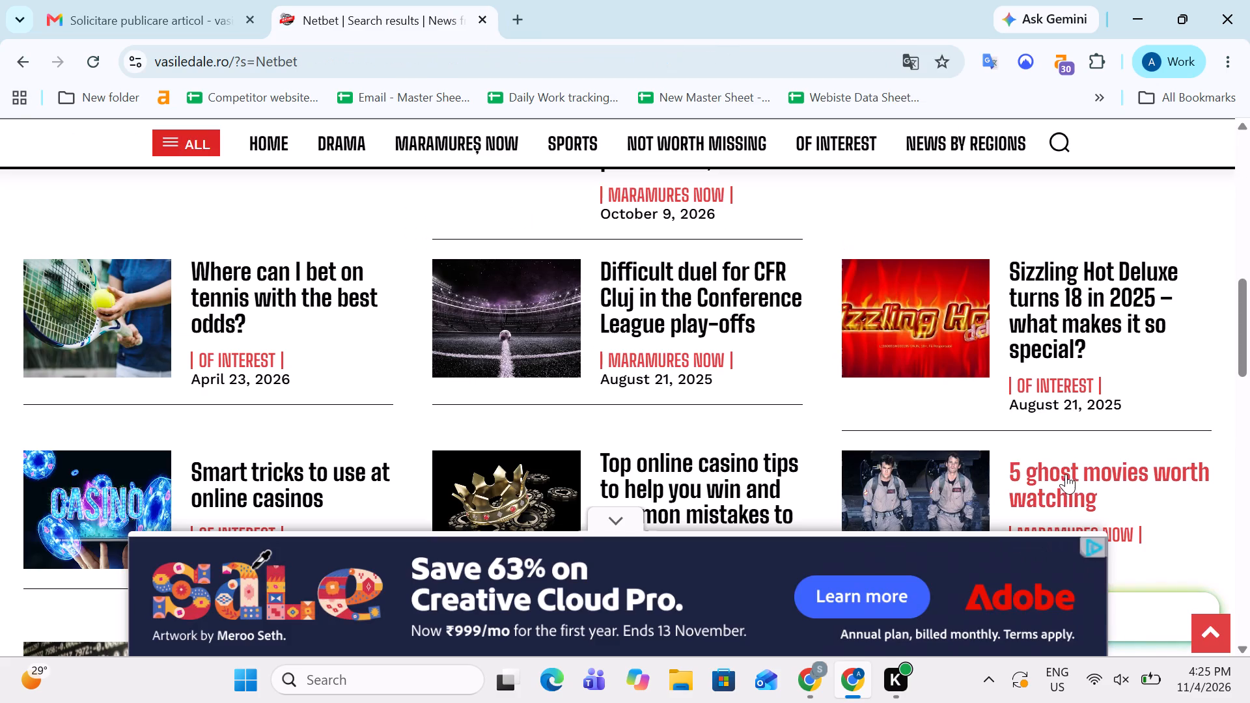
ctrl+click(1066, 475)
click(645, 0)
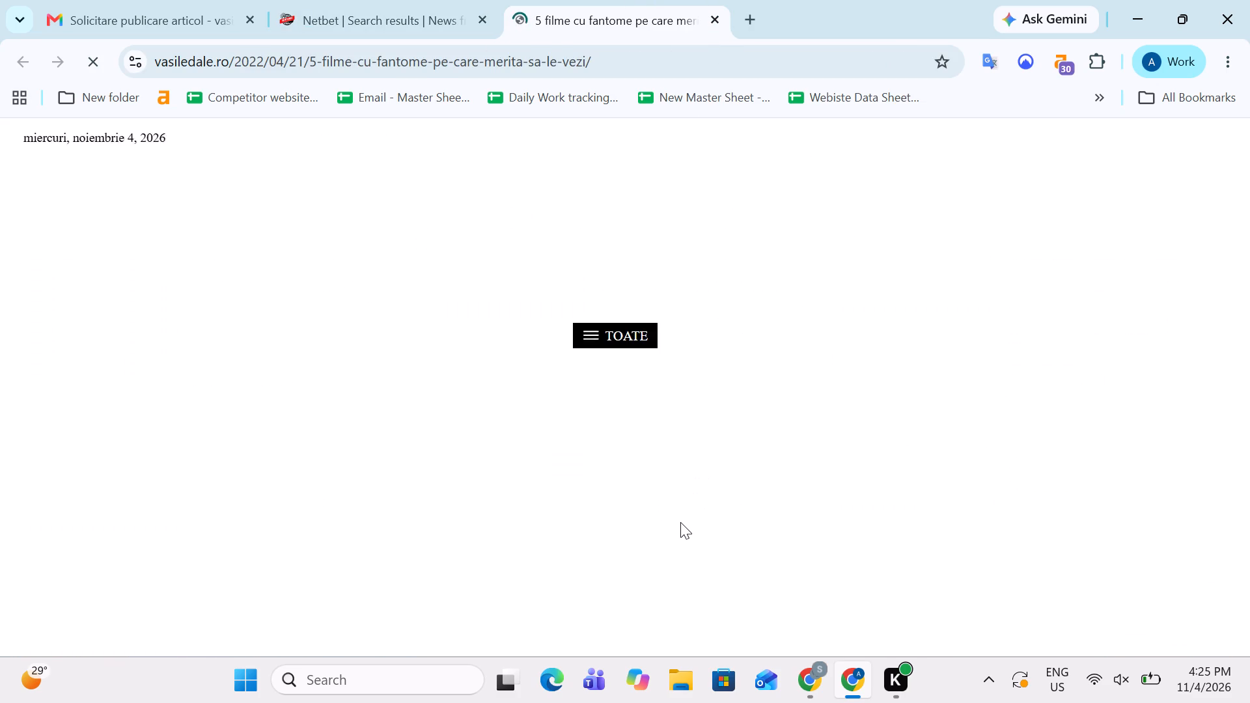
key(ctrl+f)
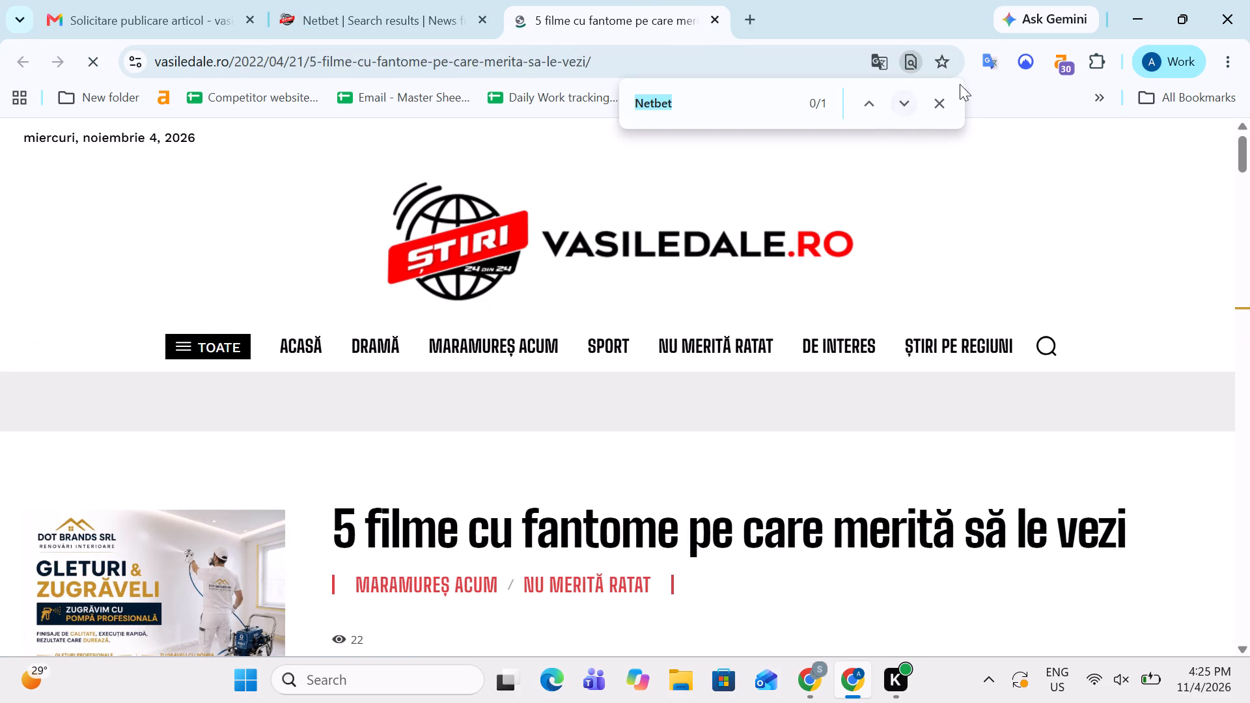
click(905, 102)
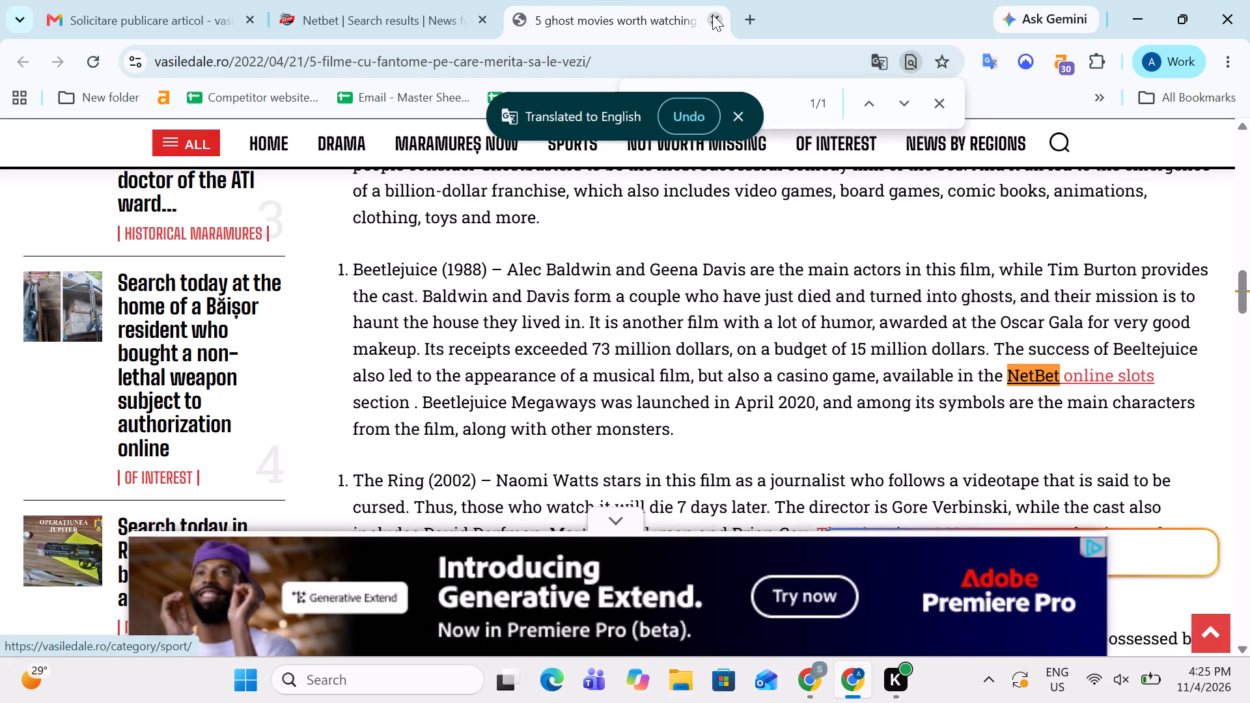
click(712, 15)
click(482, 15)
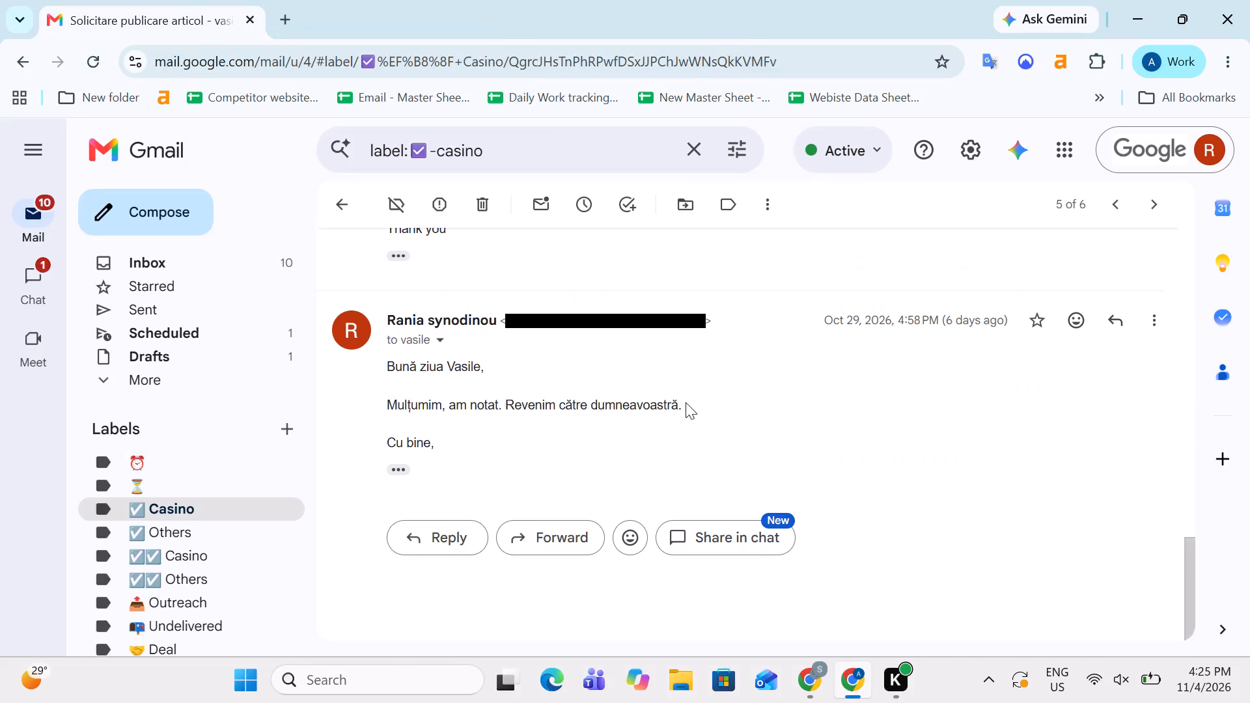
Fill the vasiledale.ro row with niche News, price 100 and casino price 100, based on the publisher's e-mail reply.
scroll(699, 423, up, 9)
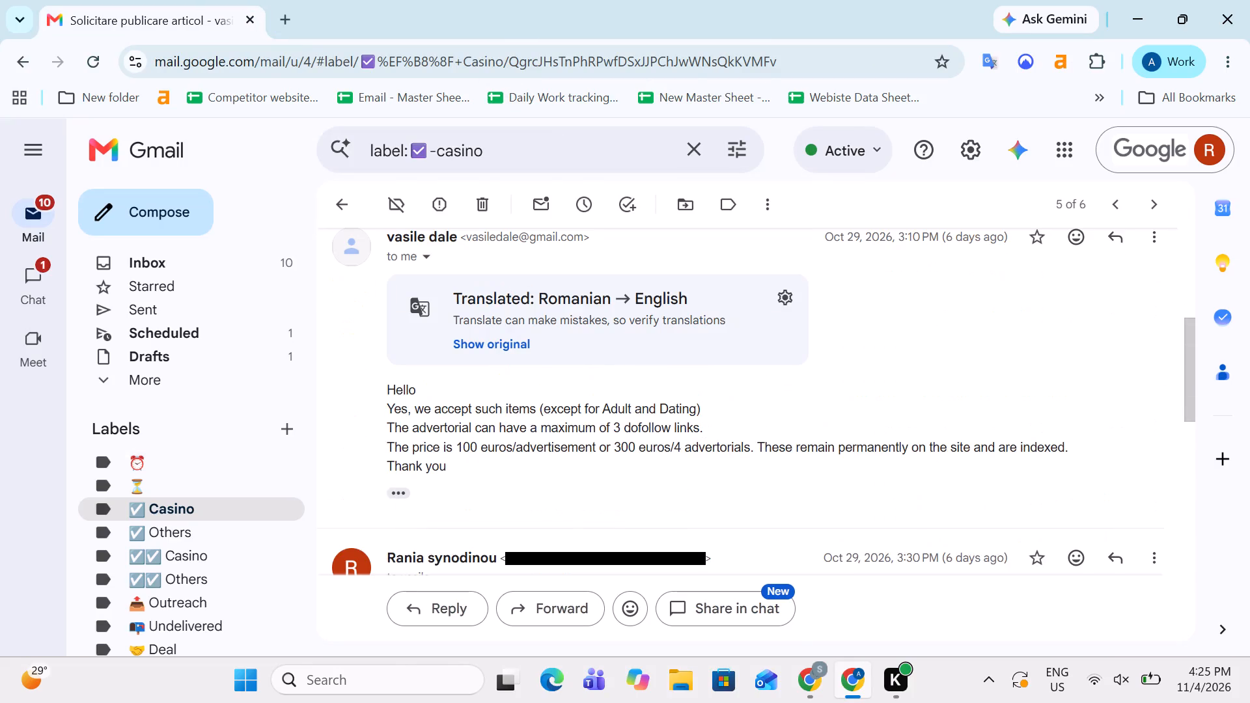
key(alt+Tab)
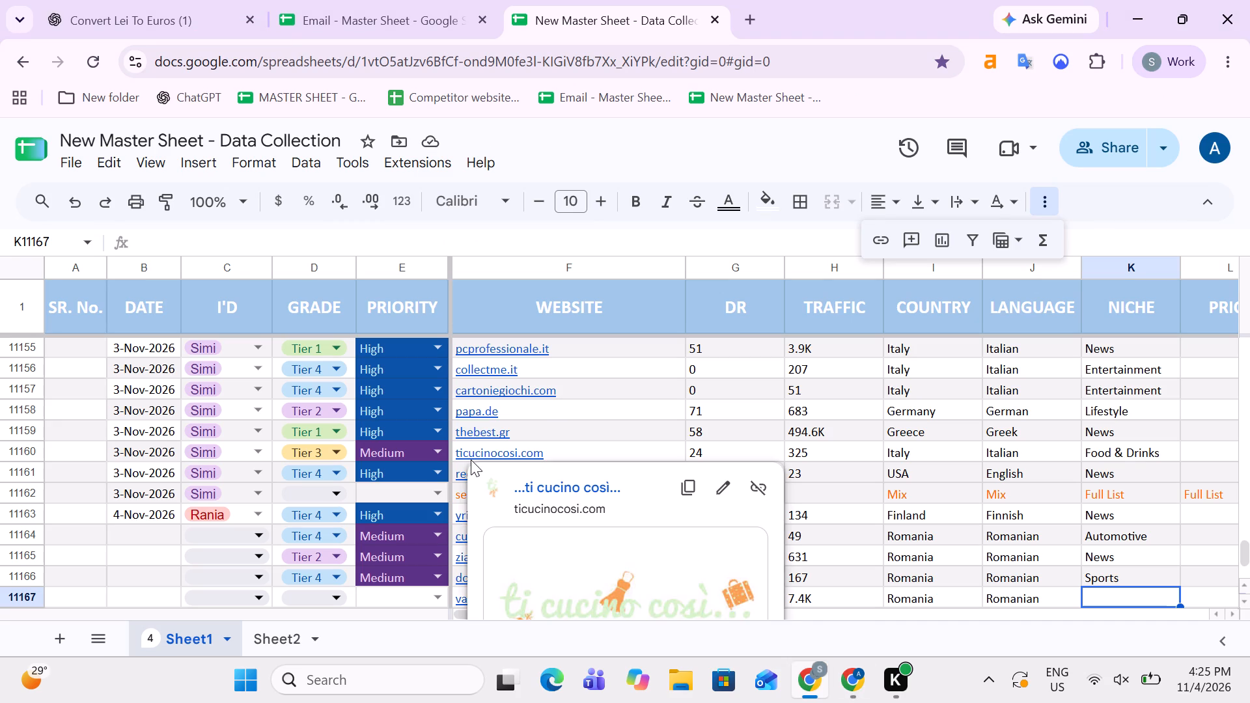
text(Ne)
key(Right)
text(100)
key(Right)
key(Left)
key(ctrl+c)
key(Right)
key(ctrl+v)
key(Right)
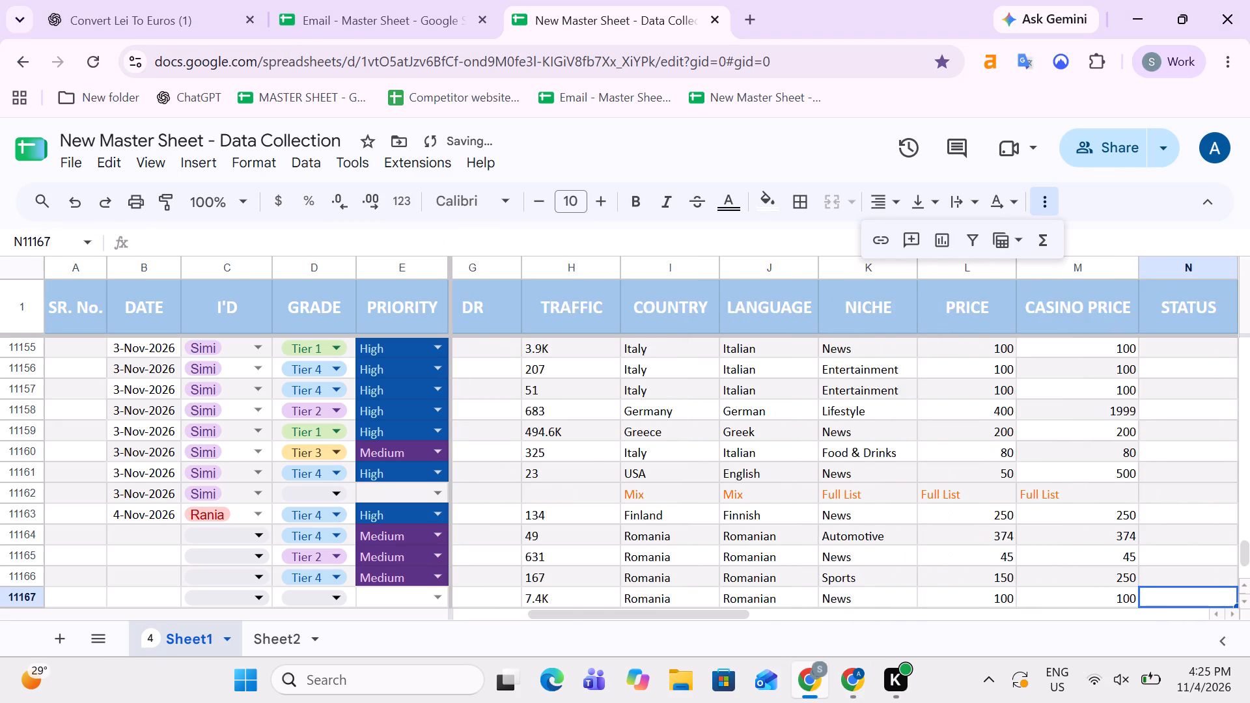
Copy the vasiledale.ro publisher's e-mail address from the conversation into the row's contact details.
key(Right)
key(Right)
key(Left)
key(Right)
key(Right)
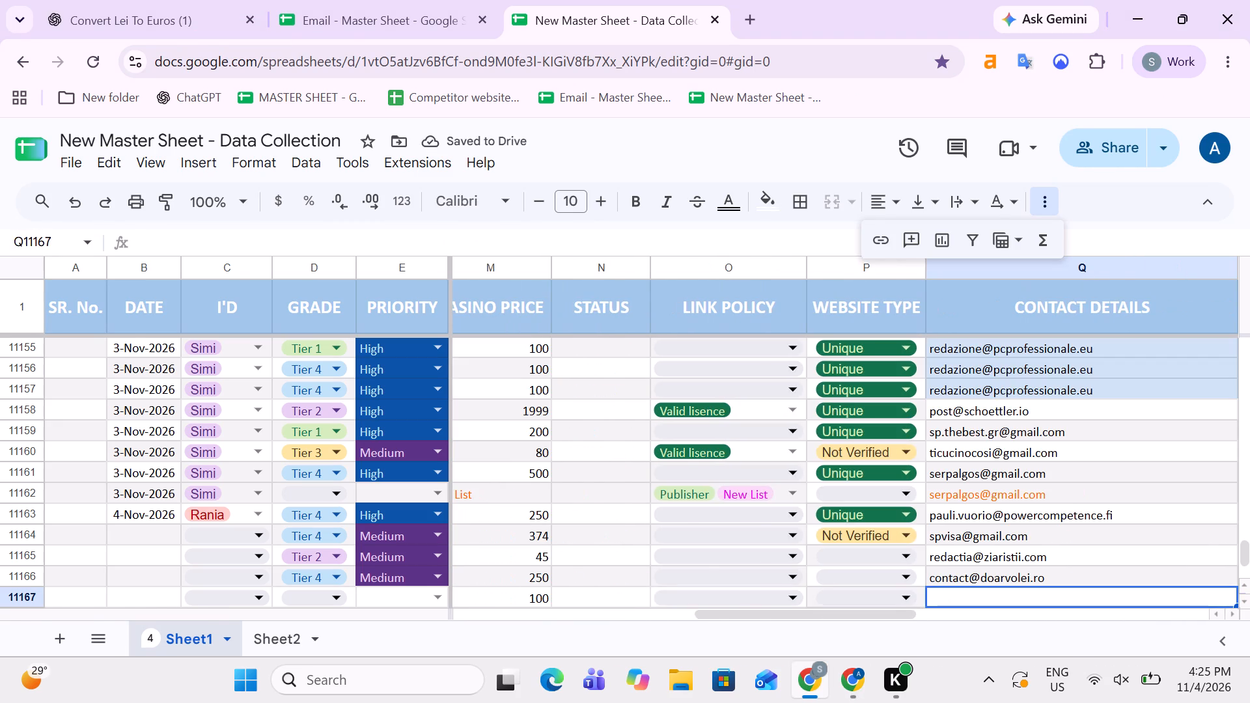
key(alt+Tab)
scroll(445, 481, up, 2)
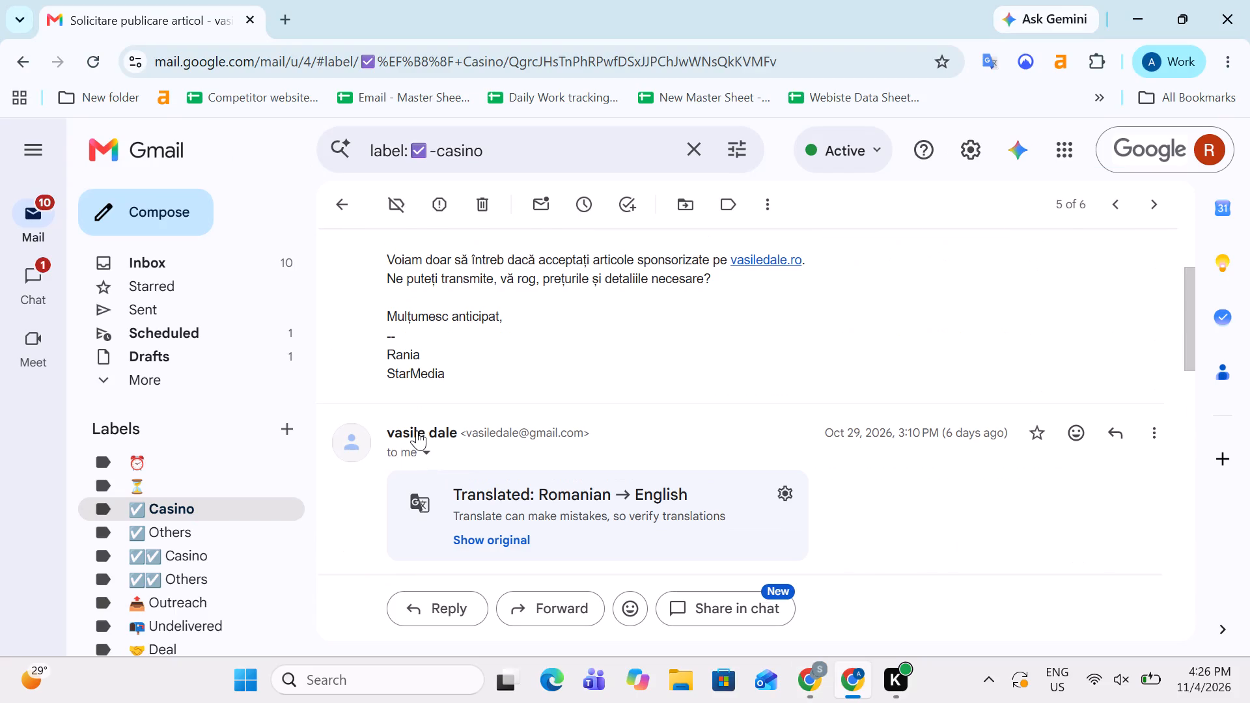
click(680, 503)
key(alt+Tab)
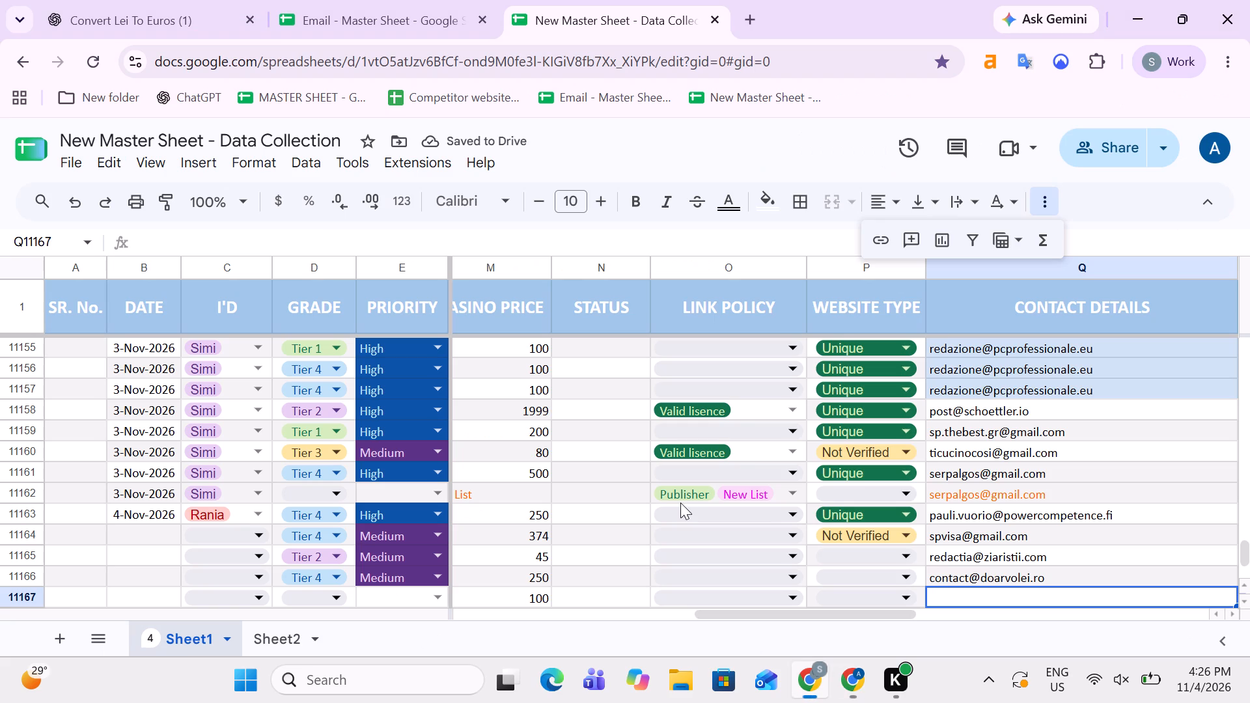
key(ctrl+v)
key(Right)
key(Left)
key(Left)
key(alt+Tab)
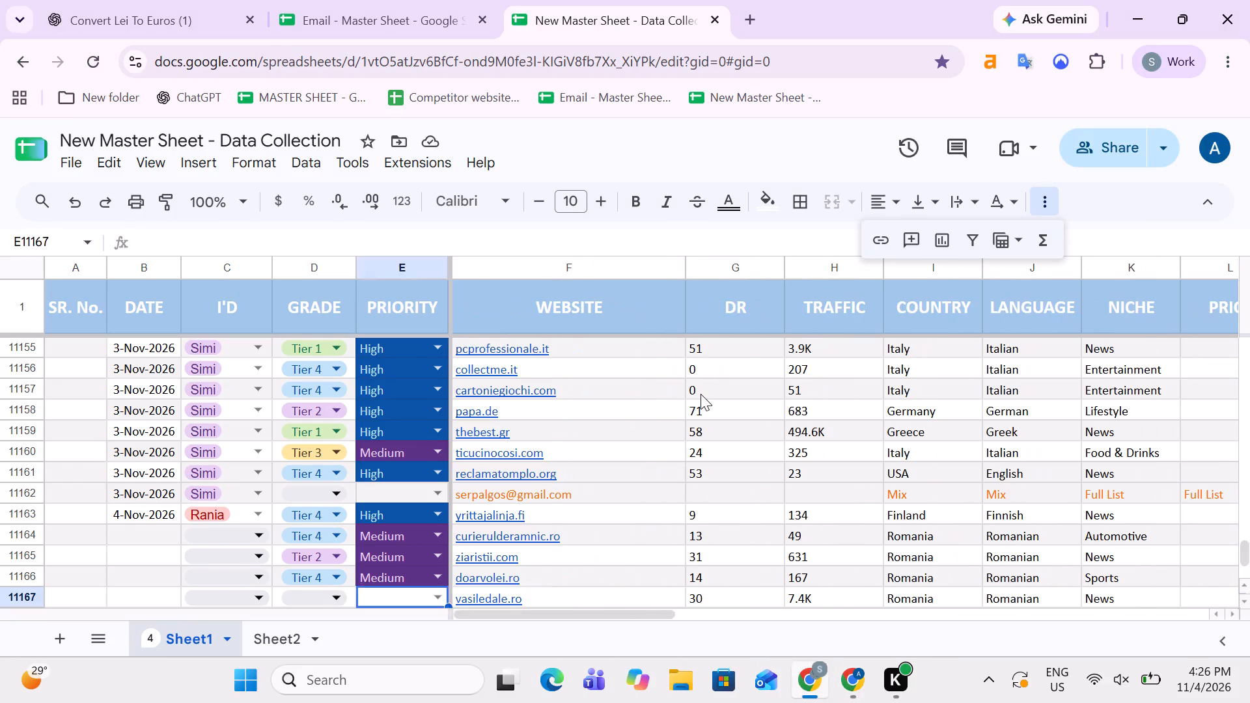
key(Right)
key(Left)
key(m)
key(Down)
key(Return)
key(Up)
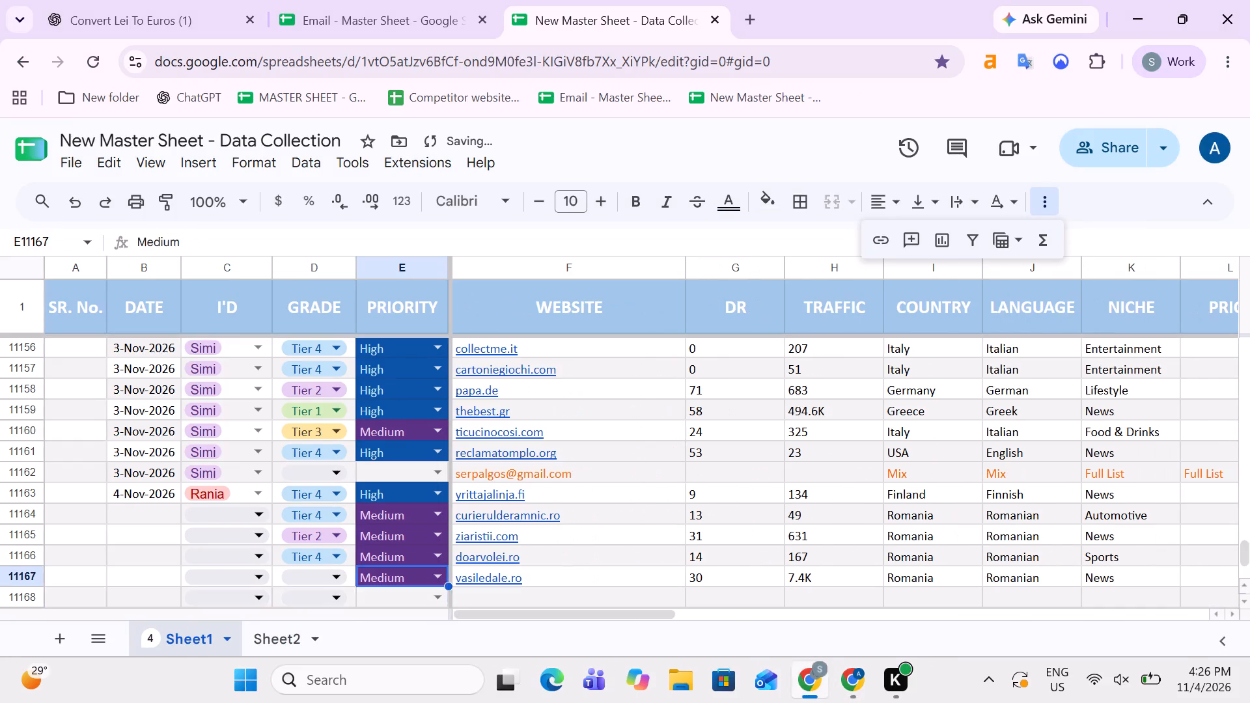
Set the grade of the vasiledale.ro row to Tier 2.
key(Left)
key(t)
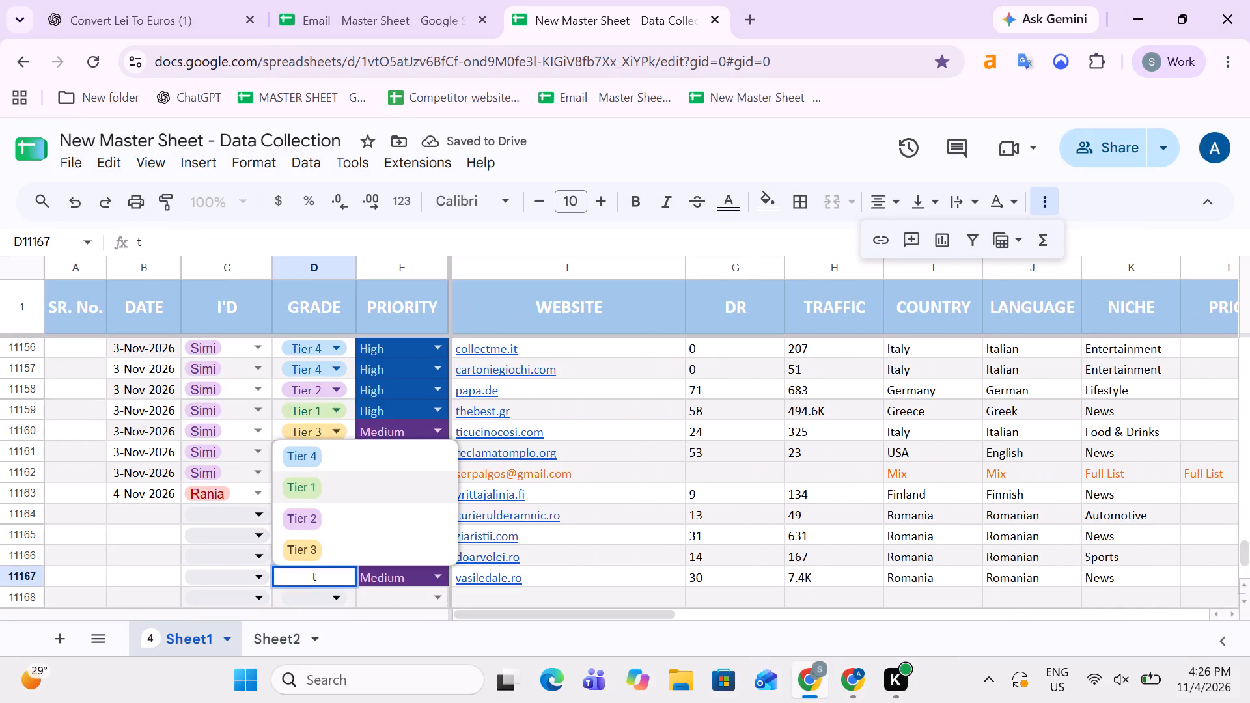
key(Up)
key(Up)
key(Up)
key(Return)
key(Up)
key(Right)
key(Right)
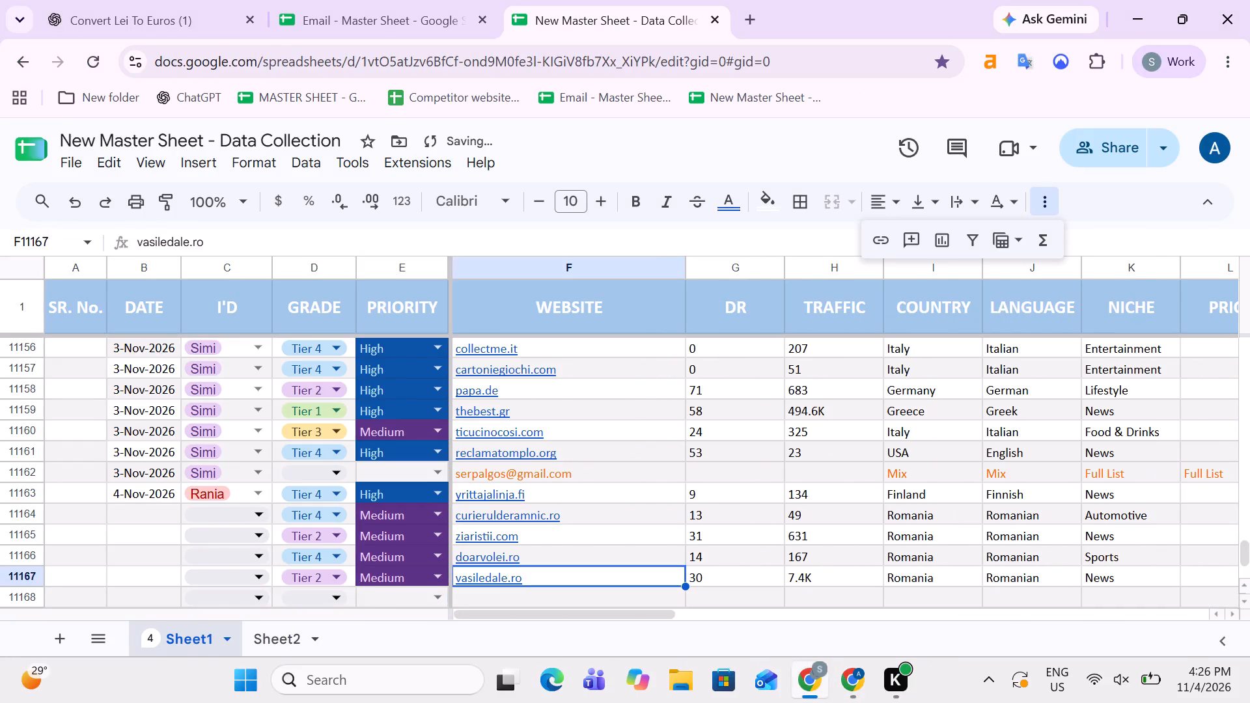
key(alt+Tab)
scroll(755, 324, down, 6)
scroll(684, 424, up, 15)
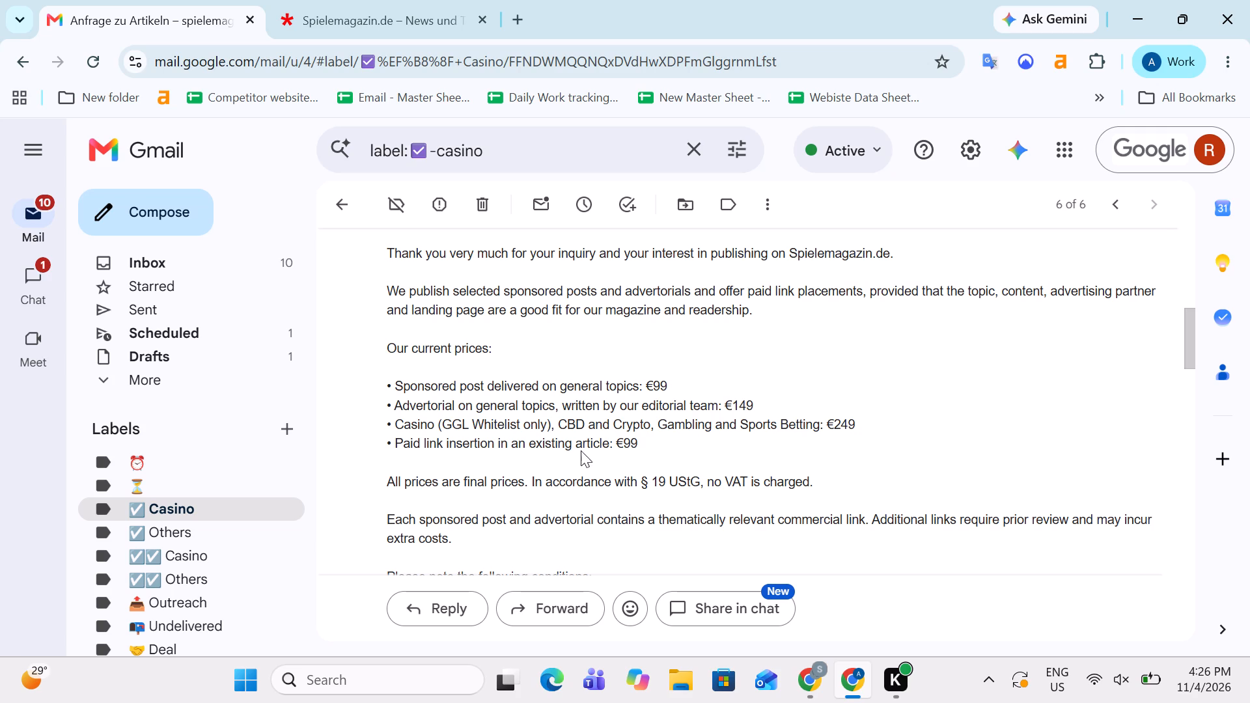
scroll(710, 478, down, 1)
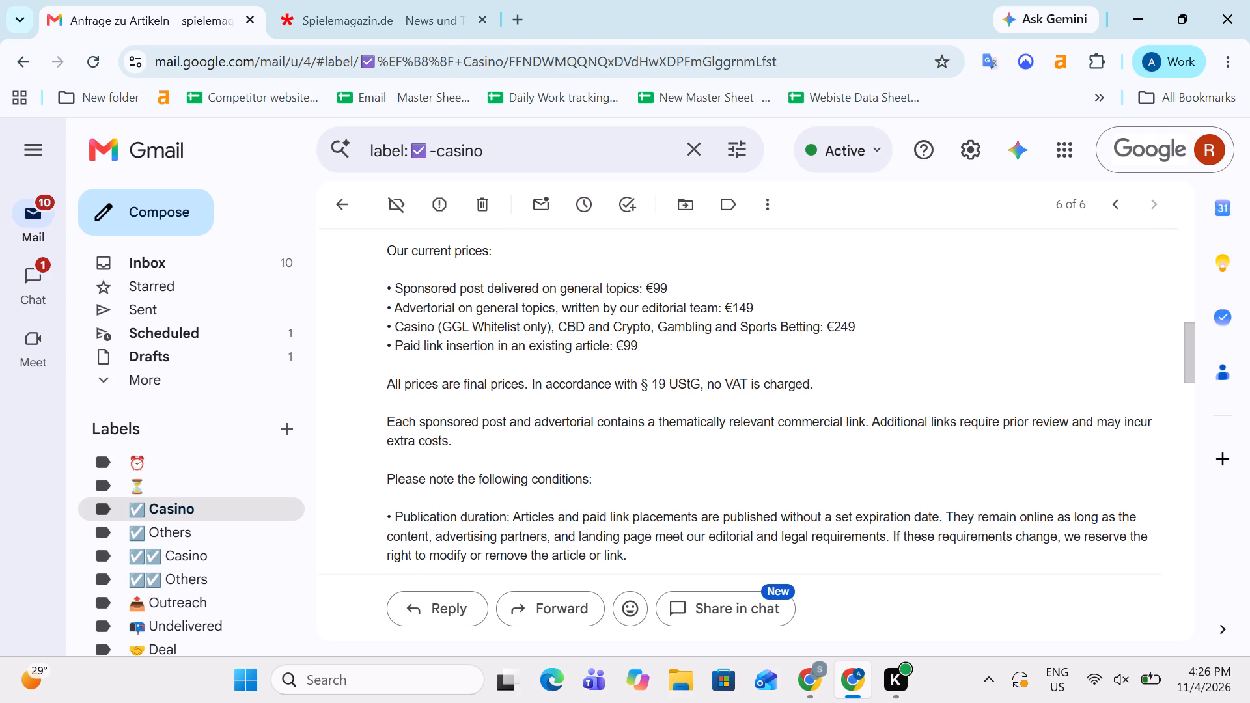
scroll(816, 428, down, 1)
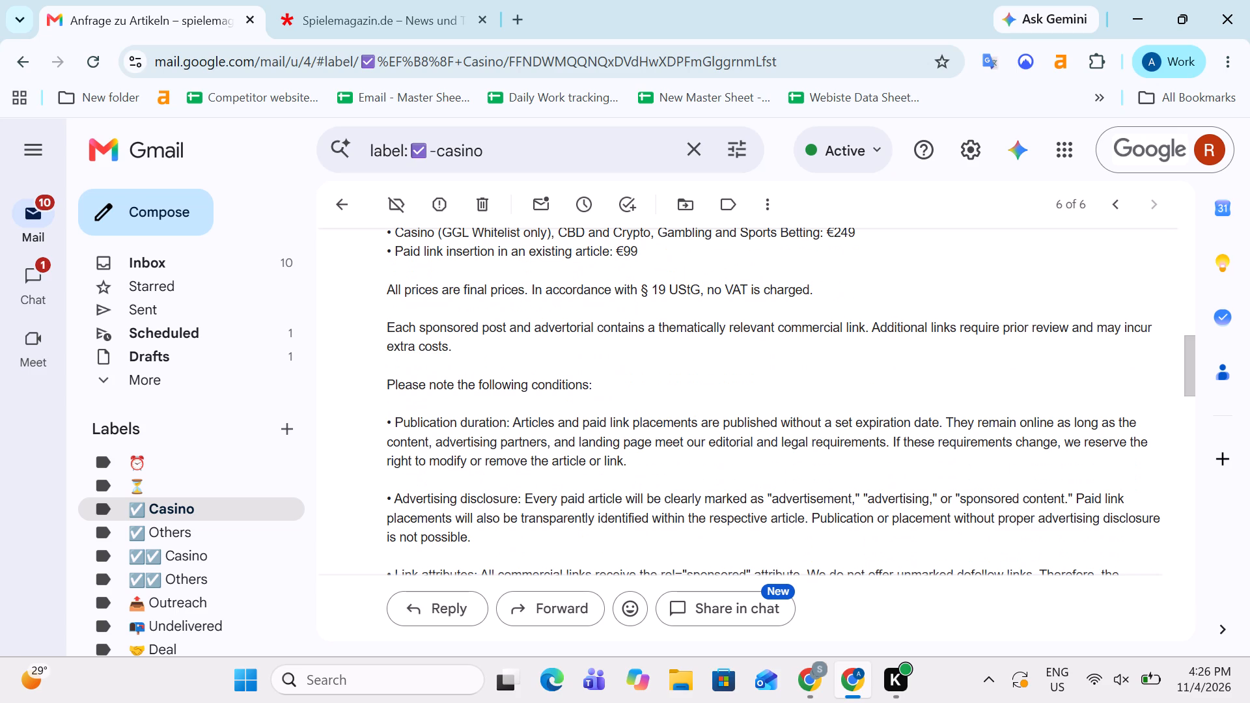
scroll(572, 422, down, 1)
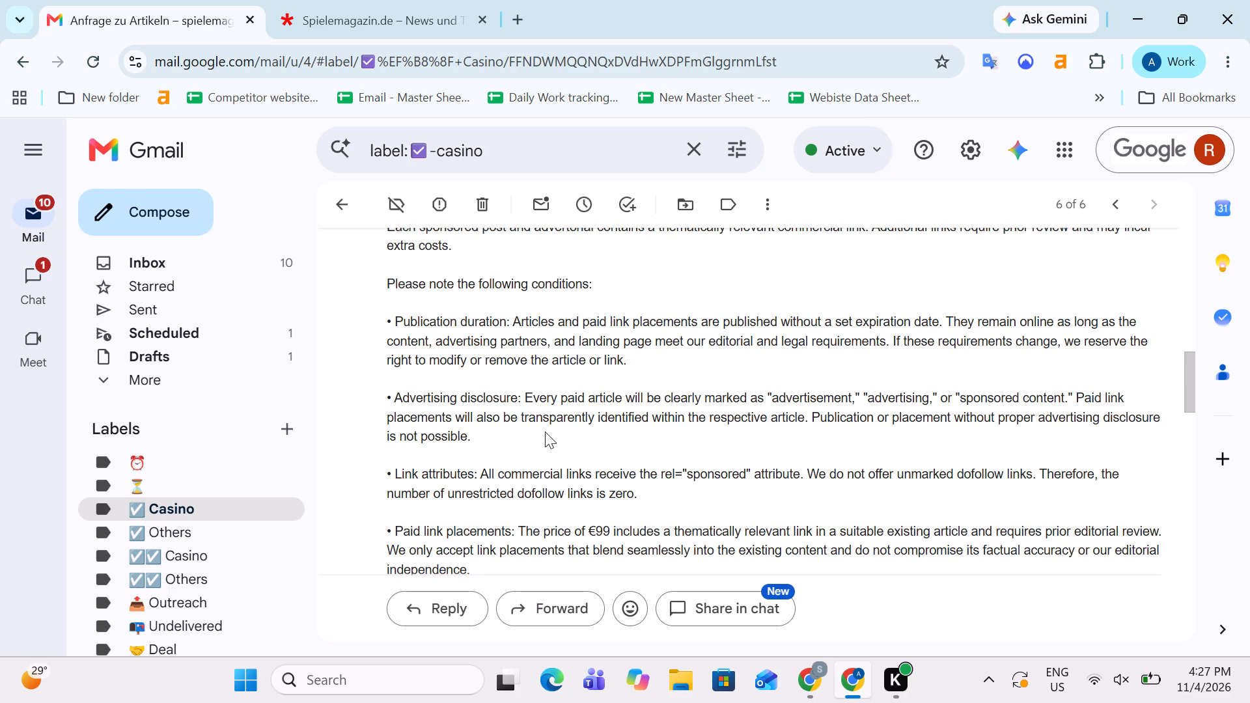
scroll(495, 480, down, 1)
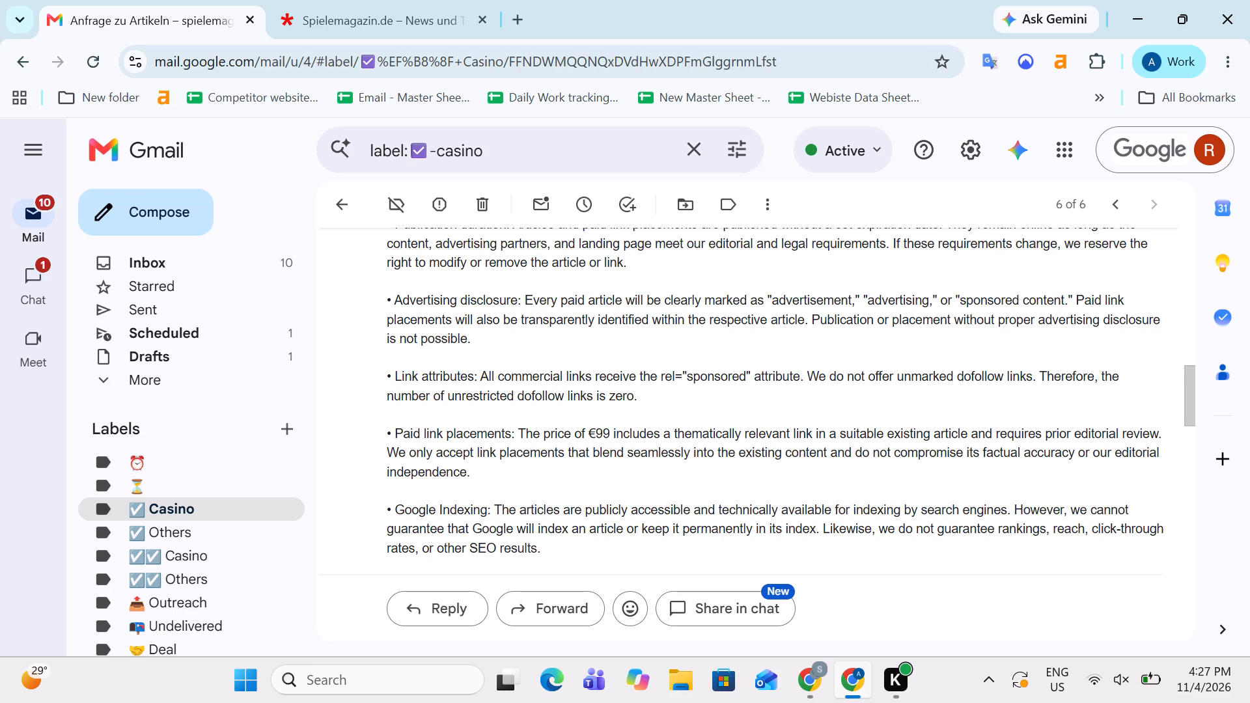
scroll(632, 432, down, 1)
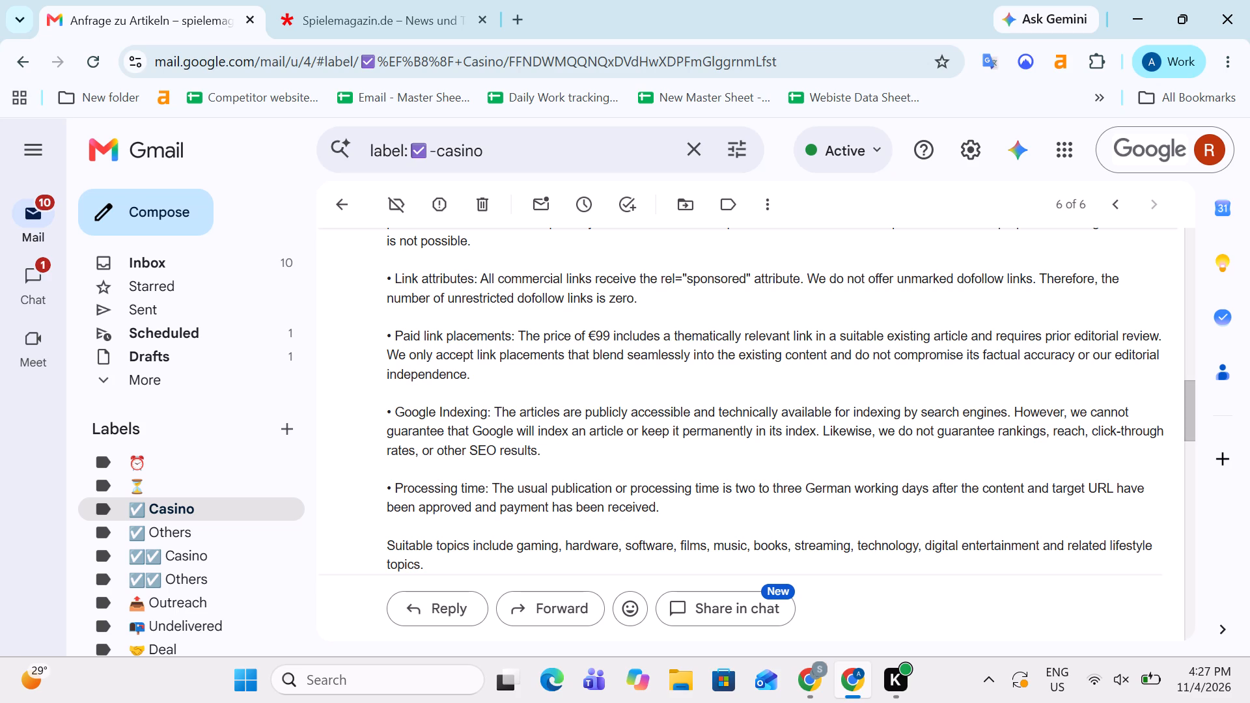
scroll(587, 434, down, 1)
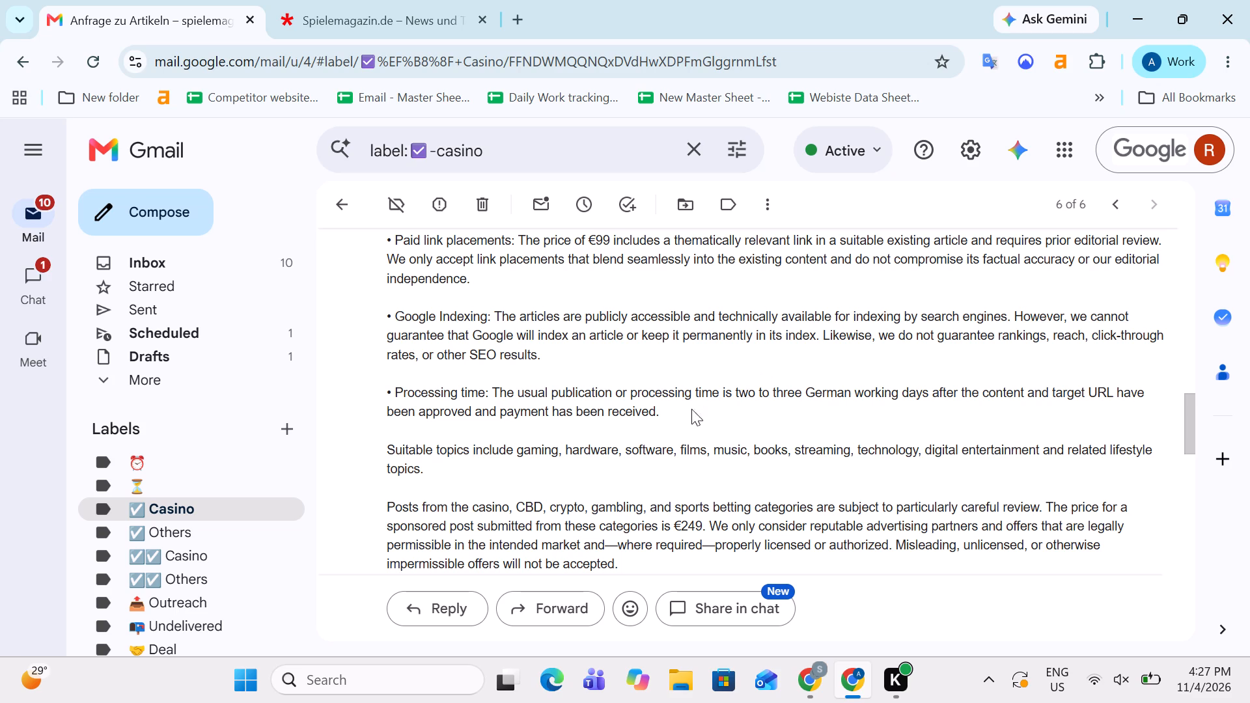
scroll(666, 415, down, 1)
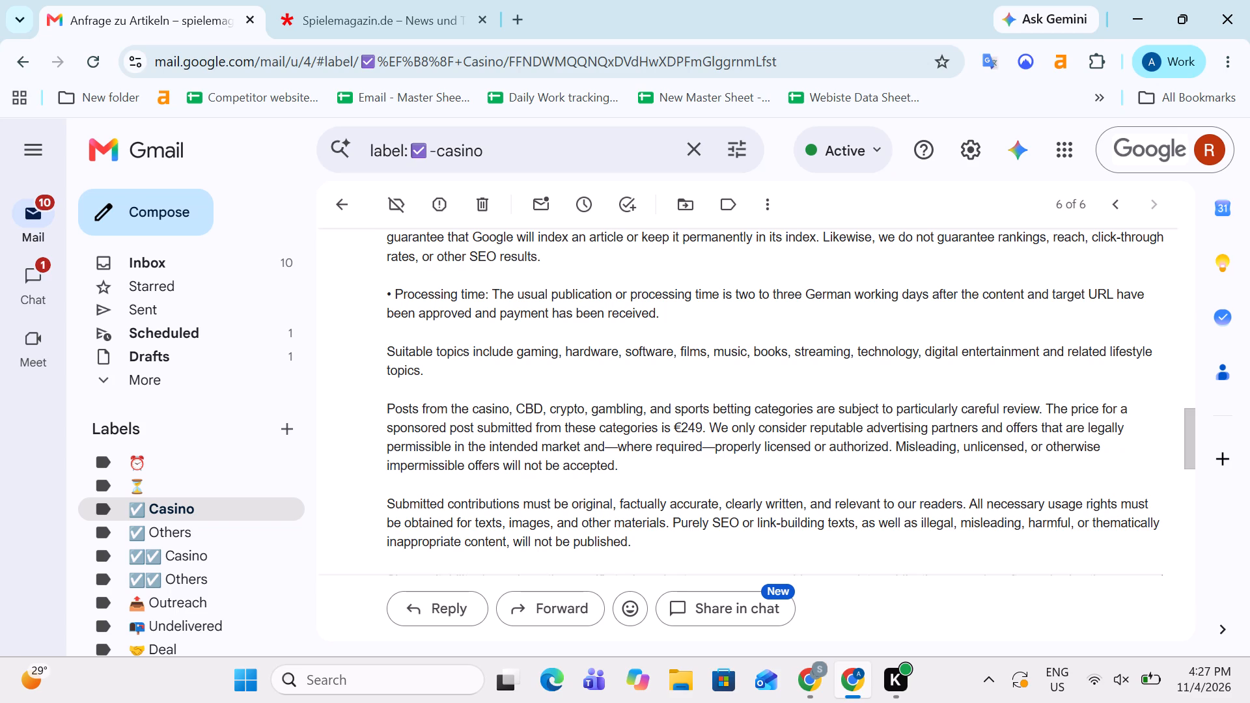
scroll(699, 452, down, 1)
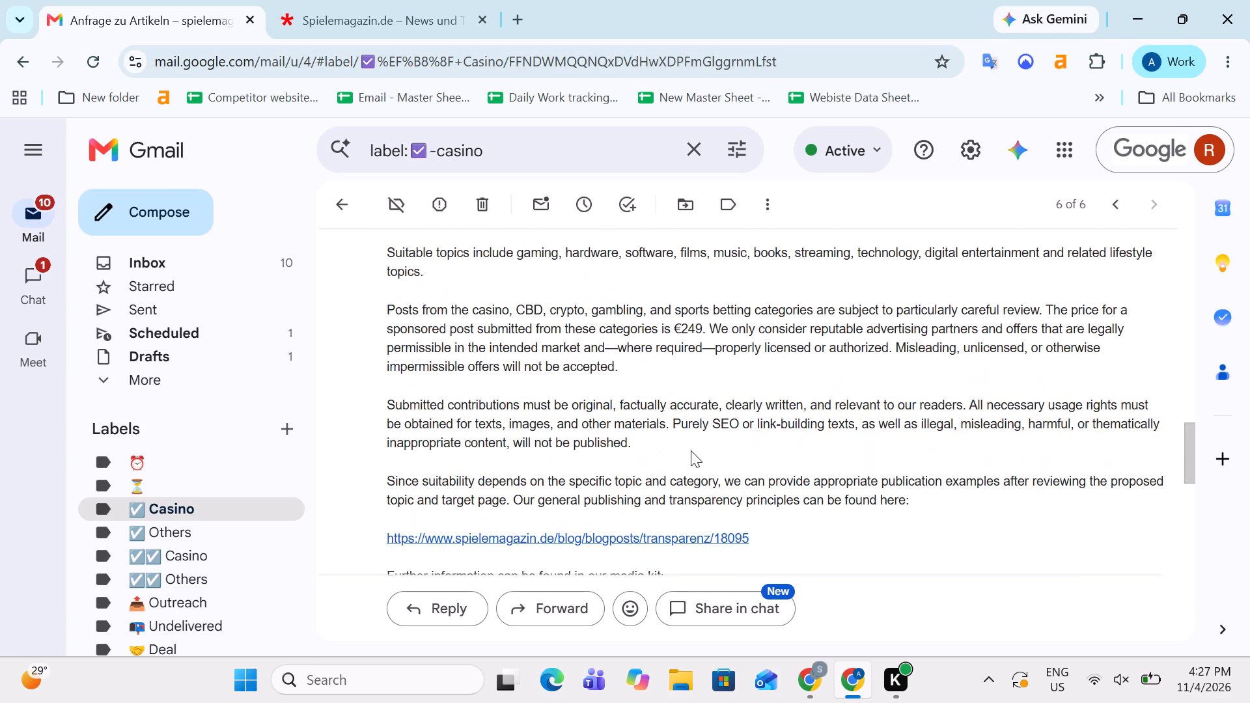
scroll(661, 448, down, 3)
scroll(606, 444, up, 1)
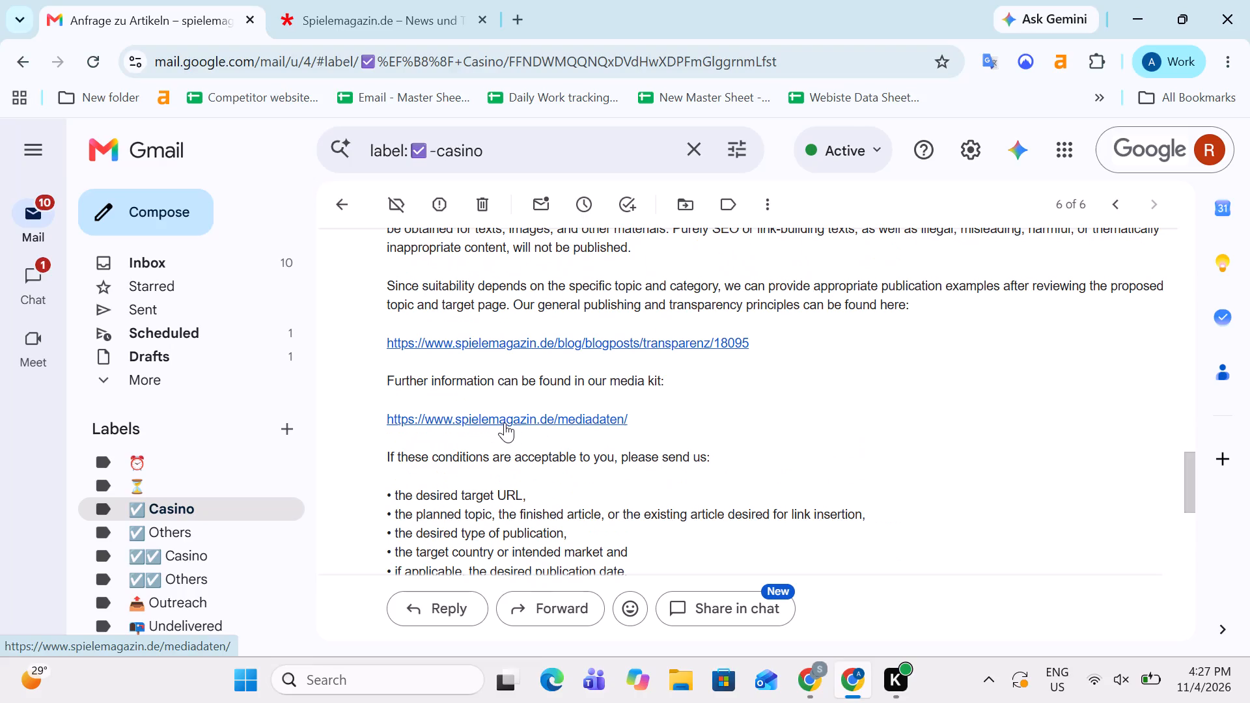
scroll(506, 422, down, 1)
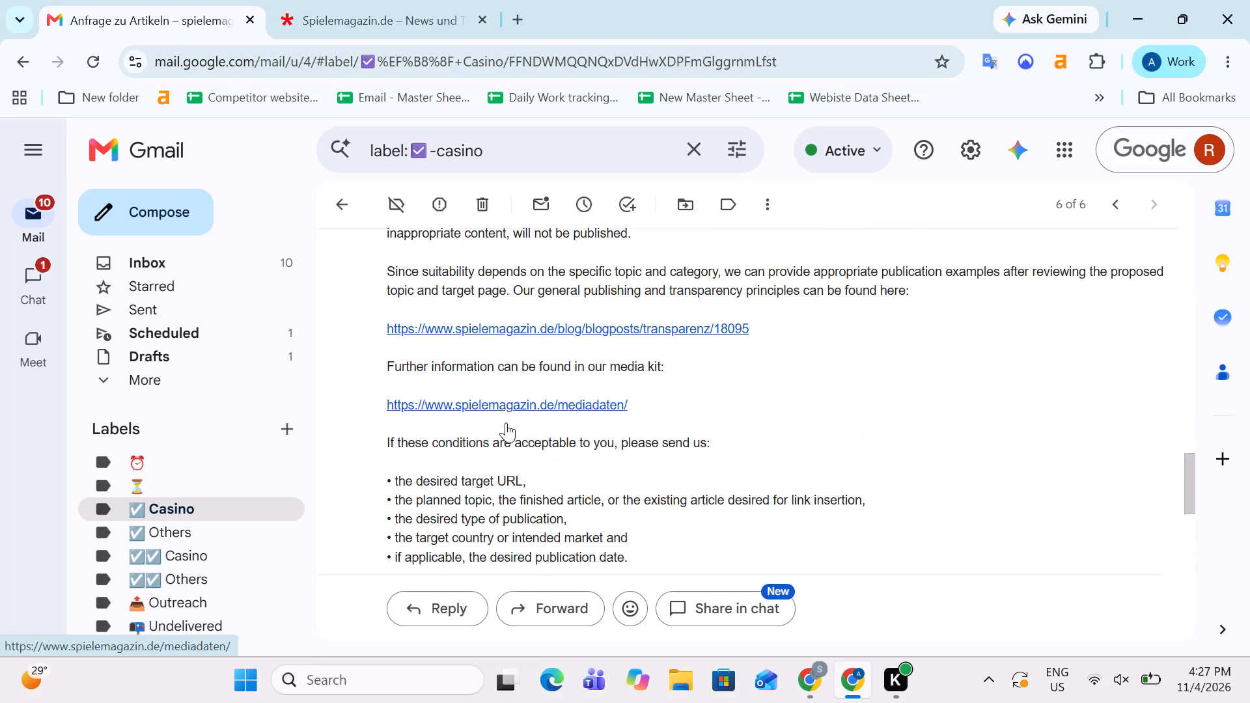
scroll(474, 437, down, 4)
scroll(565, 437, down, 3)
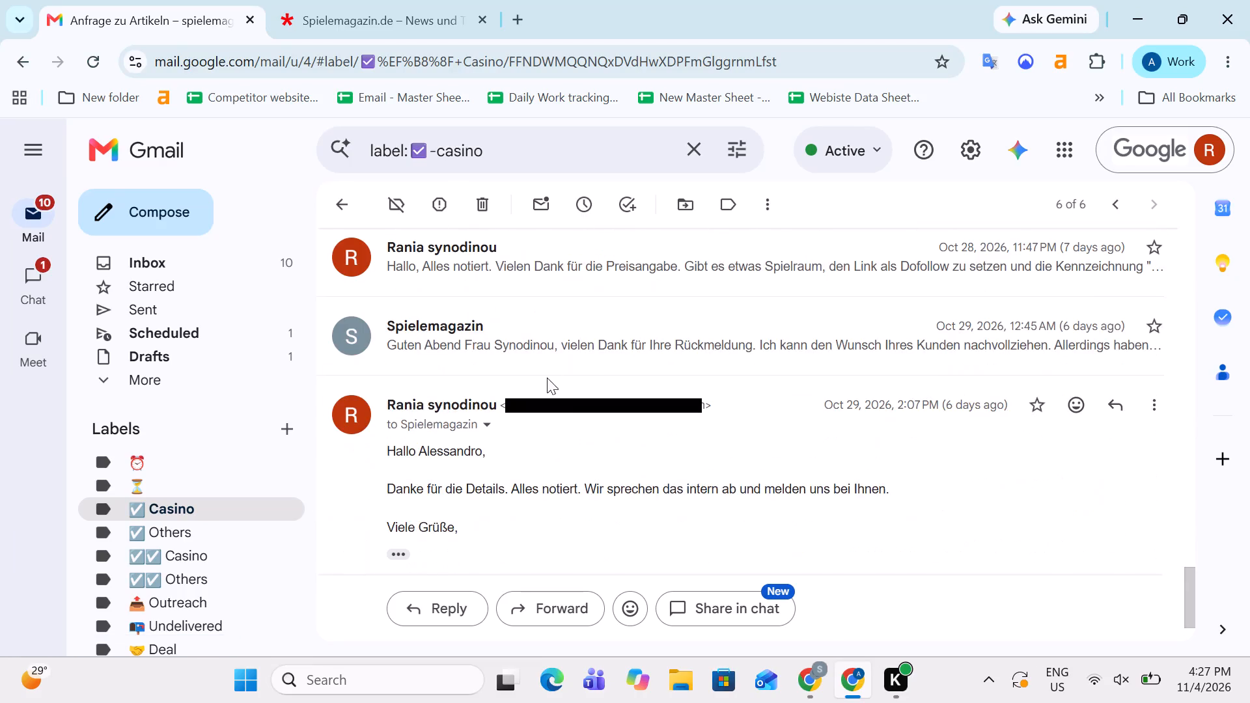
Open the follow-up message asking about a dofollow link without sponsored labelling and review the rest of the thread.
click(551, 284)
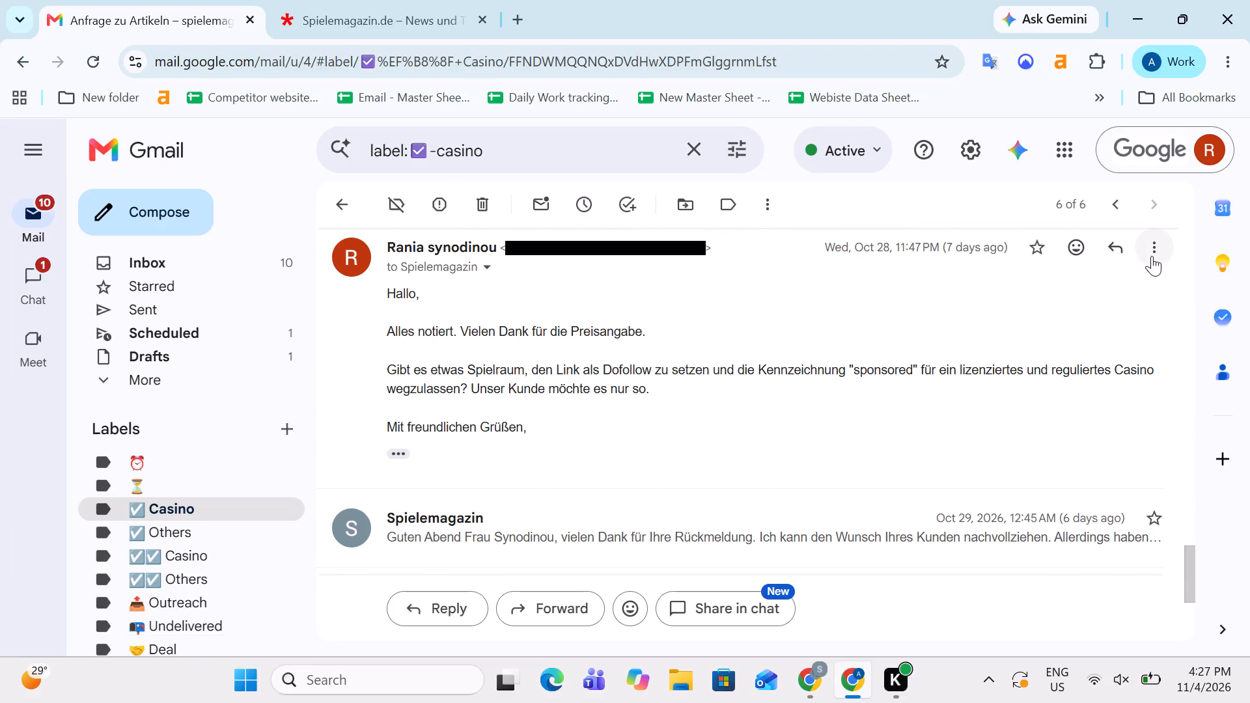
click(1152, 256)
scroll(1079, 398, down, 2)
click(1040, 460)
scroll(775, 459, down, 1)
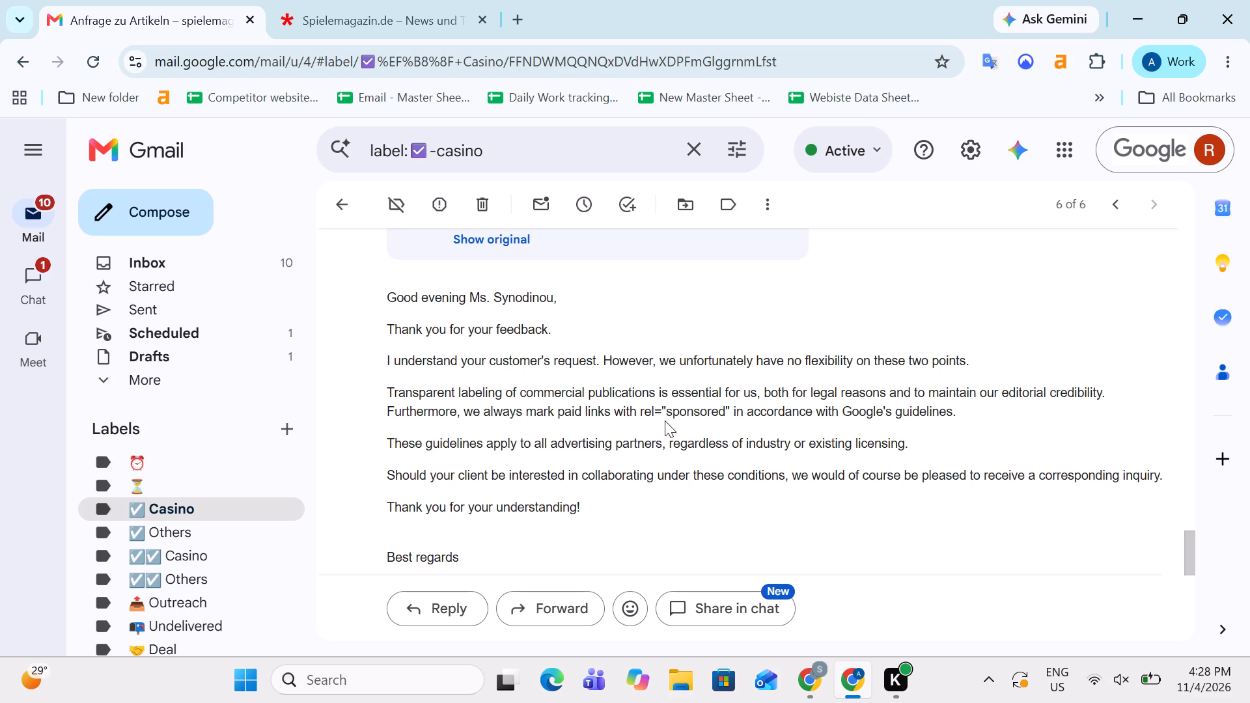
scroll(921, 500, down, 2)
scroll(757, 476, down, 4)
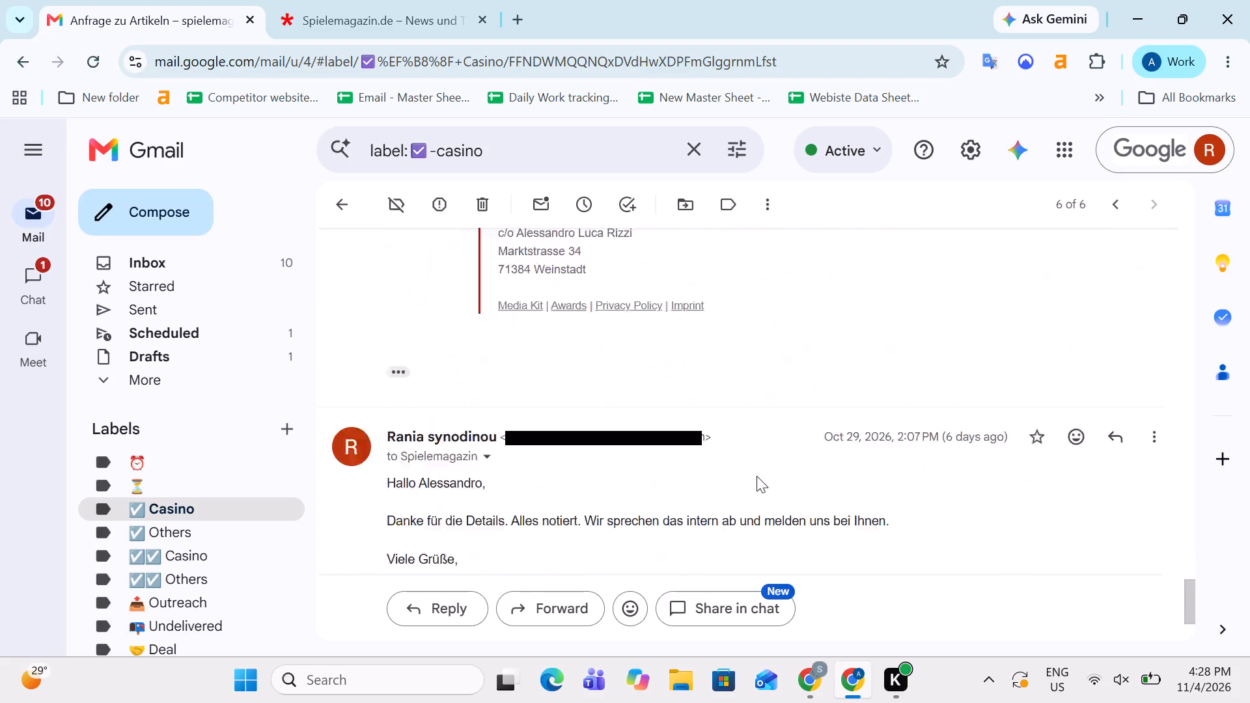
scroll(505, 460, up, 8)
Copy the domain spielemagazin.de from its site and enter it as the website in the New Master Sheet's first empty row, below vasiledale.ro.
click(397, 0)
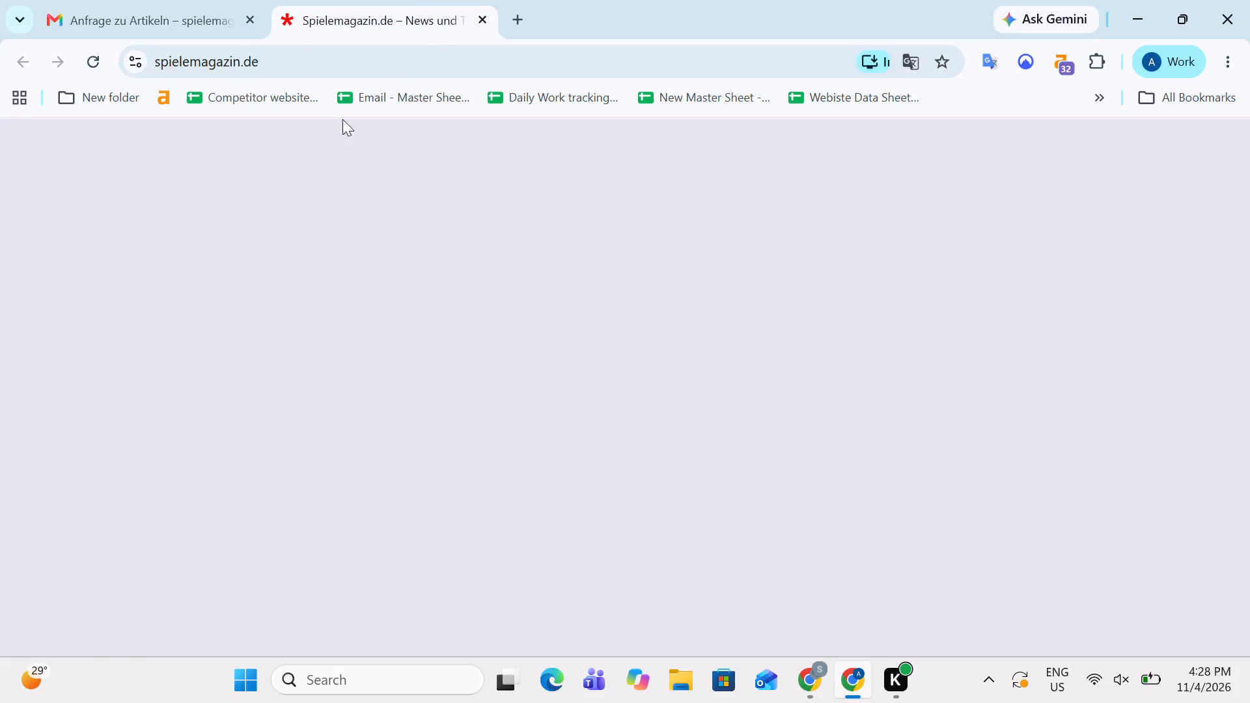
click(339, 62)
drag(339, 62, 260, 73)
key(ctrl+c)
key(ctrl+c)
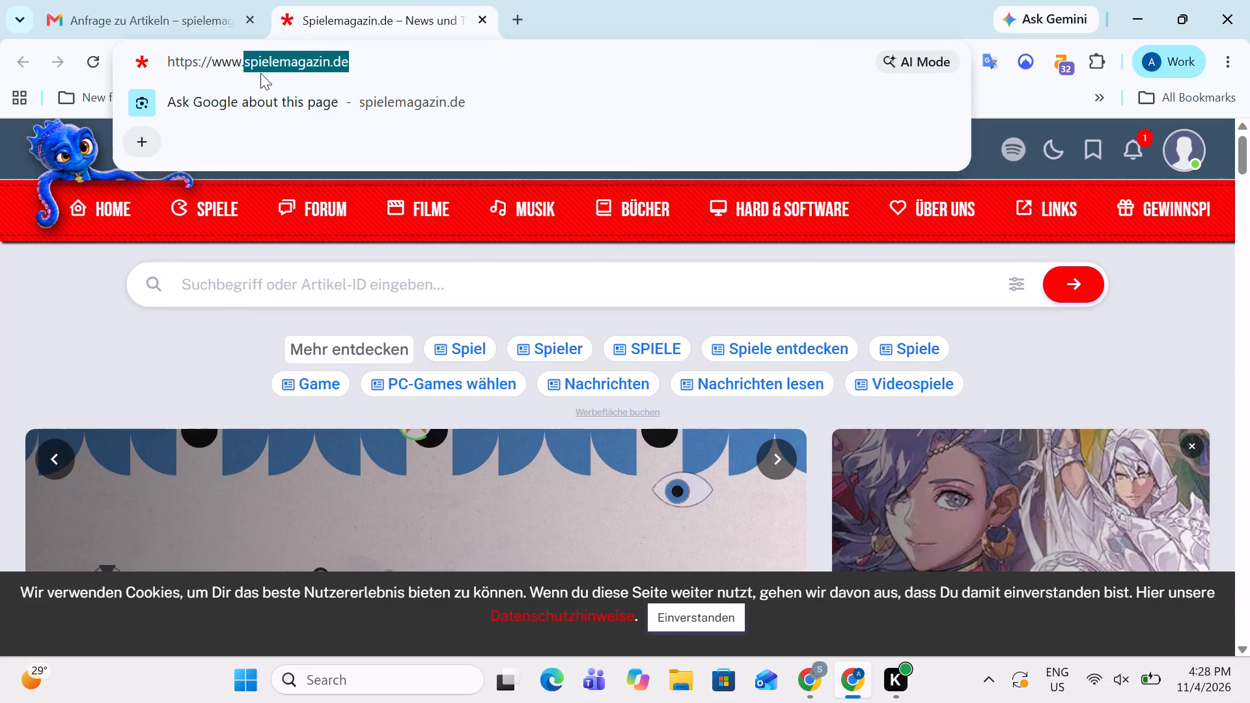
key(alt+Tab)
key(Down)
key(Up)
key(Down)
key(Return)
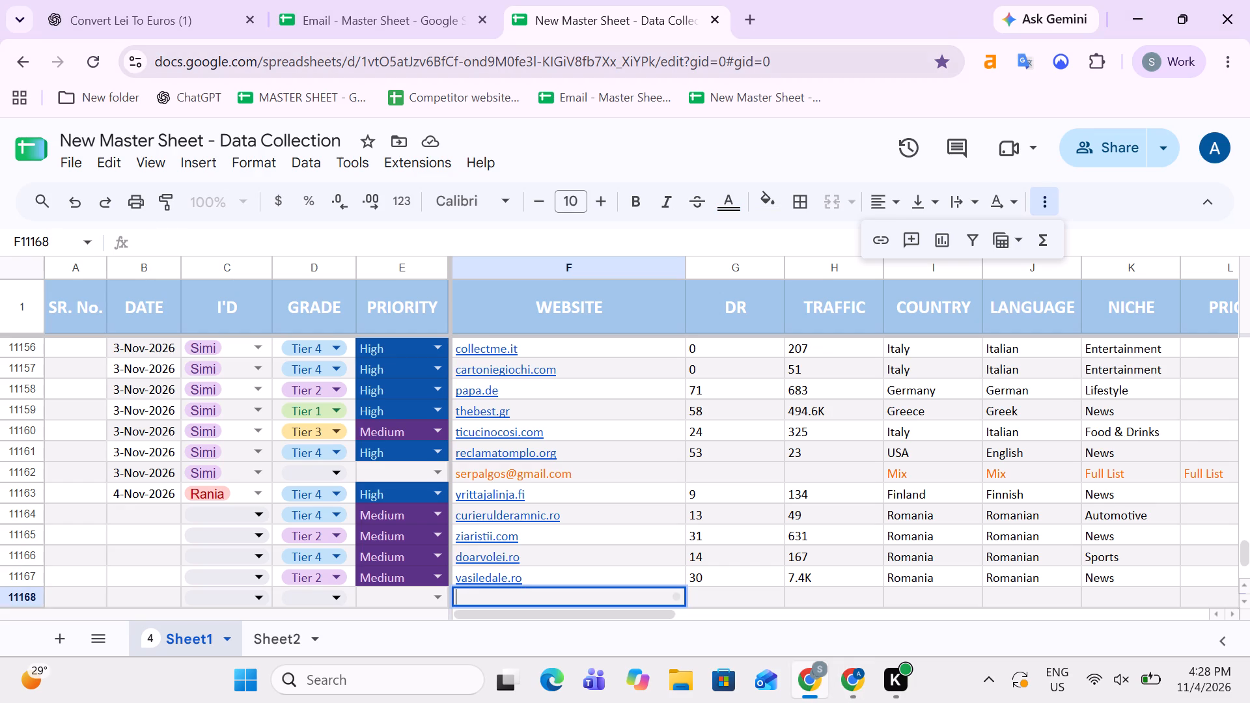
key(ctrl+v)
key(Tab)
Return to the spielemagazin.de homepage and examine its sections and articles to judge the site's niche.
key(alt+Tab)
scroll(589, 444, down, 6)
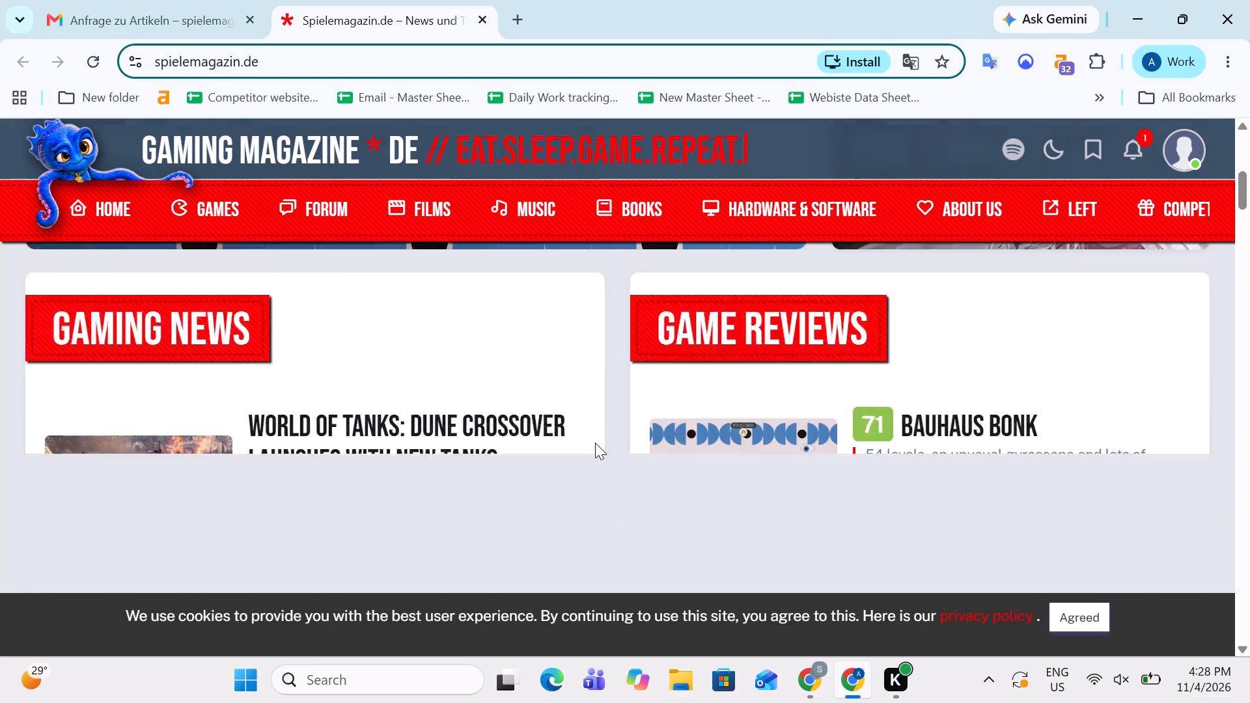
scroll(664, 365, down, 14)
scroll(675, 409, up, 3)
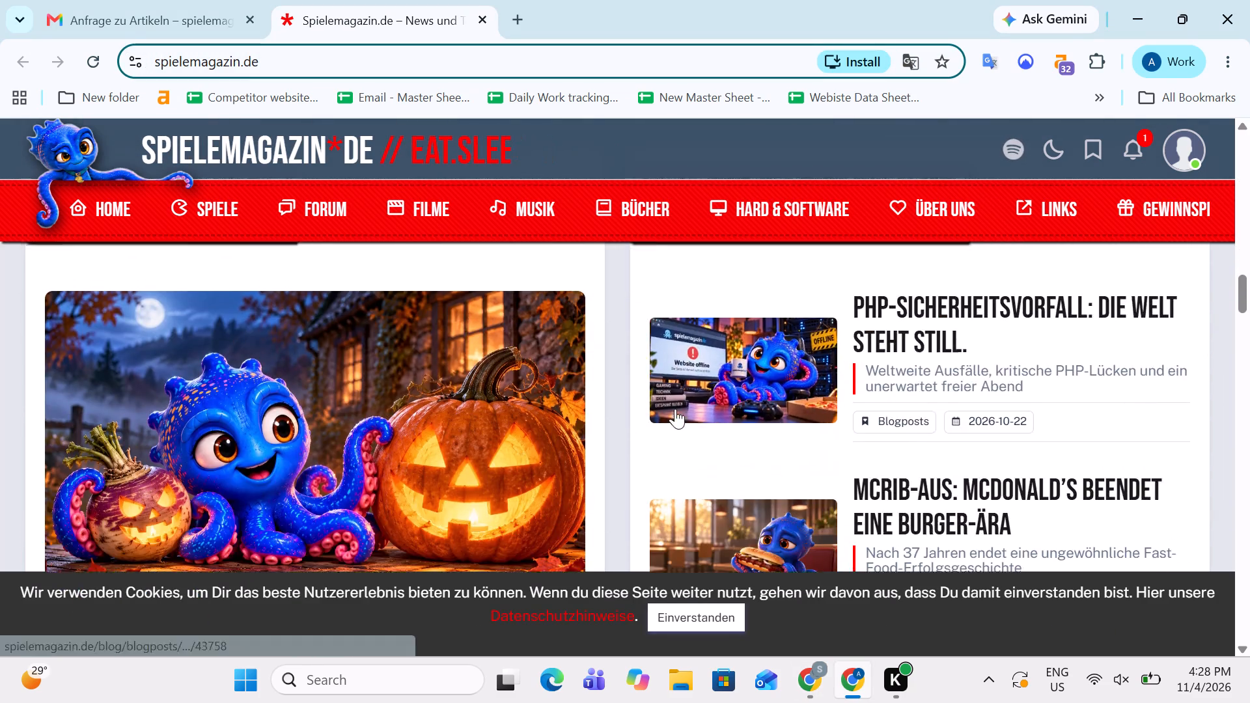
scroll(675, 409, up, 20)
scroll(675, 409, up, 13)
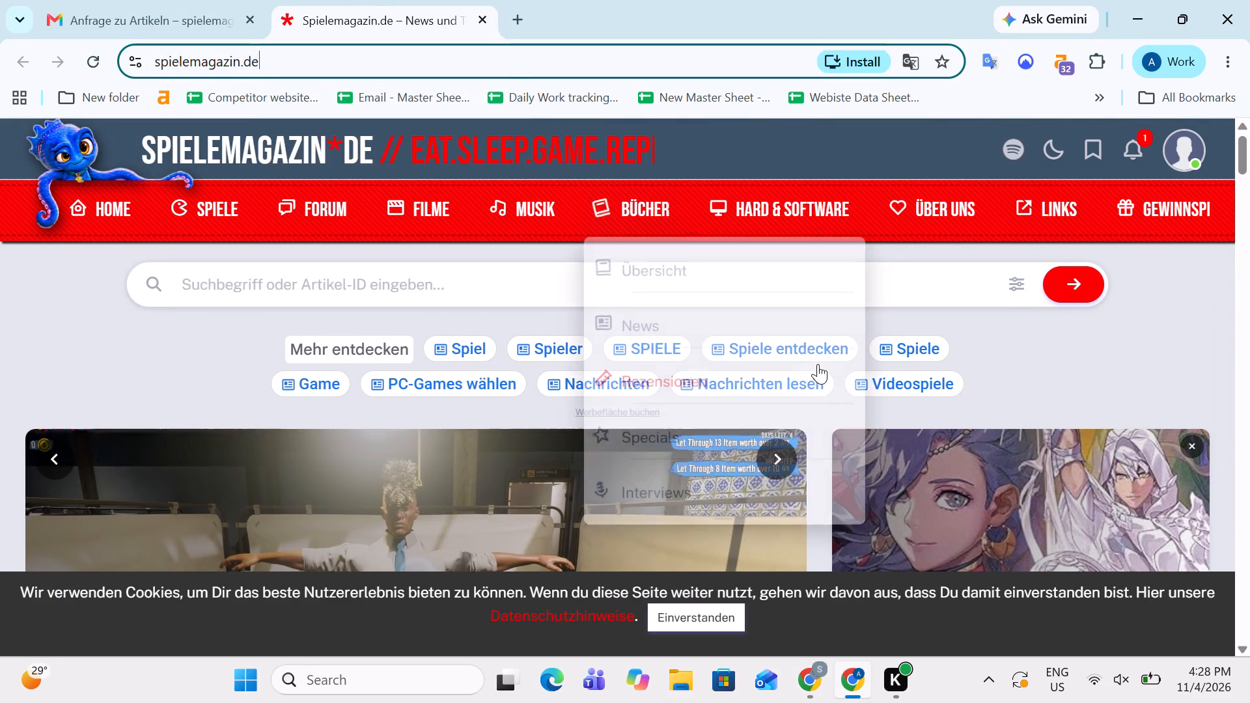
scroll(818, 365, up, 7)
scroll(1031, 318, down, 5)
scroll(966, 389, down, 7)
scroll(960, 393, up, 13)
Bring up the SEO extension's metrics for spielemagazin.de.
click(1067, 66)
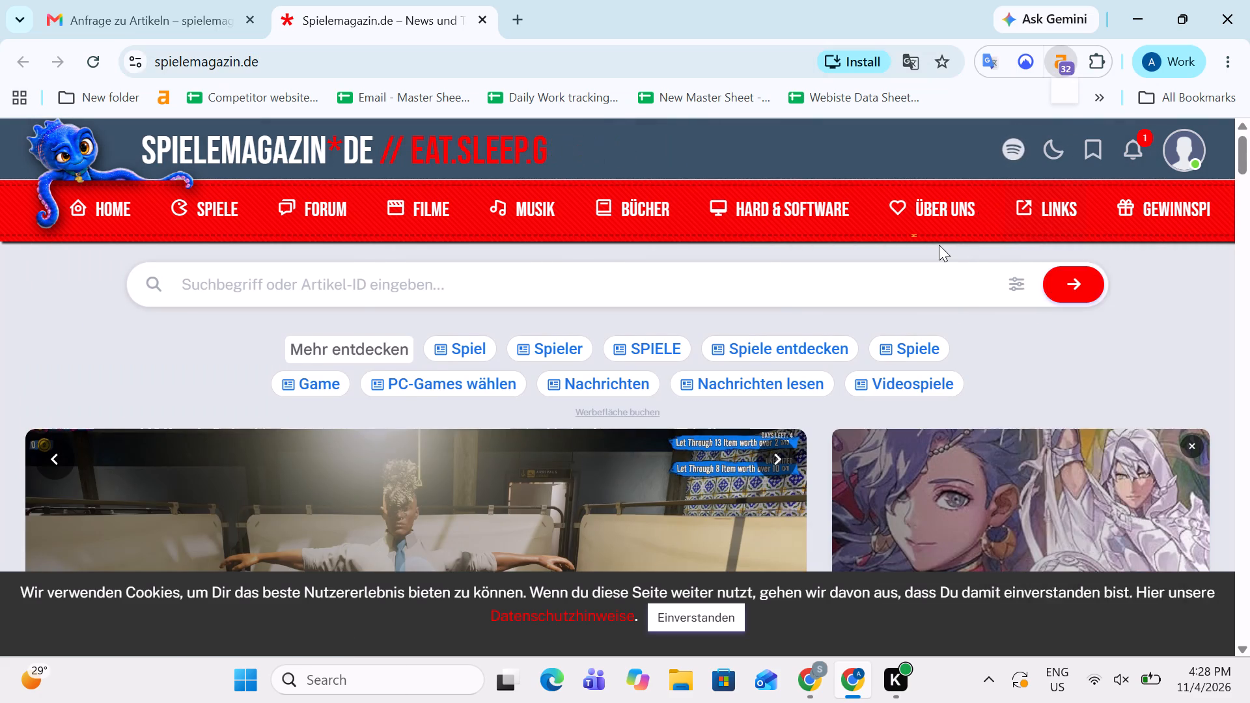
Fill the spielemagazin.de row with DR 32, traffic 2.9K, country Germany and language German, taking the metrics from Ahrefs.
key(alt+Tab)
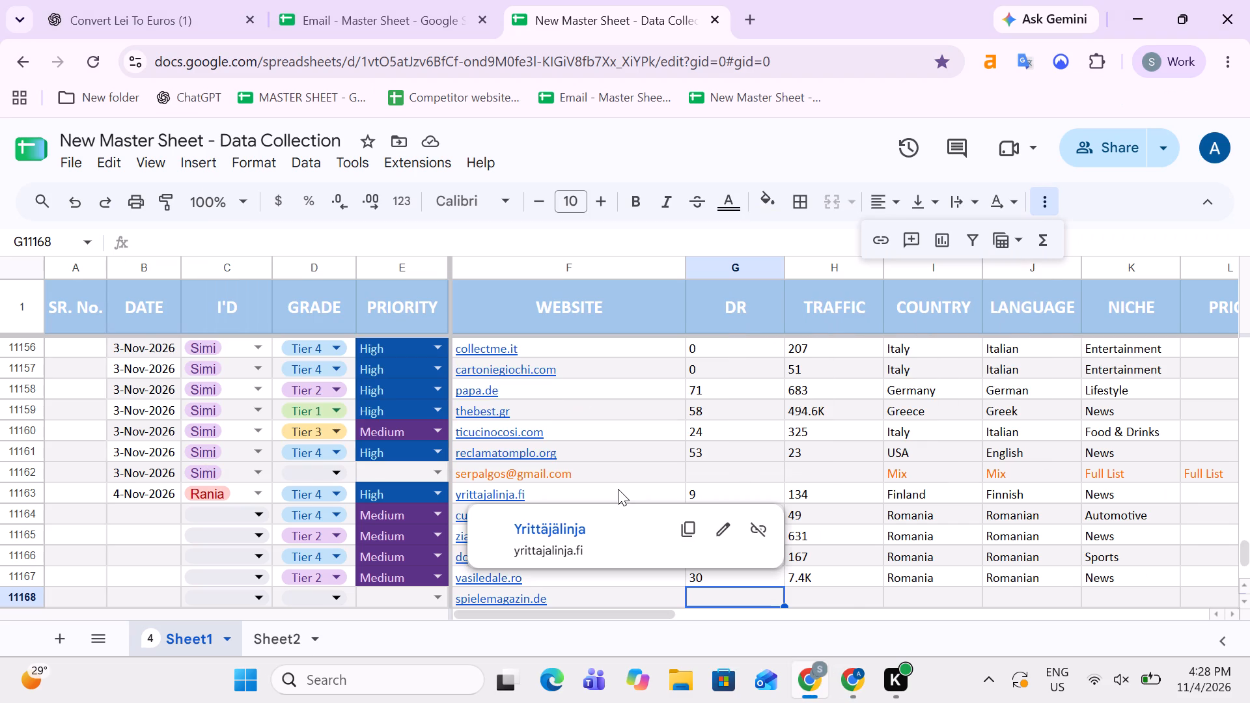
text(32)
key(Right)
key(alt+Tab)
key(alt+Tab)
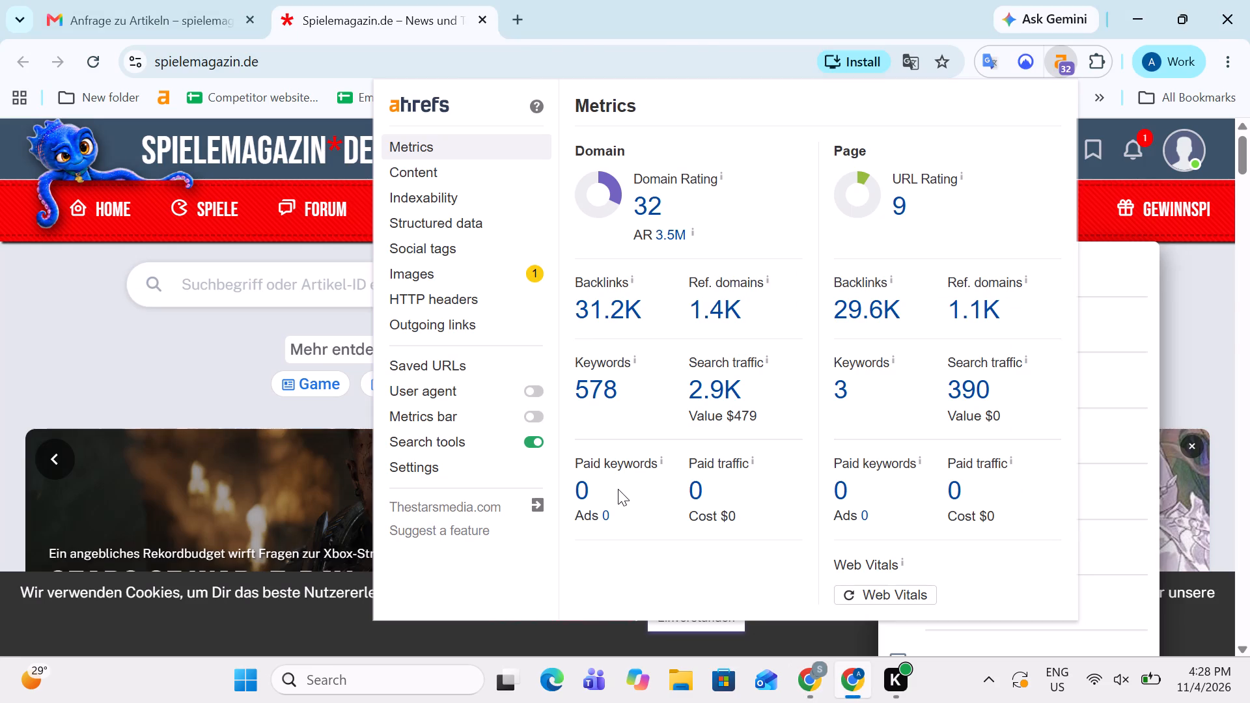
text(2.9K)
key(Right)
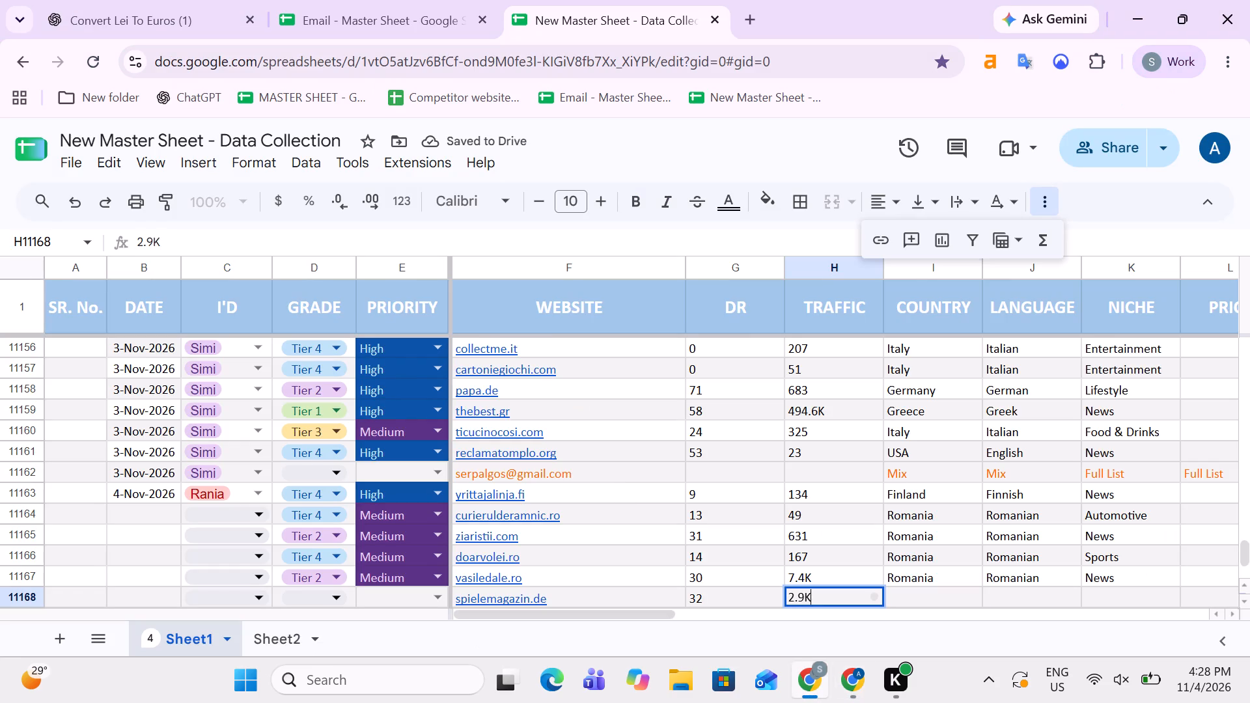
text(Ge)
key(Right)
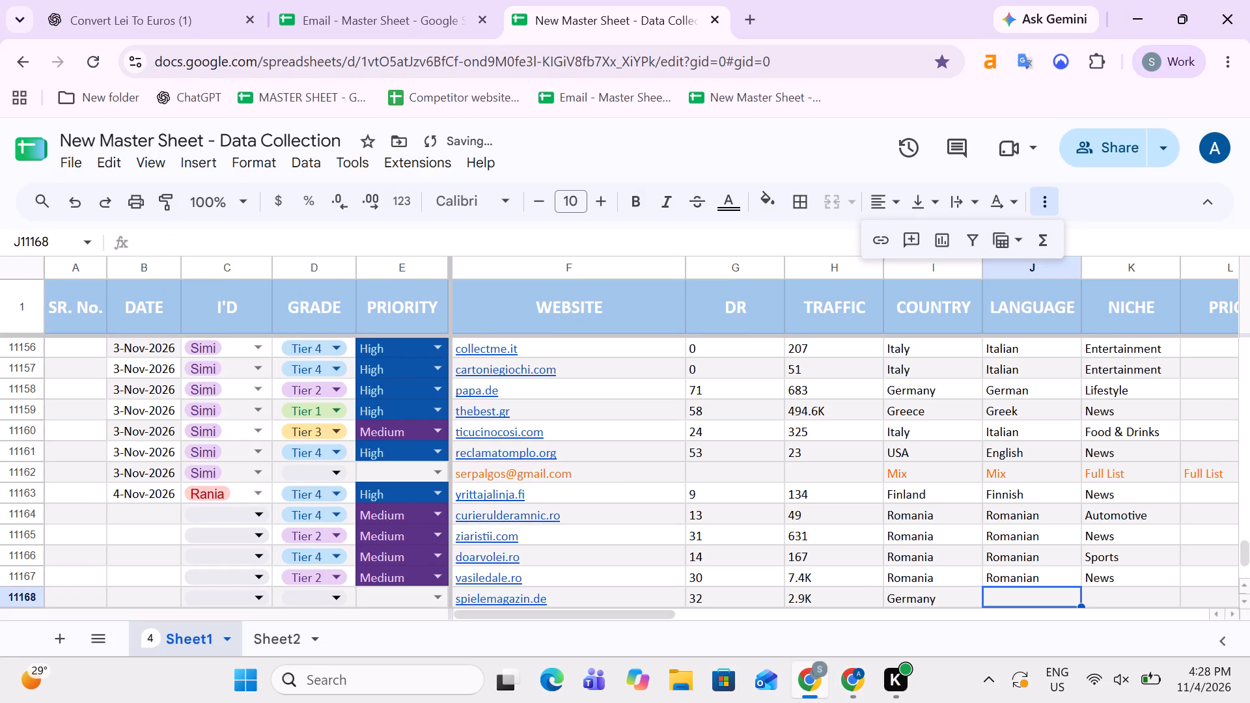
text(Ge)
key(Right)
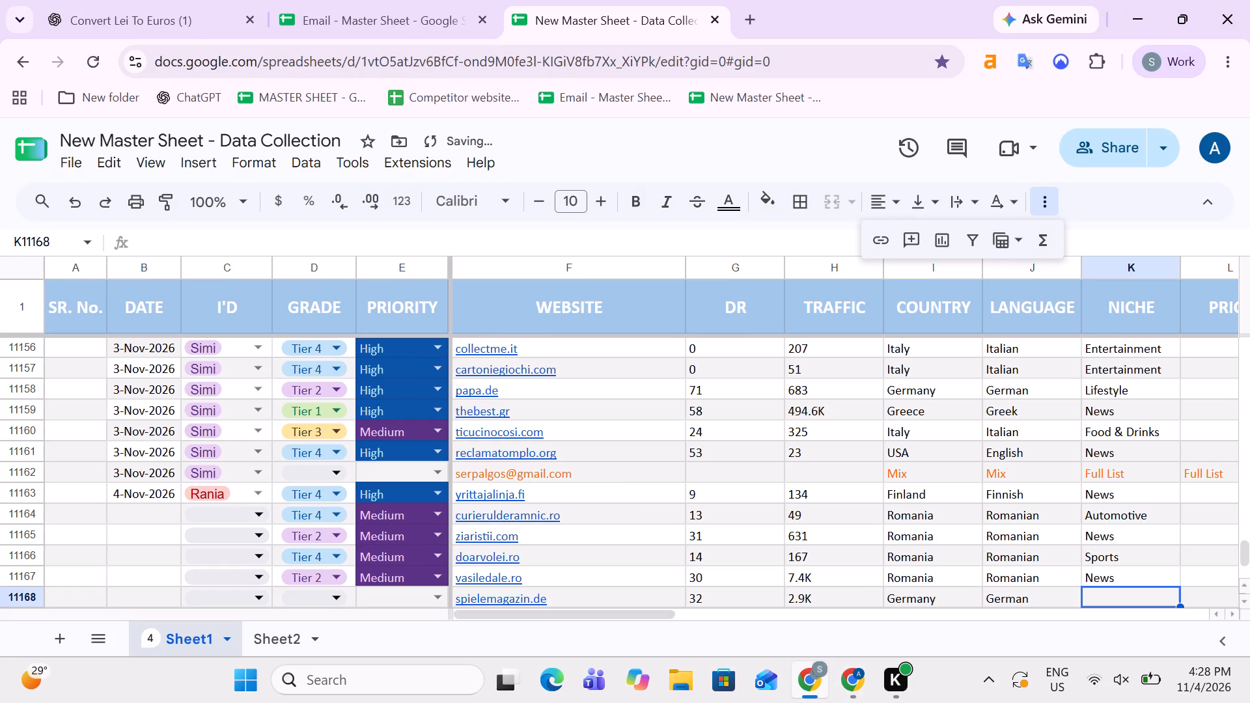
Set the niche of the spielemagazin.de row to Gaming and move on to its price cells.
text(Game)
key(Right)
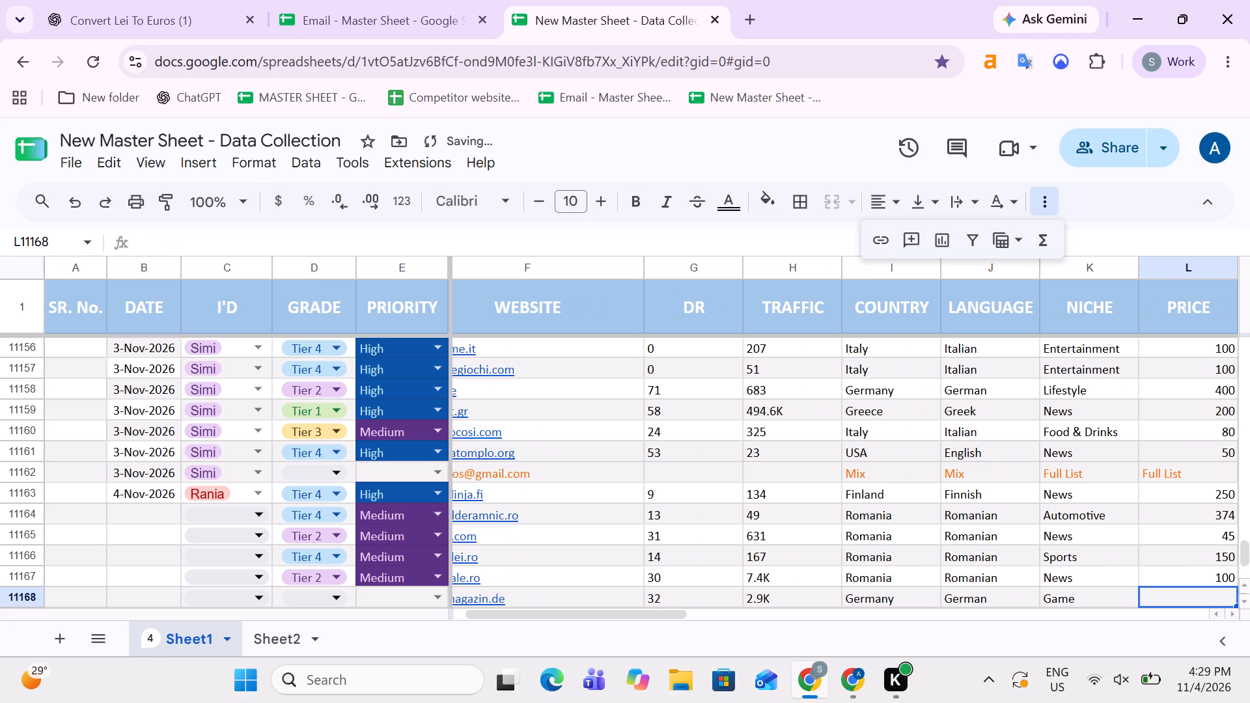
key(Left)
key(Return)
key(BackSpace)
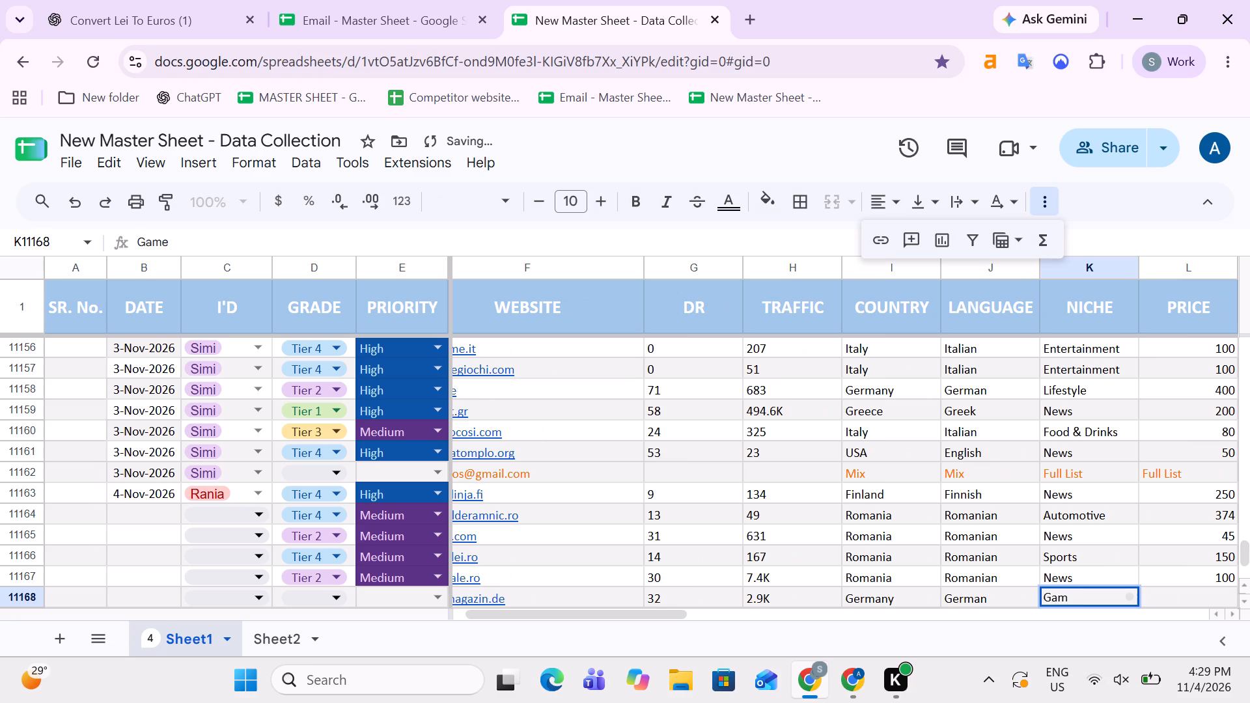
text(in)
key(Right)
key(Right)
key(Right)
key(Right)
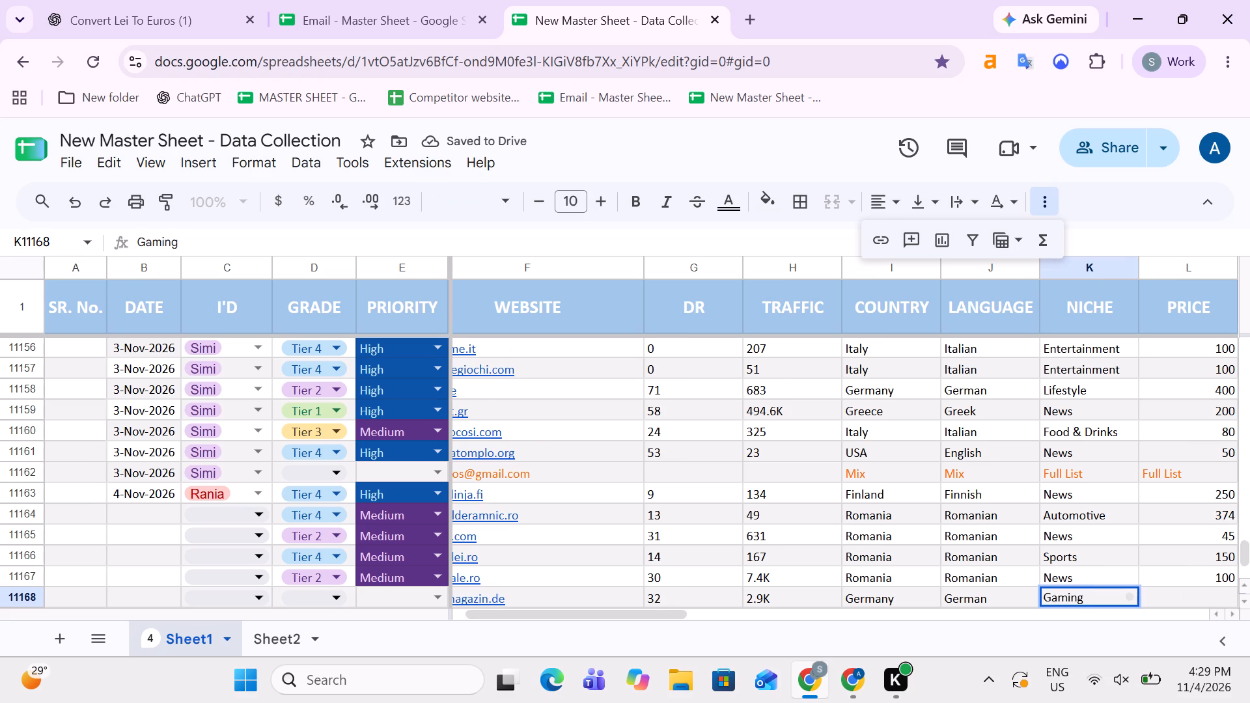
key(Tab)
key(Right)
key(Right)
key(Left)
key(Left)
Dismiss the Ahrefs metrics on spielemagazin.de and search the site for Netbet.
key(alt+Tab)
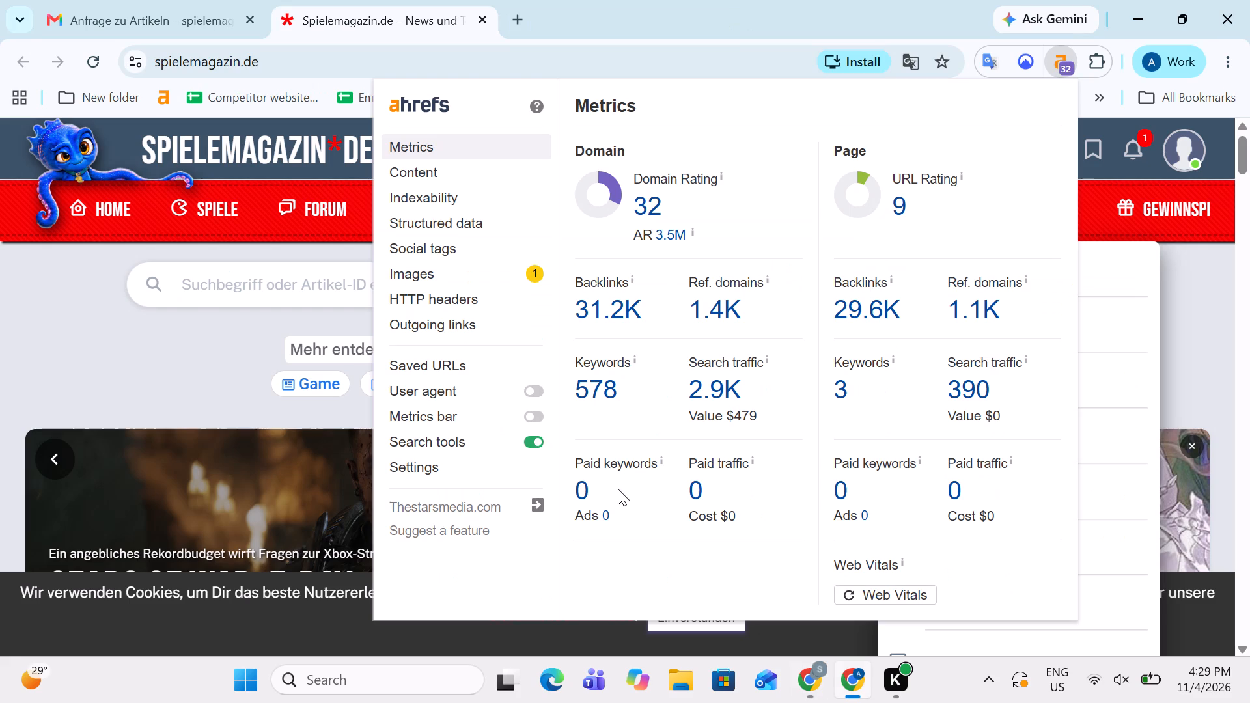
click(0, 346)
click(385, 279)
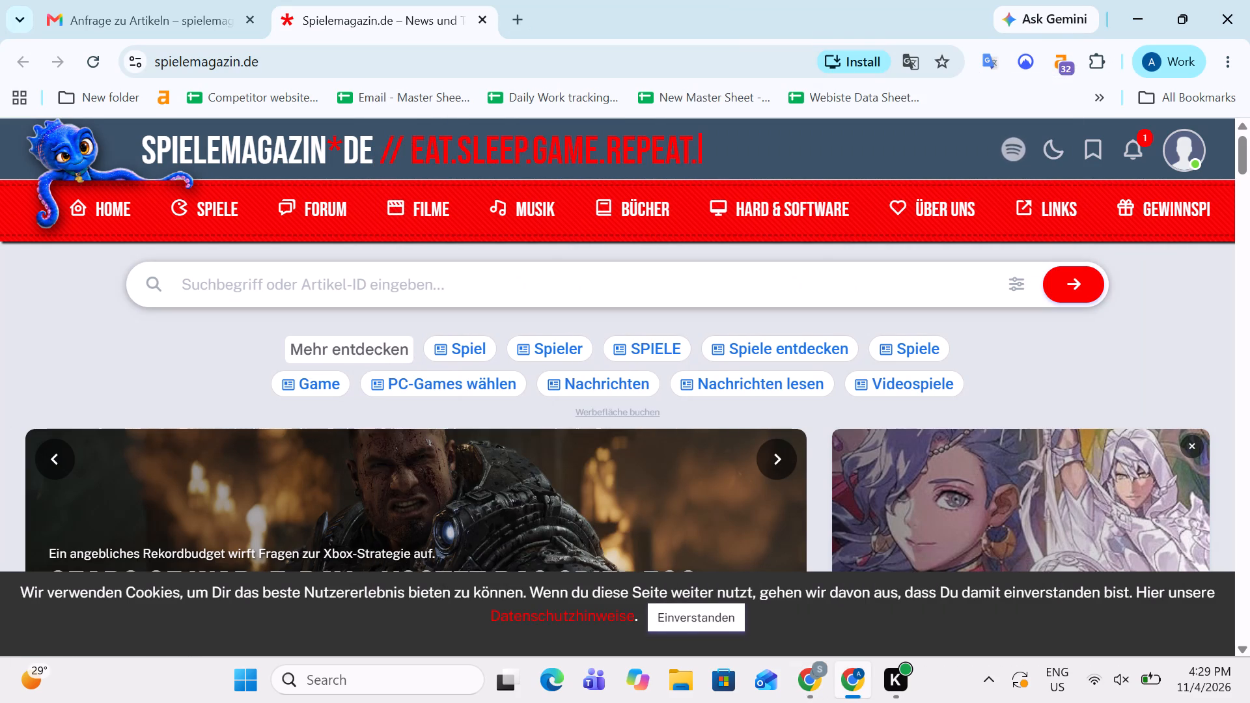
click(246, 280)
text(Net e)
key(backslash)
key(BackSpace)
key(BackSpace)
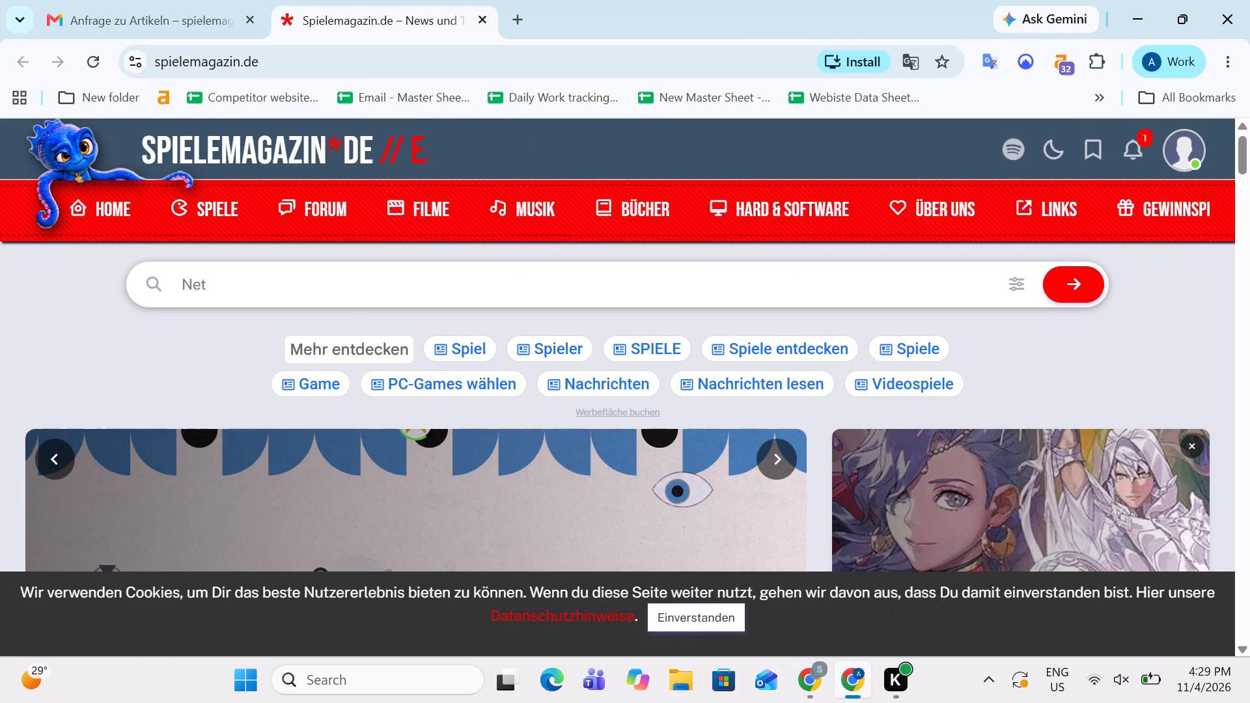
key(BackSpace)
text(bet)
key(Return)
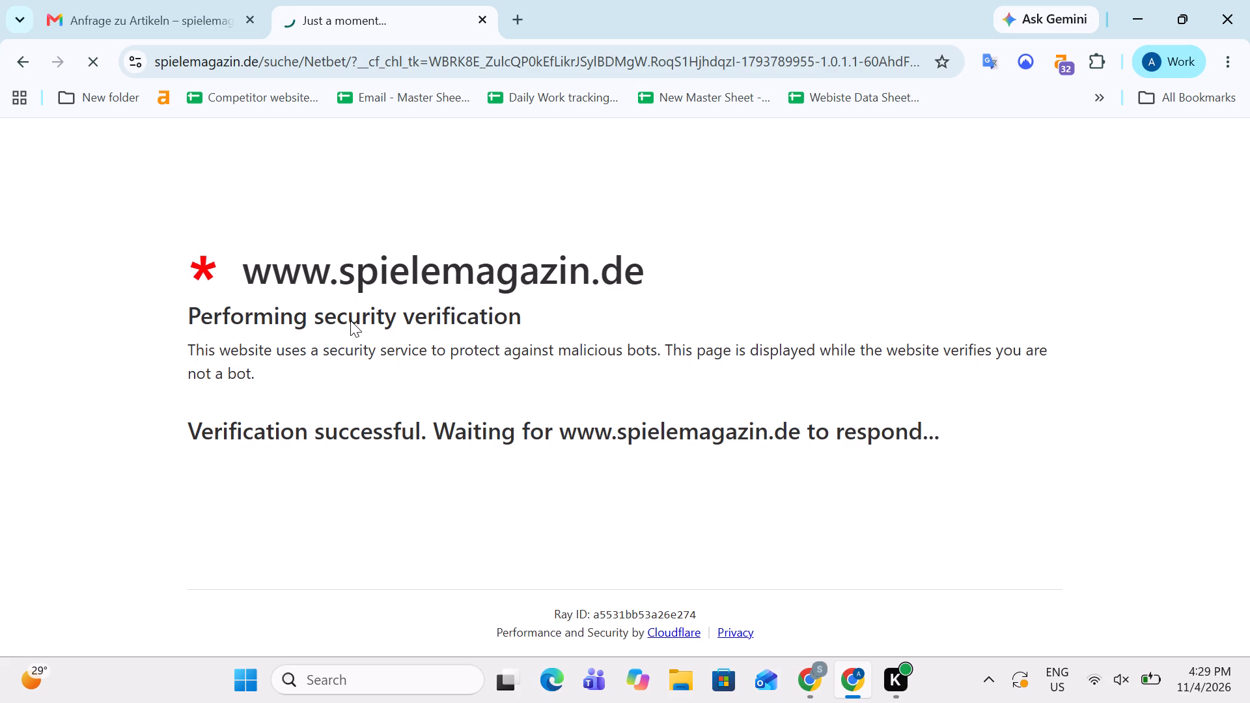
Open the "Klick nicht da drauf!" phishing guide article from the Netbet search results, closing the interstitial ad.
scroll(187, 293, down, 3)
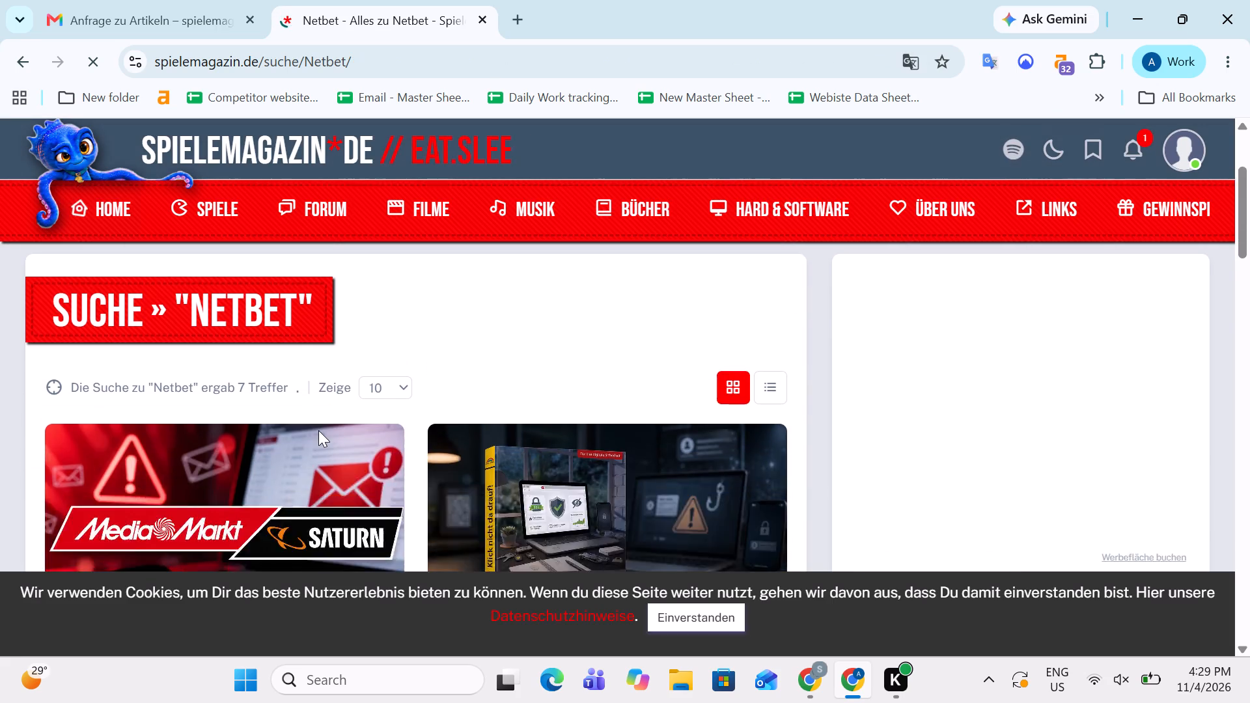
scroll(360, 436, down, 3)
ctrl+click(546, 299)
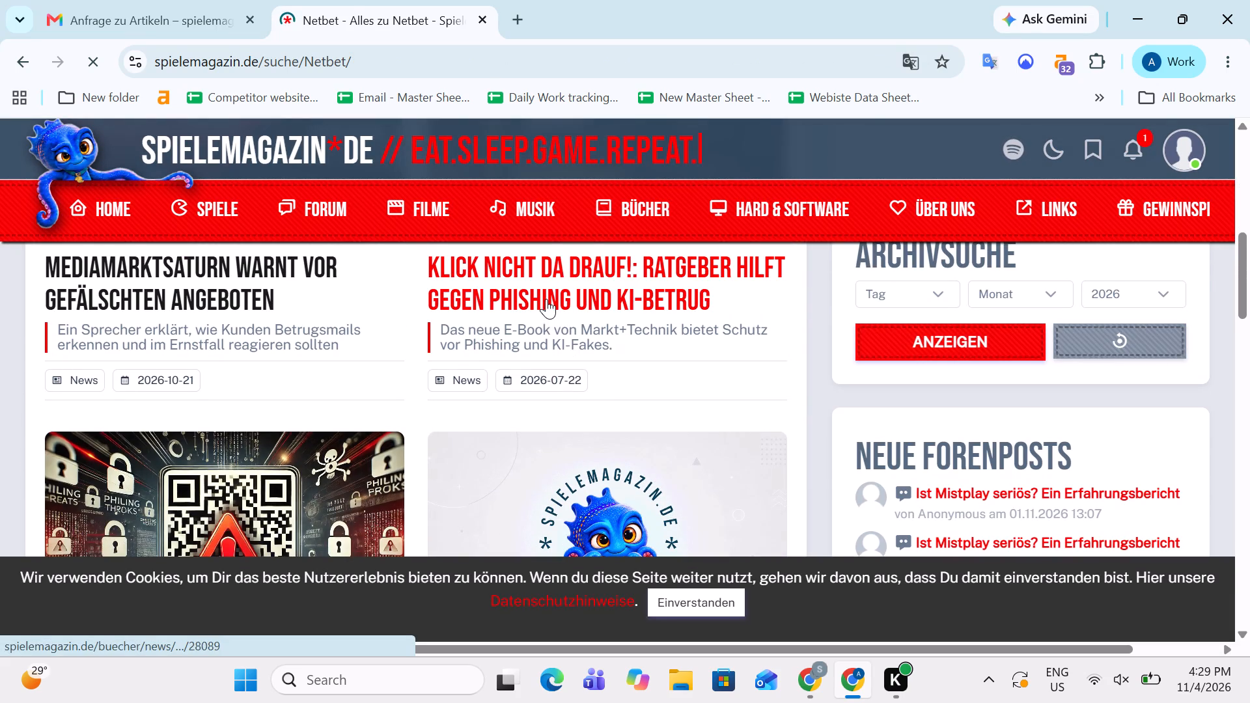
click(1104, 217)
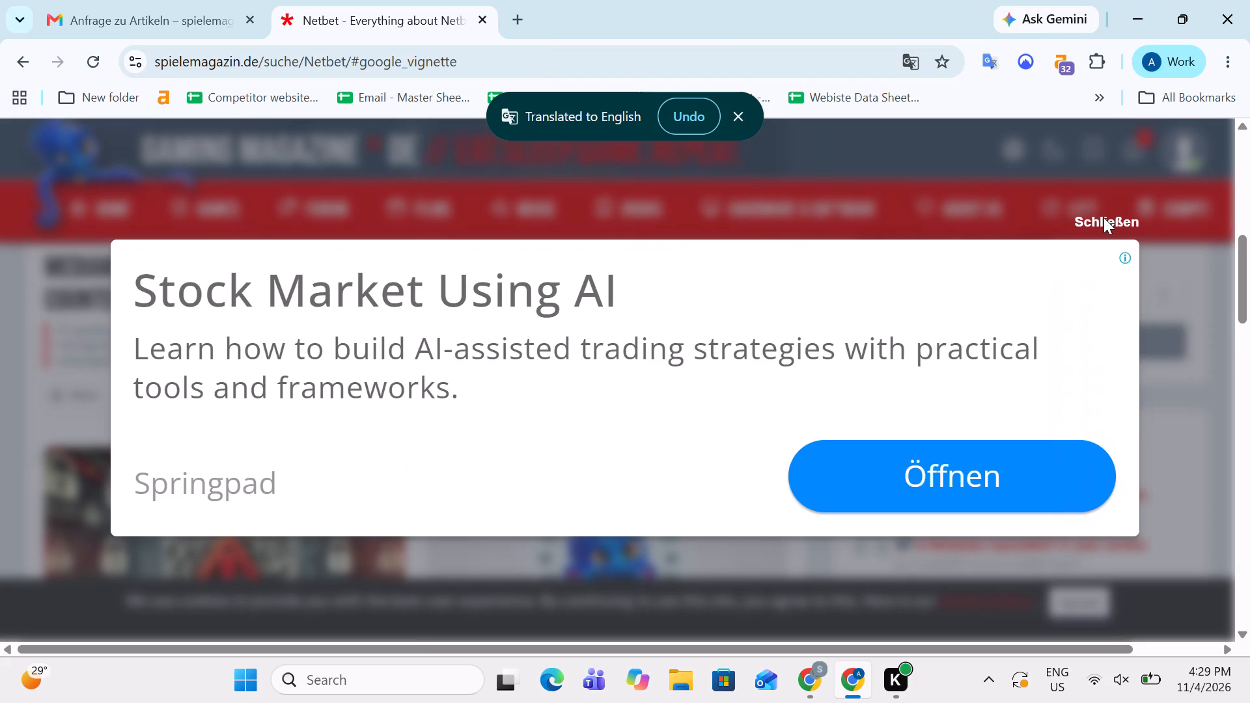
click(1105, 223)
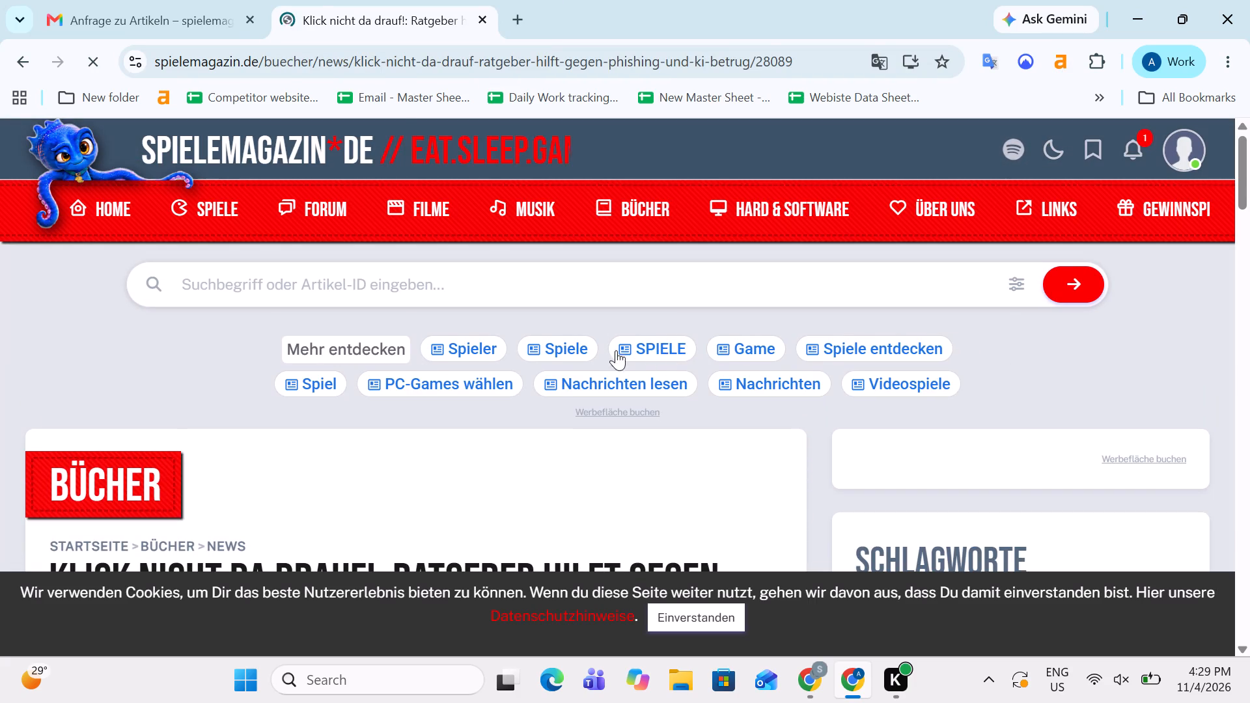
Read through the phishing guide article and look for any mention of Netbet in it.
scroll(352, 357, down, 9)
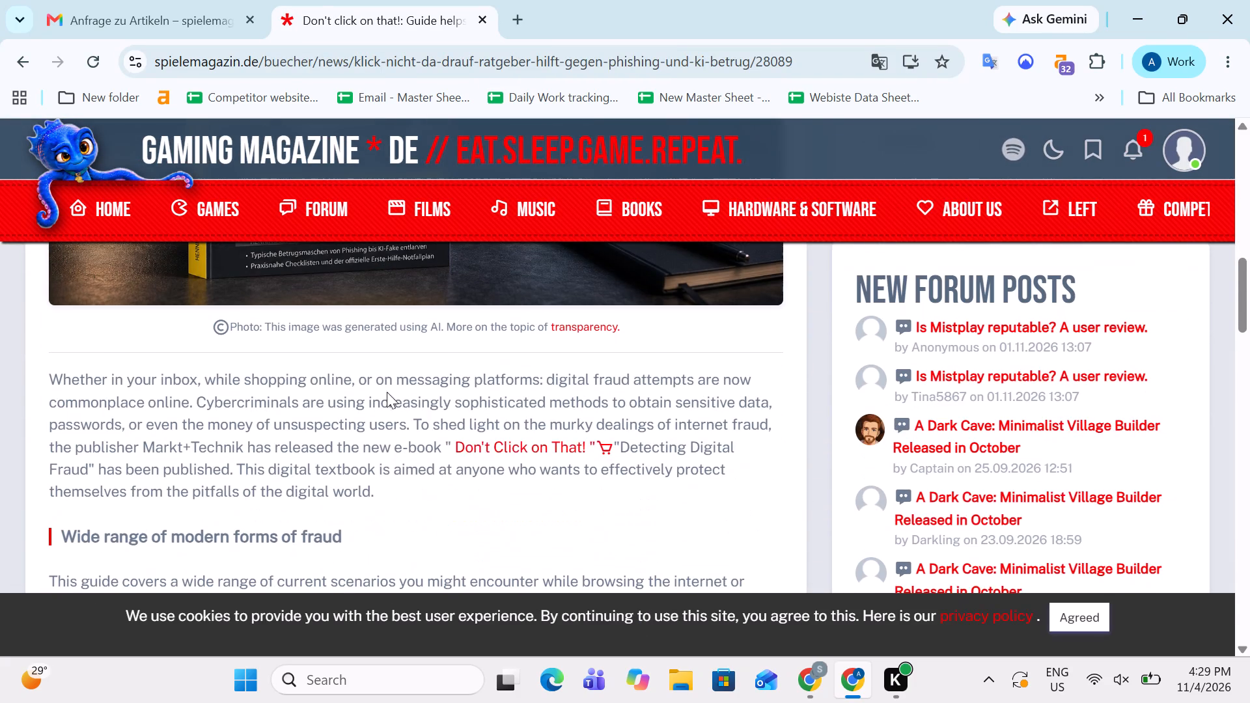
scroll(479, 428, down, 4)
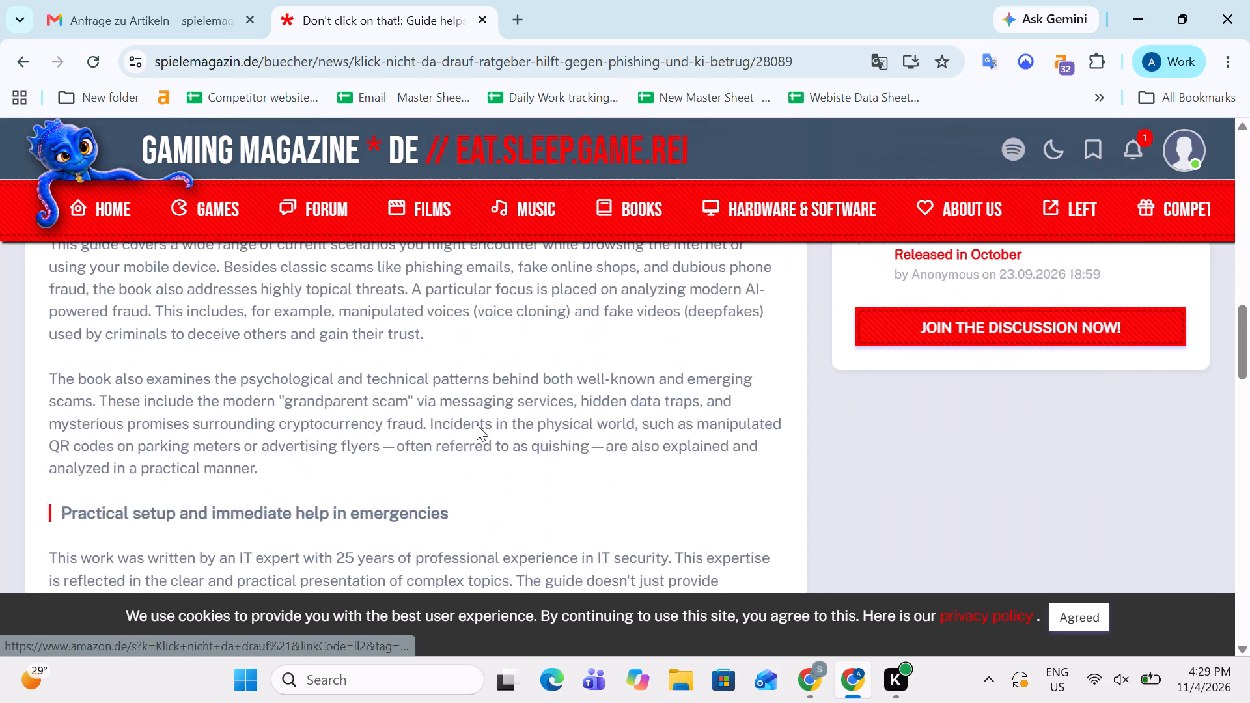
scroll(439, 422, down, 3)
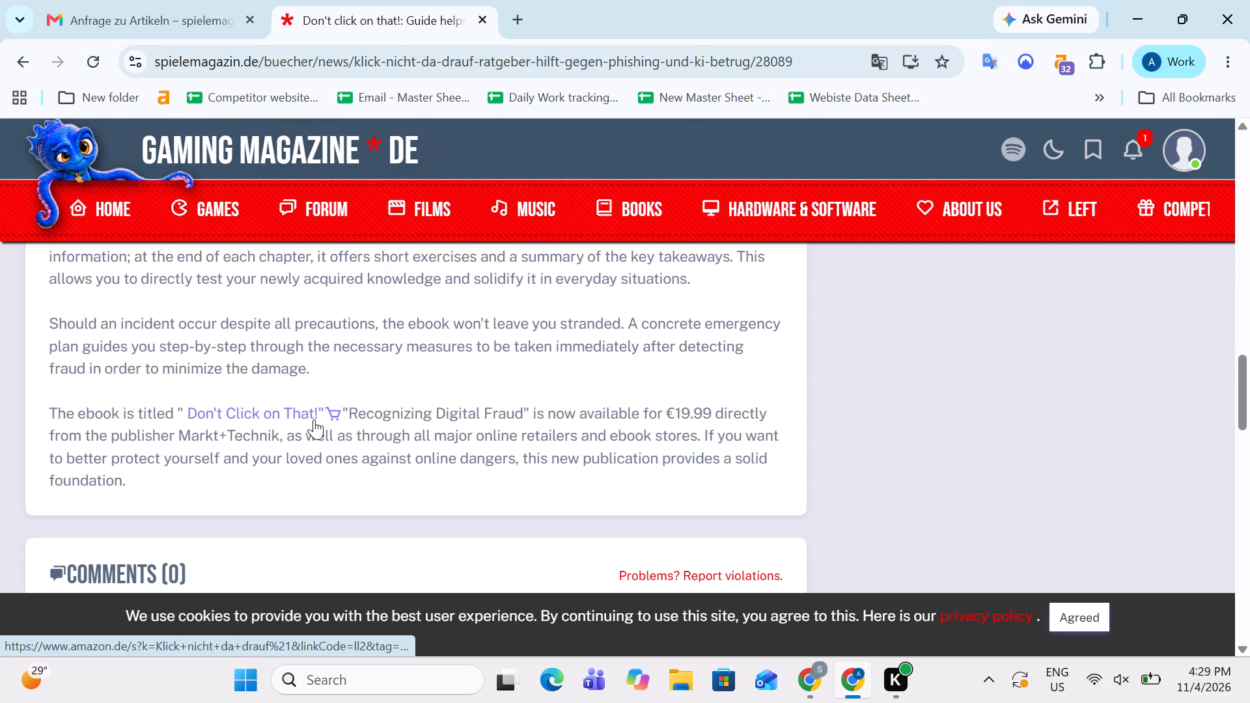
scroll(486, 369, down, 4)
scroll(335, 444, down, 4)
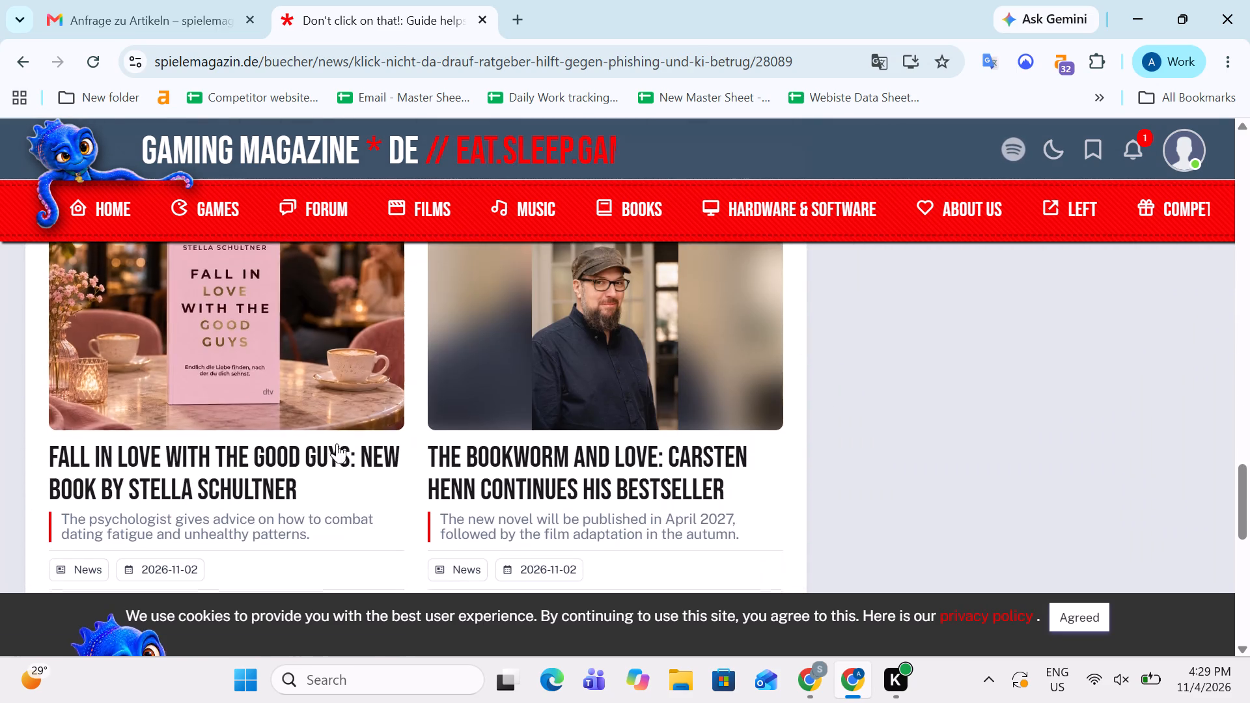
scroll(394, 445, up, 14)
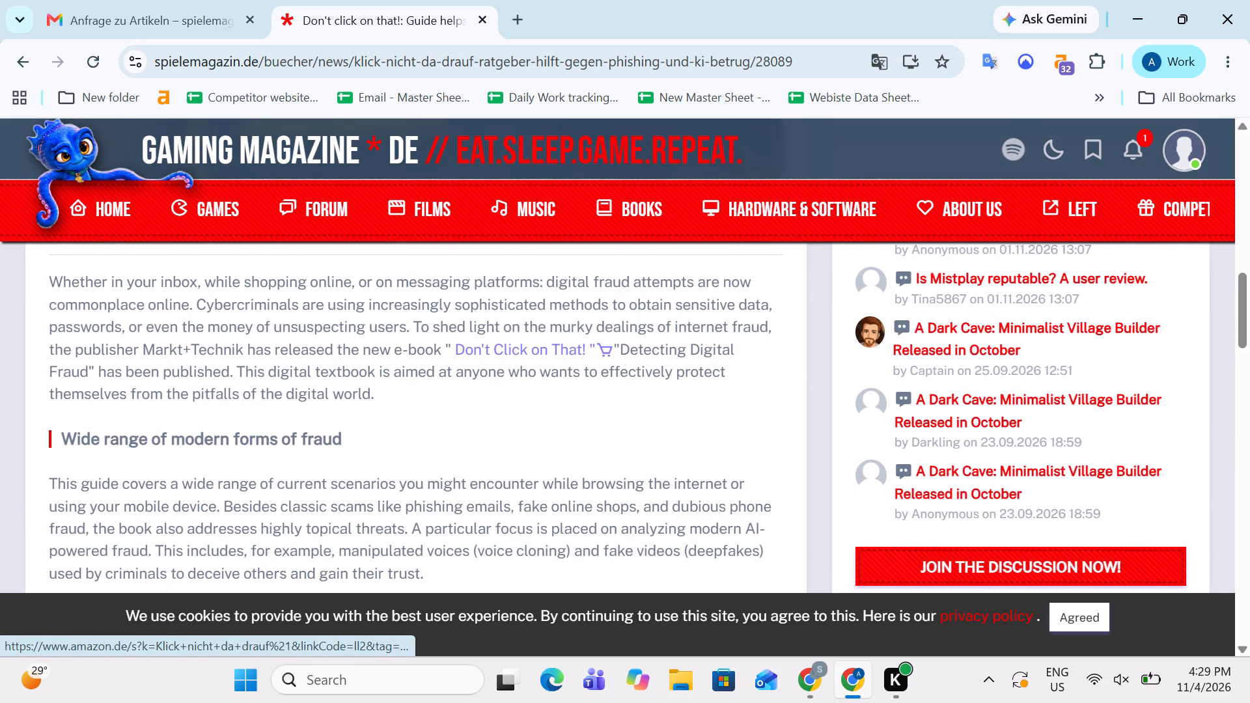
scroll(172, 368, up, 3)
key(ctrl+f)
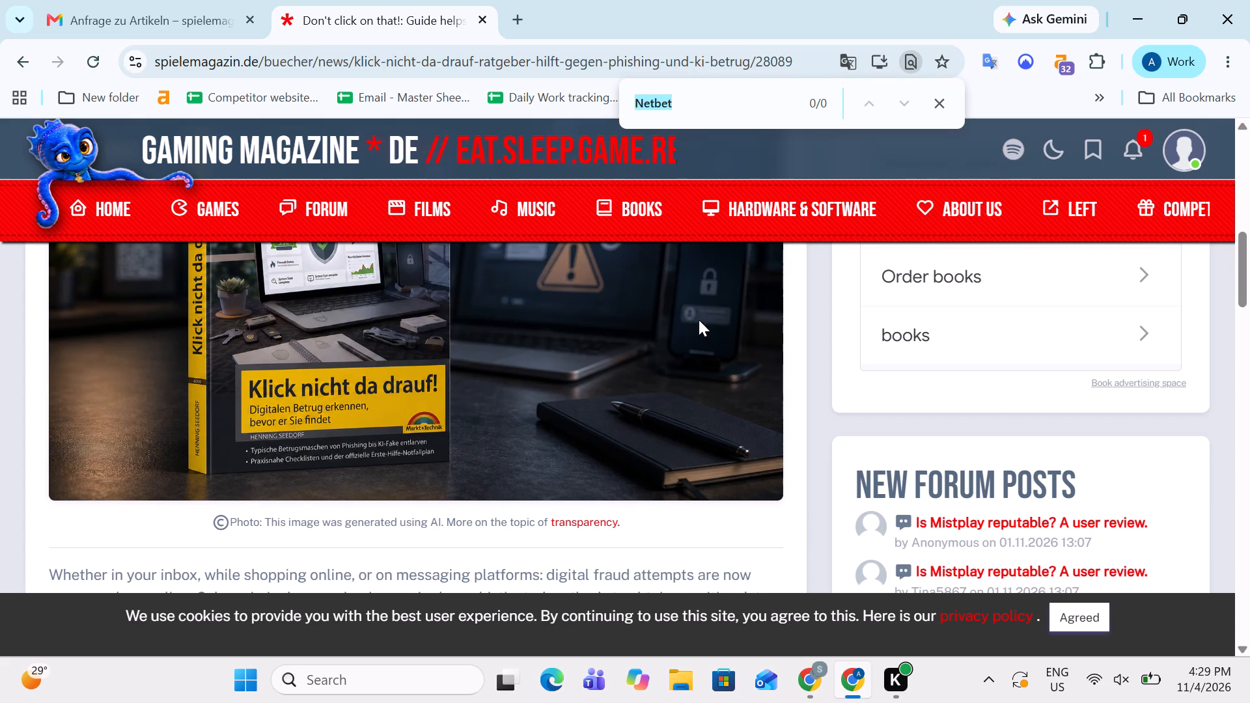
click(930, 104)
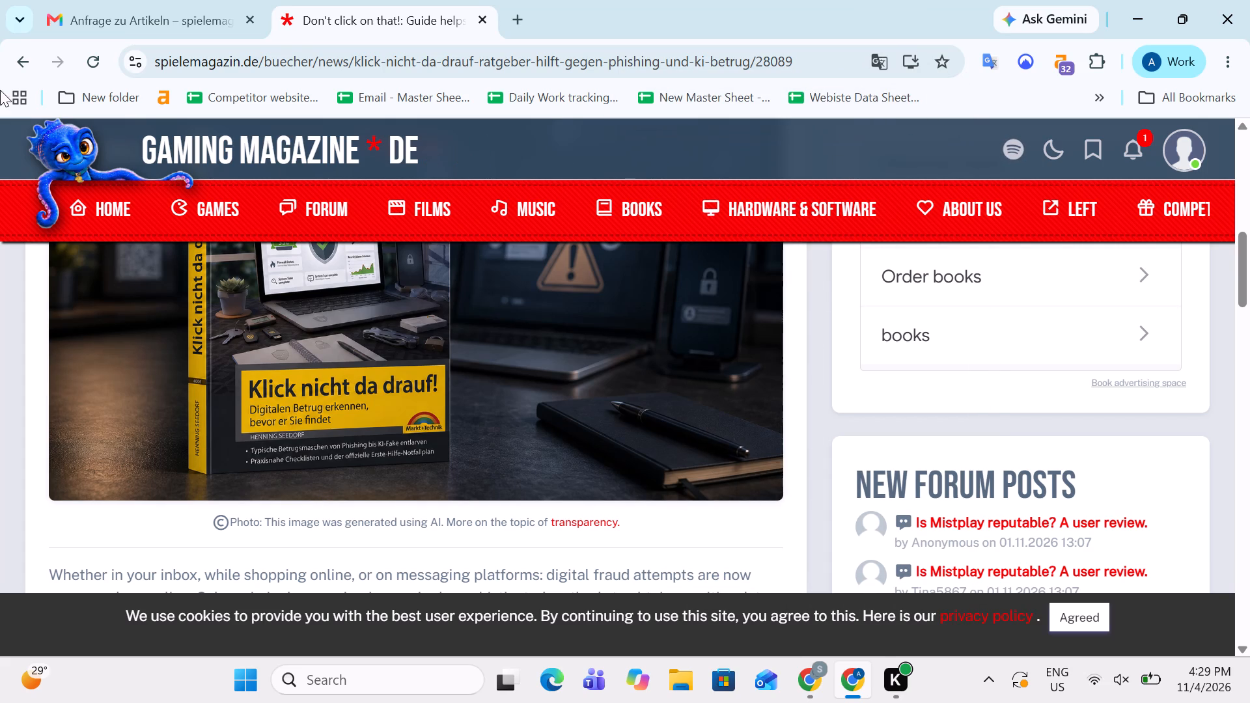
Return to the Netbet search results, look over the listed articles and open "QR codes as a danger!?" separately.
click(22, 68)
scroll(314, 337, down, 4)
scroll(581, 395, down, 4)
scroll(585, 420, up, 13)
scroll(359, 435, down, 1)
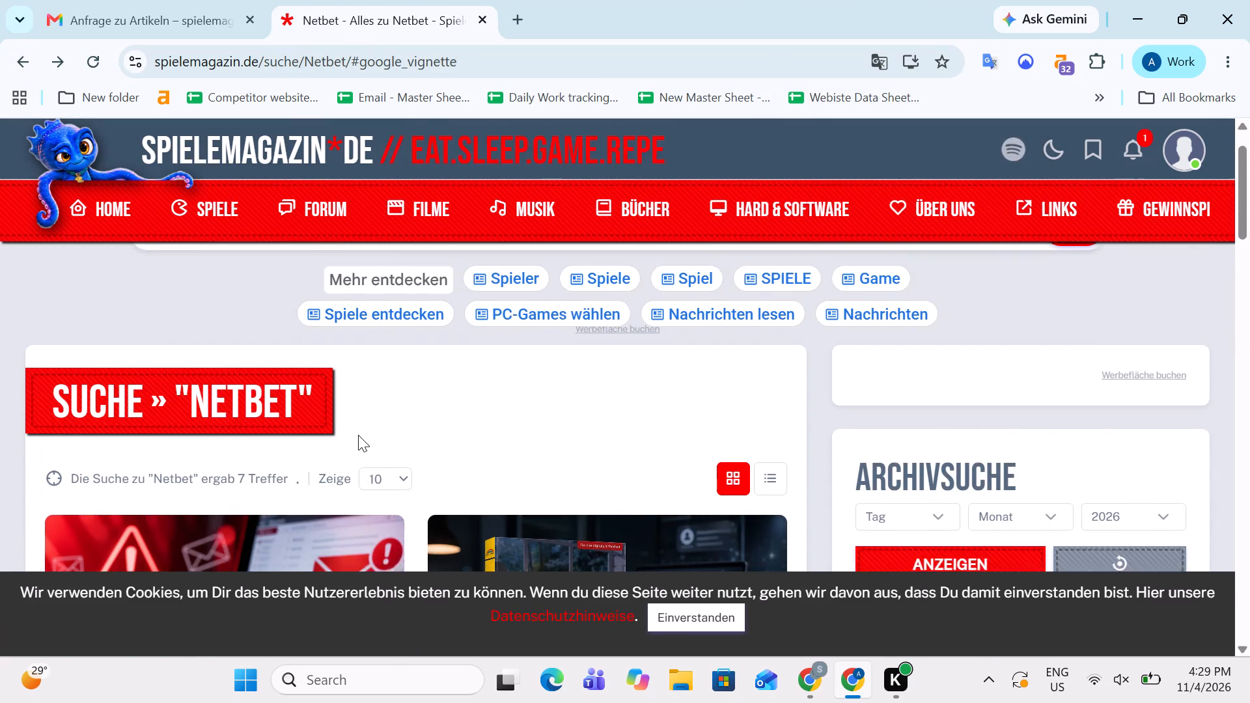
triple_click(156, 404)
scroll(234, 452, down, 9)
scroll(222, 335, up, 2)
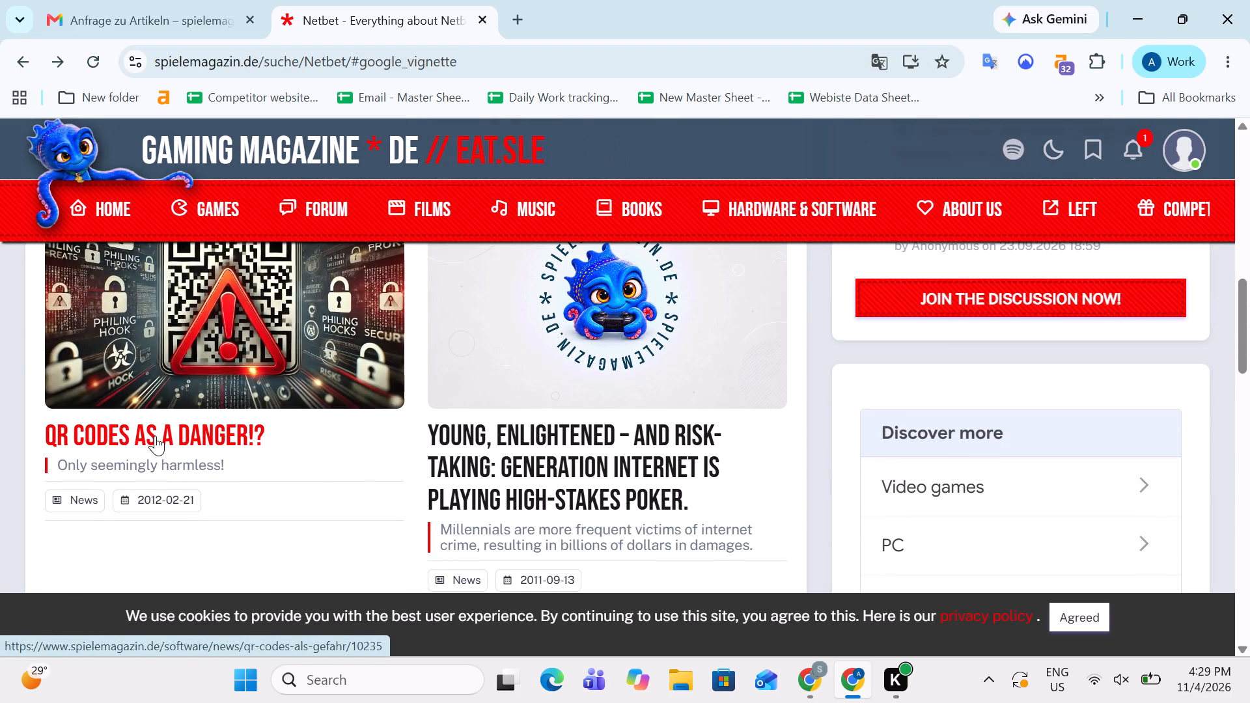
ctrl+click(155, 435)
click(613, 0)
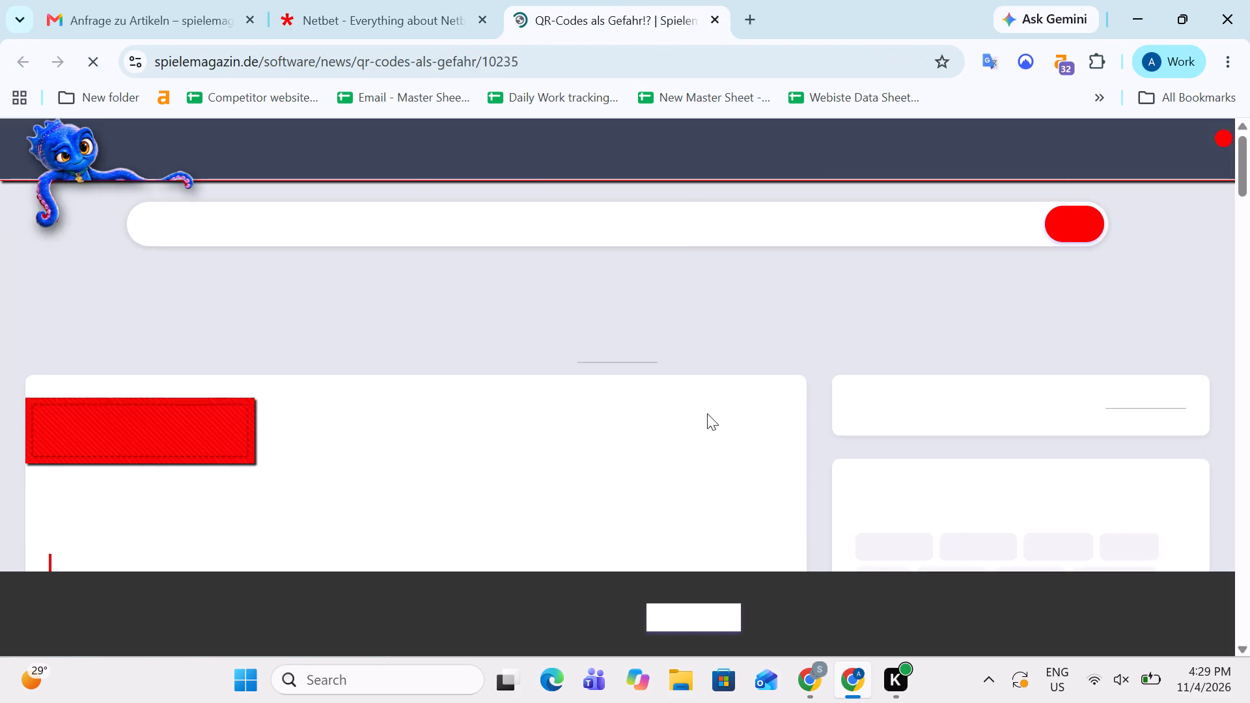
Examine the QR codes article for links or any mention of Netbet, and close the article.
scroll(745, 482, down, 6)
scroll(536, 406, down, 4)
scroll(409, 450, down, 2)
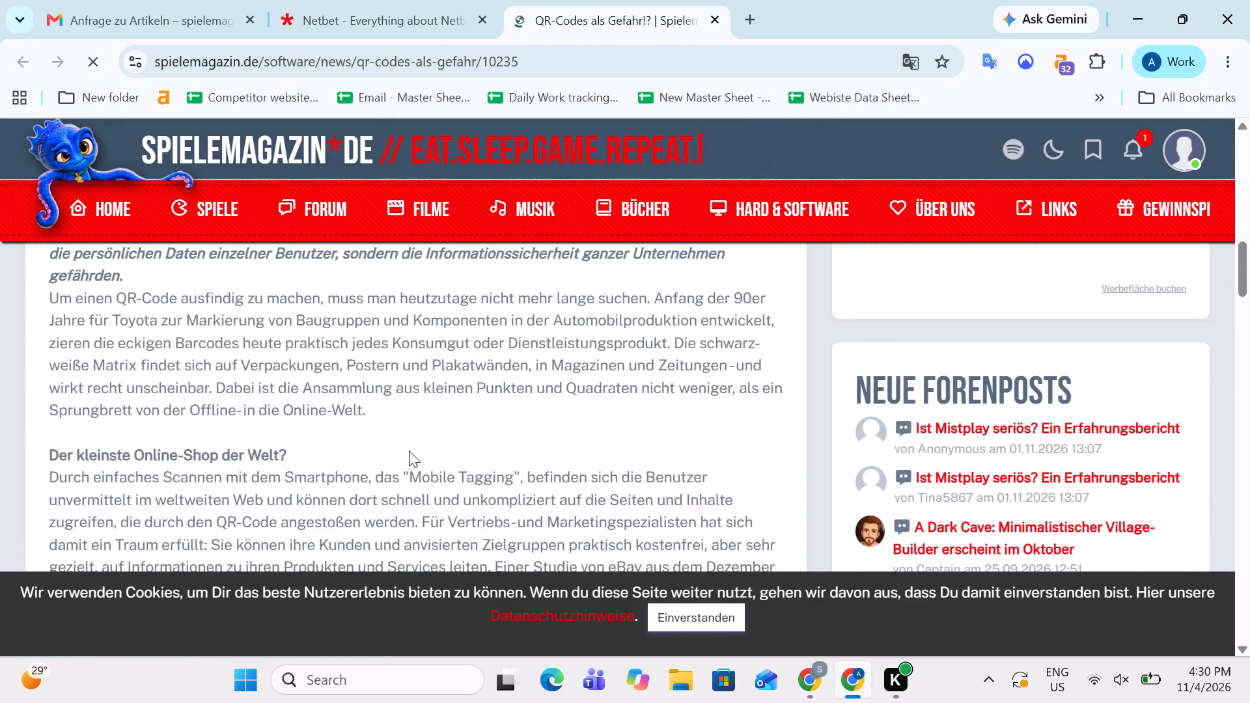
scroll(409, 450, down, 6)
scroll(463, 411, up, 3)
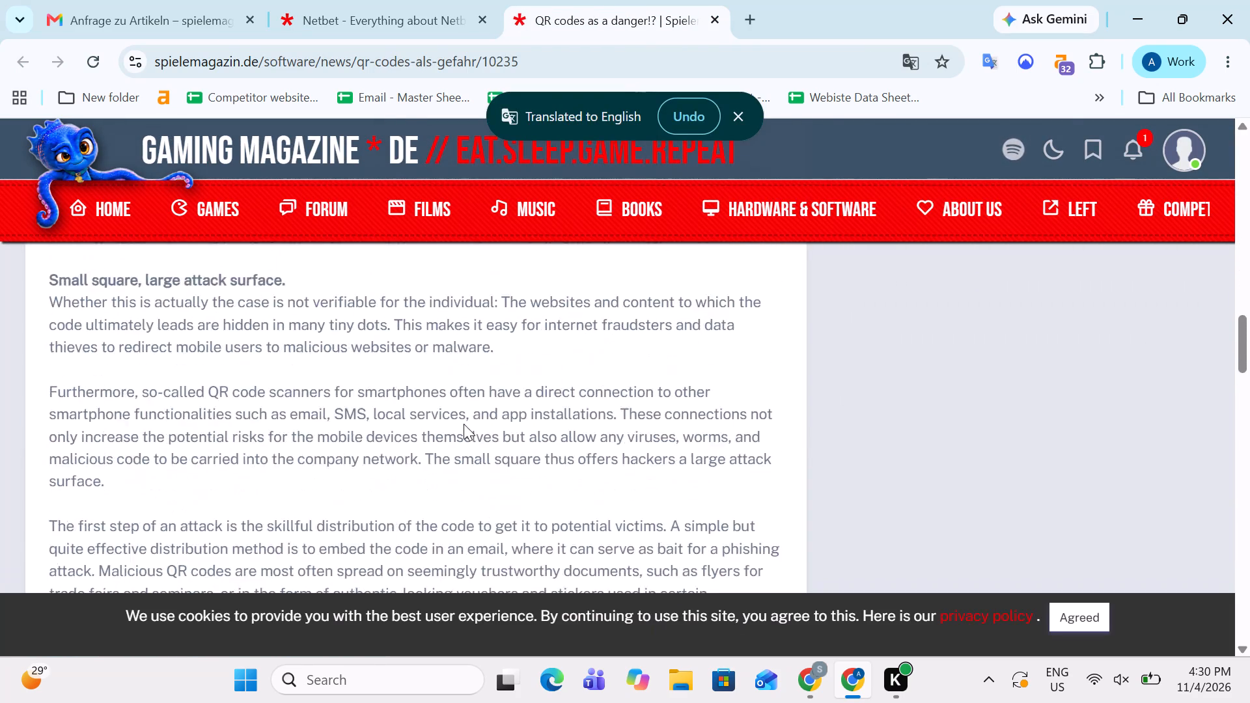
scroll(464, 424, up, 1)
scroll(460, 417, down, 10)
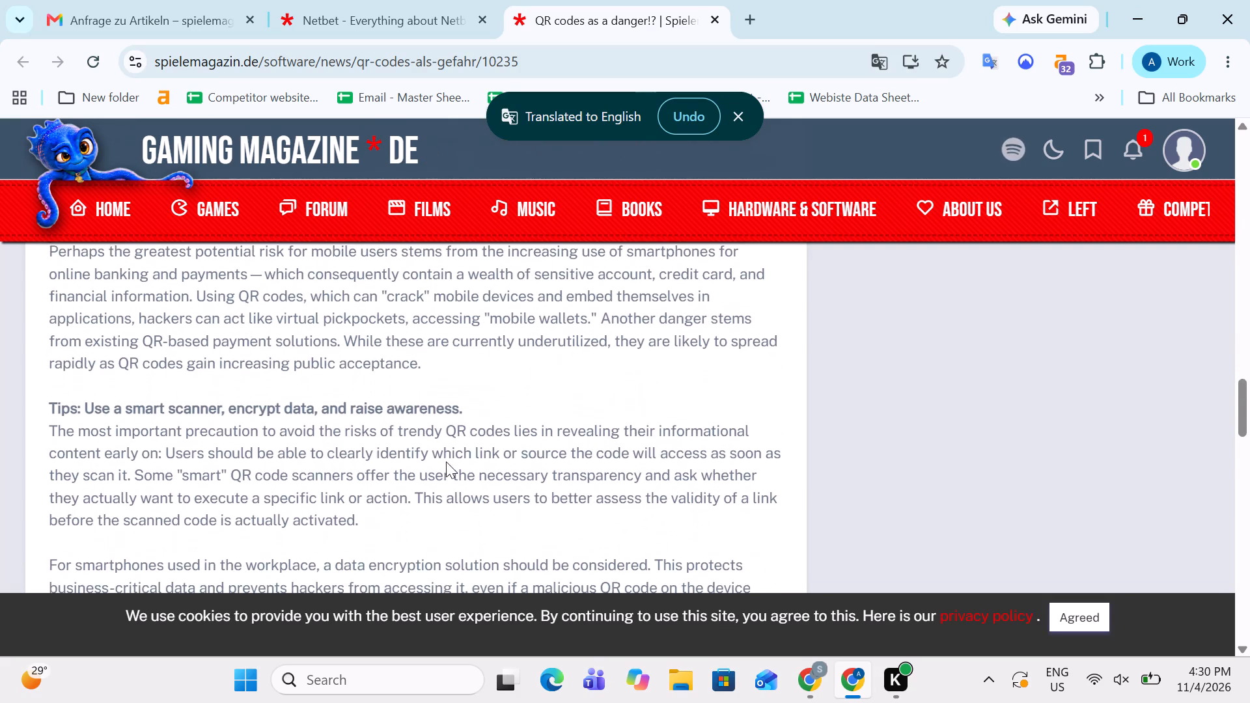
scroll(446, 462, down, 4)
scroll(566, 489, up, 3)
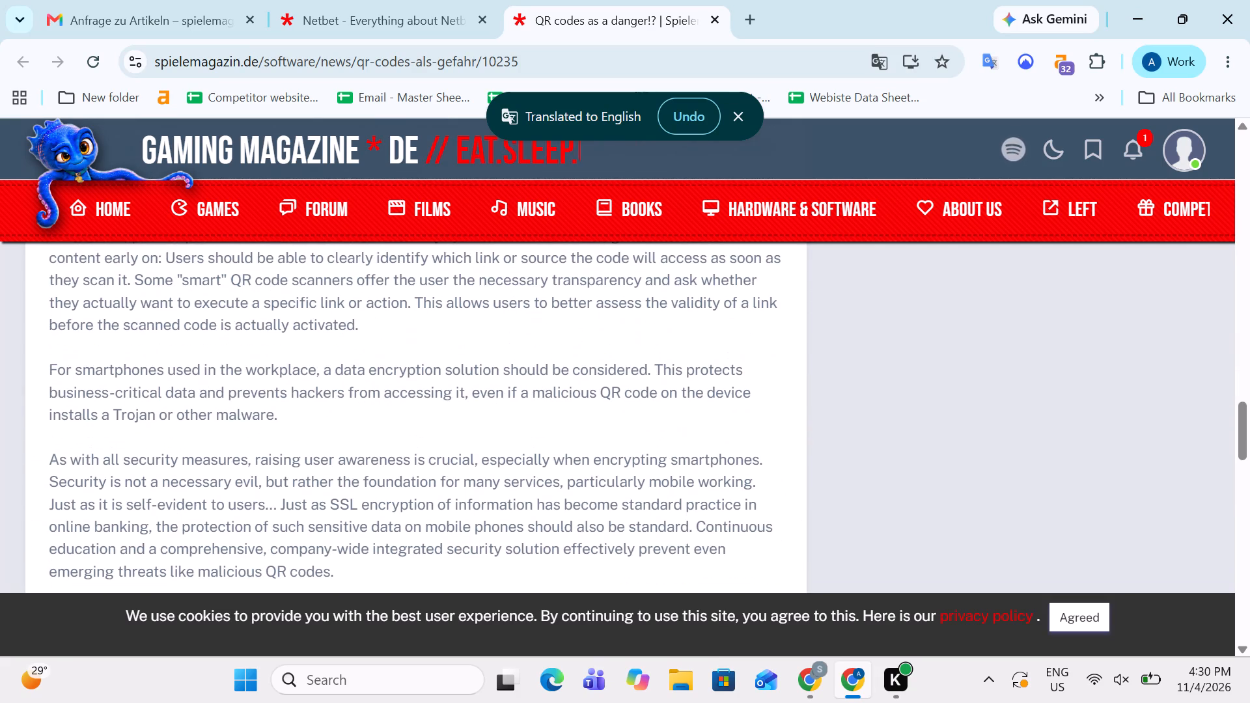
scroll(530, 484, up, 12)
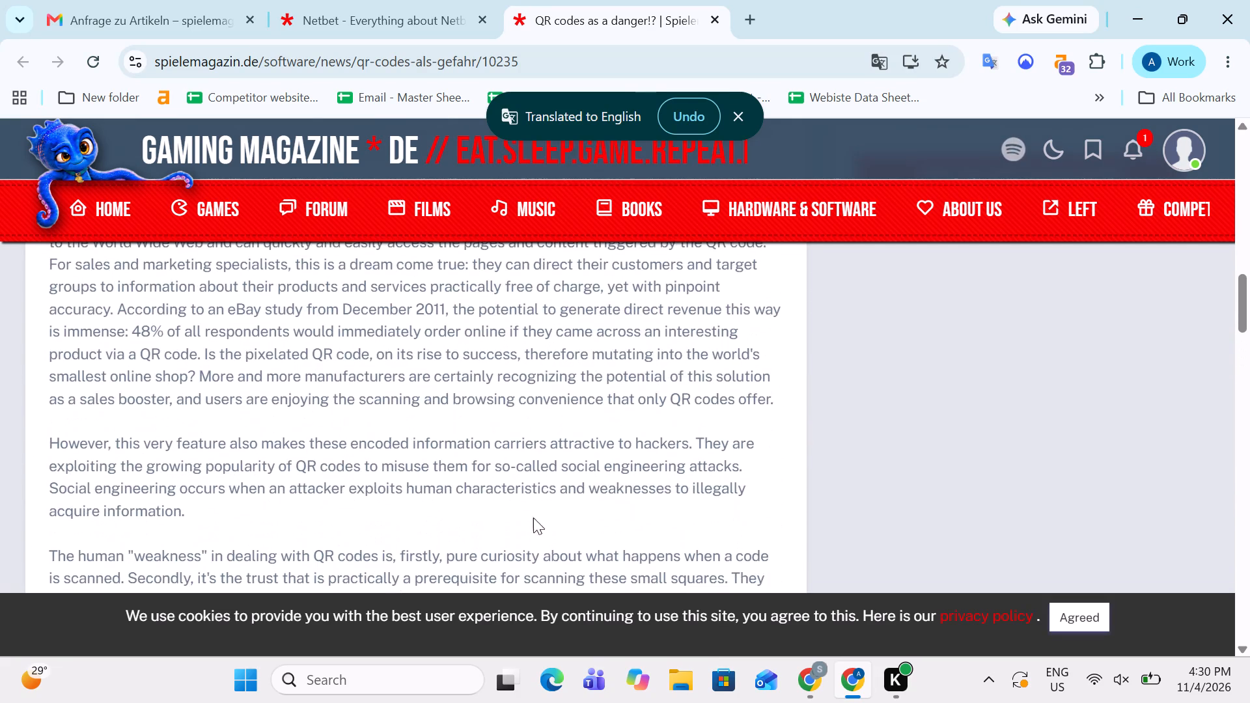
scroll(505, 521, up, 5)
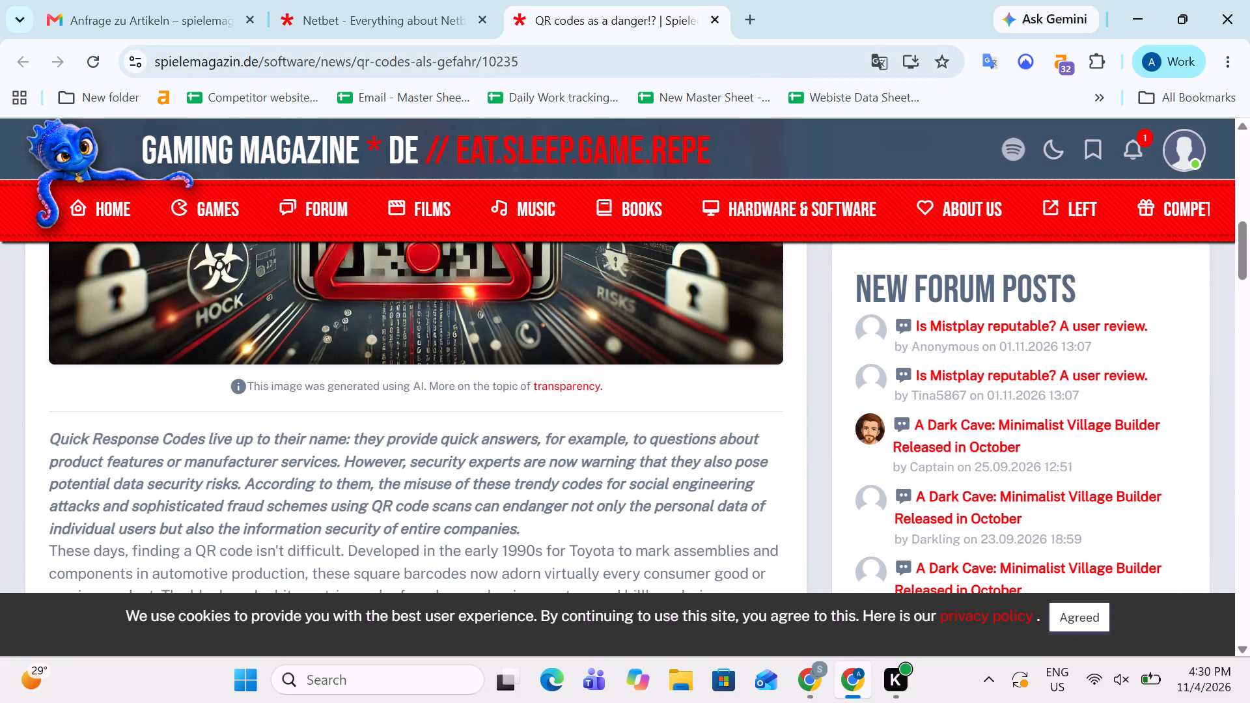
scroll(507, 483, down, 4)
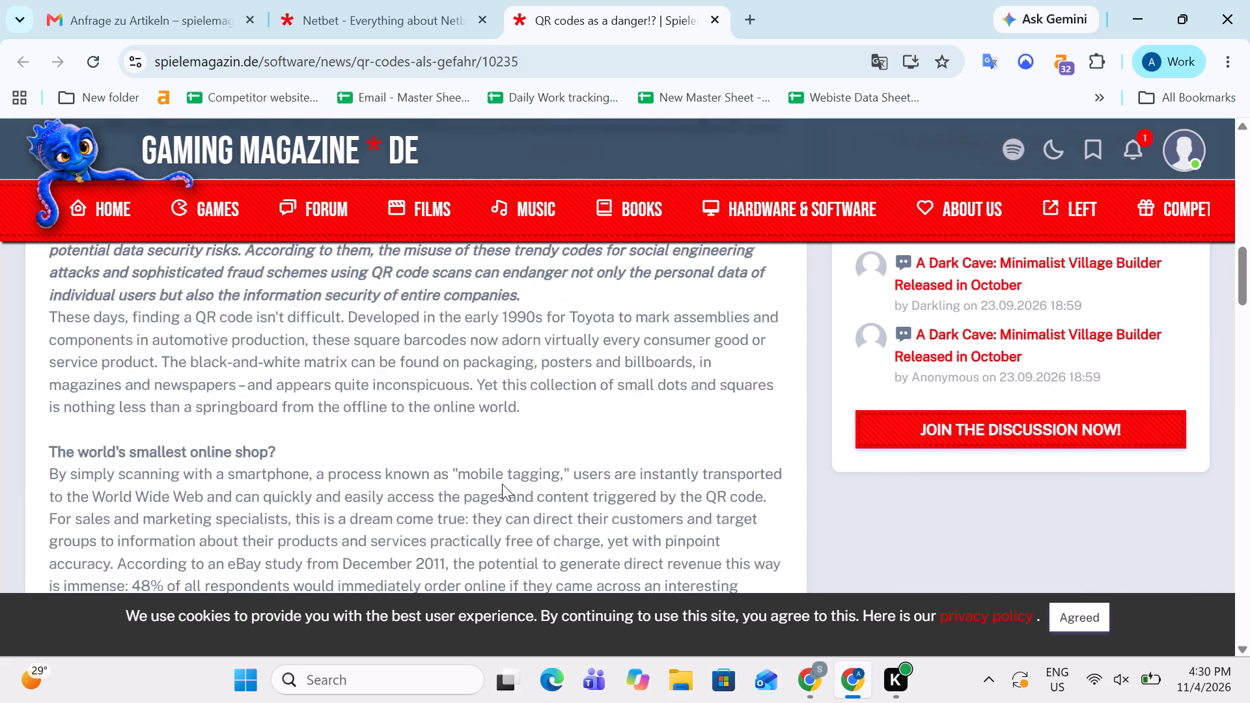
scroll(501, 482, down, 3)
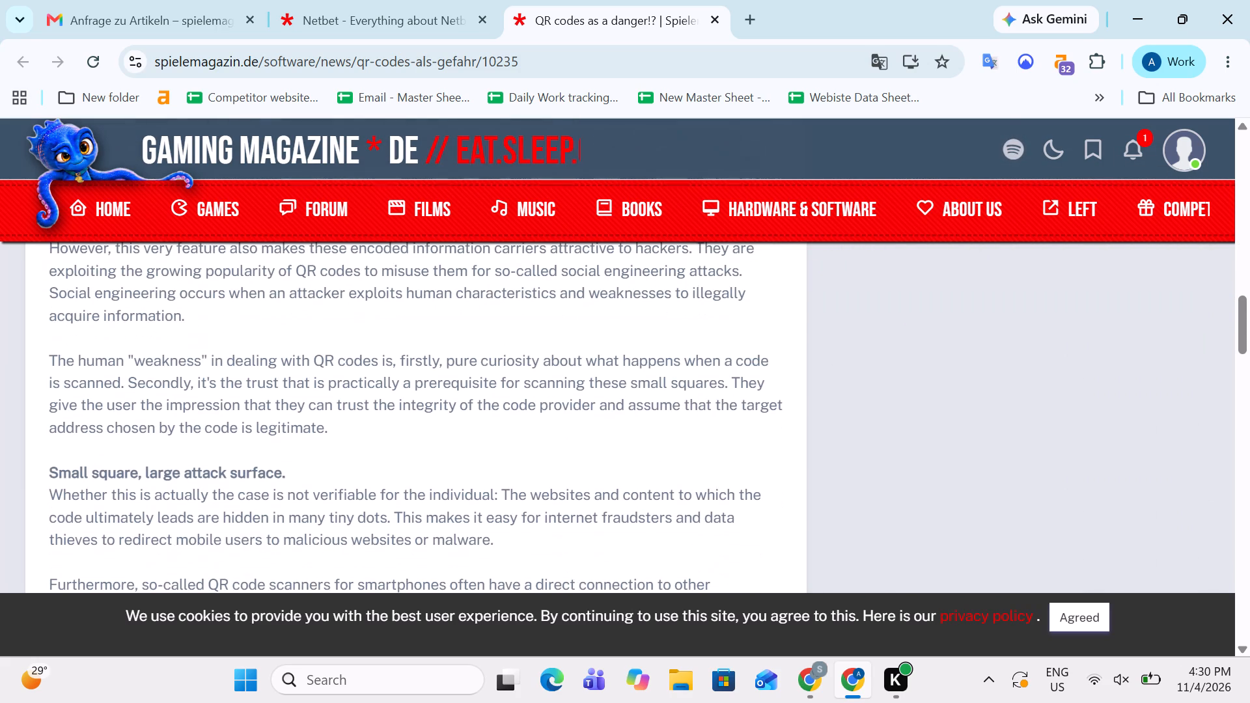
scroll(501, 471, down, 6)
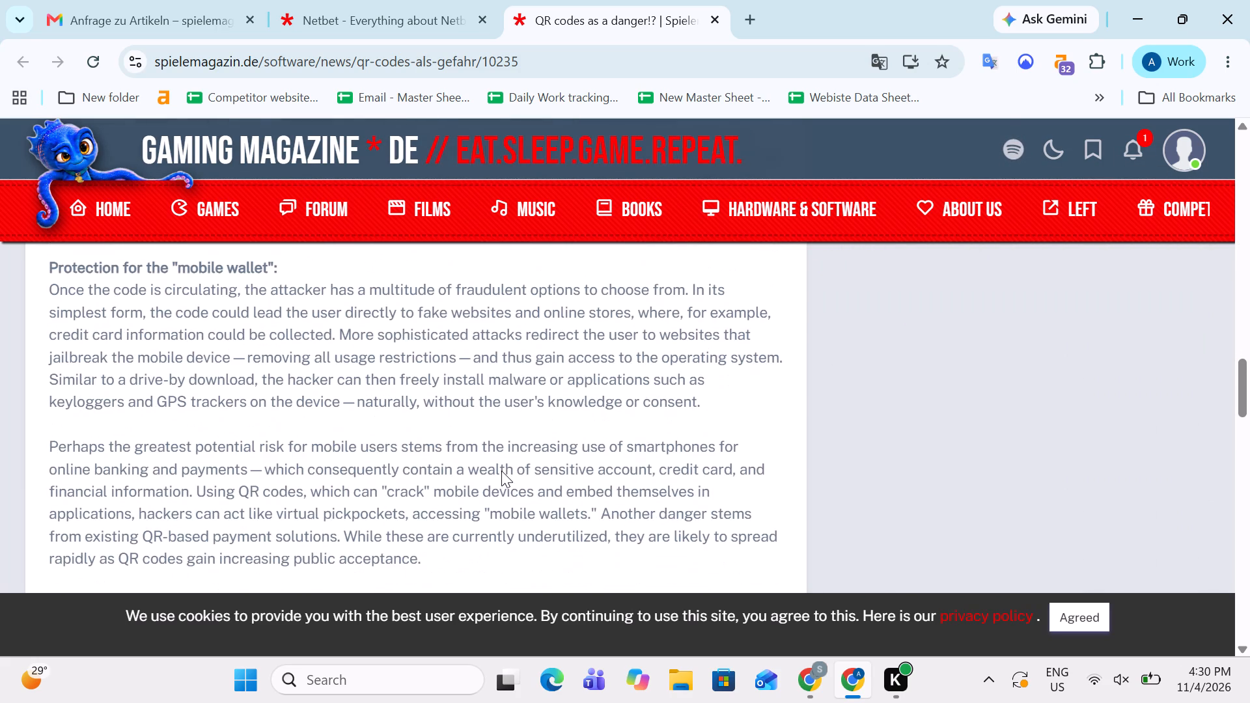
scroll(501, 471, down, 6)
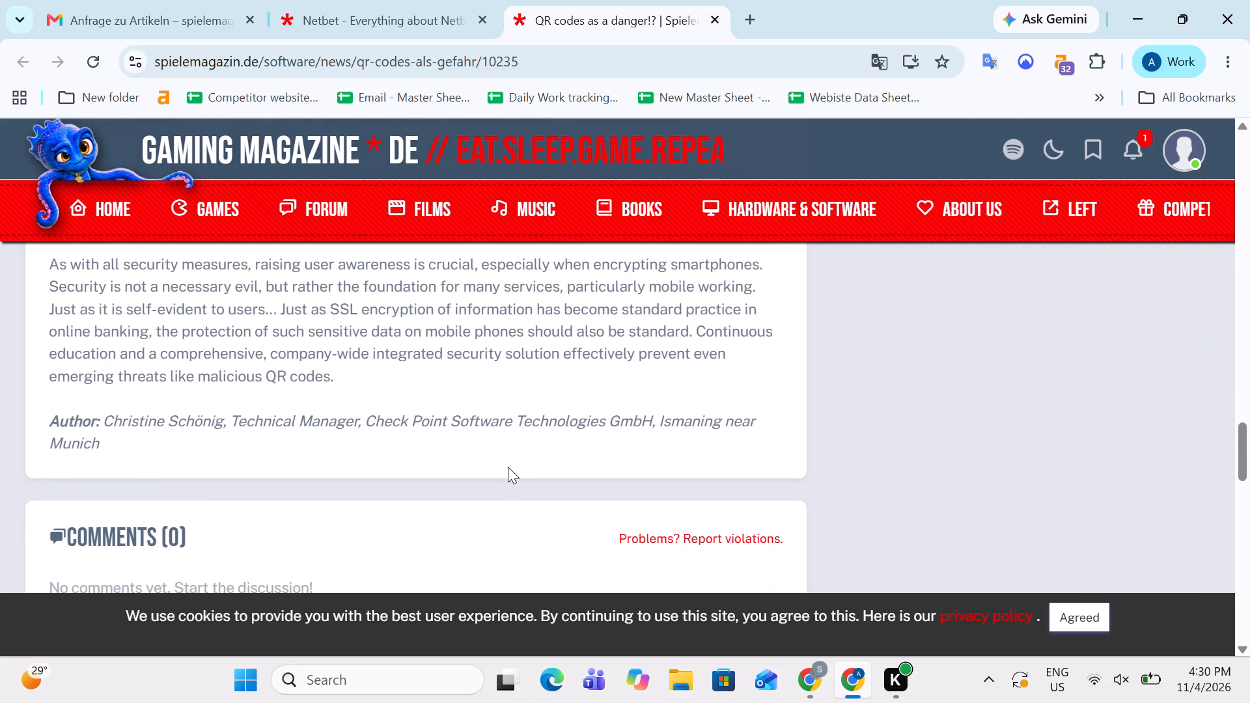
key(ctrl+f)
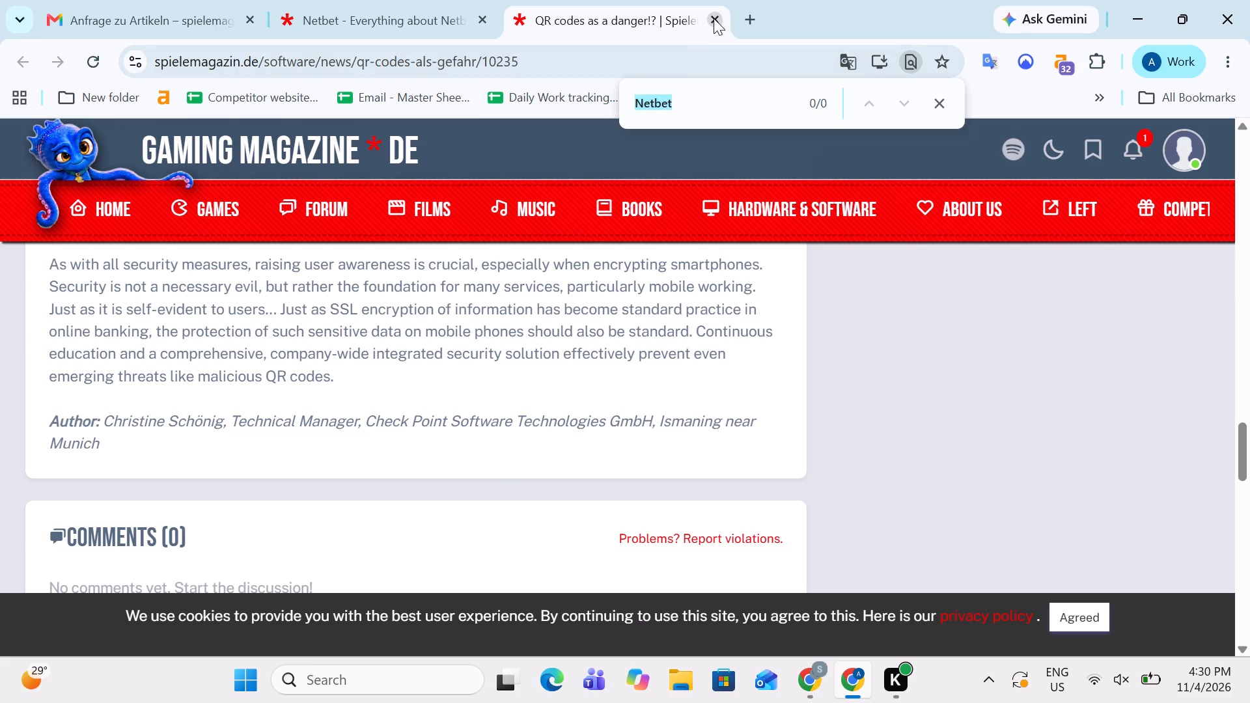
click(714, 18)
Switch to the New Master Sheet and look over the cells of spielemagazin.de's row, from the price columns back to the website.
key(alt+Tab)
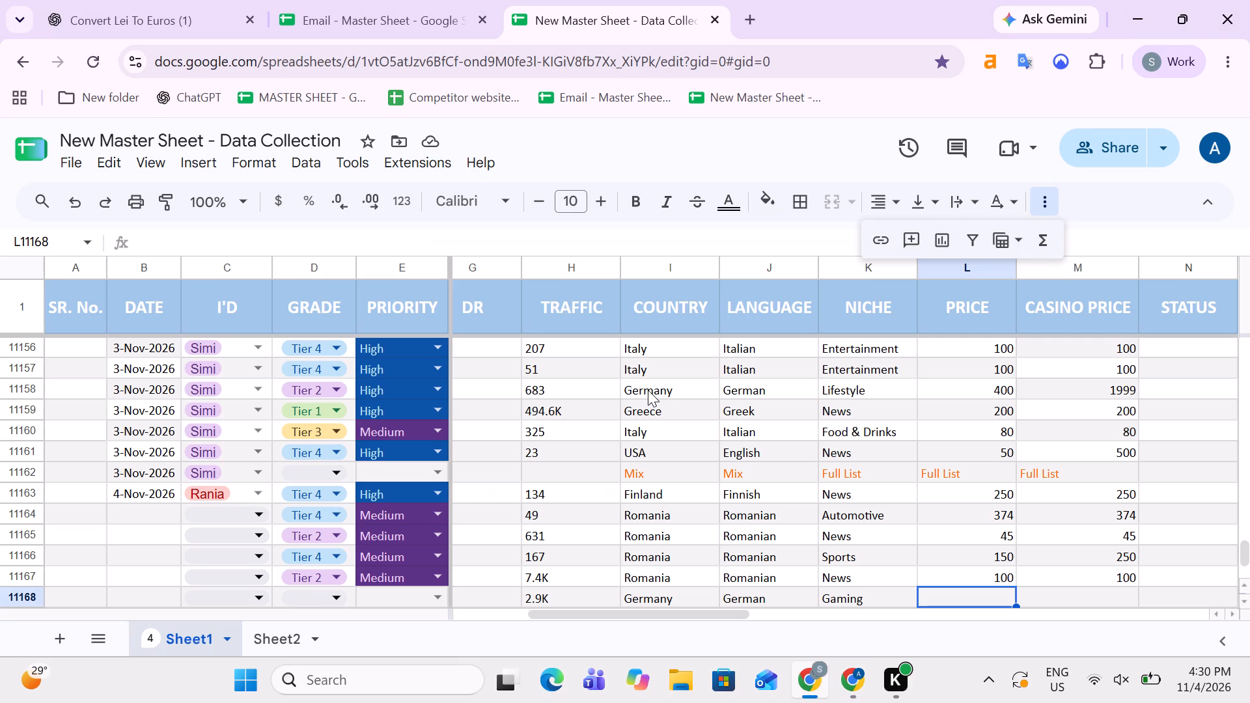
key(Right)
key(Left)
key(Left)
key(Left)
key(Left)
key(Left)
key(Left)
key(Left)
key(Left)
key(Left)
key(Left)
key(Left)
key(Left)
key(Left)
key(Left)
key(Right)
key(Right)
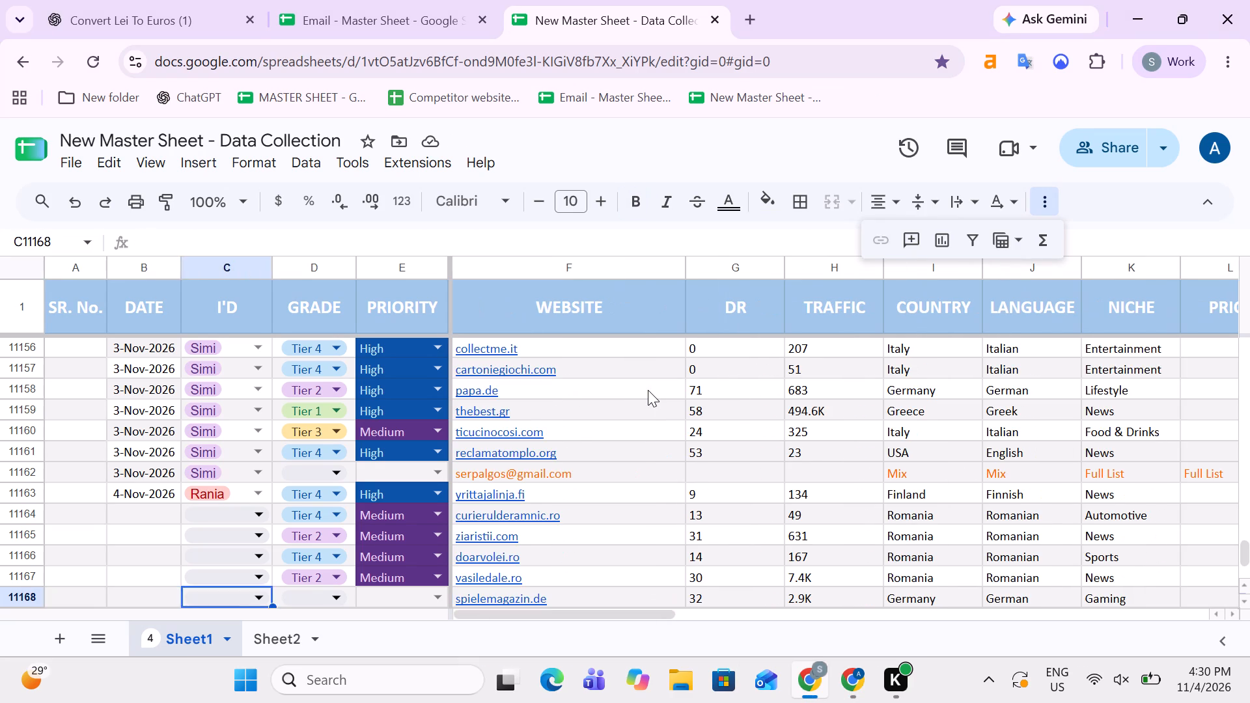
key(Right)
key(Right)
key(Right)
key(alt+Tab)
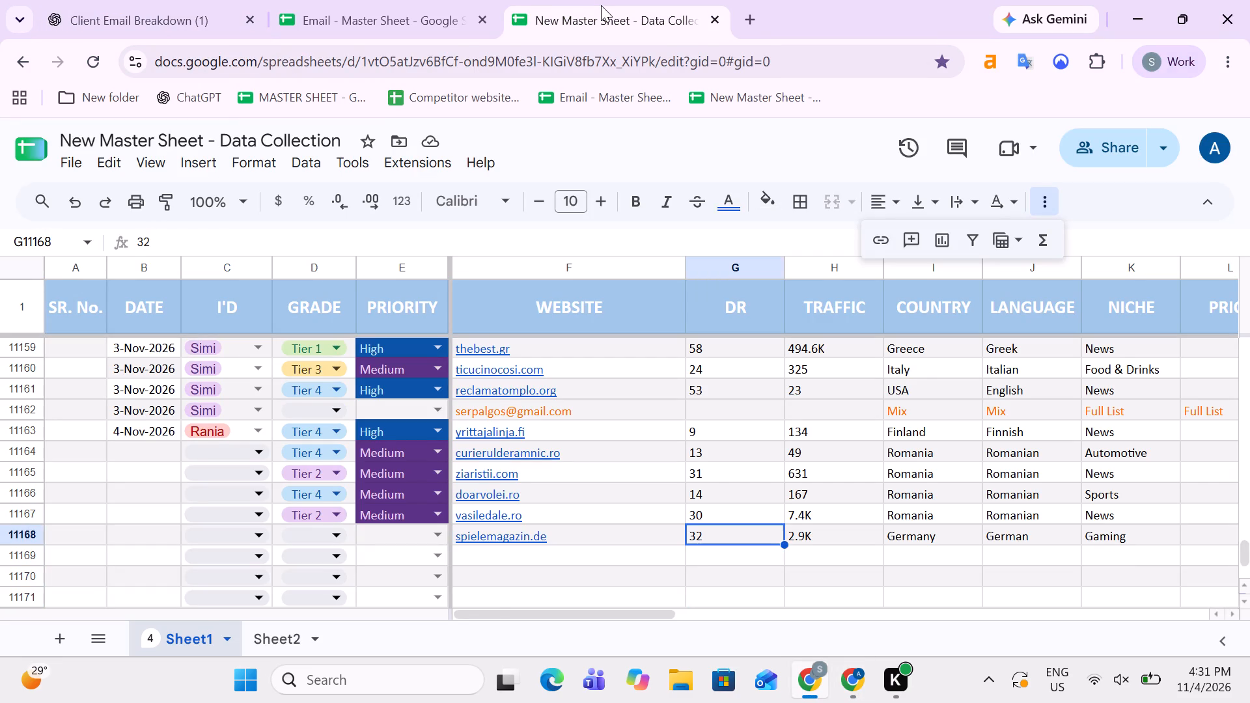
Enter a price of 100 and a casino price of 249 in the spielemagazin.de row.
key(Right)
key(Left)
key(Left)
key(Right)
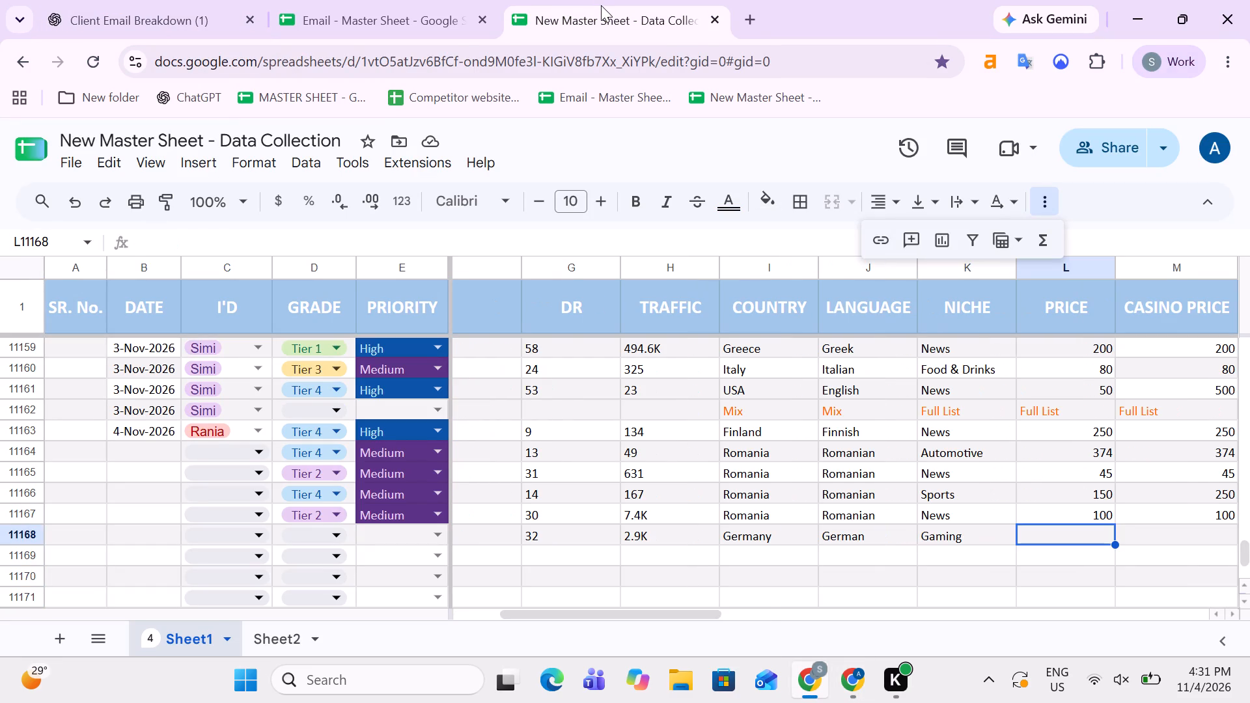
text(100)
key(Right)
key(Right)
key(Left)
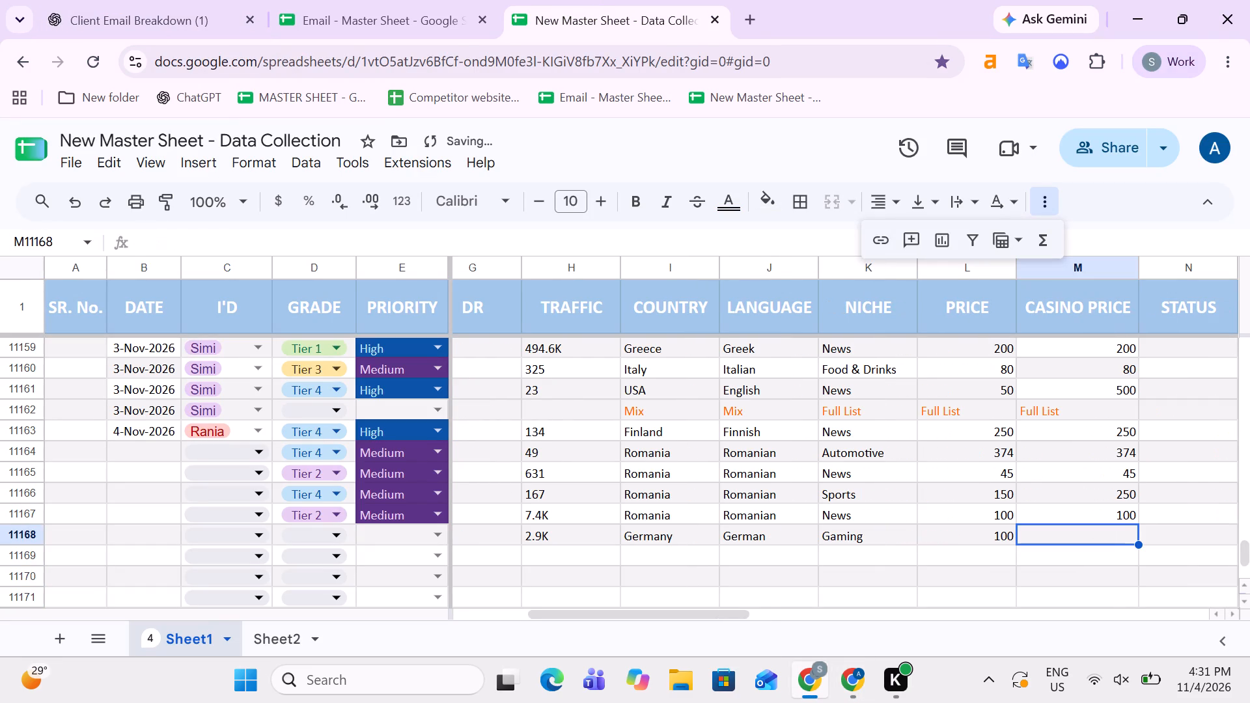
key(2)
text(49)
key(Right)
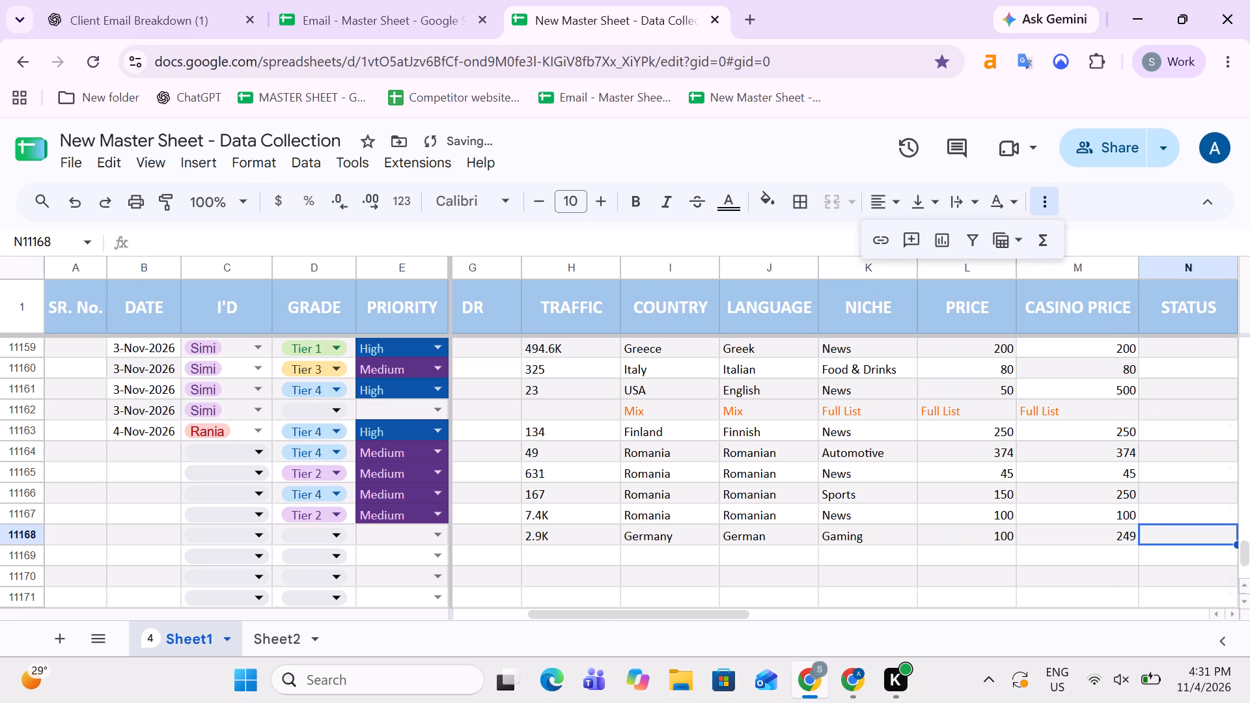
Set the spielemagazin.de row's link policy to No-Follow and Sponsored Tag.
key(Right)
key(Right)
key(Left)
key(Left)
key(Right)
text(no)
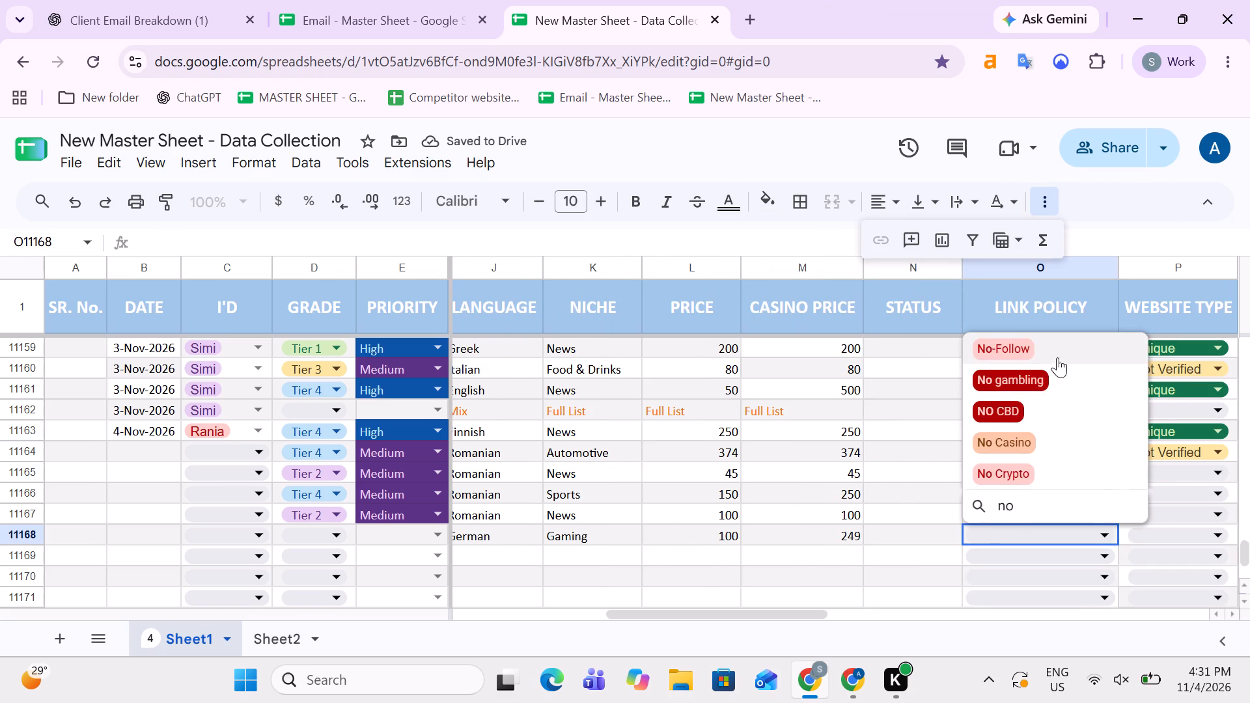
click(1052, 346)
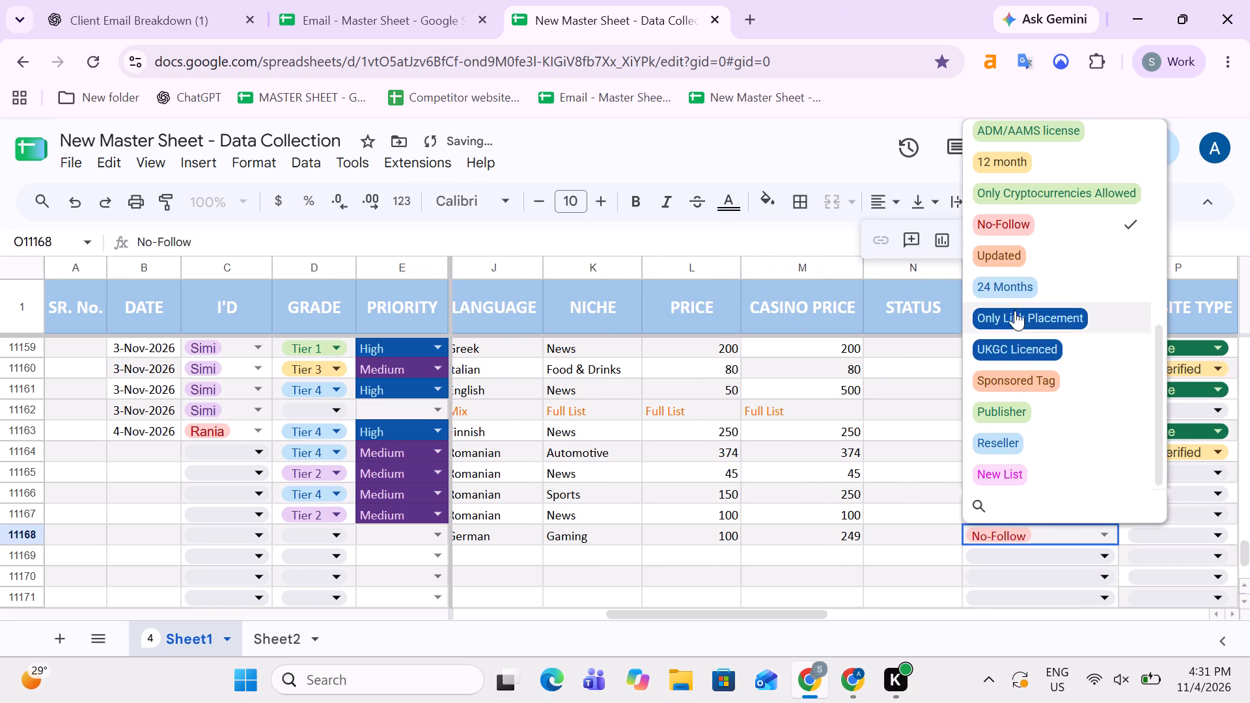
click(1029, 386)
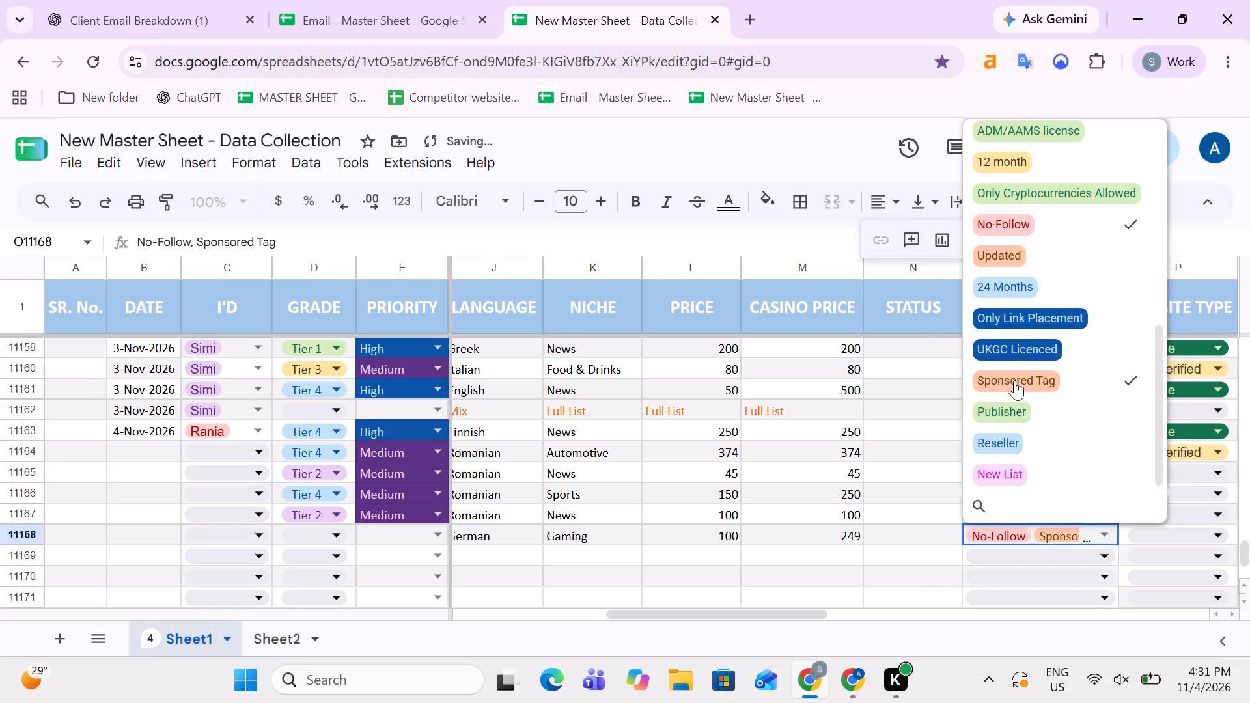
key(Tab)
key(Right)
key(Right)
key(Left)
key(Left)
key(Right)
key(Left)
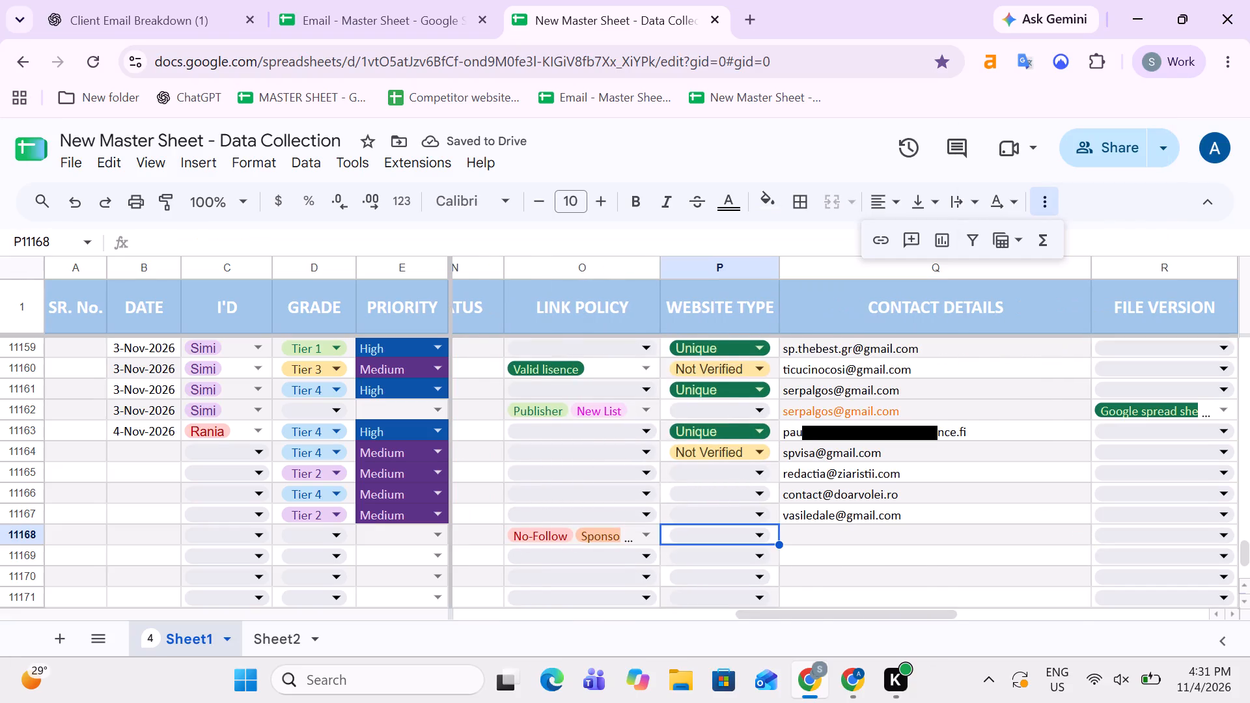
key(Right)
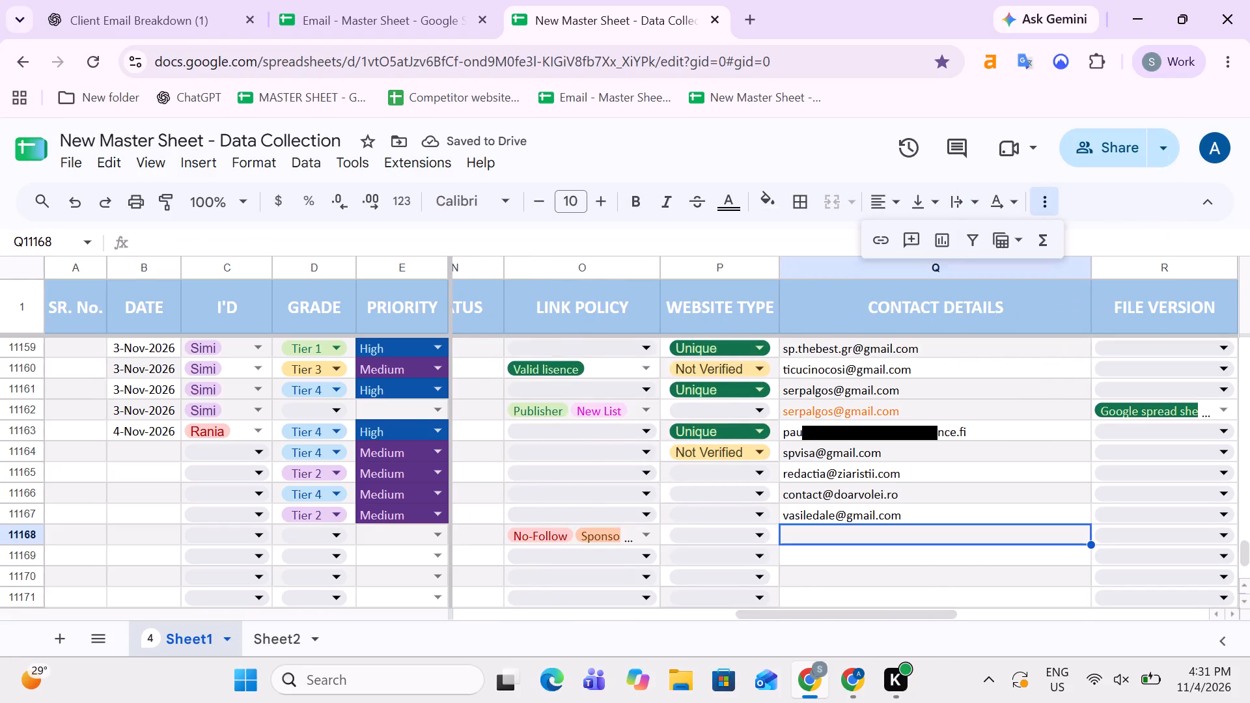
key(alt+Tab)
key(alt+Tab)
key(alt+Tab)
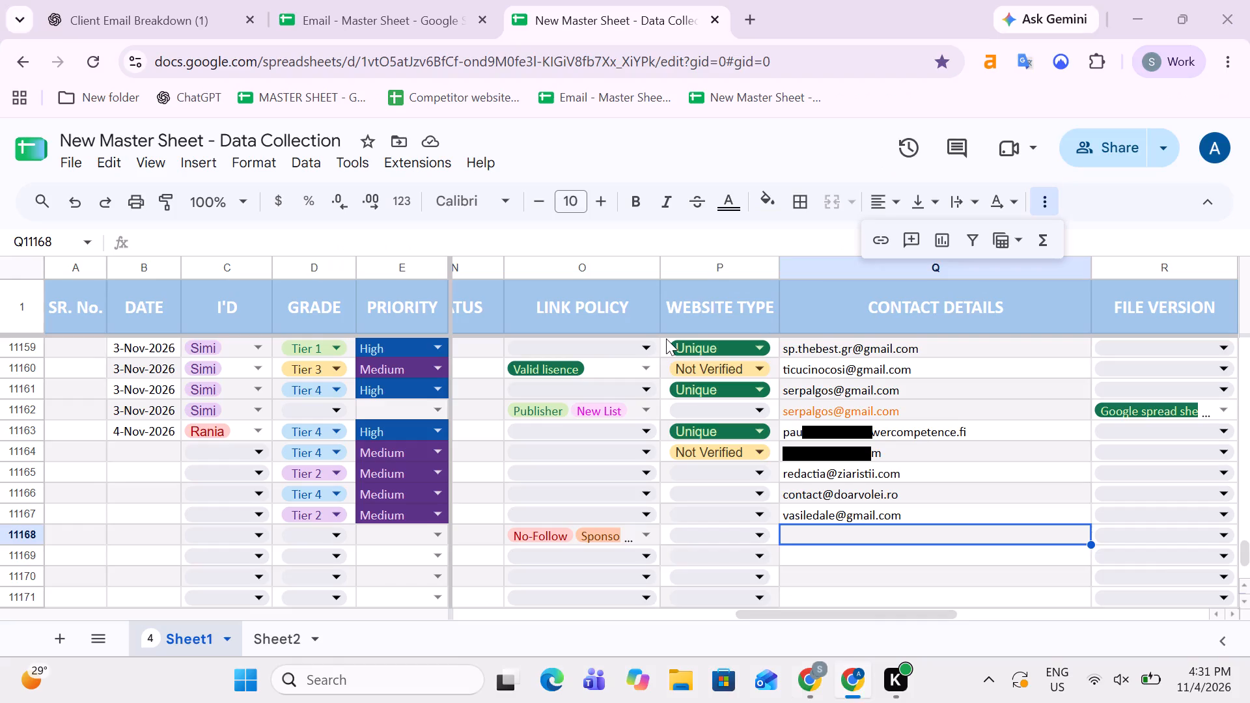
key(ctrl+v)
Set the priority of the spielemagazin.de row to Low.
key(Left)
key(Left)
key(Left)
key(Left)
key(Left)
key(Left)
key(Left)
key(Left)
key(Left)
key(Left)
key(Left)
key(Left)
key(Left)
key(Left)
key(Left)
key(Left)
key(Left)
key(Left)
key(Left)
key(Left)
key(Right)
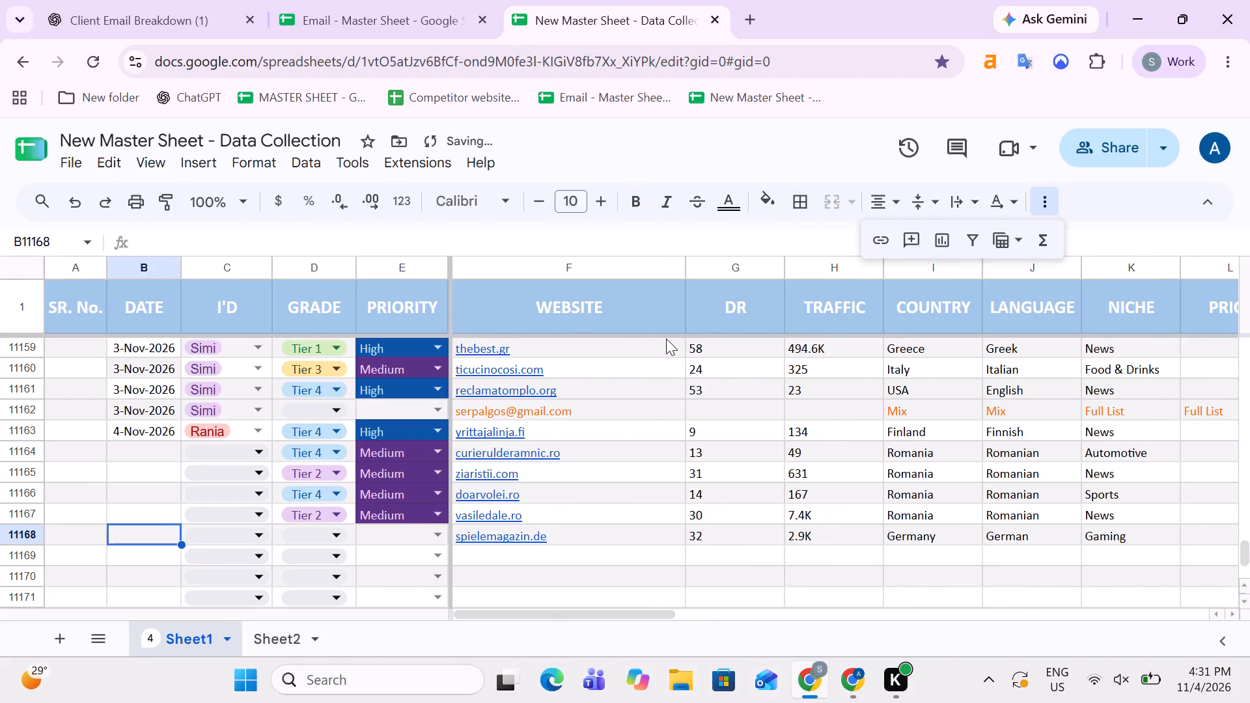
key(Right)
key(Right)
key(Right)
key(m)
key(Down)
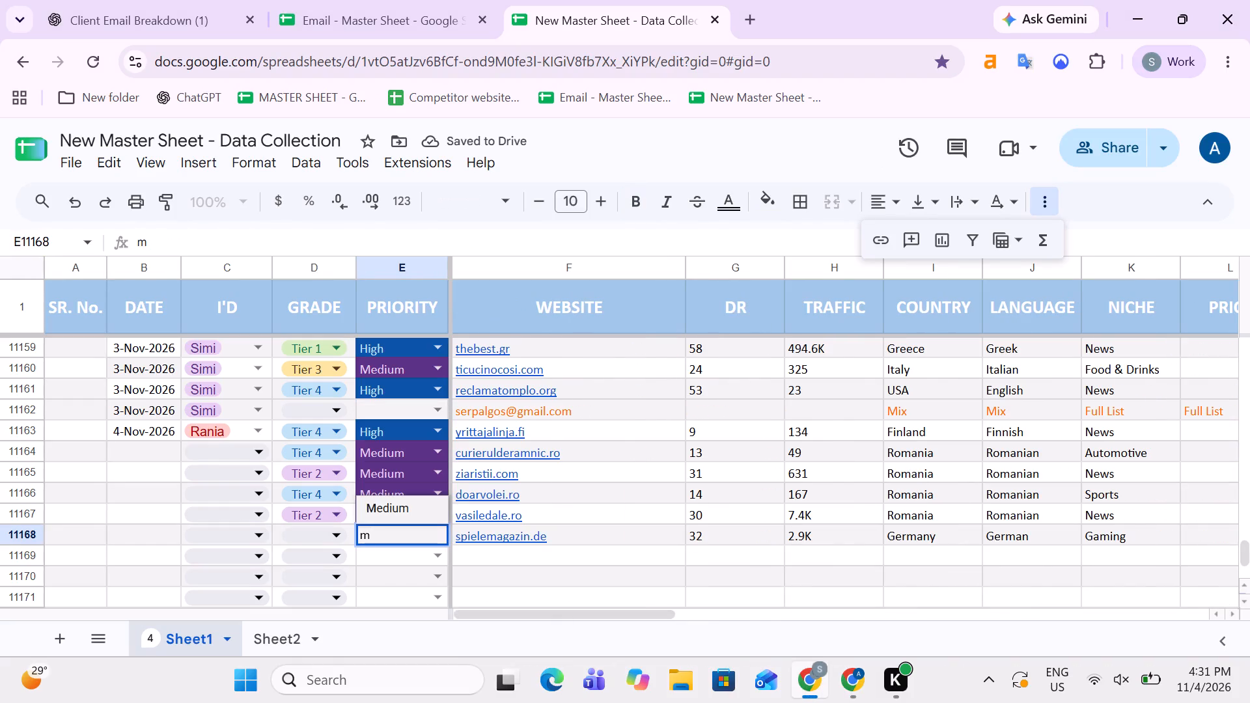
key(BackSpace)
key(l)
key(Down)
key(Return)
key(Up)
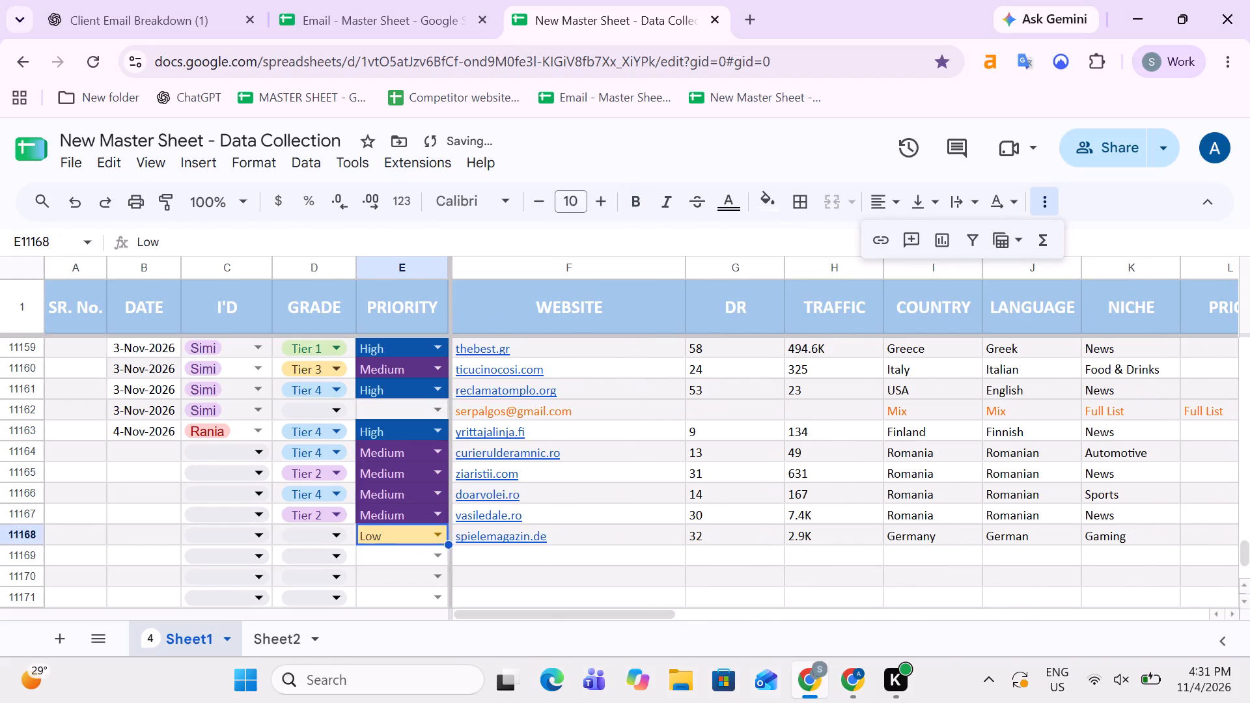
Set the grade of the spielemagazin.de row to Tier 2.
key(Right)
key(Left)
key(Left)
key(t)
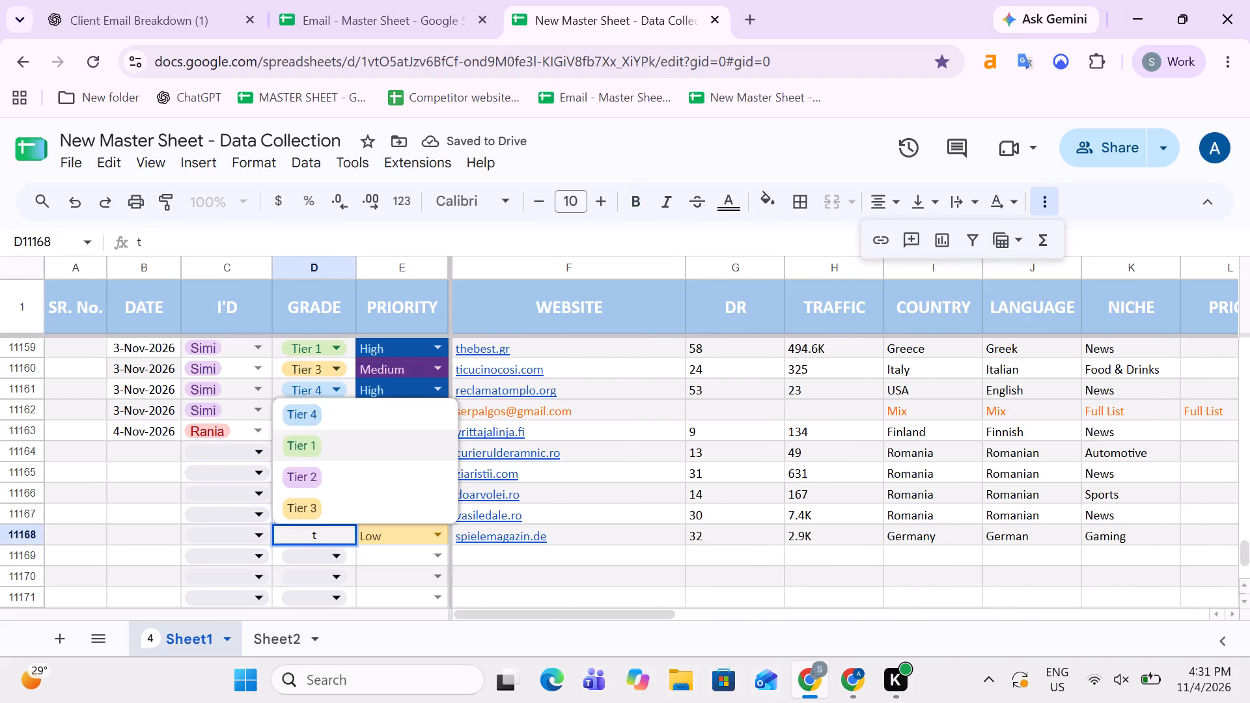
key(Up)
key(Up)
key(Up)
key(Up)
key(Right)
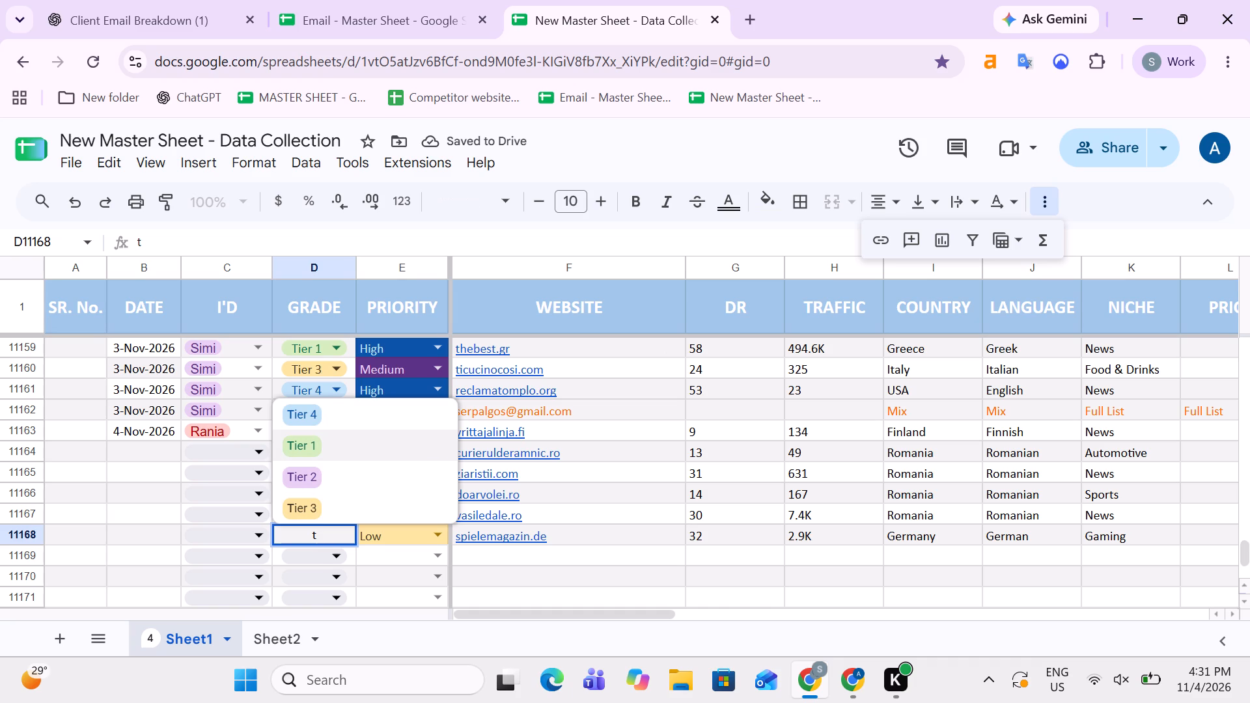
key(Down)
key(Up)
key(Up)
key(Up)
key(Up)
key(Return)
key(Up)
Copy the Rania I'D tag from the yrittajalinja.fi row into the five rows from curierulderamnic.ro to spielemagazin.de.
key(Right)
key(Left)
key(Left)
key(Up)
key(Up)
key(Up)
key(Up)
key(Up)
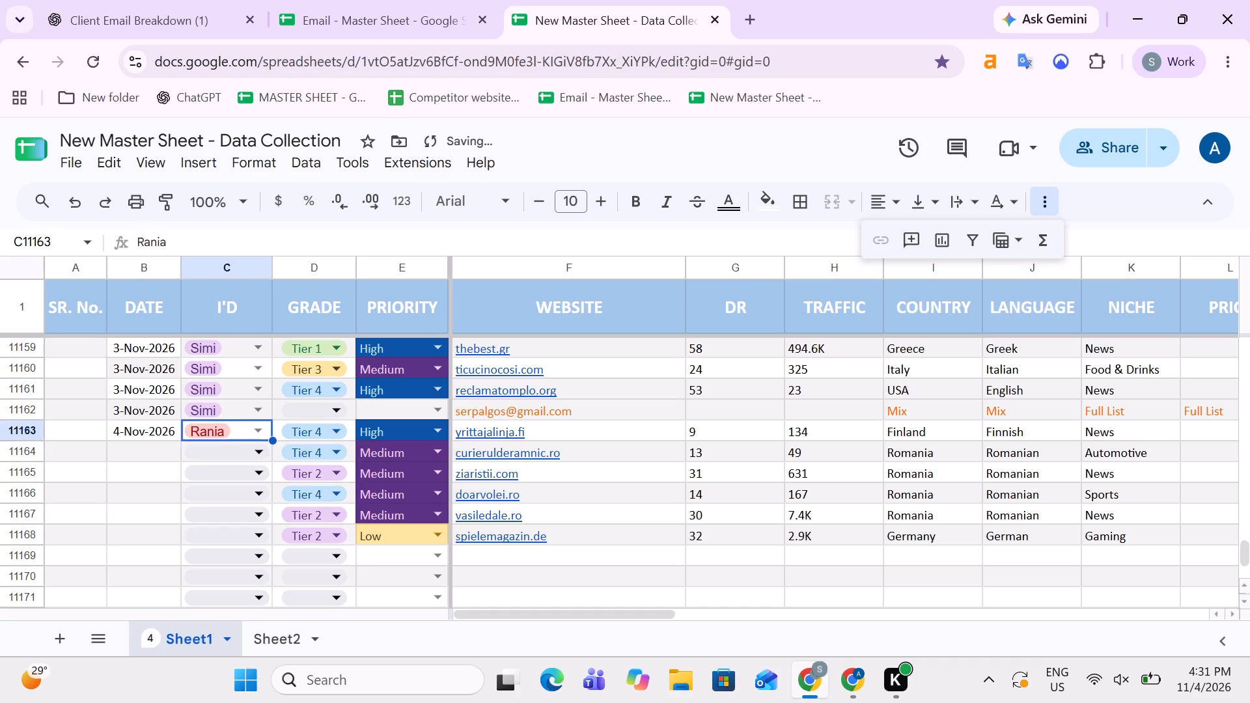
key(ctrl+c)
key(Down)
key(shift+Down)
key(shift+Down)
key(shift+Down)
key(shift+Down)
key(ctrl+v)
key(Up)
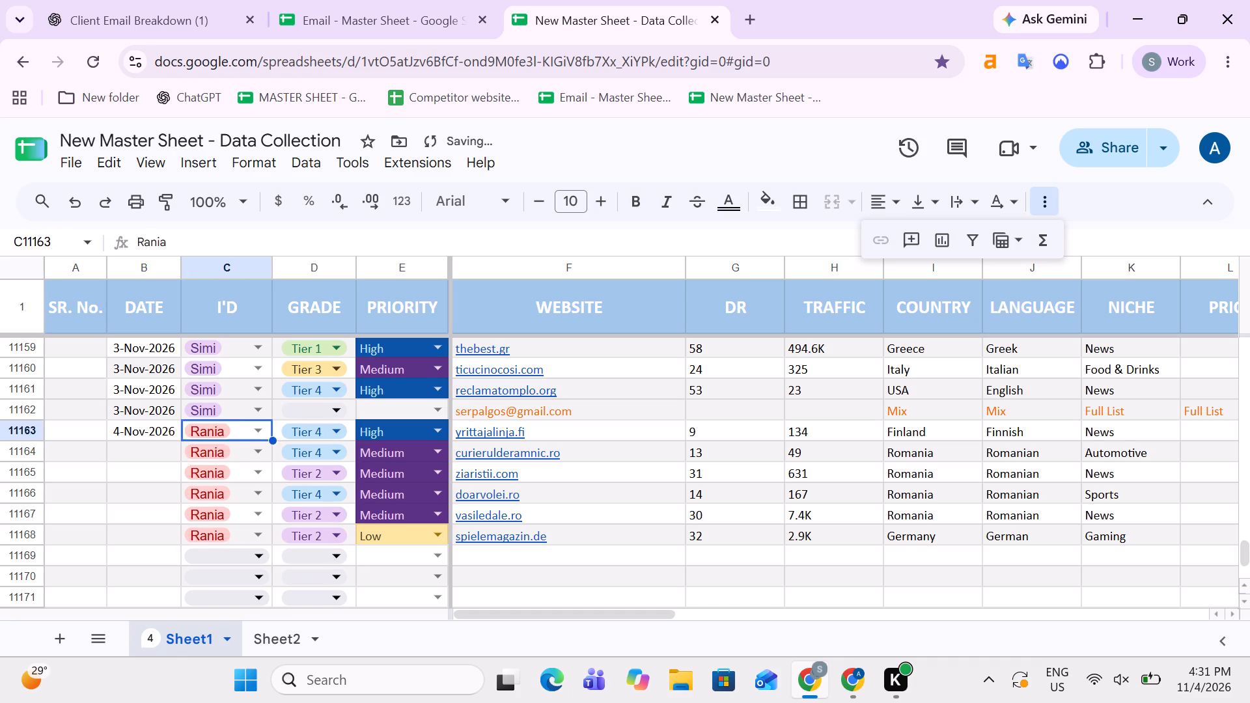
Select the whole PRIORITY column and open its column options.
key(Down)
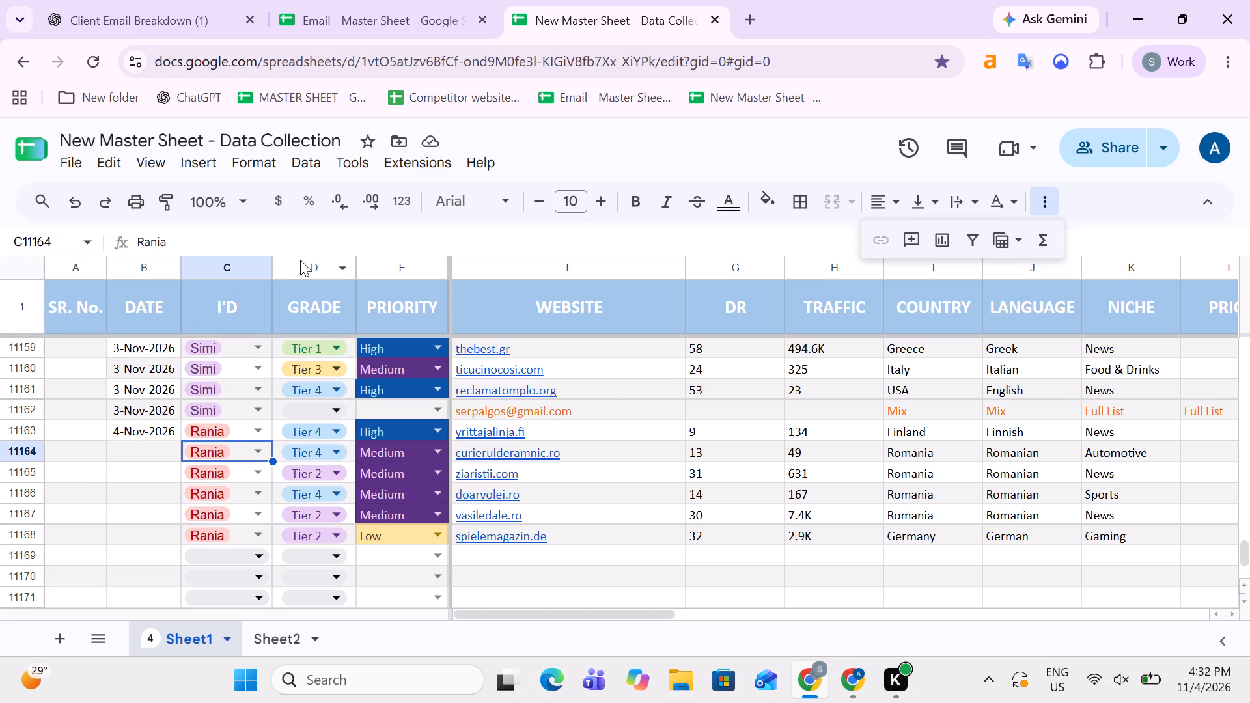
click(398, 264)
right_click(398, 264)
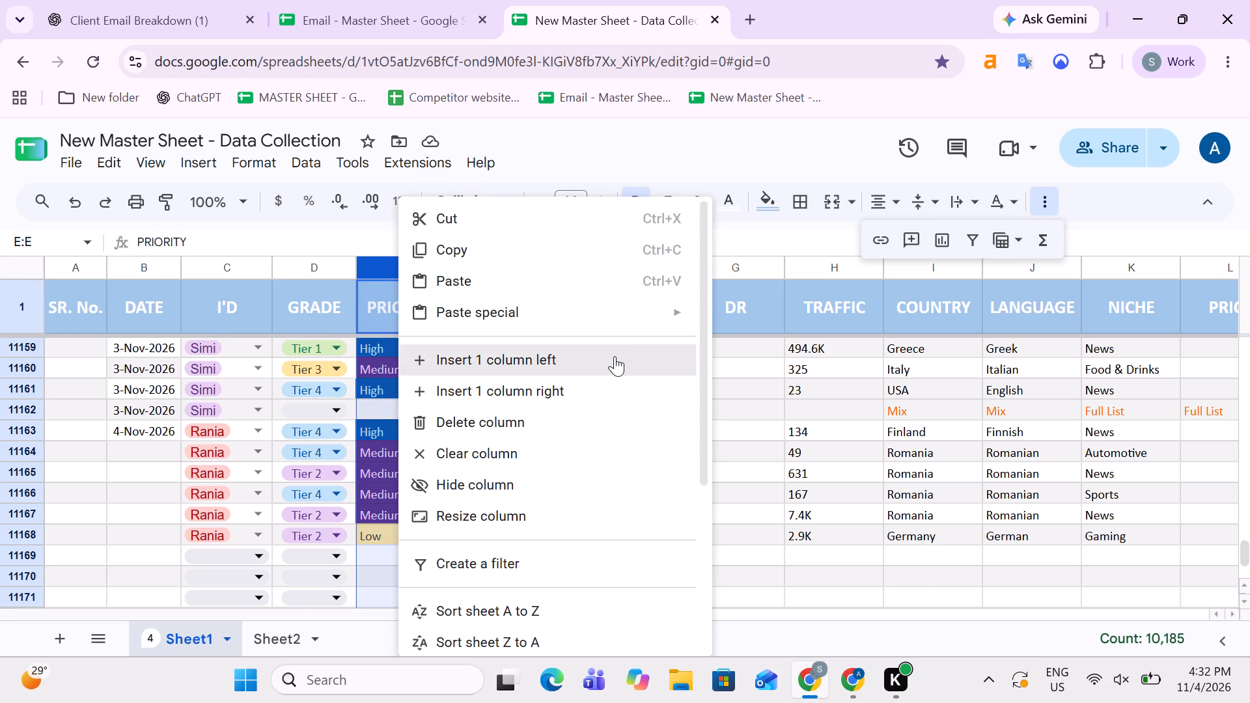
Insert one column after the PRIORITY column in the New Master Sheet.
click(605, 380)
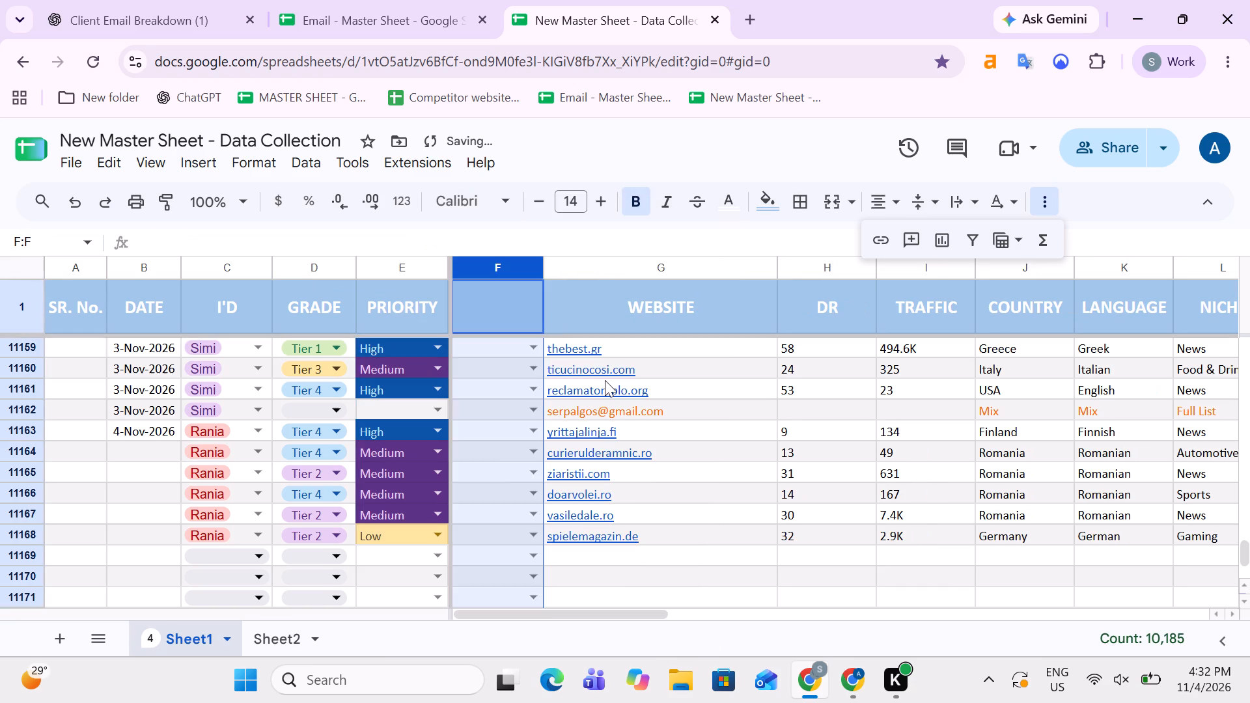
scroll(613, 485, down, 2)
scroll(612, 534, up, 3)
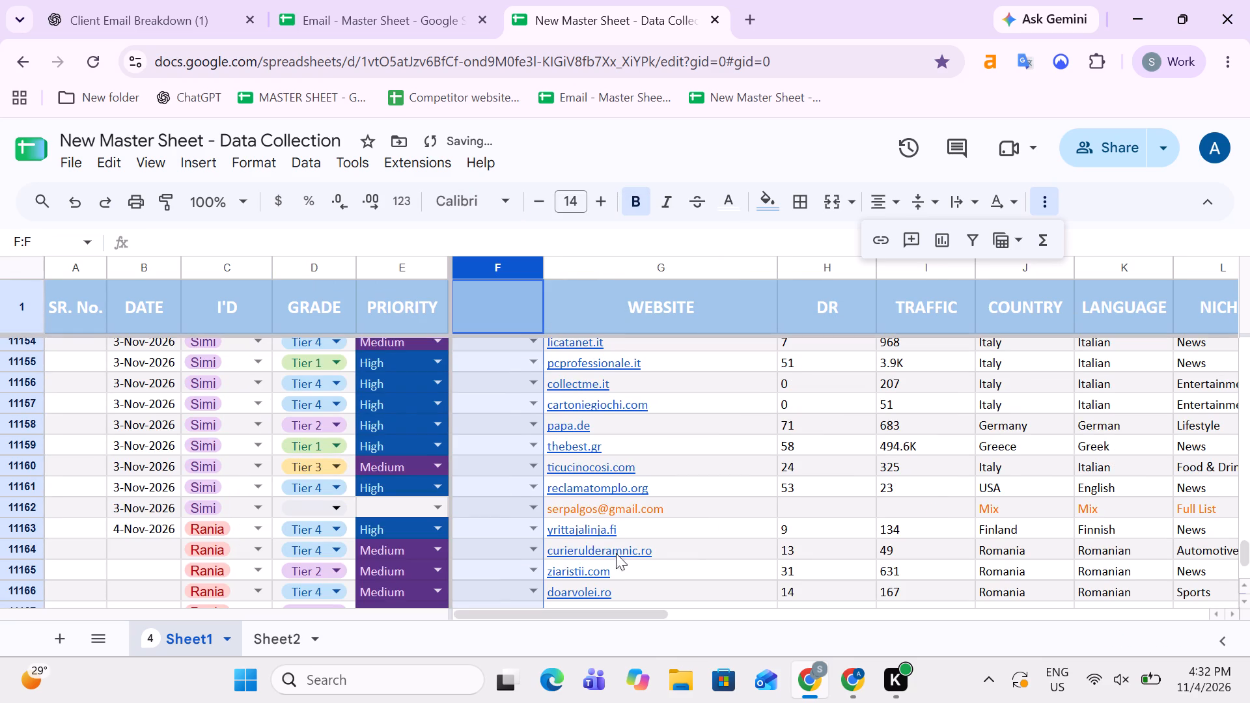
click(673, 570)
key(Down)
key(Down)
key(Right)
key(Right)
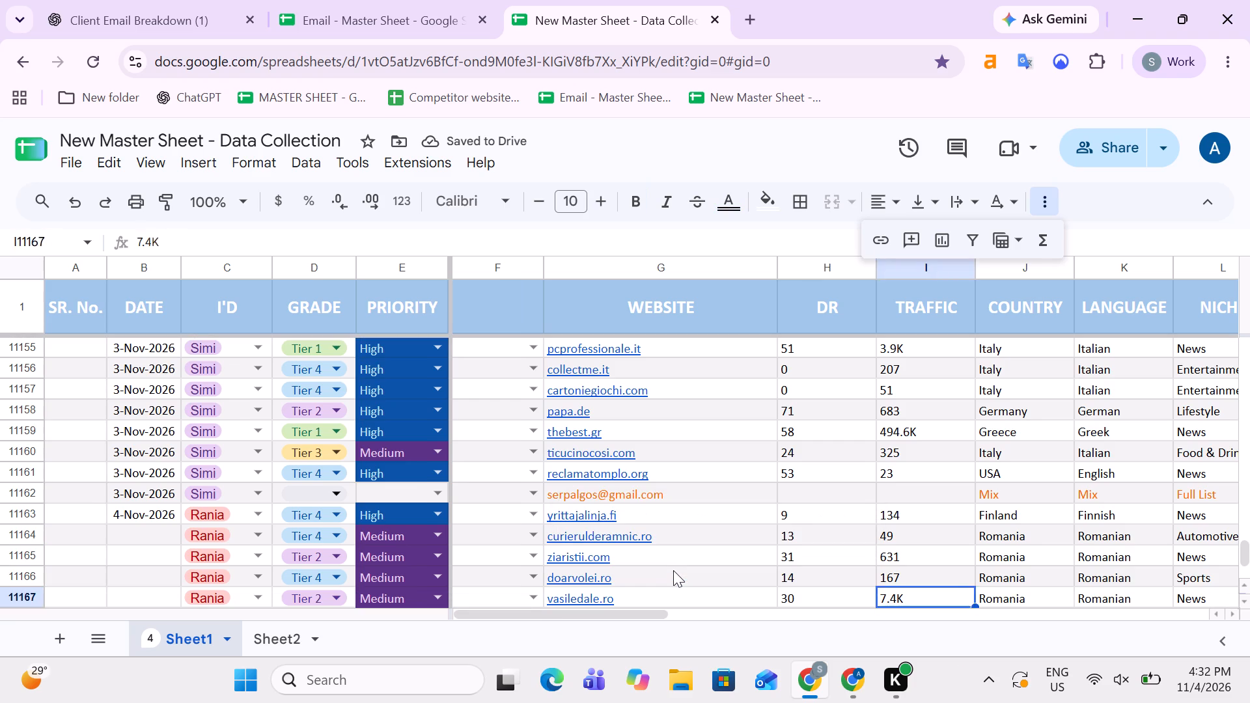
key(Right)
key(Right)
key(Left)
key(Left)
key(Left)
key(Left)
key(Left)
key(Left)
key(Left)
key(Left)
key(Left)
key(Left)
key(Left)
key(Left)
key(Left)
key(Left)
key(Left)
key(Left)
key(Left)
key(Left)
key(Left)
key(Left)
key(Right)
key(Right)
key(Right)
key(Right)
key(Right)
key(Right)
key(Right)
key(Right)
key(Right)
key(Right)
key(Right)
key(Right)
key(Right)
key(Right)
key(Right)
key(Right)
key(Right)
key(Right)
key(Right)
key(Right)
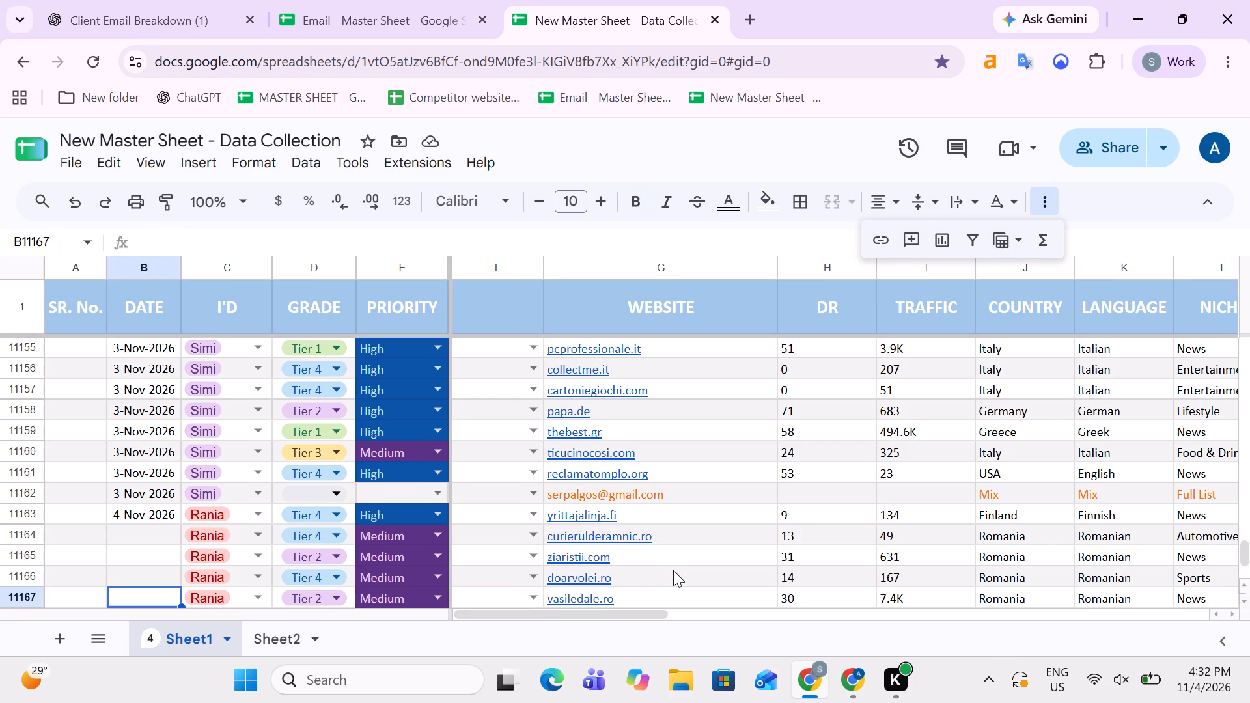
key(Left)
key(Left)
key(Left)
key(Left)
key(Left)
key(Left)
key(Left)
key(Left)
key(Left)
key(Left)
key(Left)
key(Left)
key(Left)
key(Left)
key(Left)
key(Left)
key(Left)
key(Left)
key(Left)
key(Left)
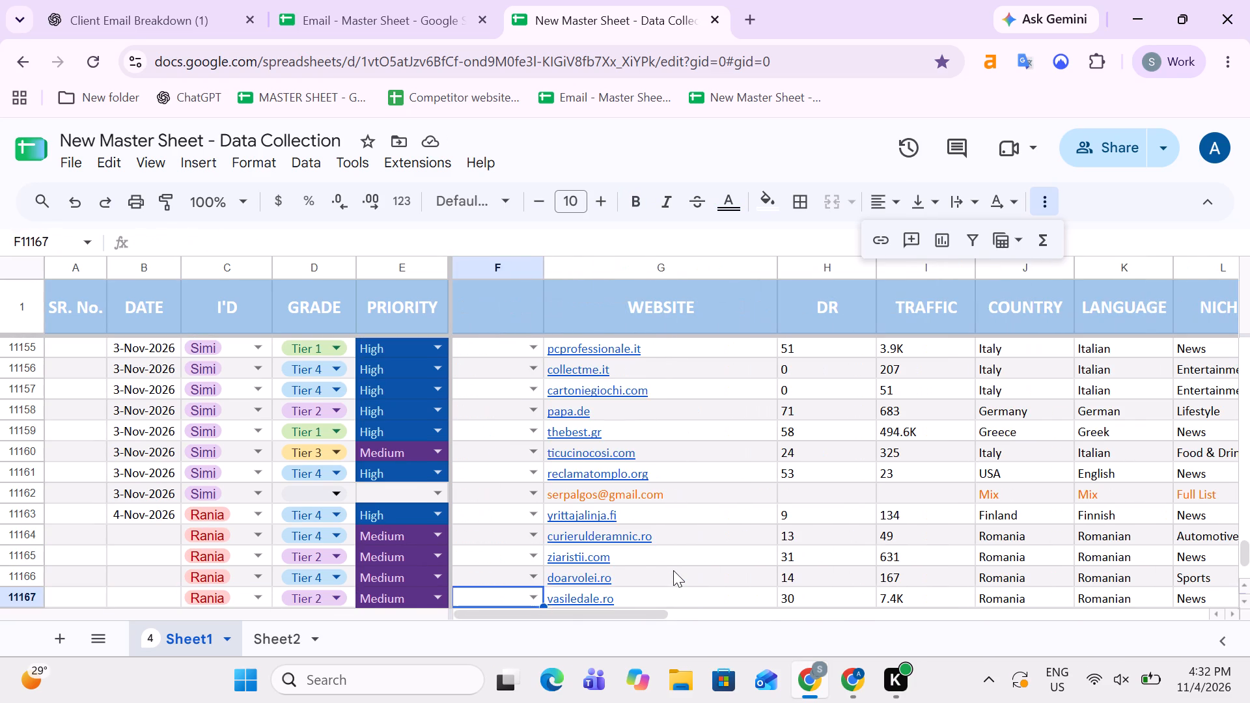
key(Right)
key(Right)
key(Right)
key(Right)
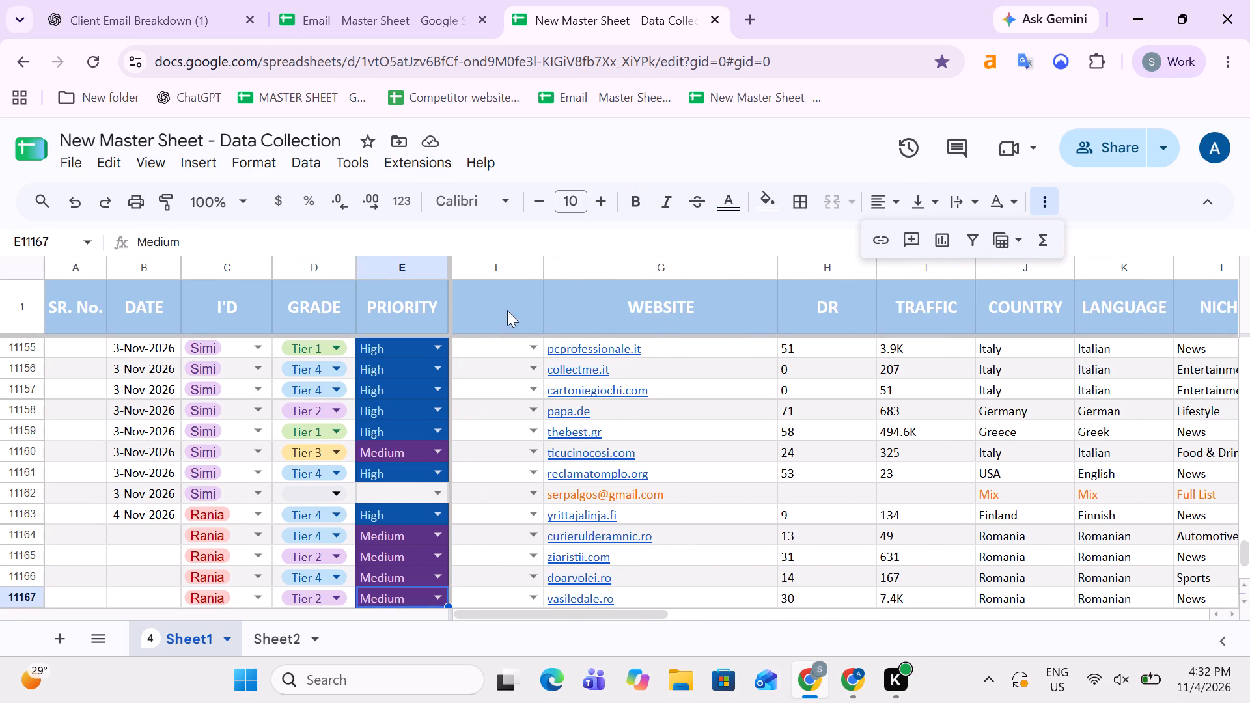
Enter "Casino Status" as the header of the empty column between PRIORITY and WEBSITE.
double_click(492, 323)
text(Casino Status)
key(Tab)
key(Left)
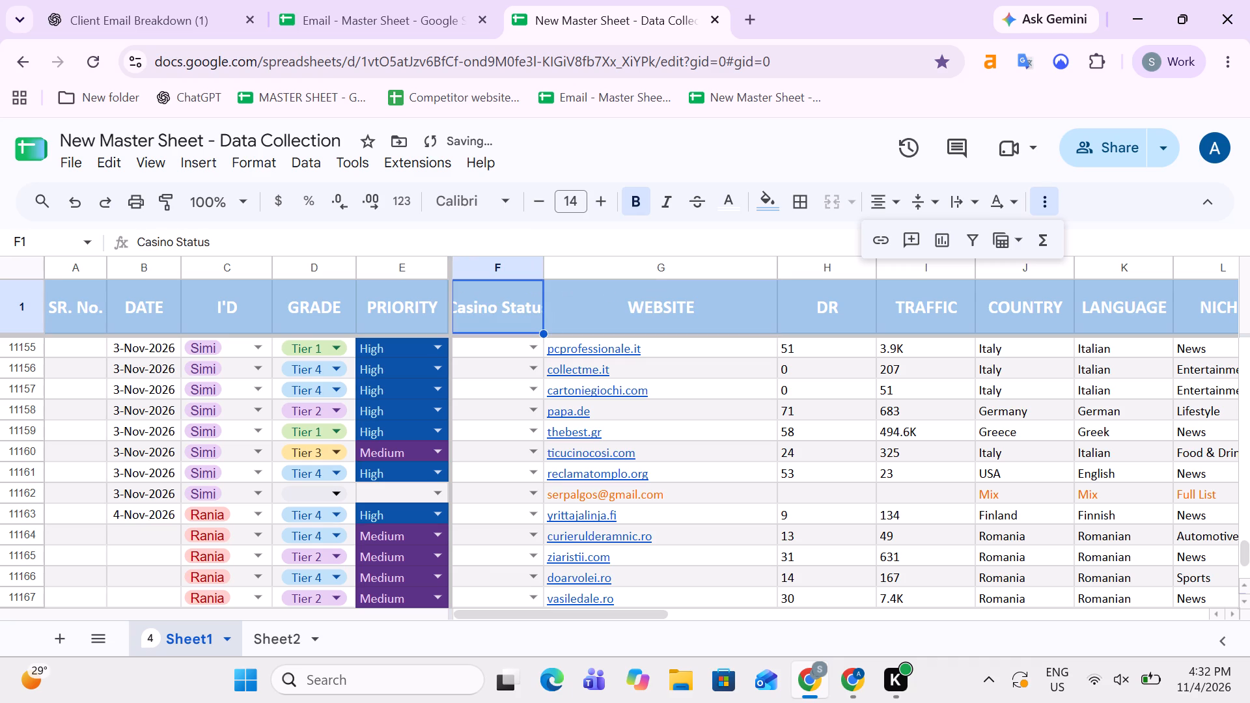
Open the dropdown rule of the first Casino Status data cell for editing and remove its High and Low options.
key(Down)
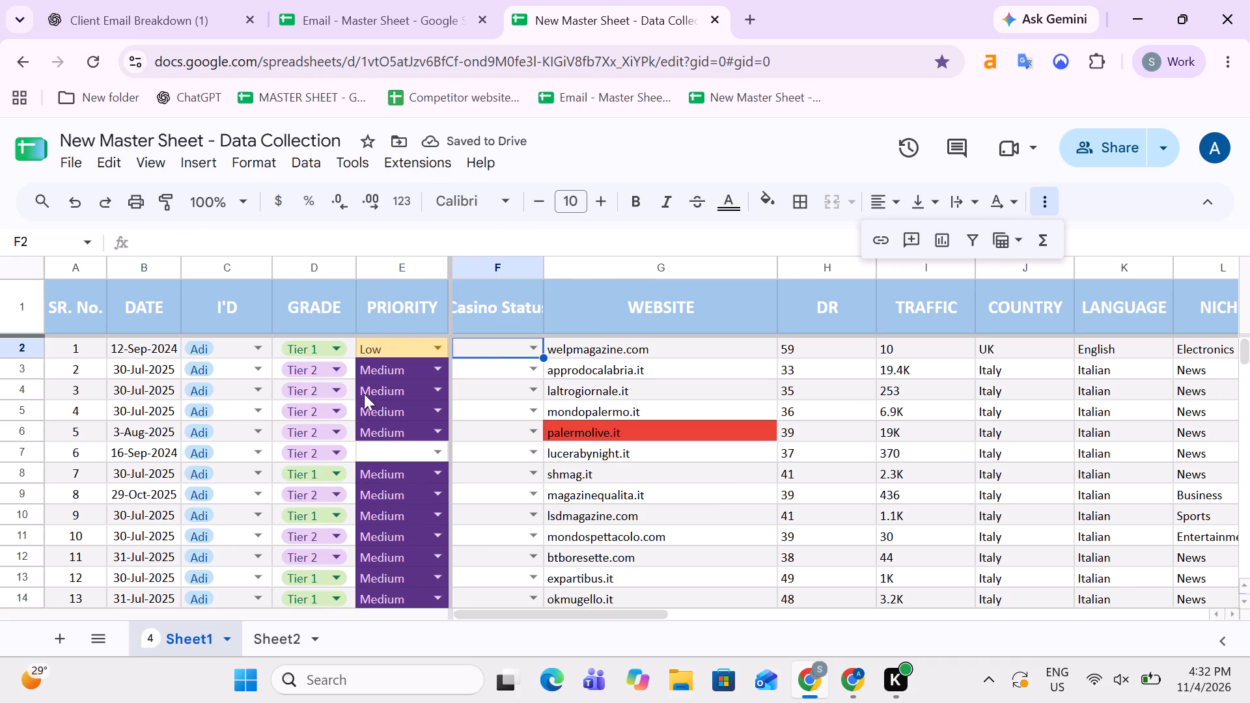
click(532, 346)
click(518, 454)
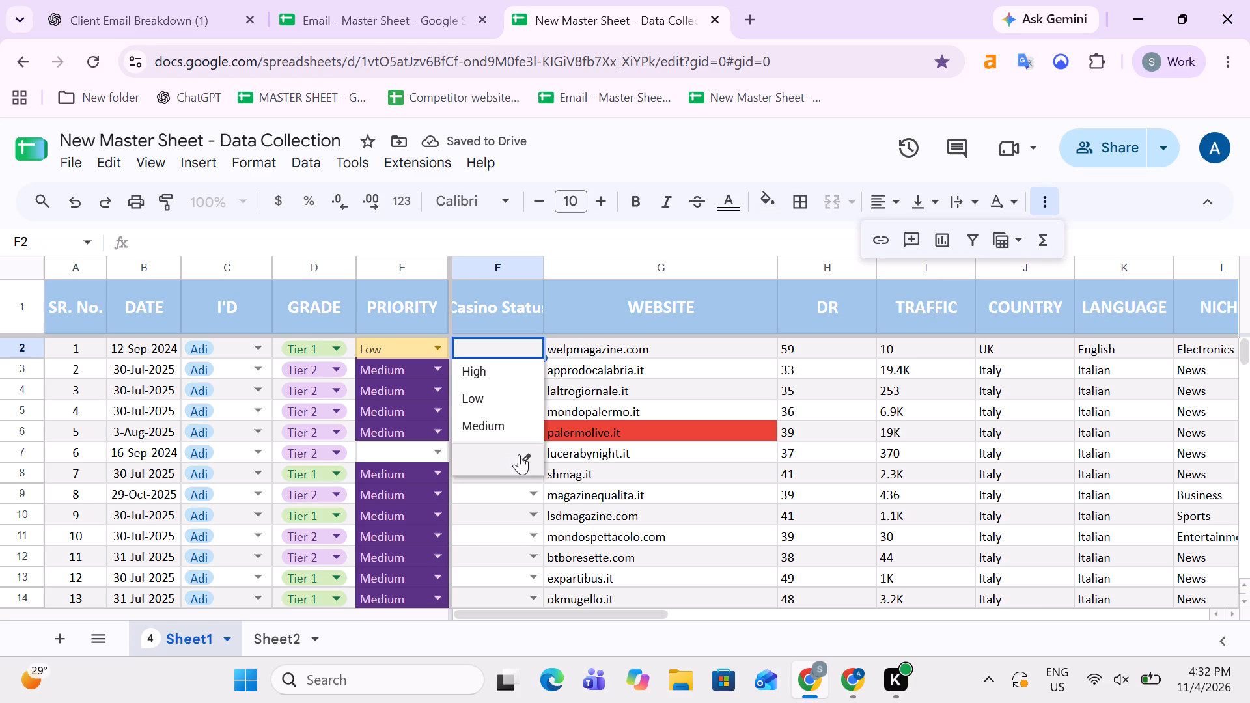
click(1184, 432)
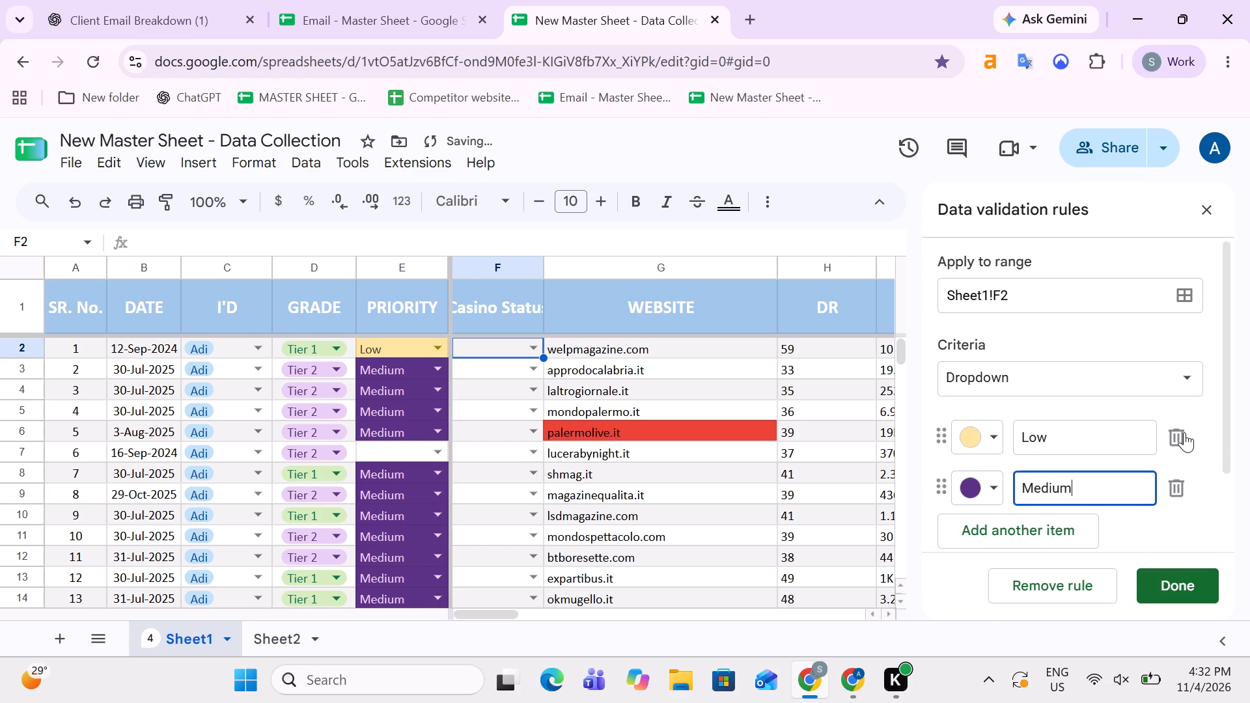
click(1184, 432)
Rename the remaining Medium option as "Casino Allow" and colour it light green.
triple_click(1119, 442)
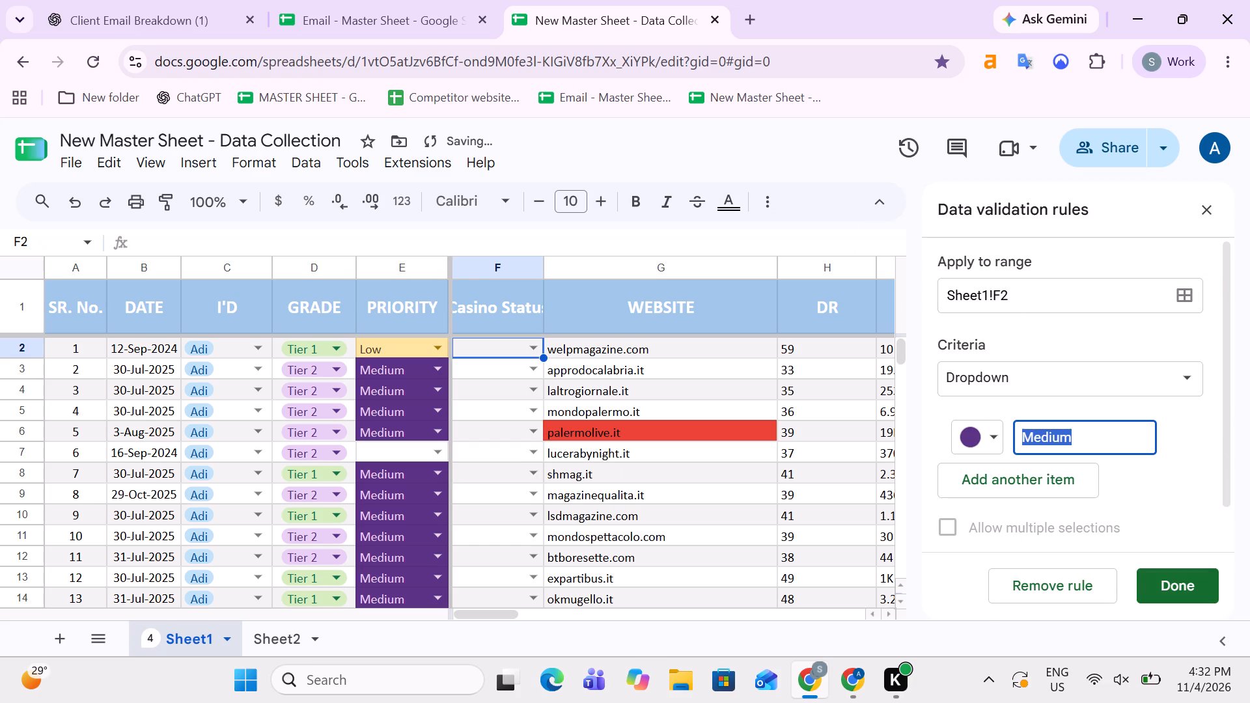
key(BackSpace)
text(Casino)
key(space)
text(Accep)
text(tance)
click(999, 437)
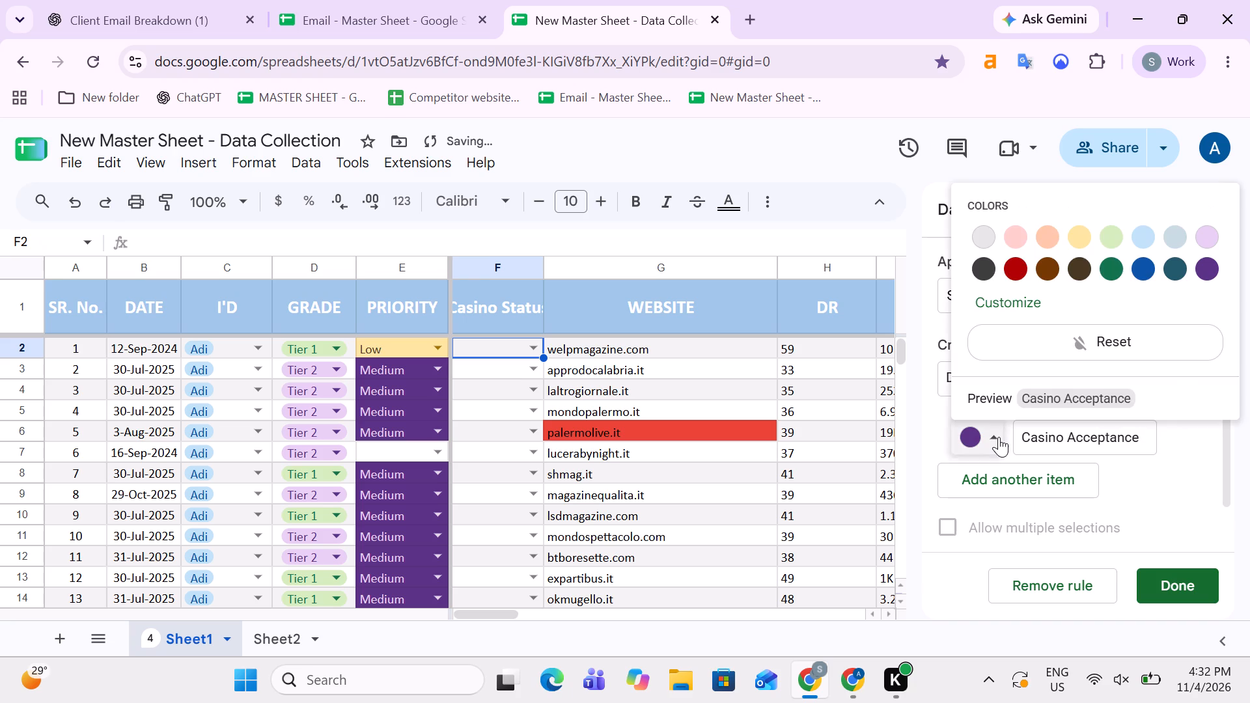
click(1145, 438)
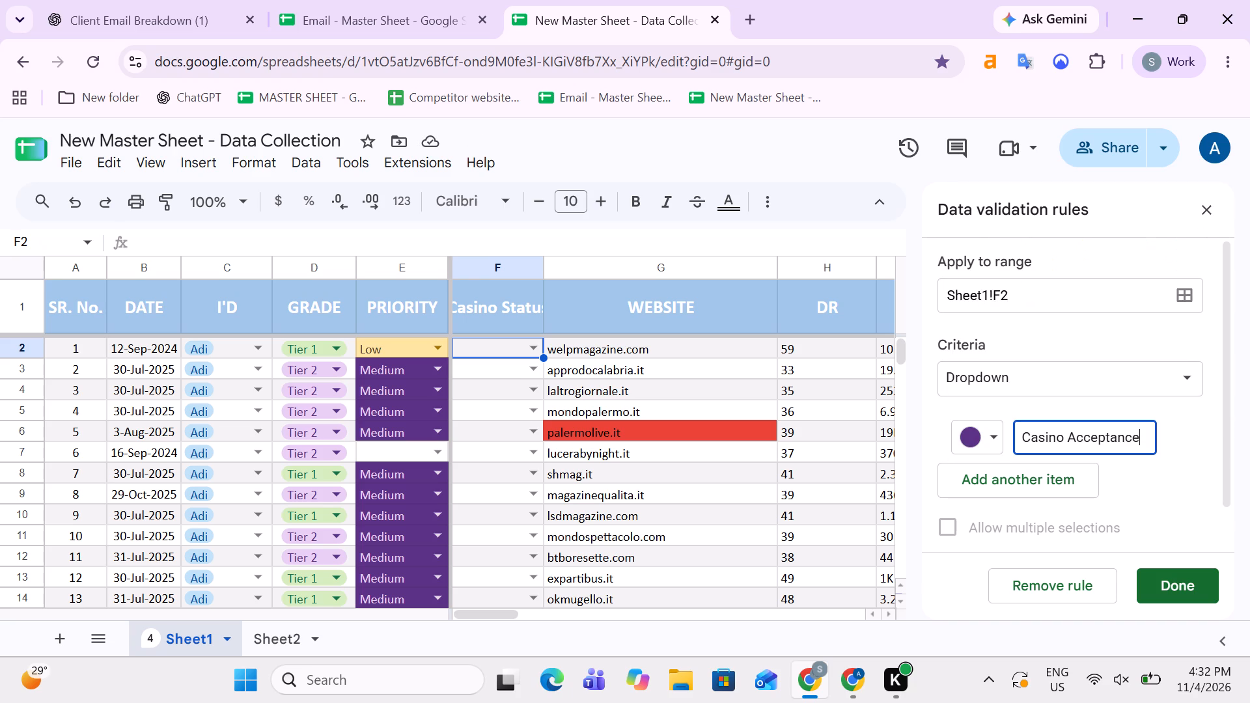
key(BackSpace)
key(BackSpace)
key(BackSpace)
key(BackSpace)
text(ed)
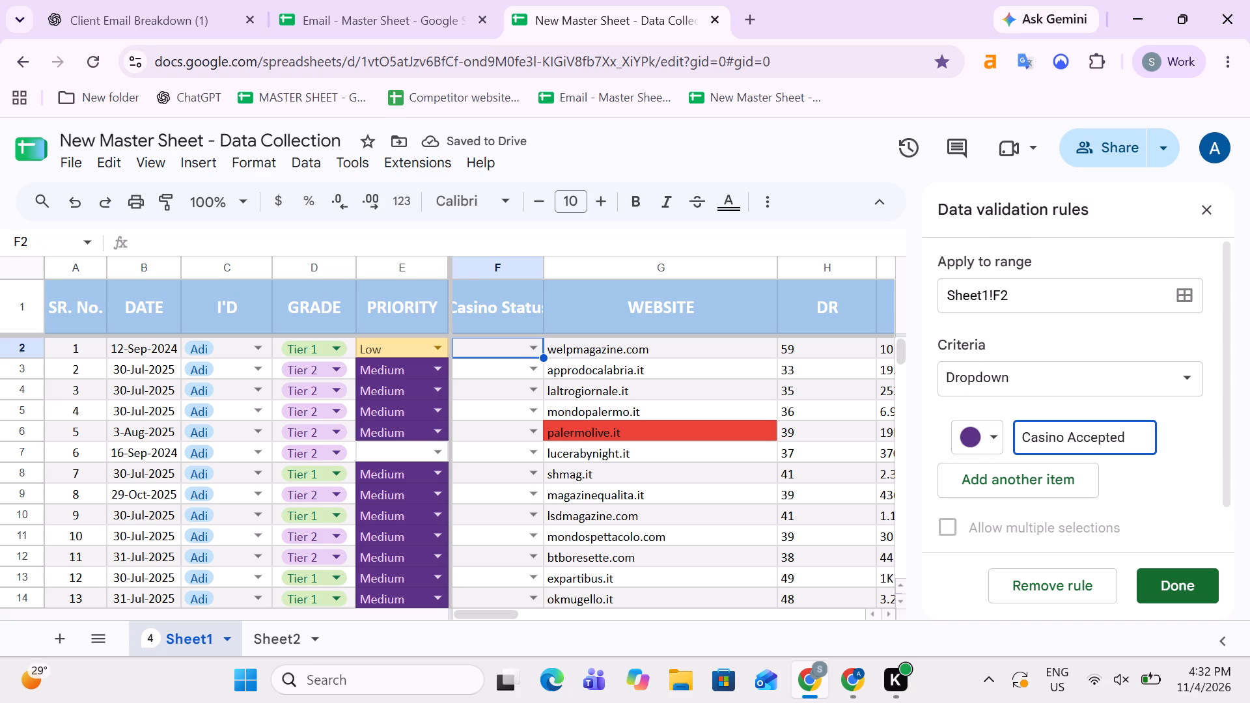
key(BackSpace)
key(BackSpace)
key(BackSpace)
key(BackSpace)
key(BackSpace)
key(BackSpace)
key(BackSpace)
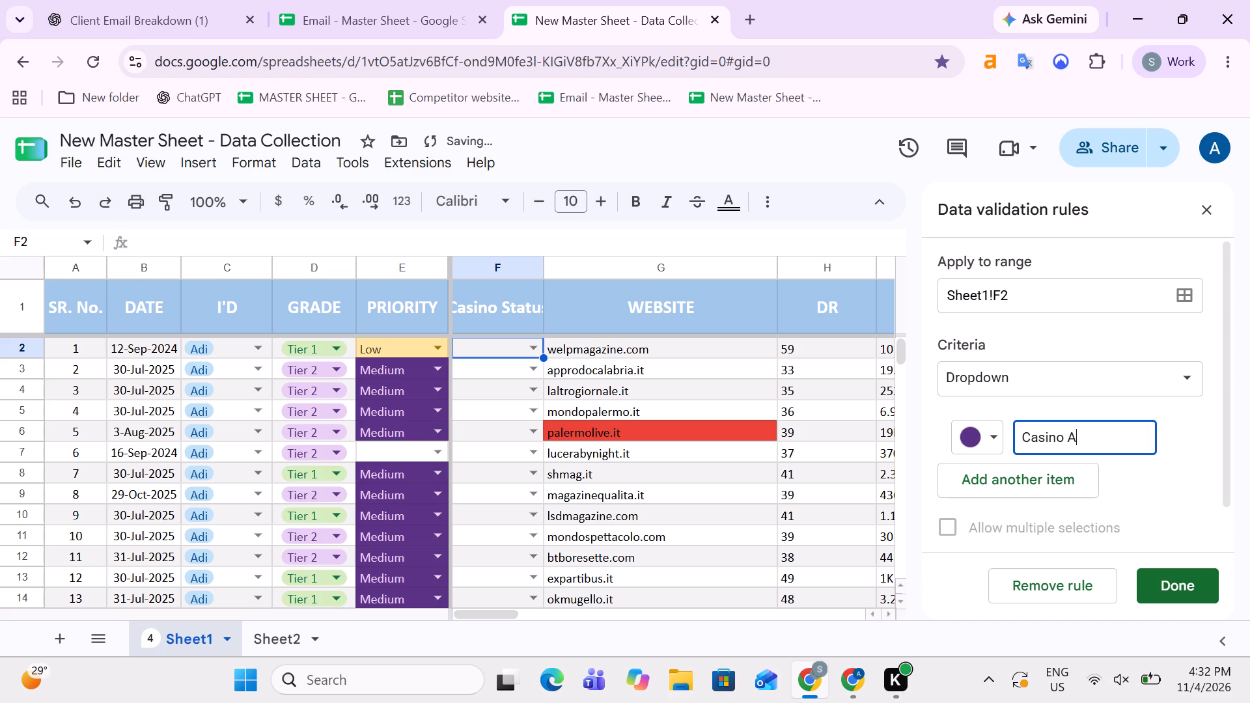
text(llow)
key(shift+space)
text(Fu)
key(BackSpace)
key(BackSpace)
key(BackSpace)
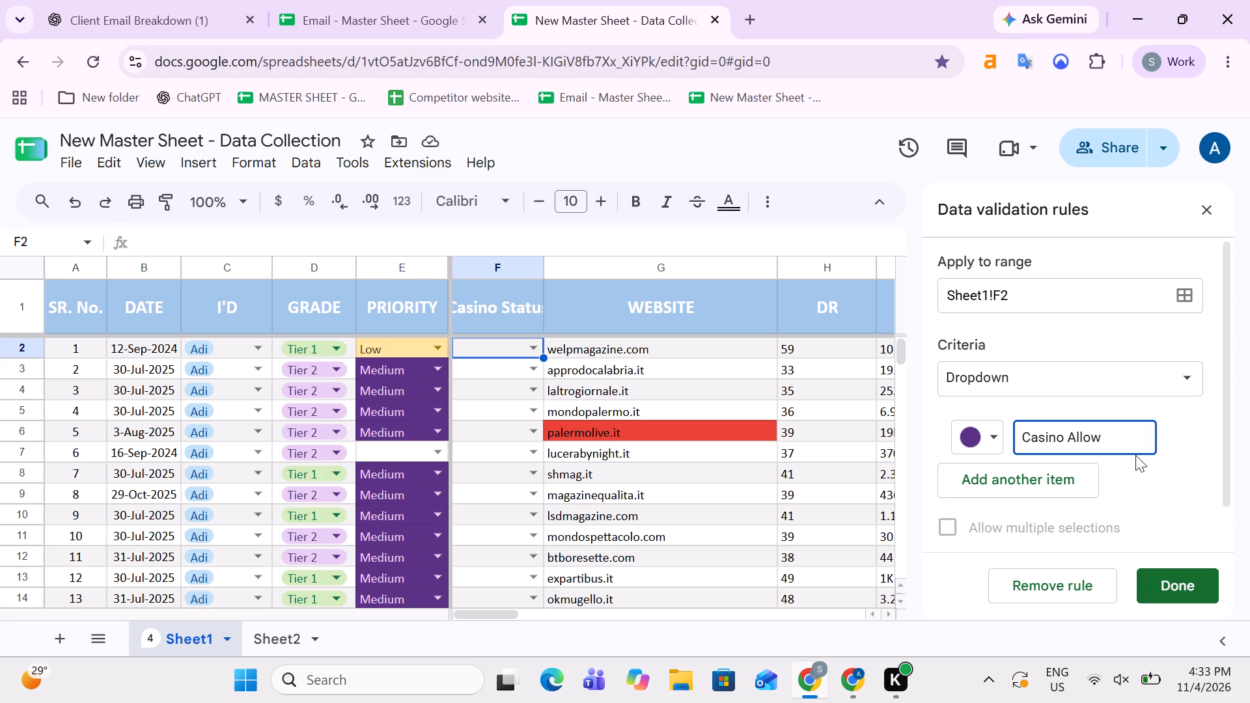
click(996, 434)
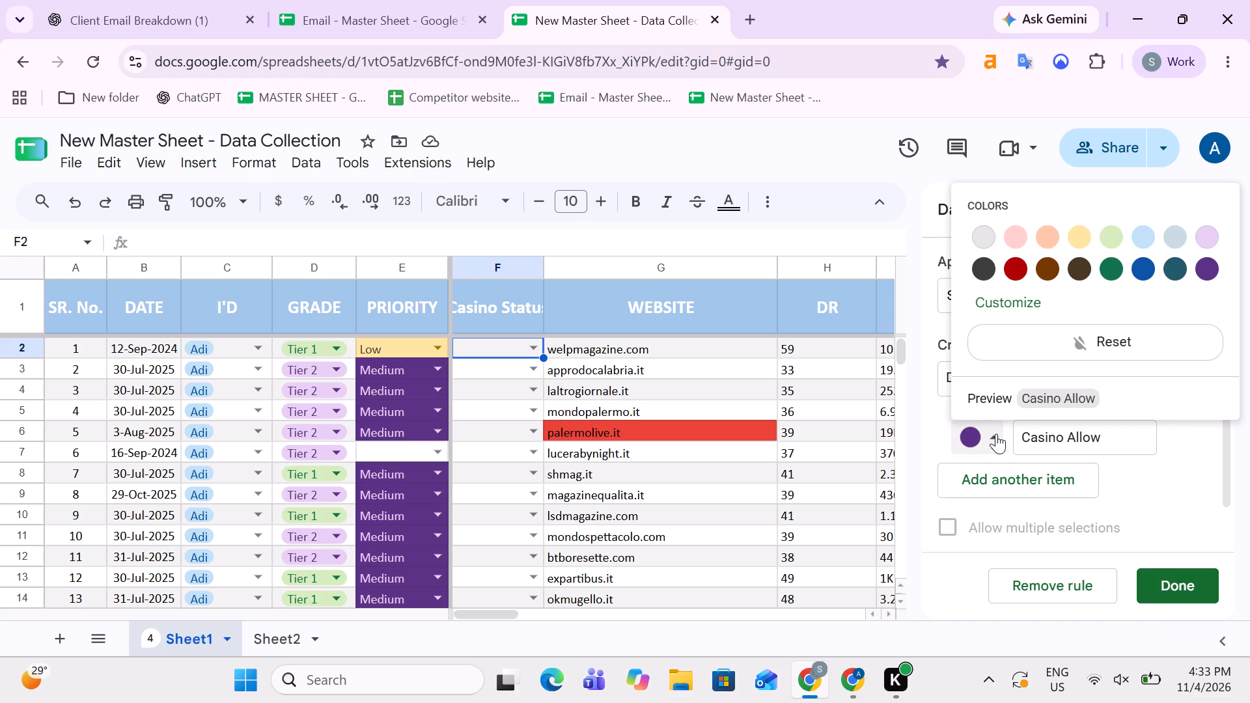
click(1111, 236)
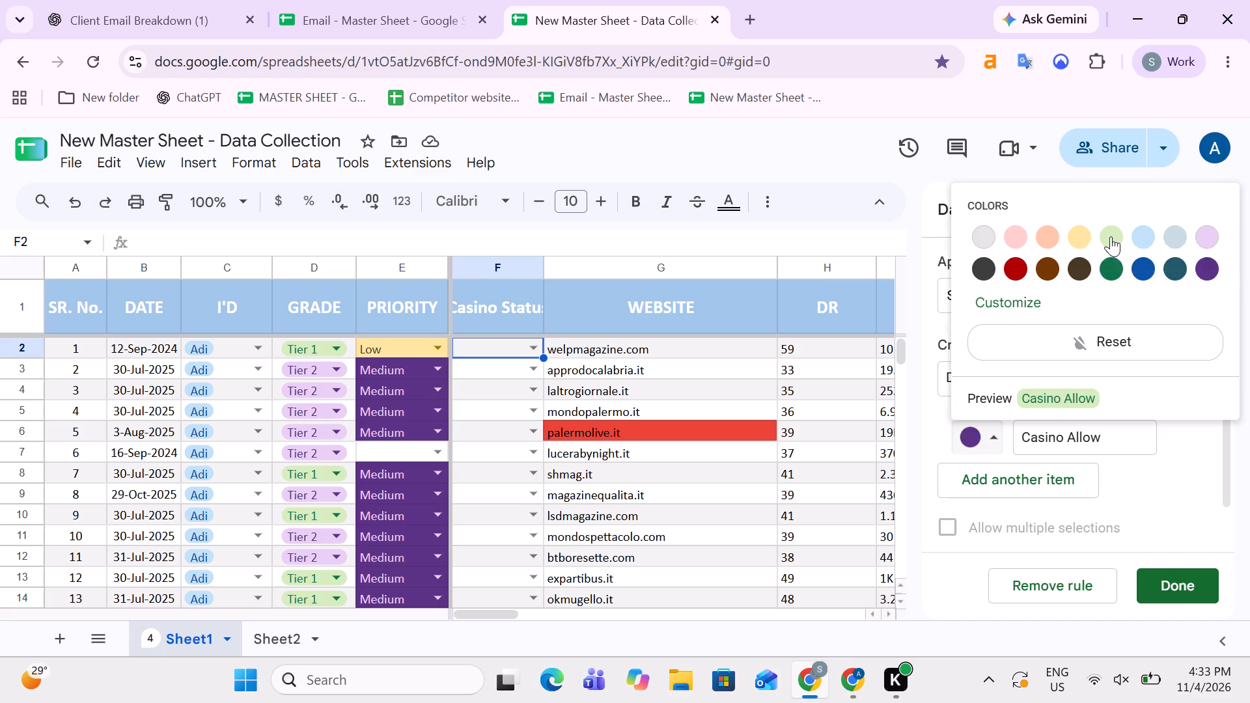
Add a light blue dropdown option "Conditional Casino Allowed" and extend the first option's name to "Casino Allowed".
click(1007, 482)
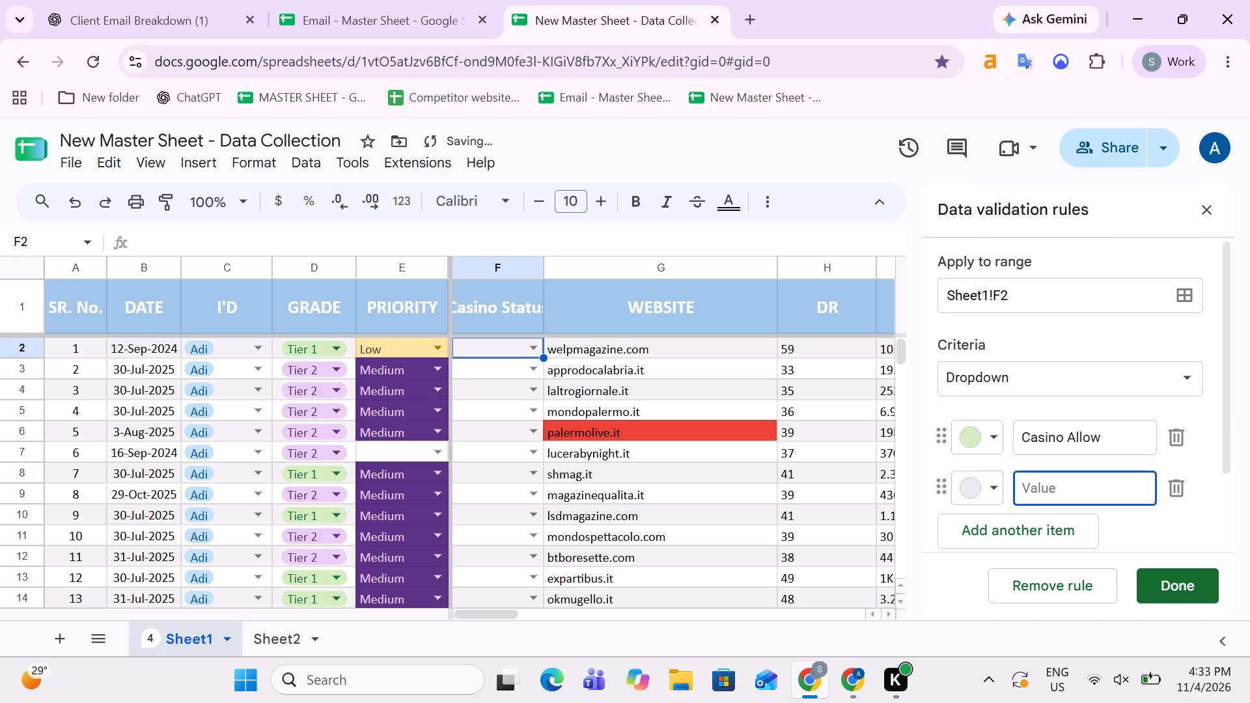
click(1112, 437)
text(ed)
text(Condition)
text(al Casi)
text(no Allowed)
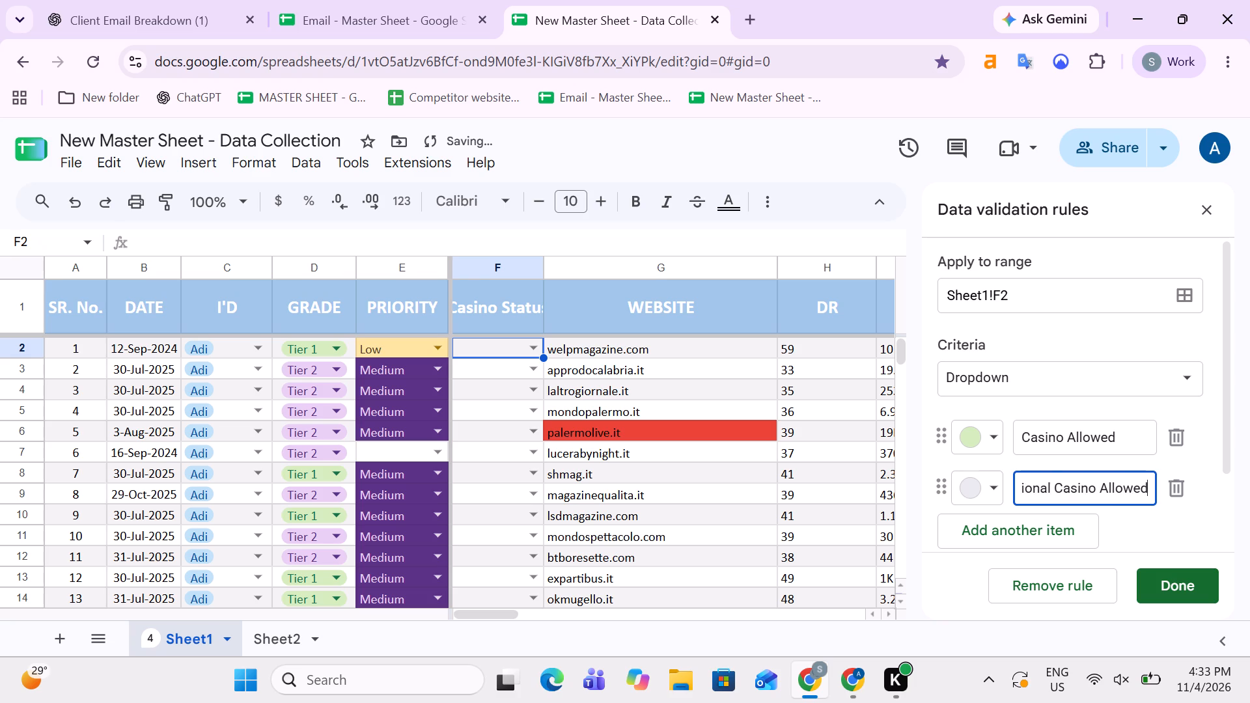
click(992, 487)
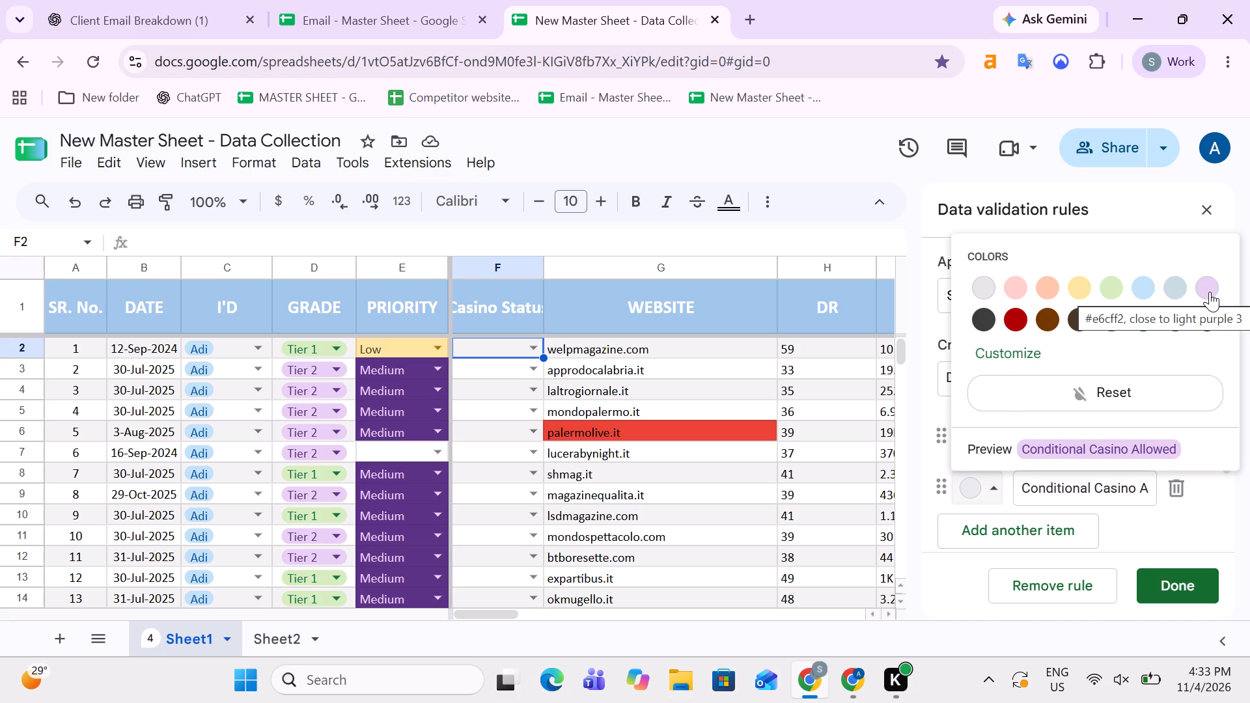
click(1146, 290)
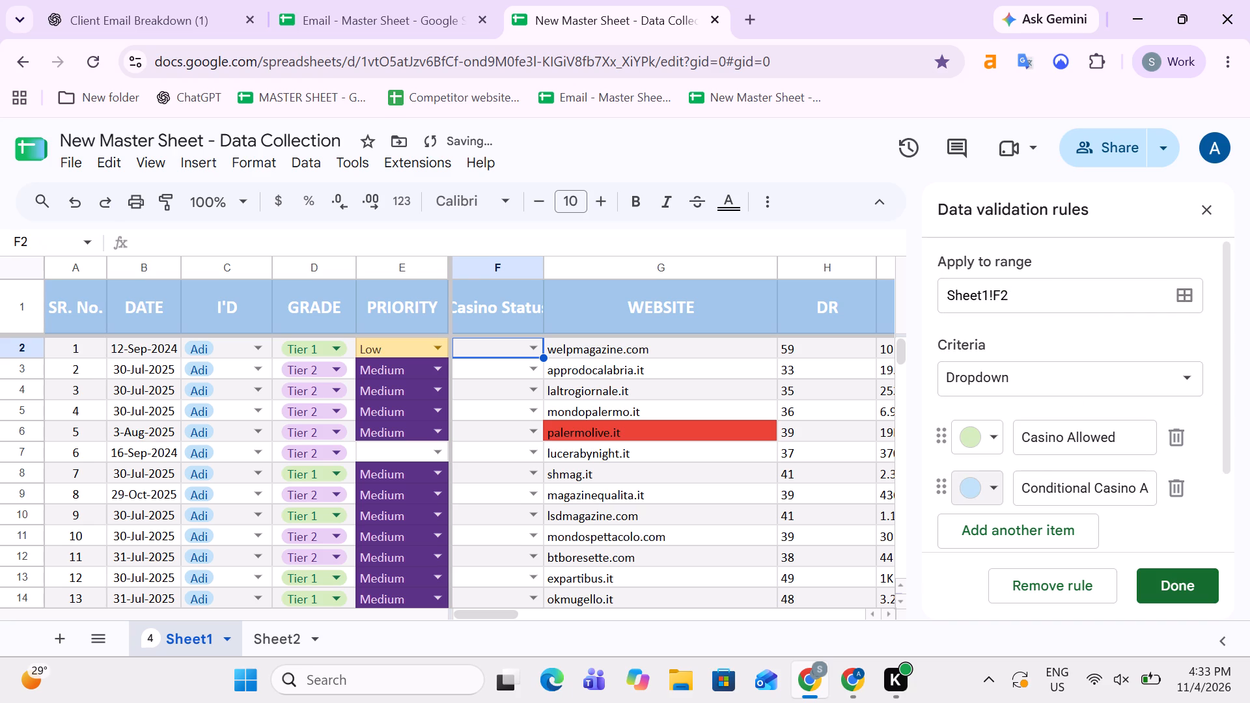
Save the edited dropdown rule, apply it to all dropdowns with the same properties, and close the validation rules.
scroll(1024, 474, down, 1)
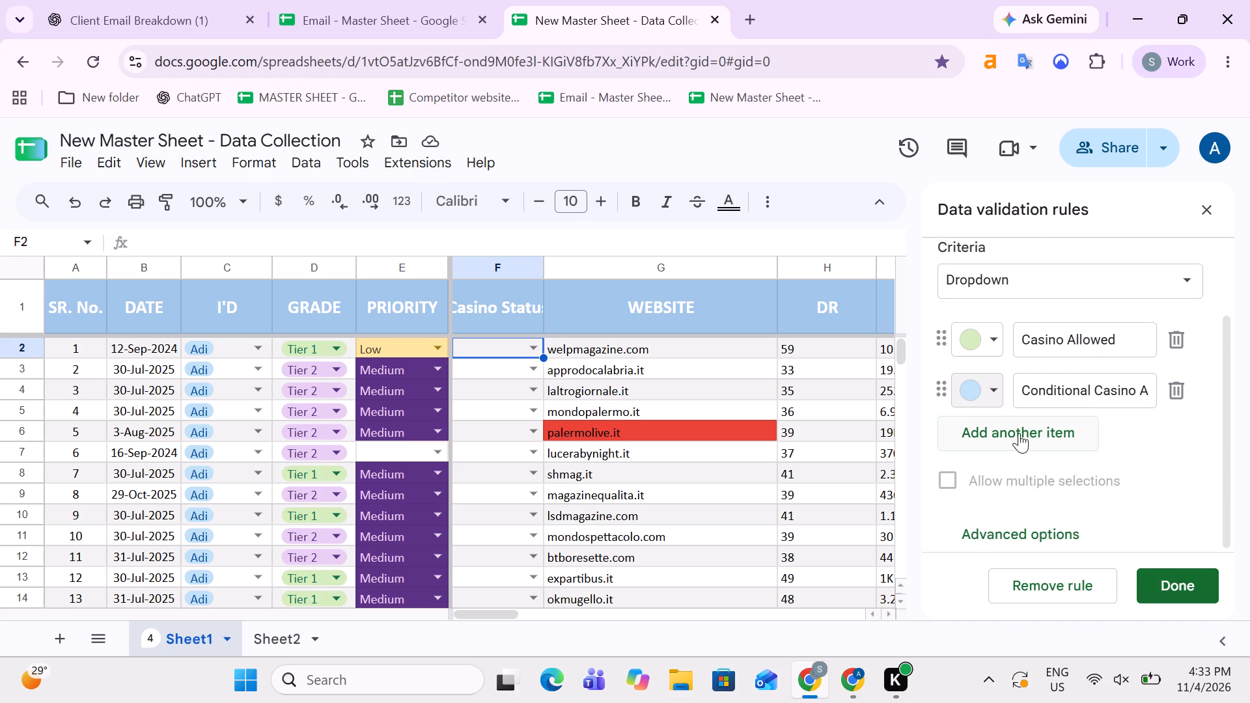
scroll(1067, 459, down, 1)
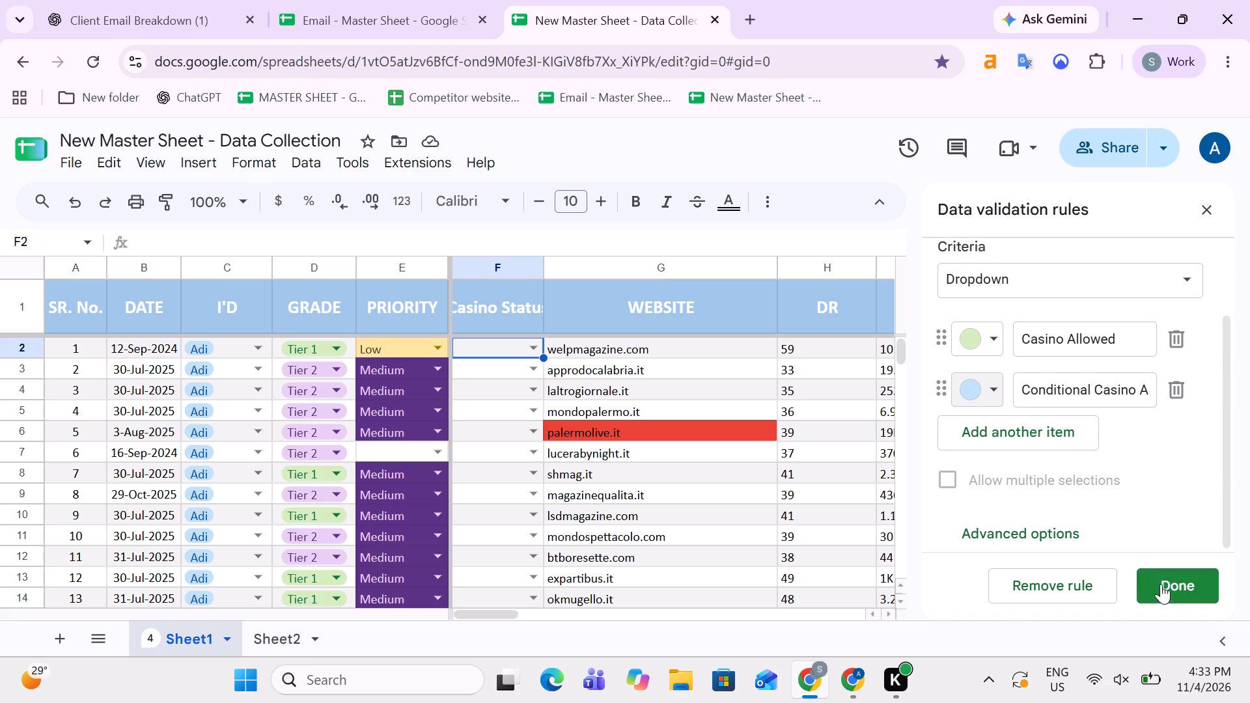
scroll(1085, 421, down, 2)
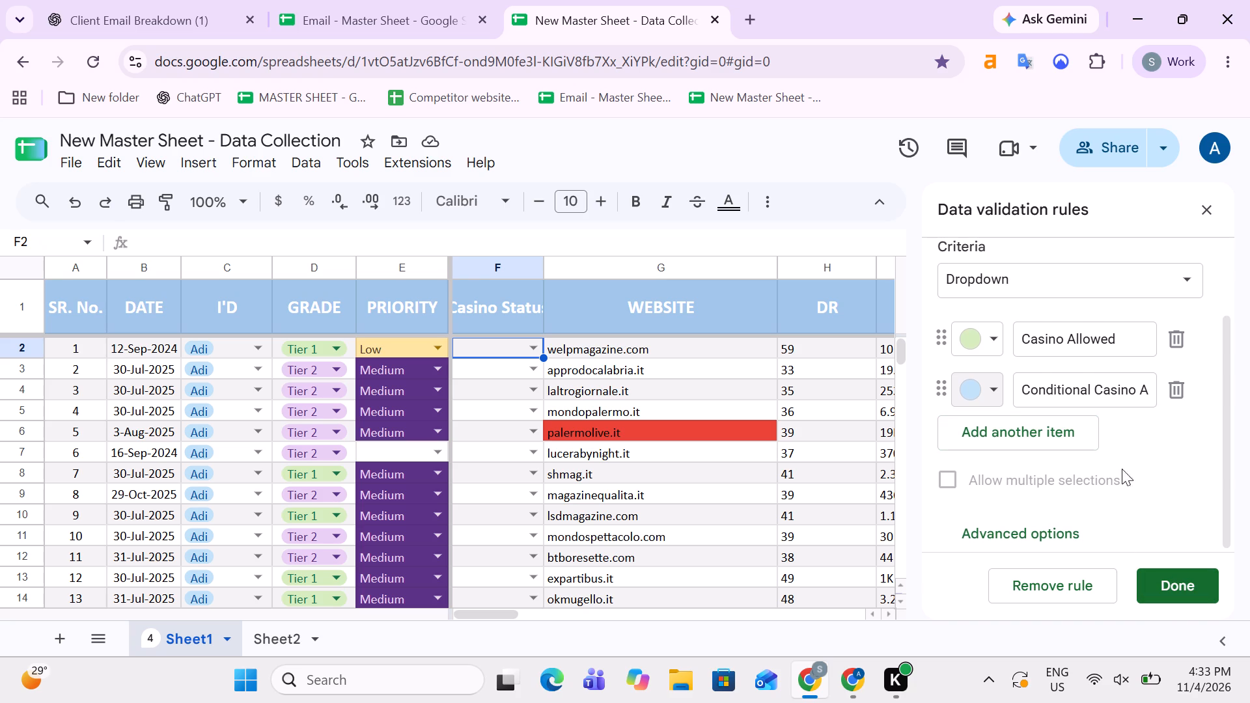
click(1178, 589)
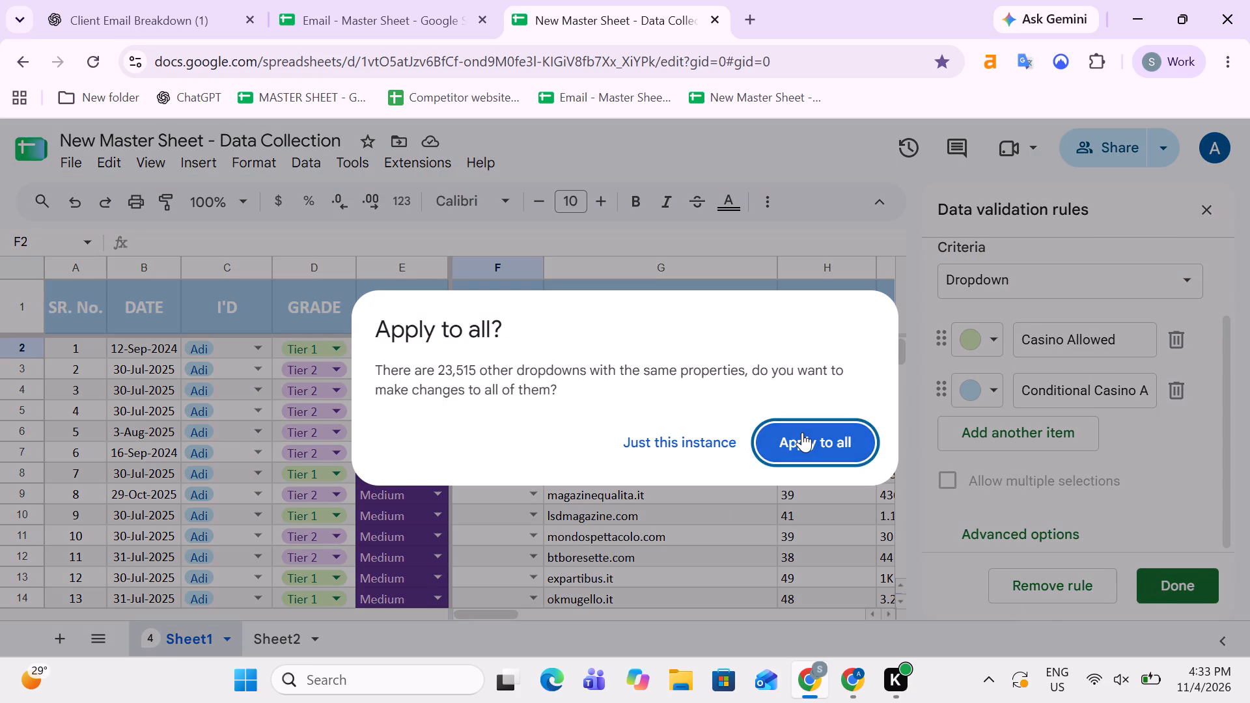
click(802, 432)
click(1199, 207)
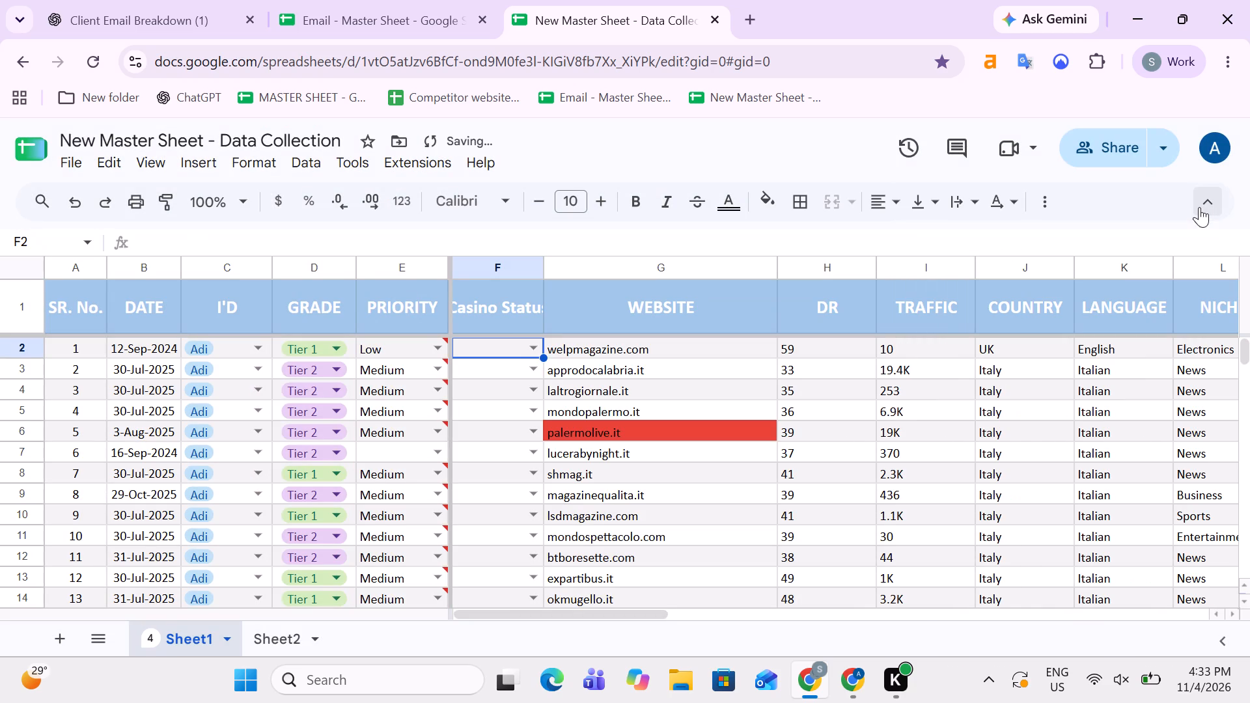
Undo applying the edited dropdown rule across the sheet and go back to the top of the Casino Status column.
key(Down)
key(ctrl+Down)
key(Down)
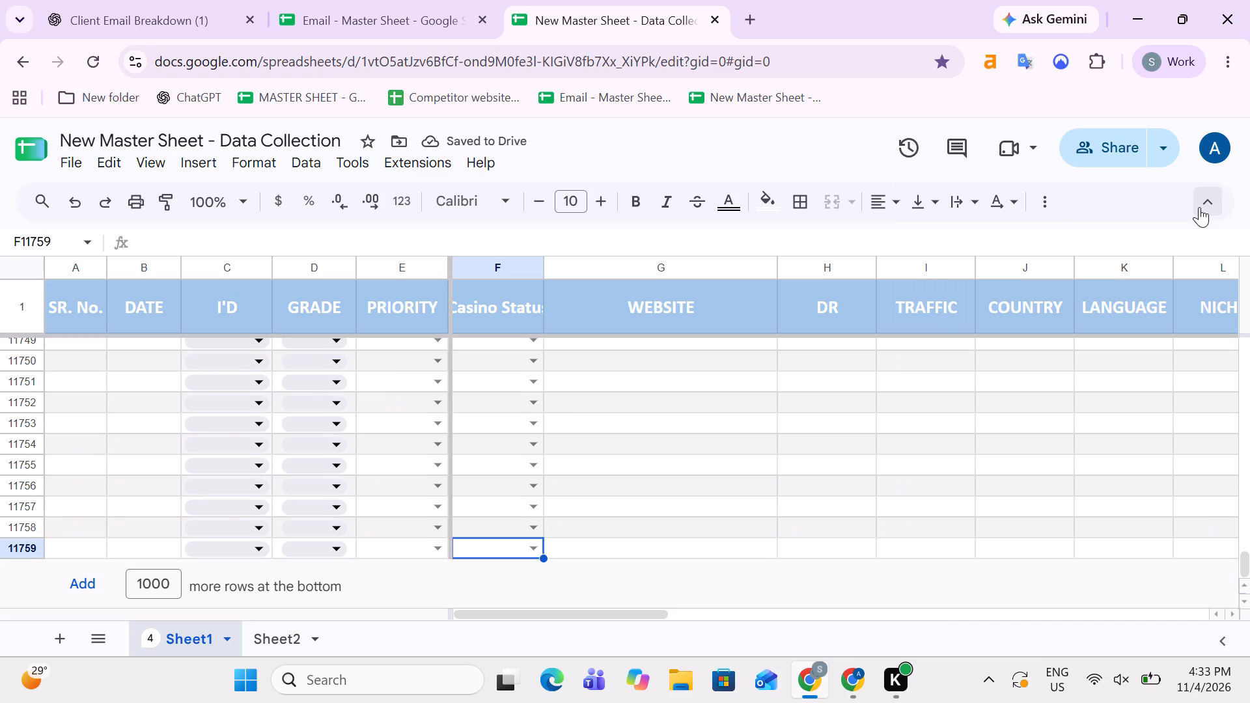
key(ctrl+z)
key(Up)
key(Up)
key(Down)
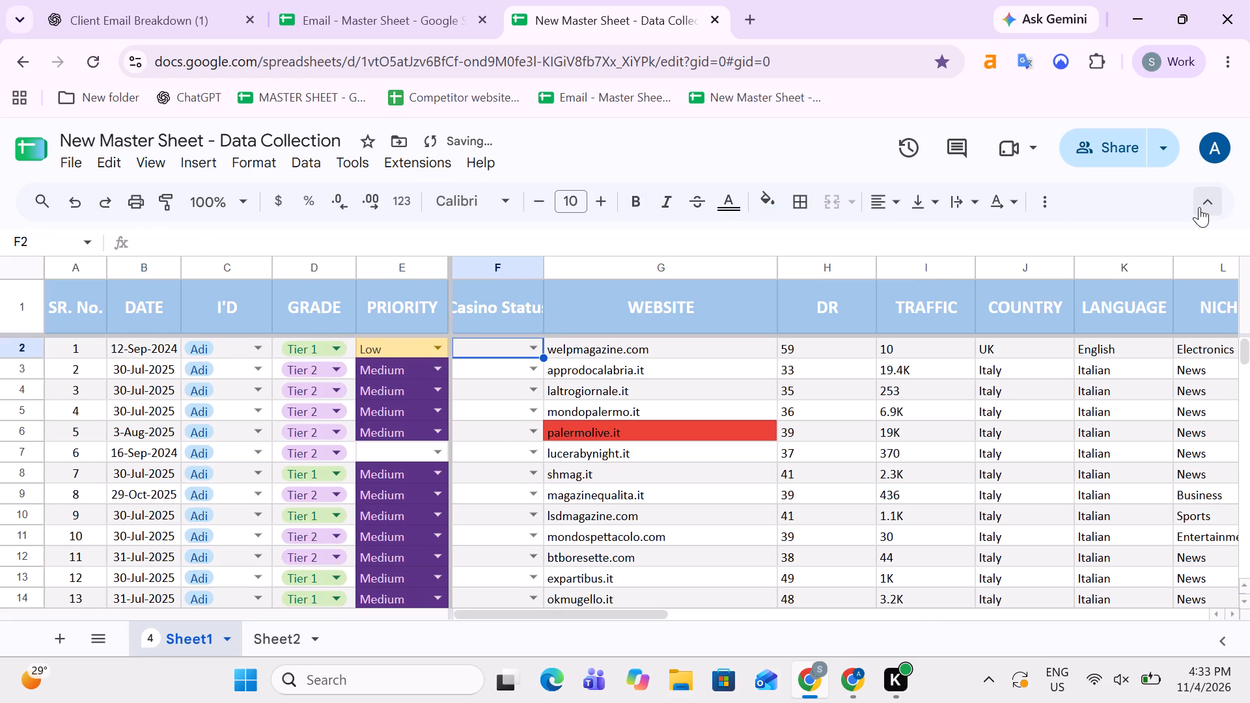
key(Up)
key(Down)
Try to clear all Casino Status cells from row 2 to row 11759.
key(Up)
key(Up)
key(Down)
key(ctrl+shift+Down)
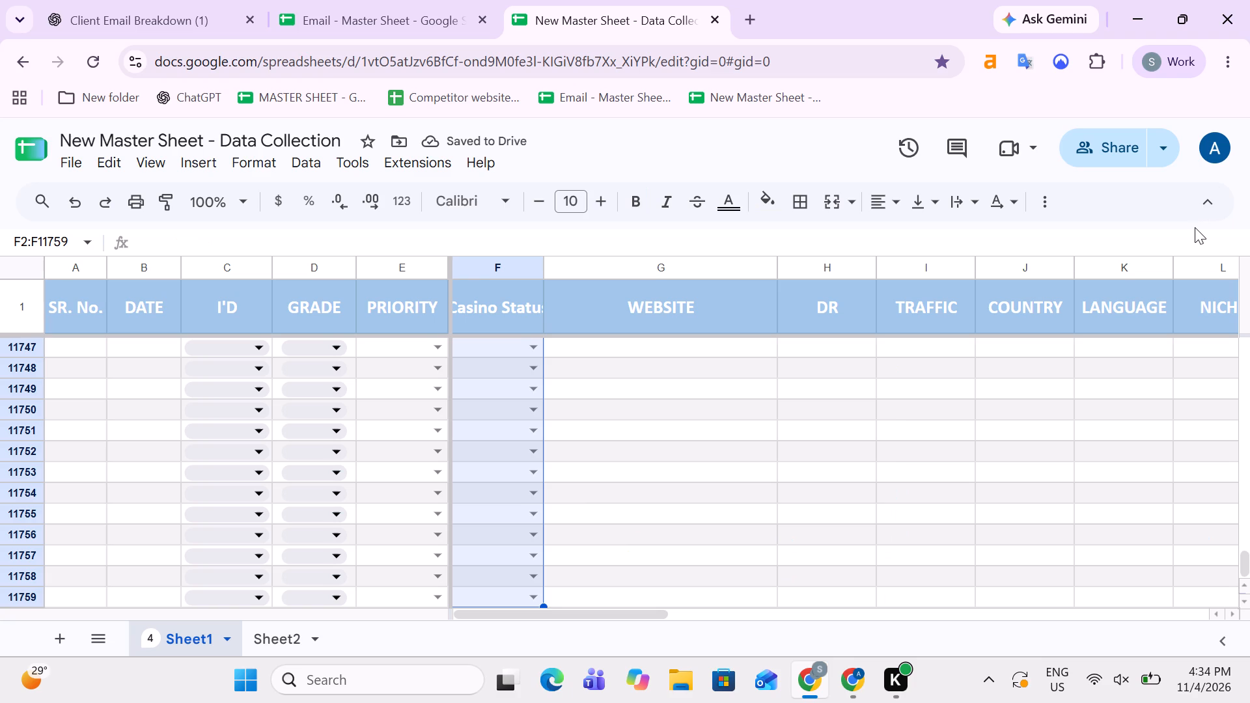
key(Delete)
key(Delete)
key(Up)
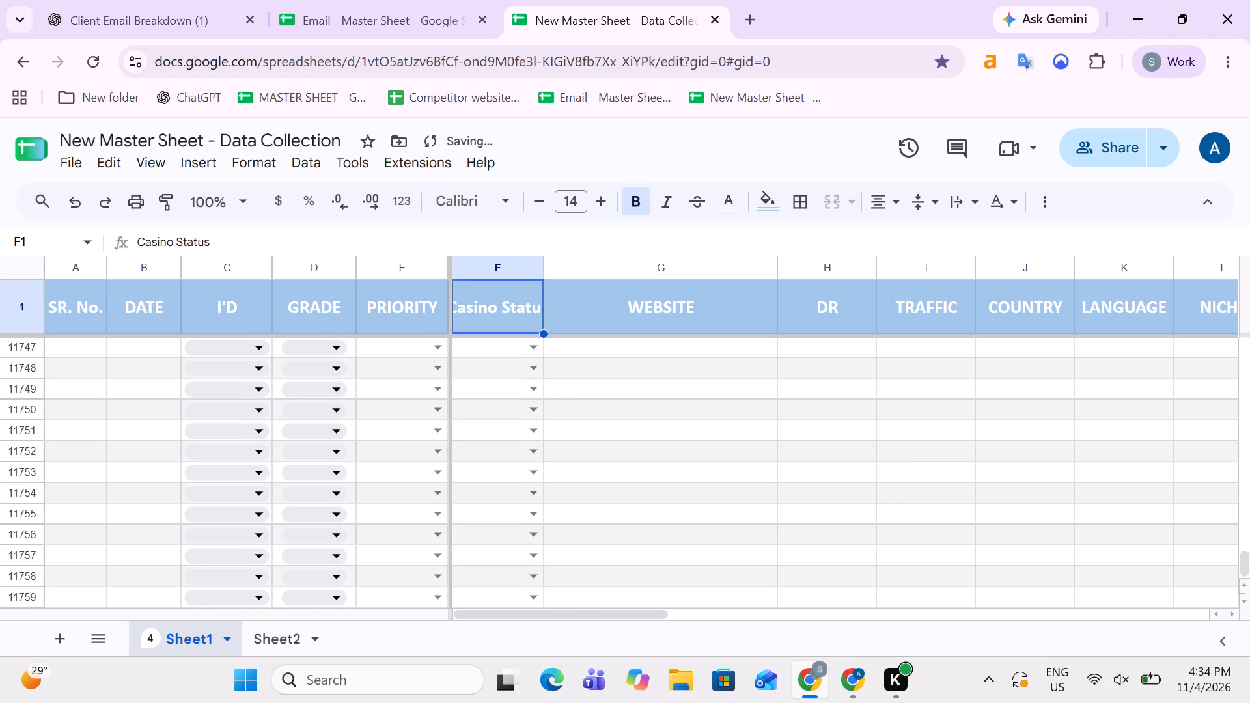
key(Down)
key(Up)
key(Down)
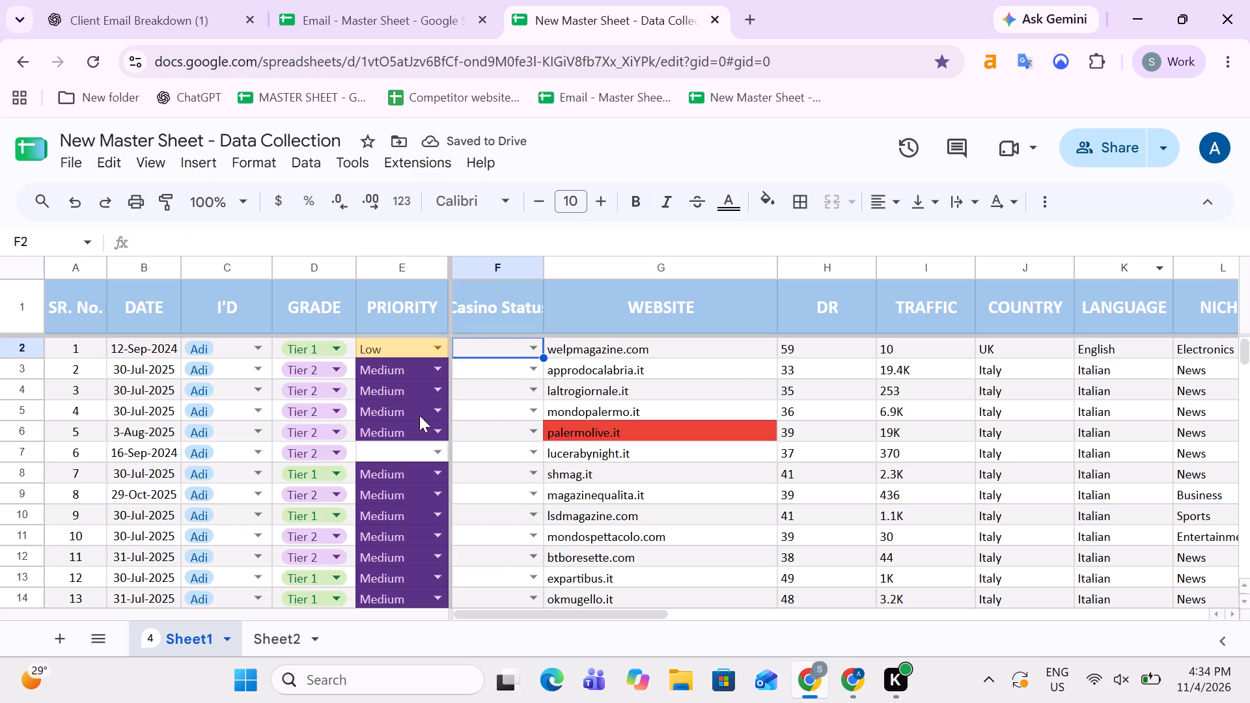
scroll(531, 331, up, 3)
Undo the recent series of changes to the Casino Status column.
click(605, 372)
key(ctrl+z)
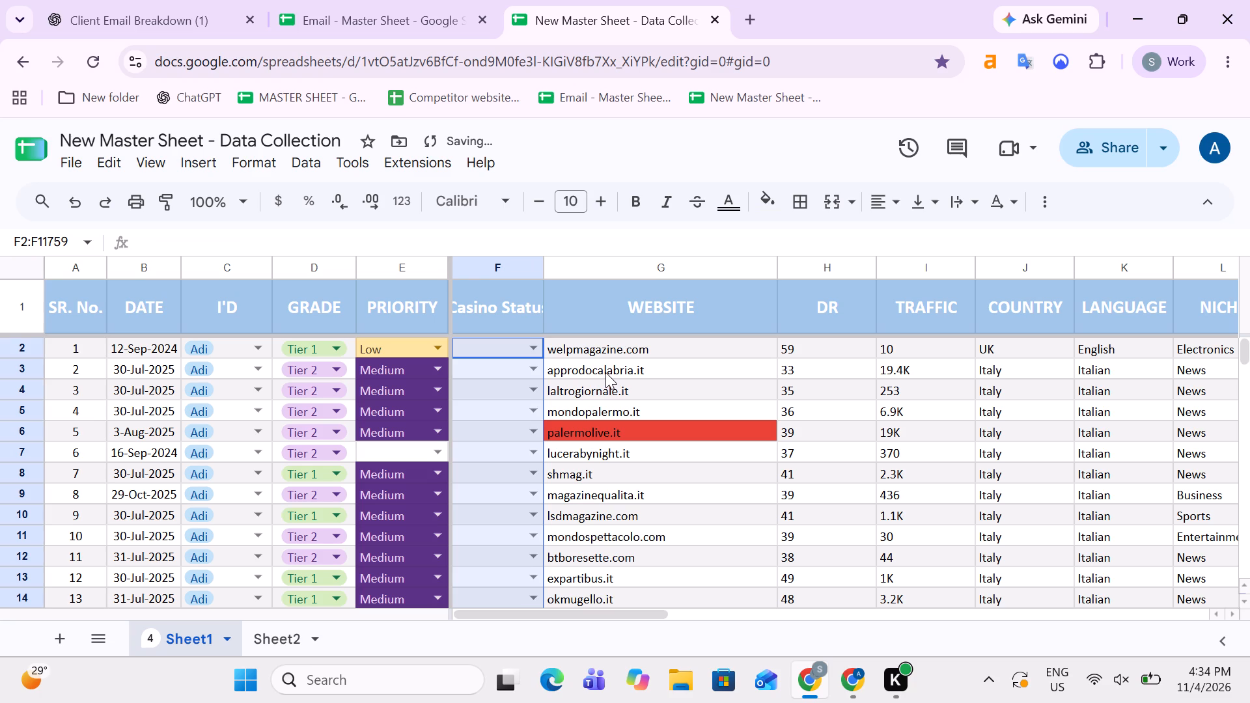
key(ctrl+z)
scroll(589, 378, up, 12)
click(516, 262)
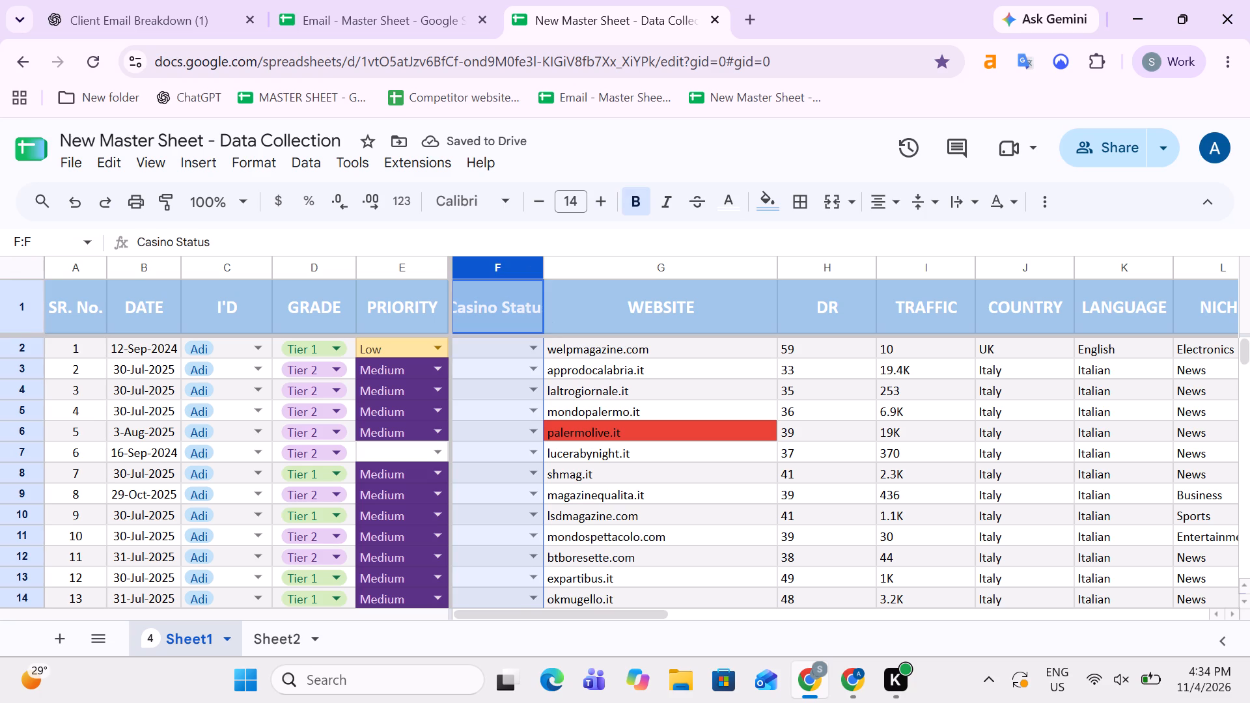
key(ctrl+z)
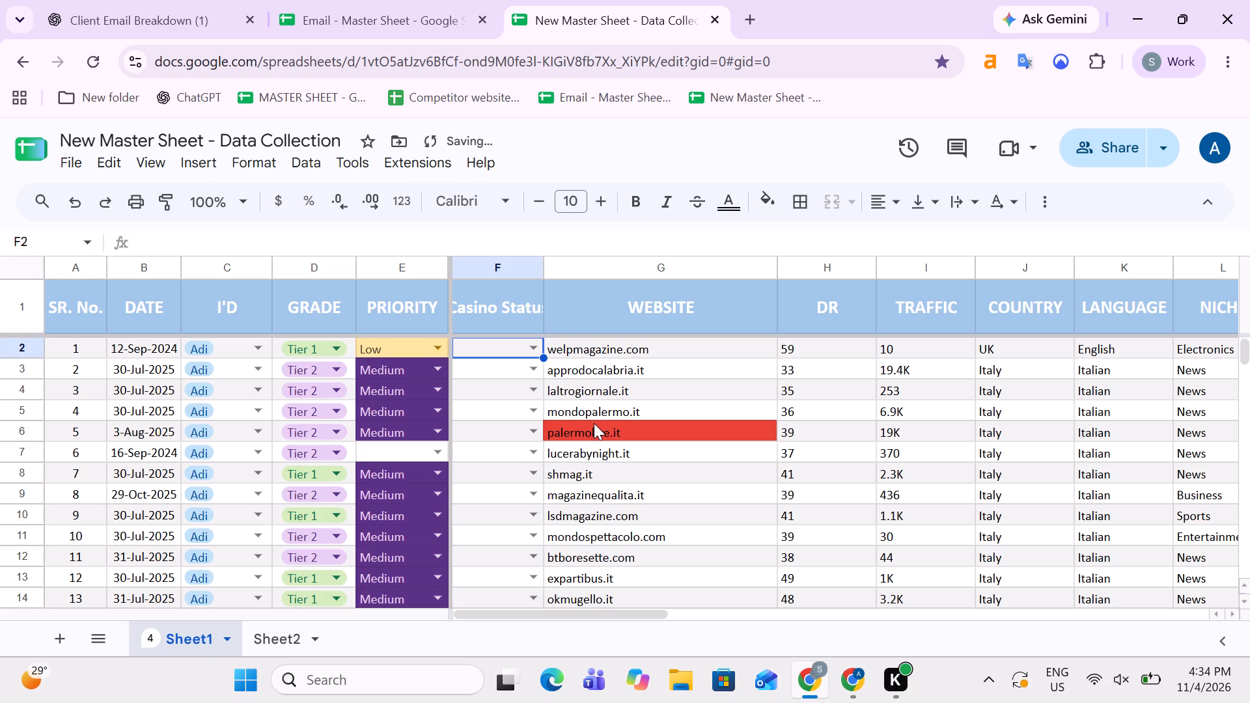
key(ctrl+z)
key(ctrl+z)
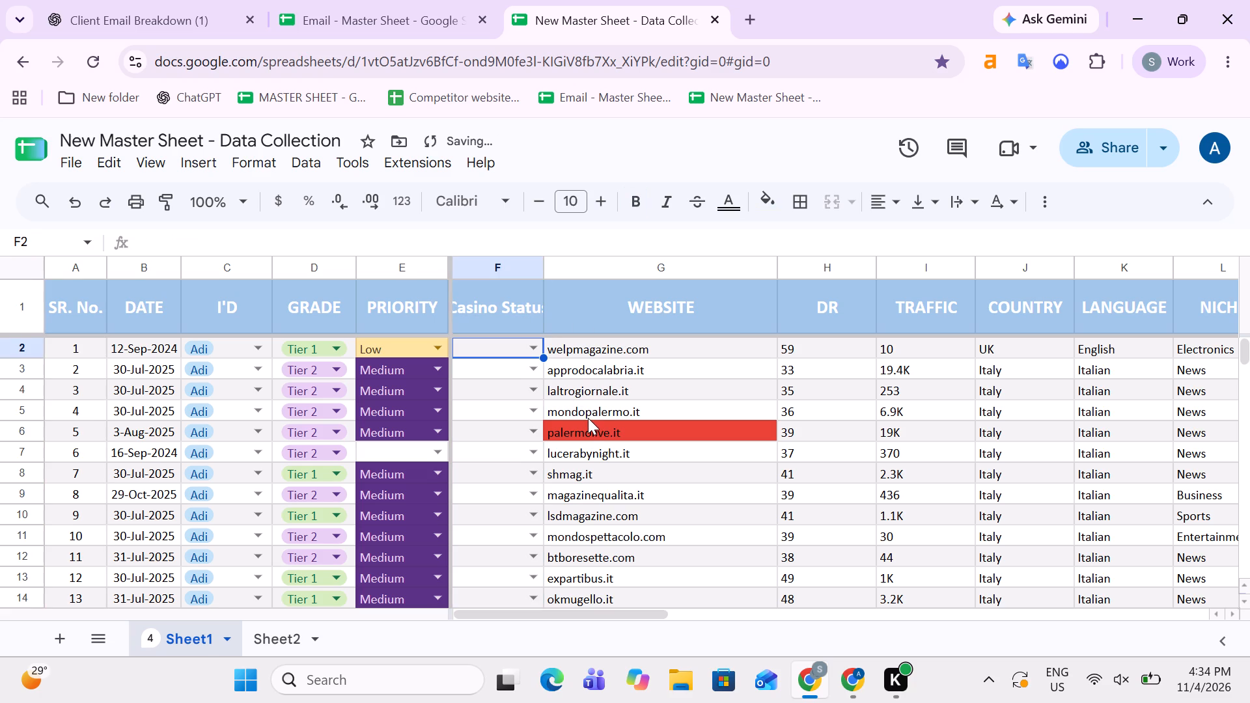
key(ctrl+z)
click(579, 409)
scroll(585, 407, down, 5)
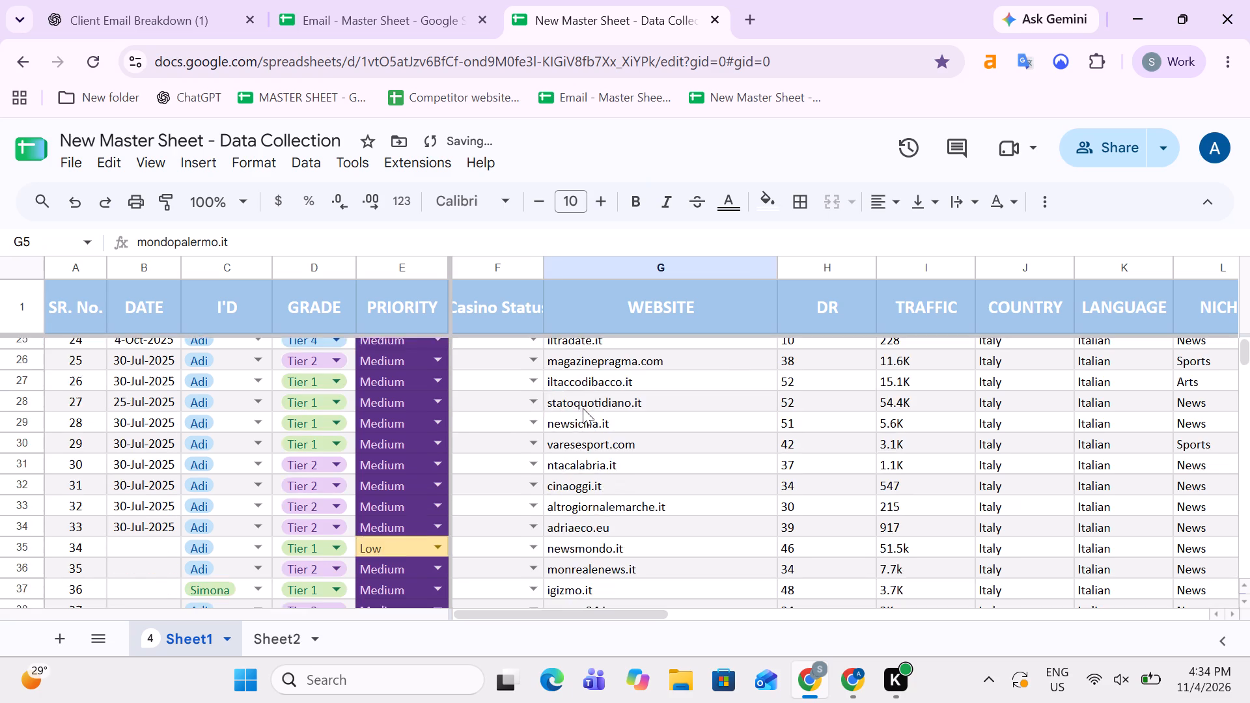
scroll(583, 408, up, 9)
key(ctrl+z)
key(ctrl+z)
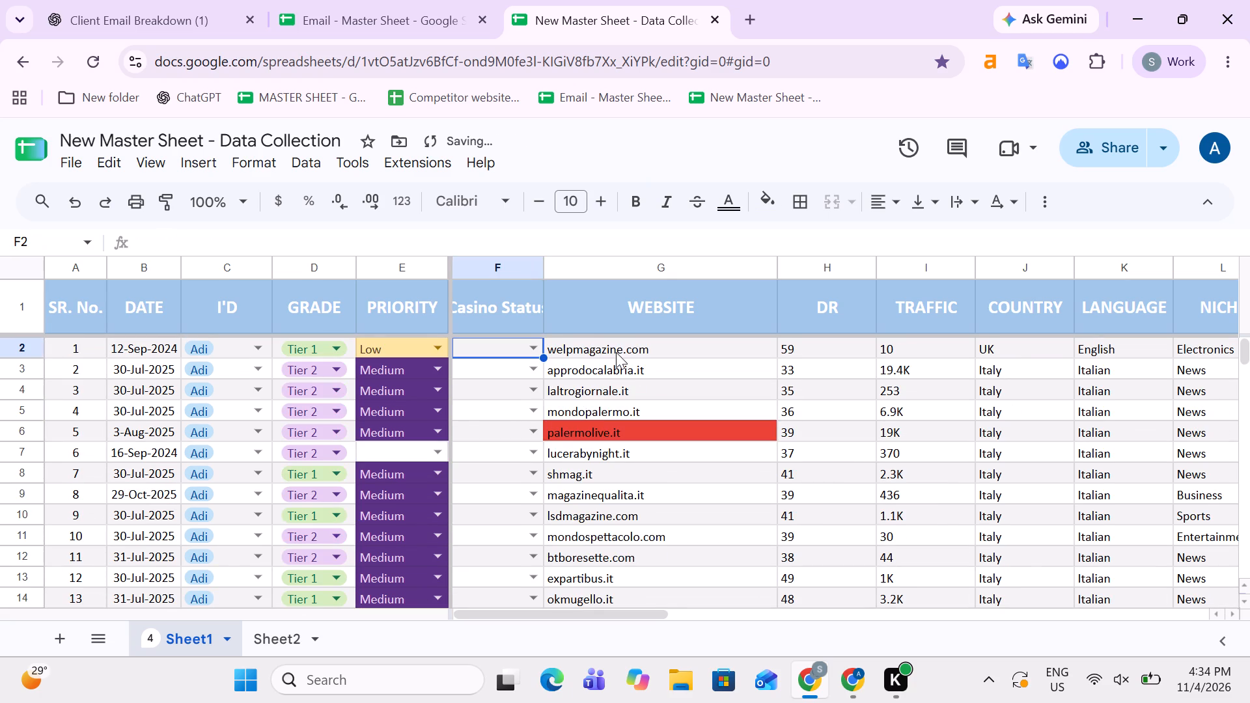
Copy the cell formatting of the welpmagazine.com website cell onto its Casino Status cell F2.
click(609, 348)
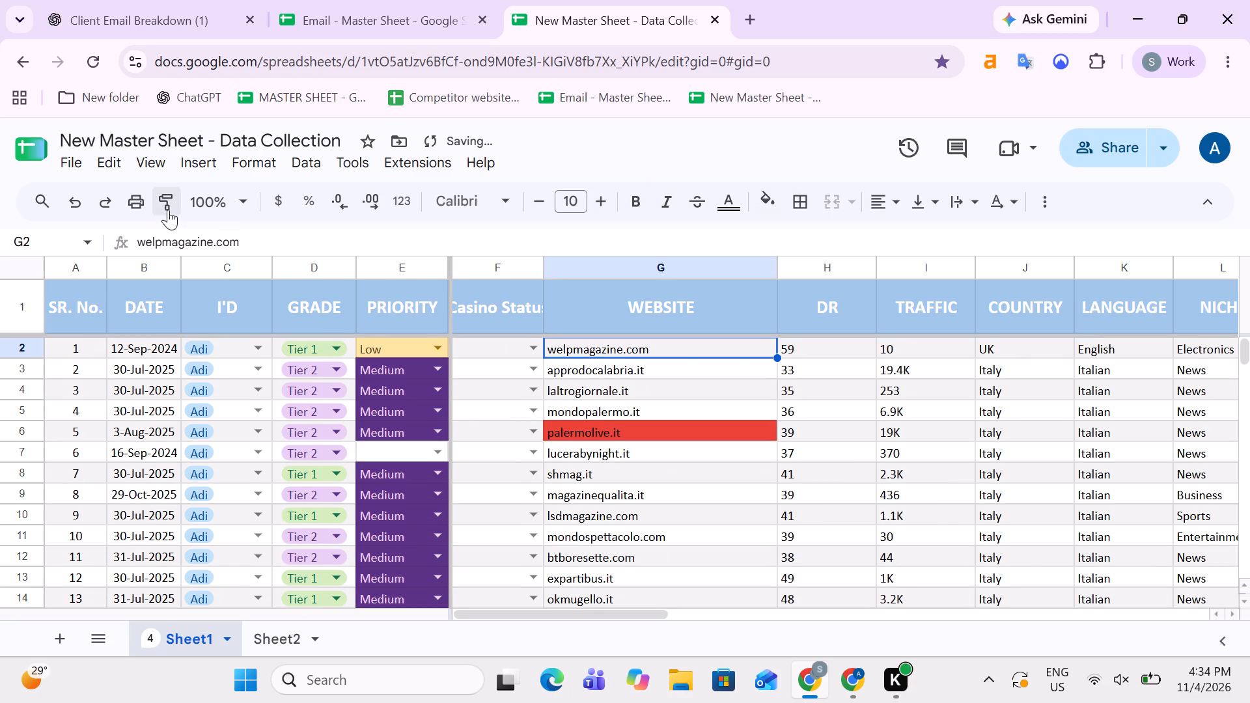
click(165, 205)
click(477, 351)
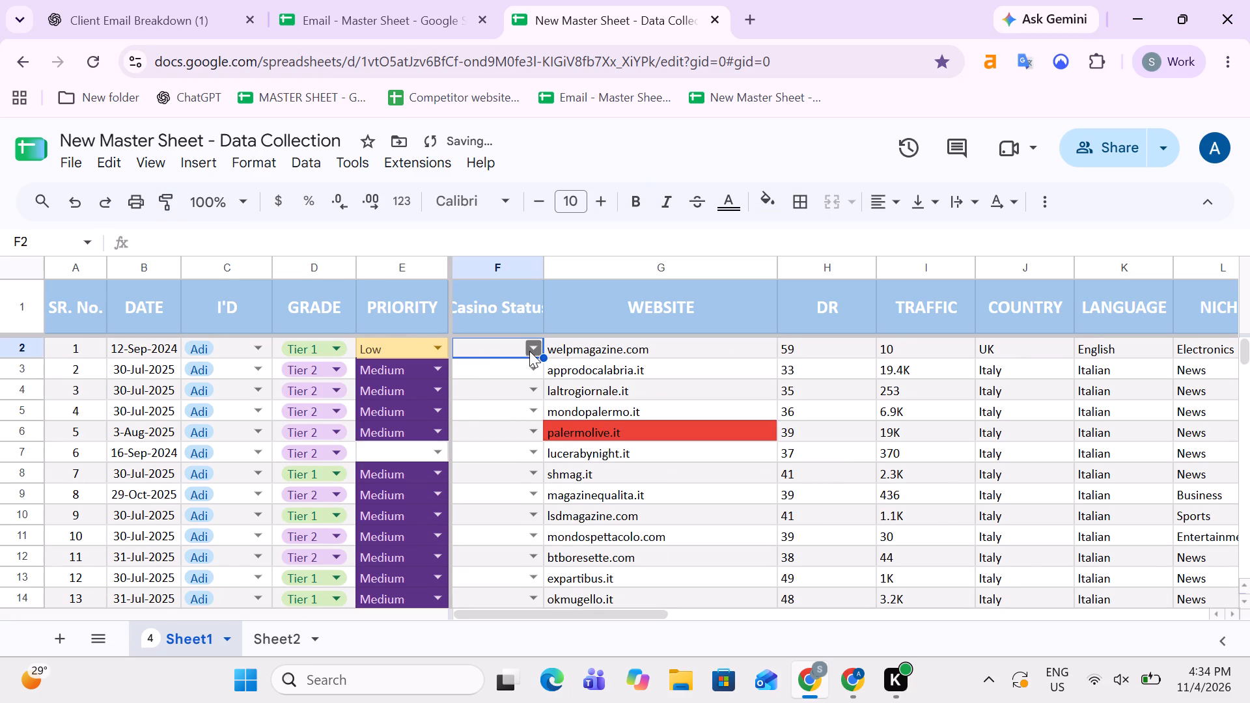
Check the dropdown options of Casino Status cell F2 and examine the column down to its last rows.
click(530, 351)
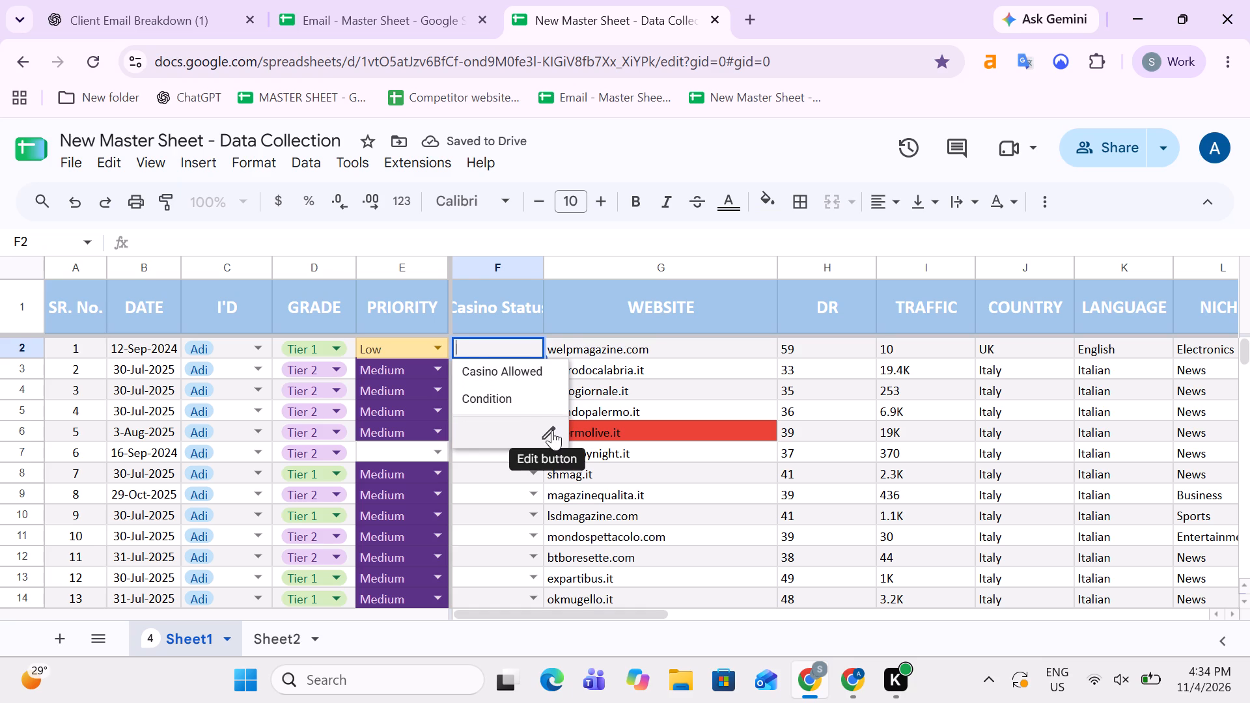
click(630, 366)
scroll(456, 434, down, 6)
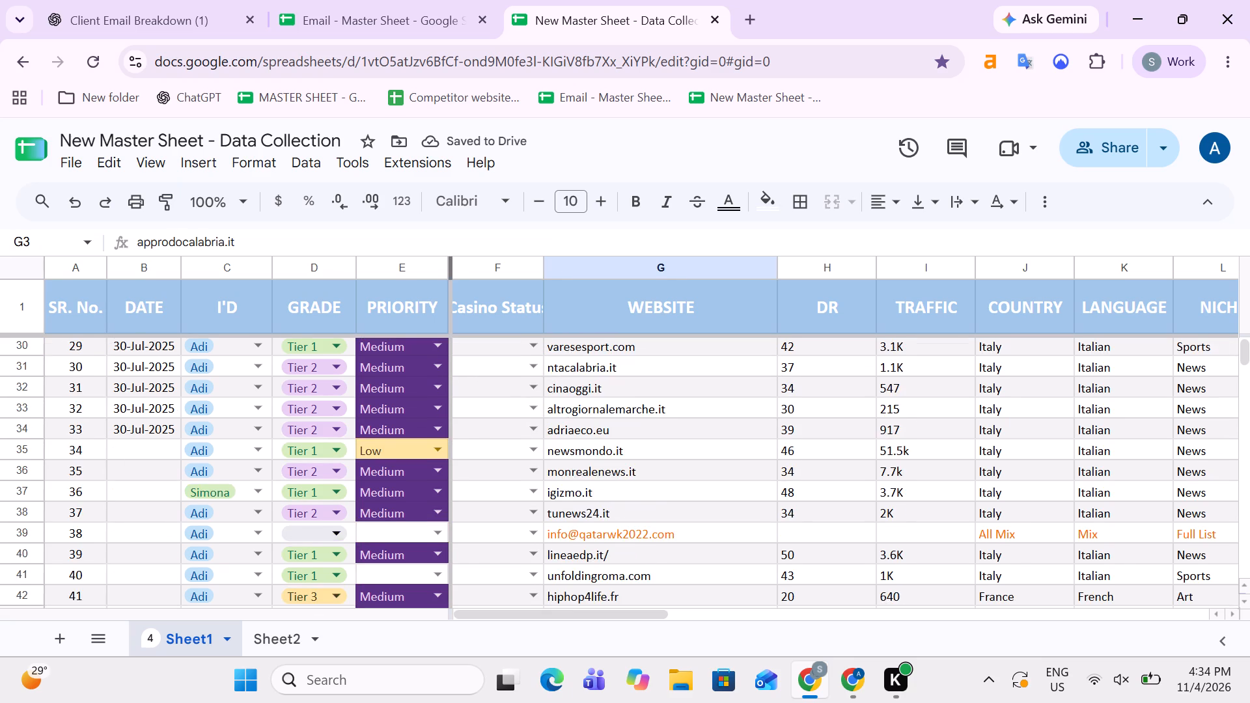
scroll(480, 452, down, 3)
scroll(481, 456, up, 20)
scroll(481, 456, up, 6)
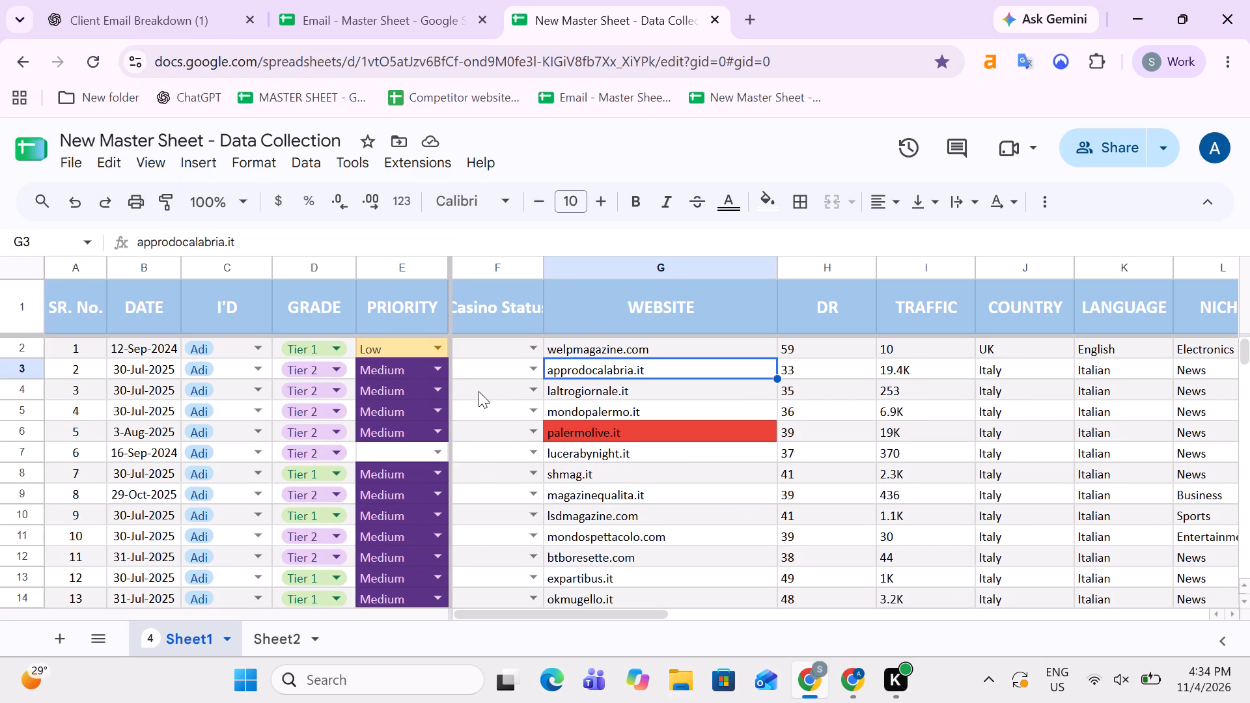
click(479, 391)
key(ctrl+Down)
key(Down)
key(Down)
key(Up)
key(ctrl+Up)
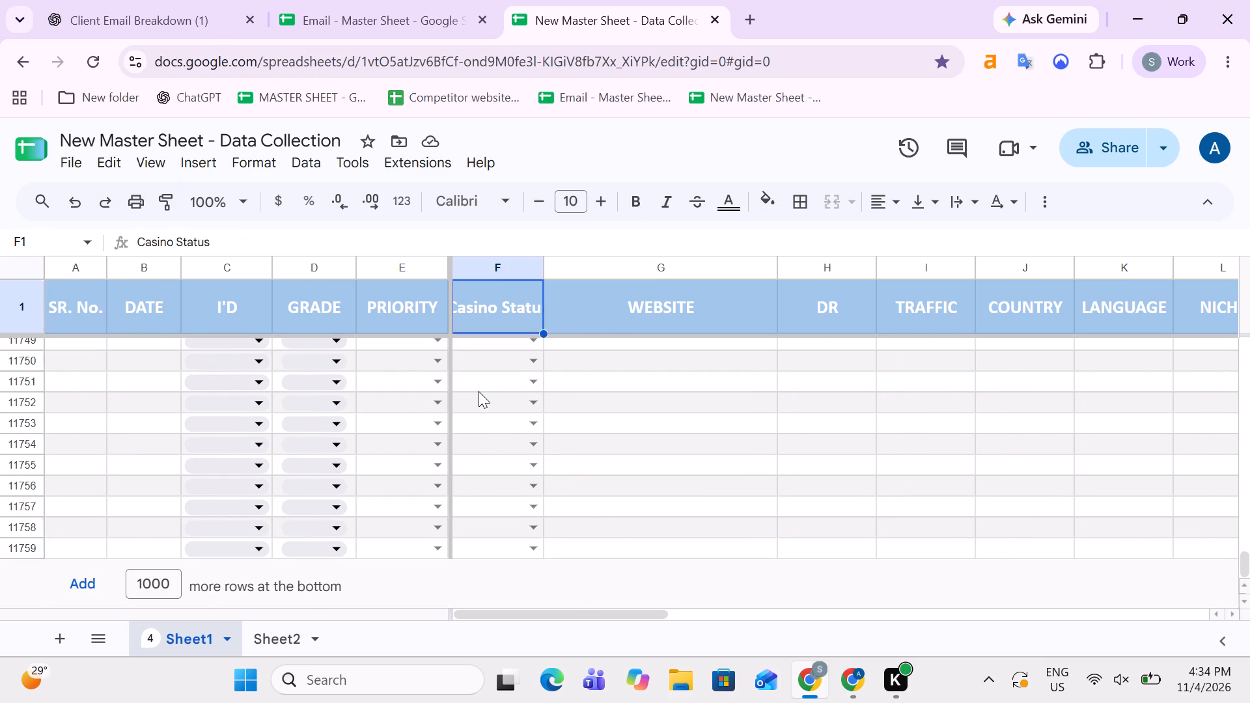
key(Down)
key(Up)
key(Down)
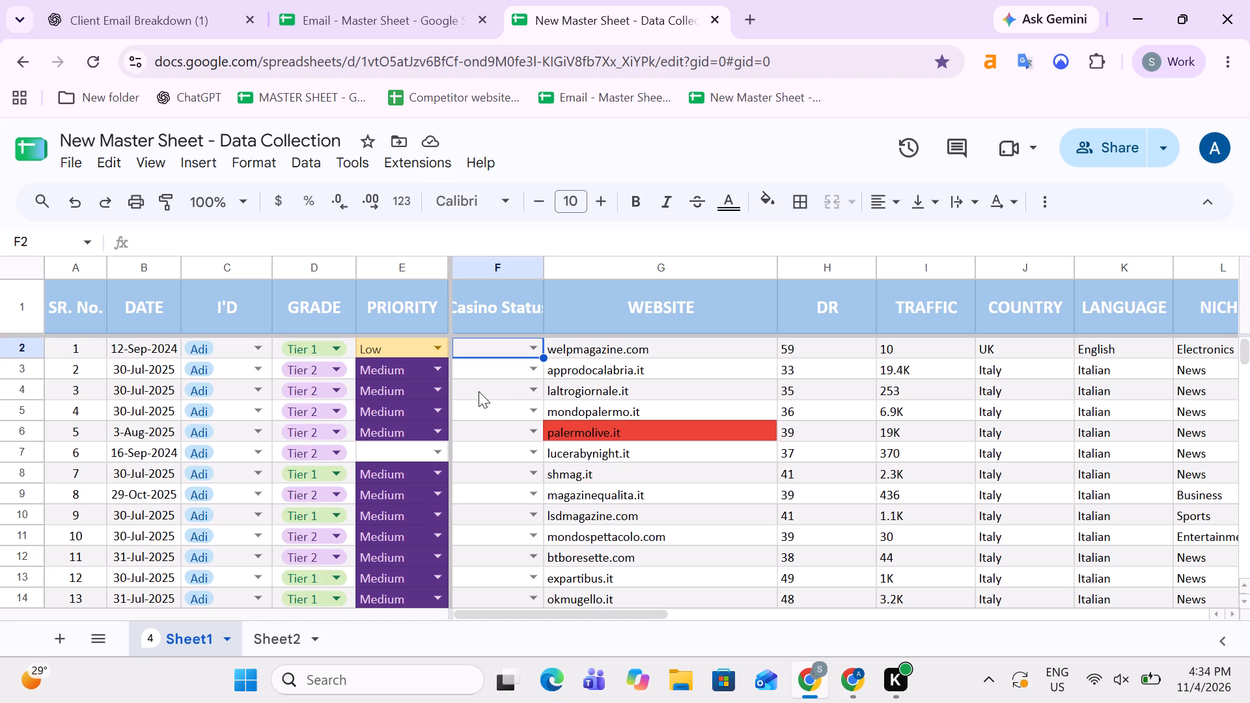
key(Up)
key(Down)
key(ctrl+Down)
key(Down)
key(Down)
key(Up)
key(ctrl+Up)
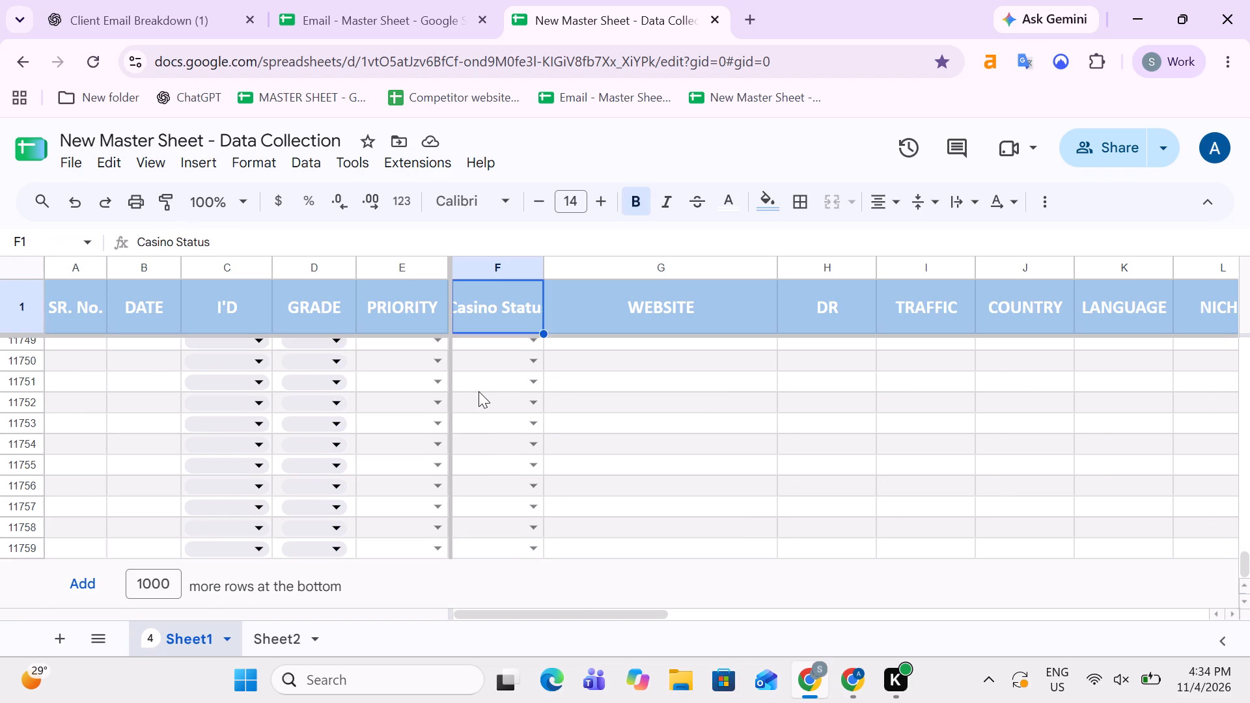
key(Down)
key(Down)
key(ctrl+Down)
key(Down)
key(Right)
key(ctrl+Up)
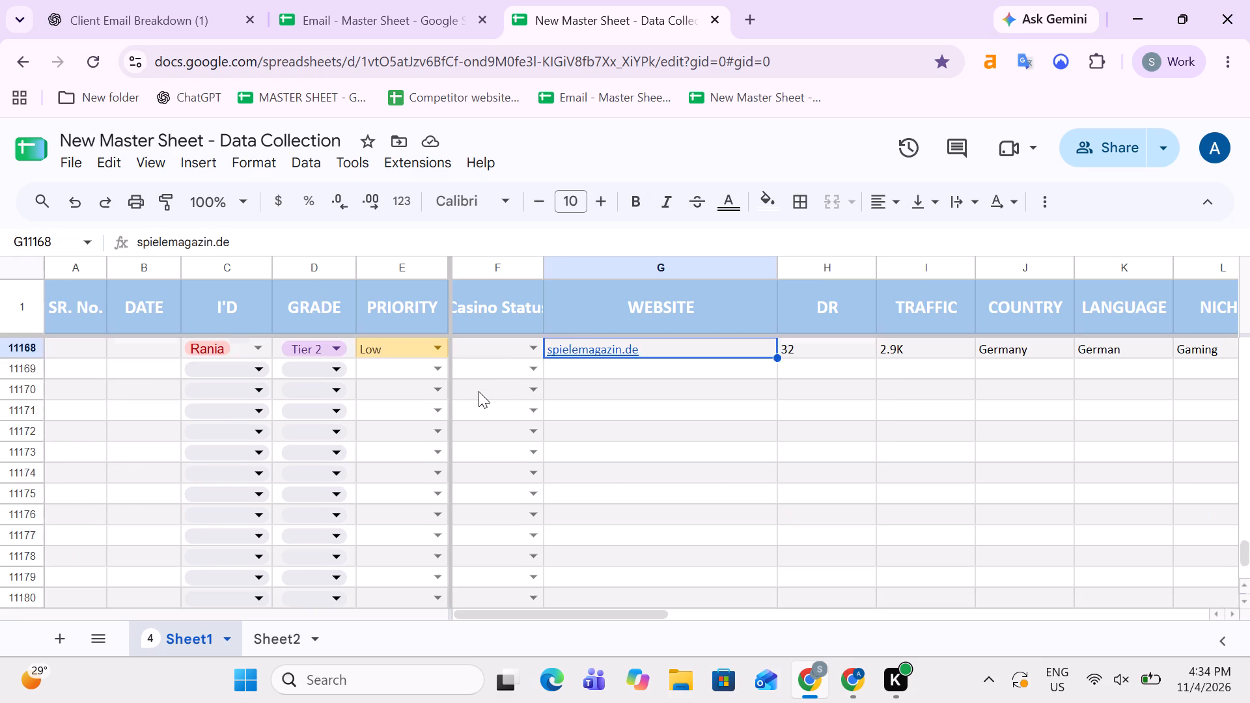
key(Up)
key(Down)
key(Down)
key(Left)
key(Up)
key(ctrl+Up)
key(Down)
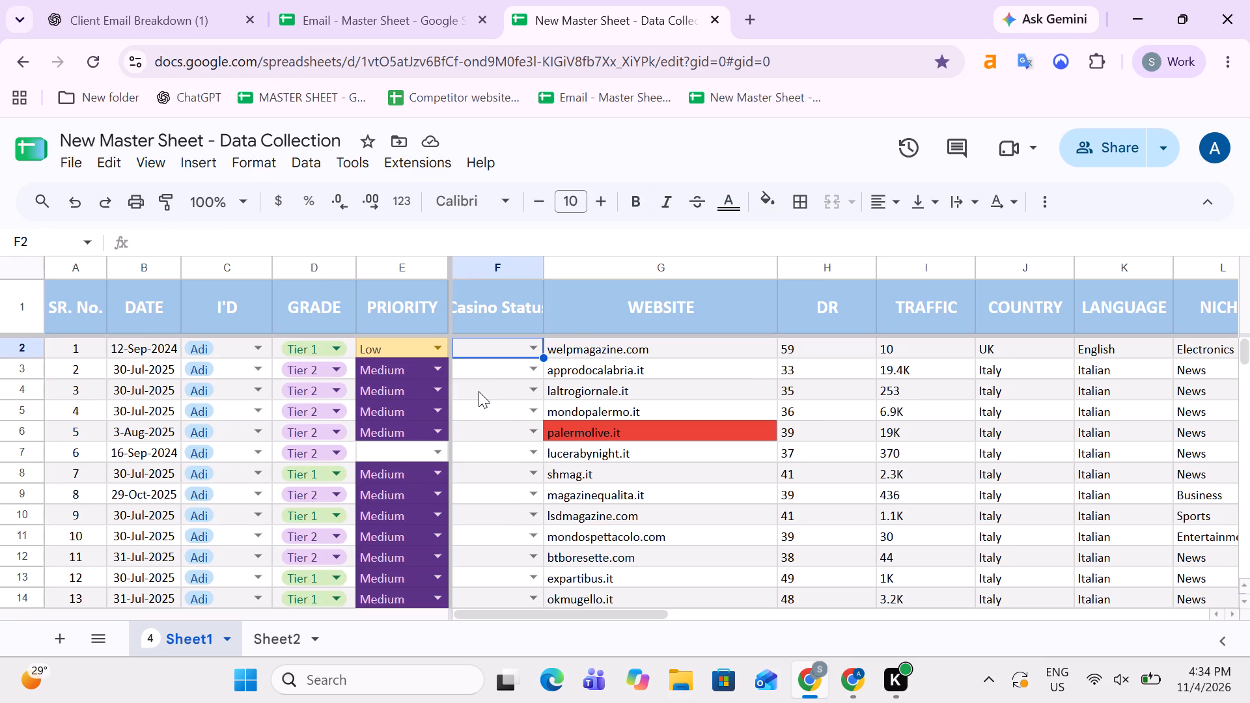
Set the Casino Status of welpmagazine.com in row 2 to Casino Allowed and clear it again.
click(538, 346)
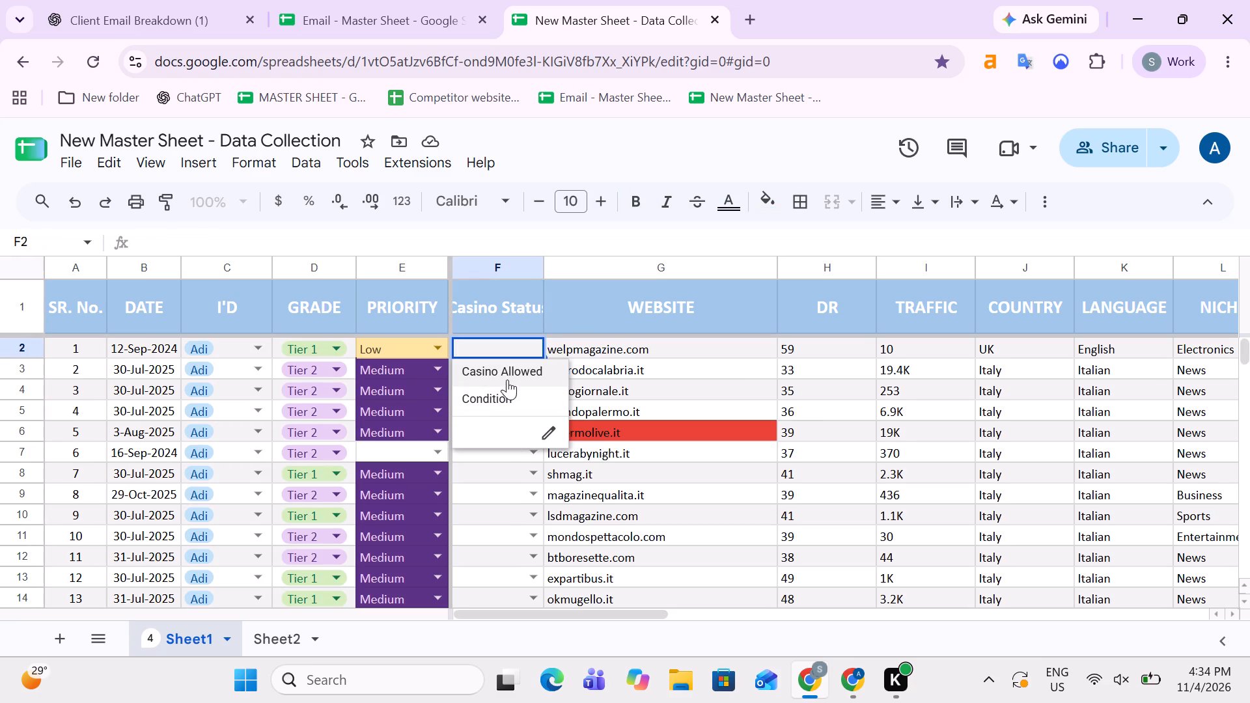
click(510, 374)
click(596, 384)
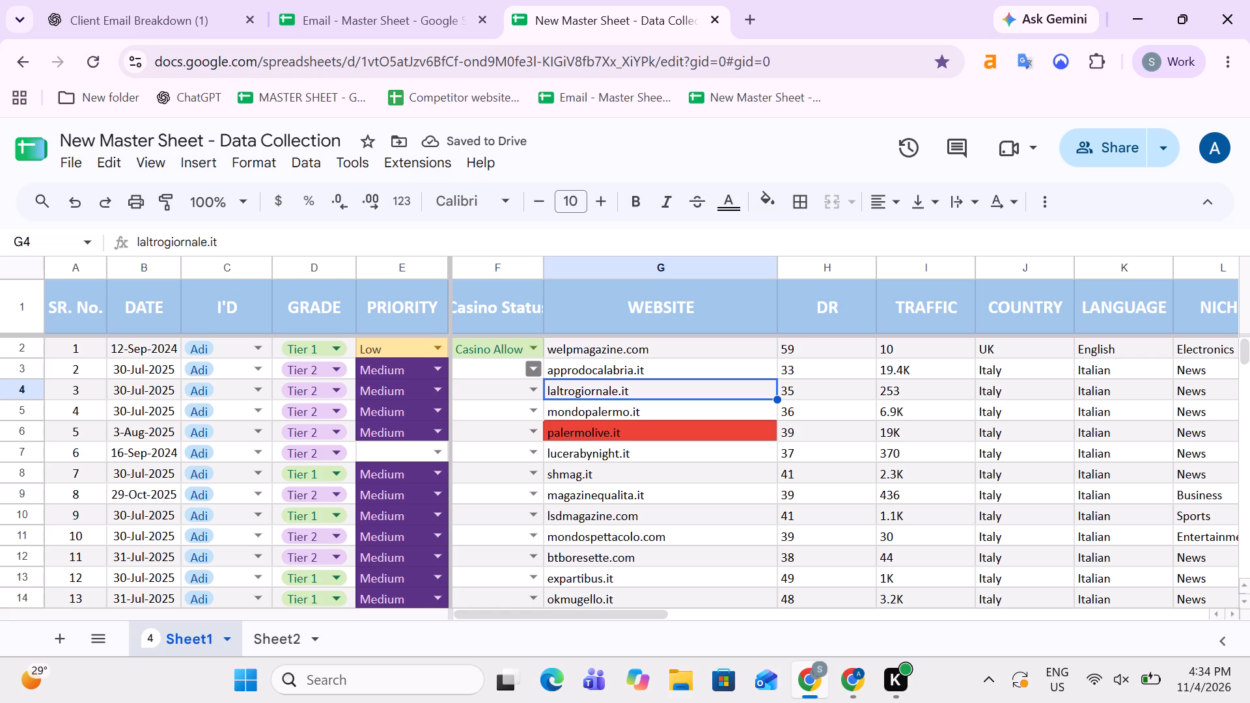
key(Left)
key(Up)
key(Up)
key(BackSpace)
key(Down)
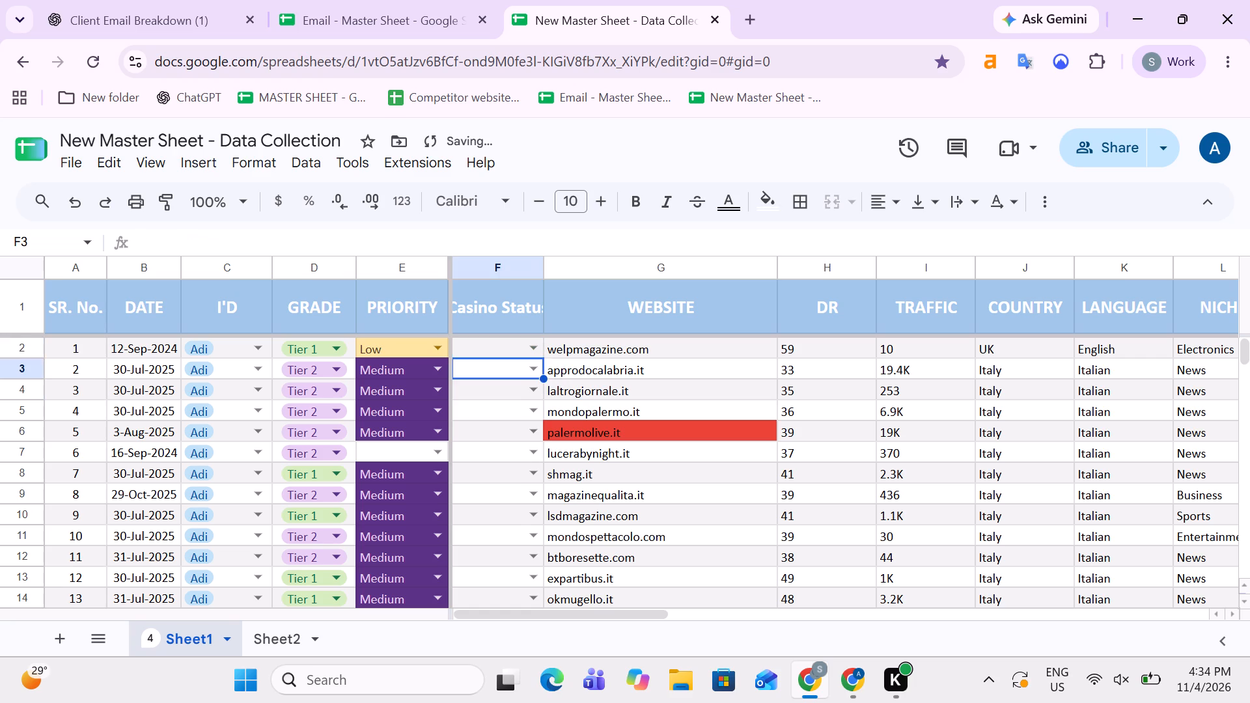
Try entering "c" as the Casino Status of spielemagazin.de in row 11168 and check that cell's dropdown options.
key(ctrl+Down)
key(Down)
key(Down)
key(Up)
key(ctrl+Up)
key(Down)
key(ctrl+Down)
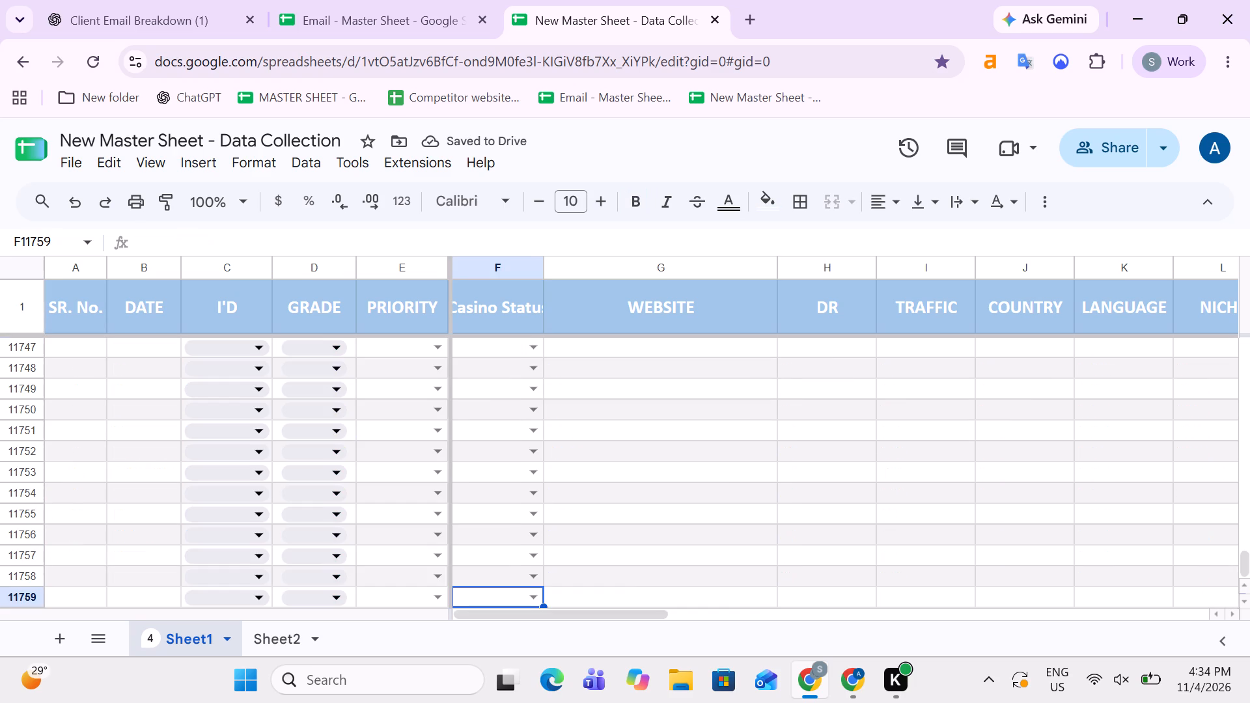
key(Right)
key(ctrl+Up)
key(Down)
key(Up)
key(Left)
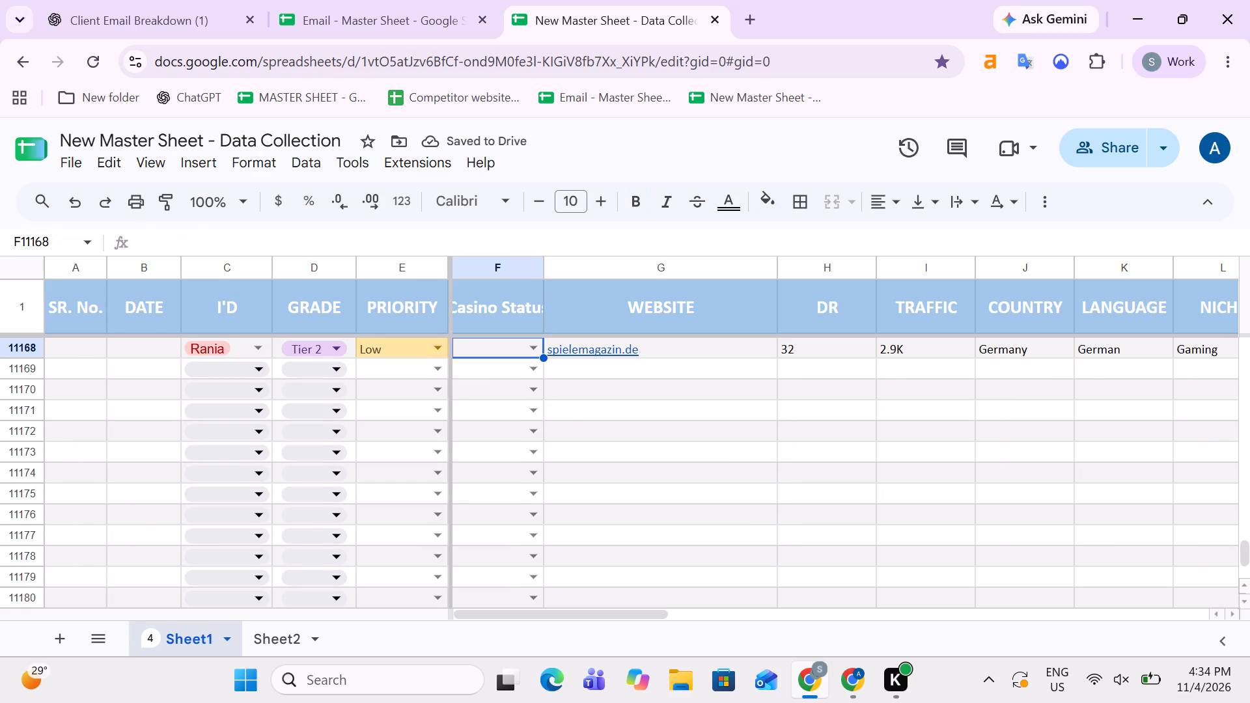
key(c)
key(Down)
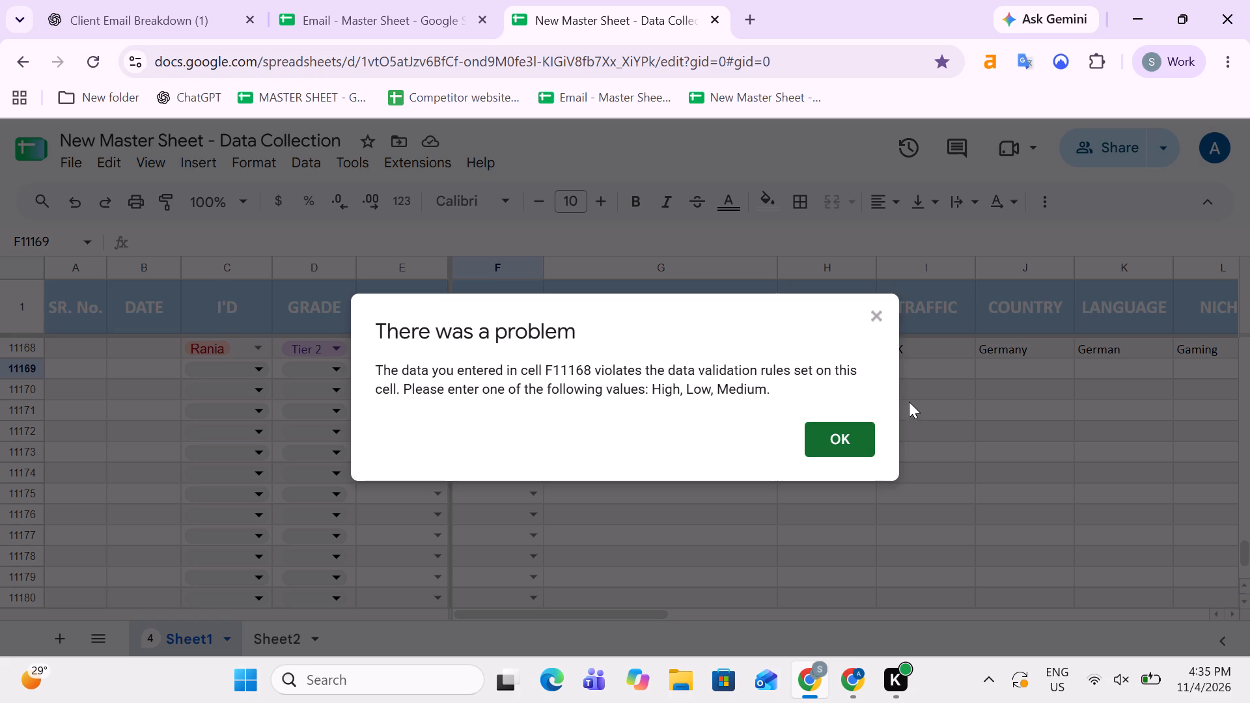
click(873, 322)
scroll(785, 477, up, 1)
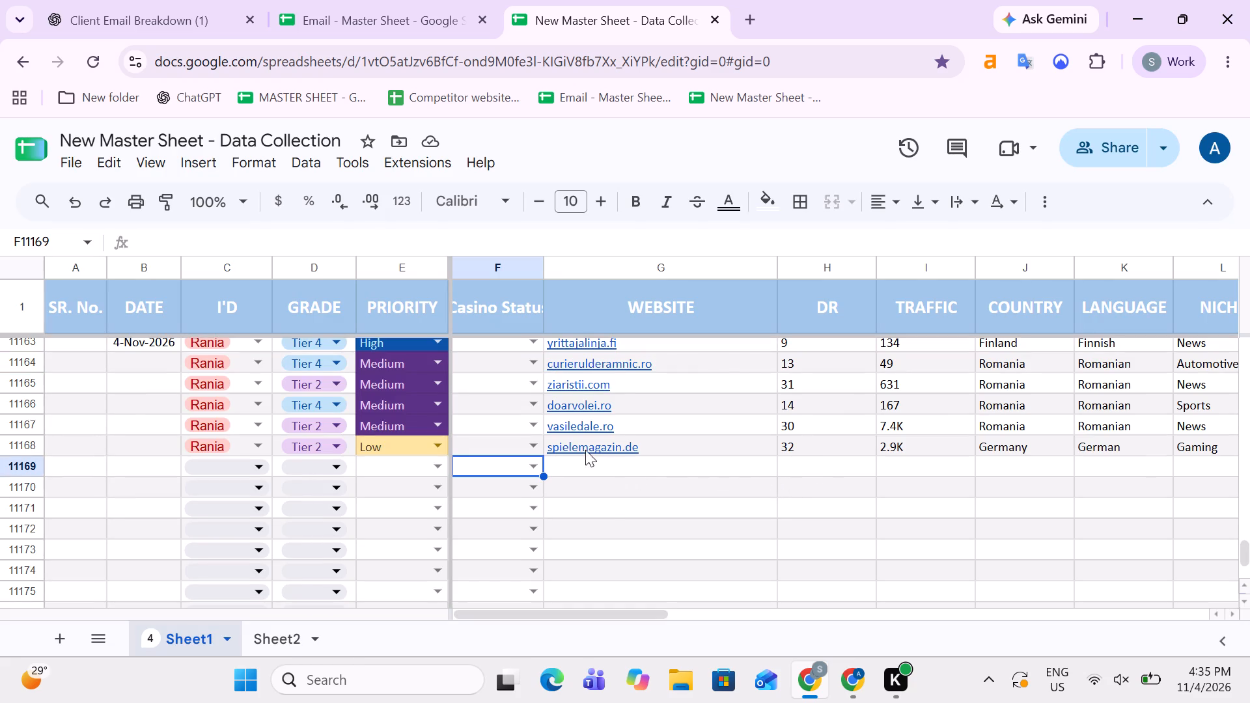
click(536, 438)
scroll(516, 525, down, 3)
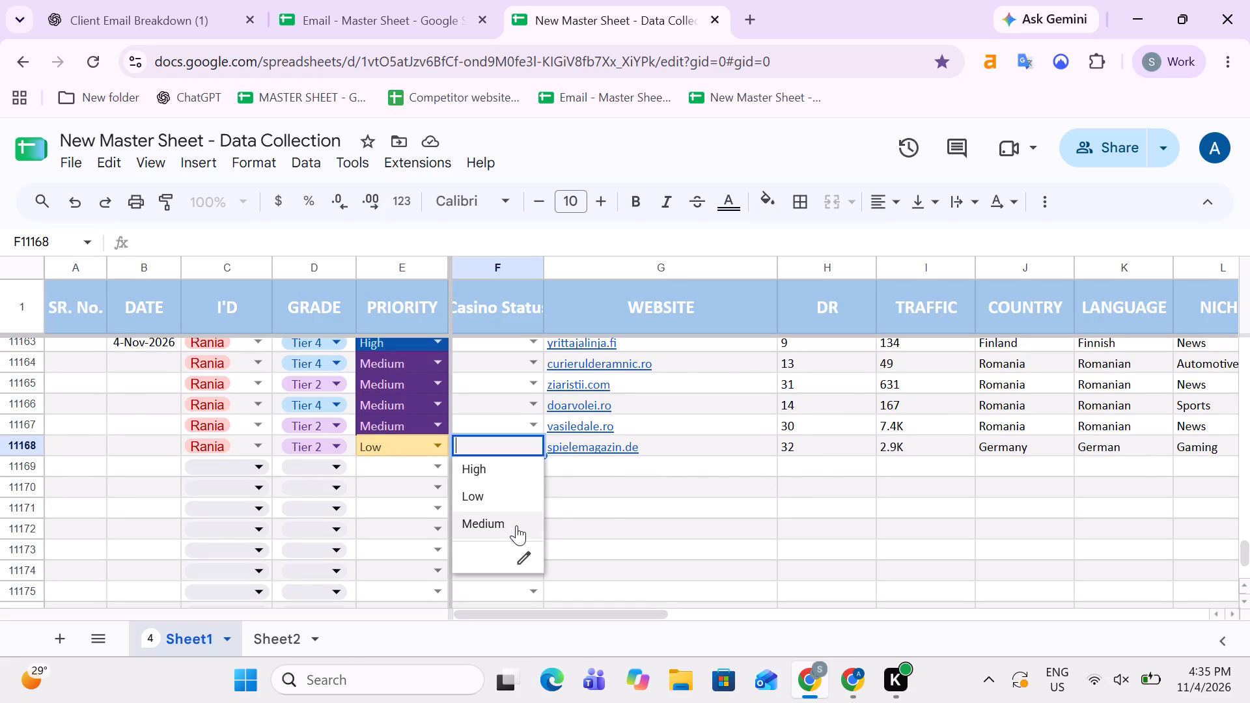
click(602, 493)
click(632, 391)
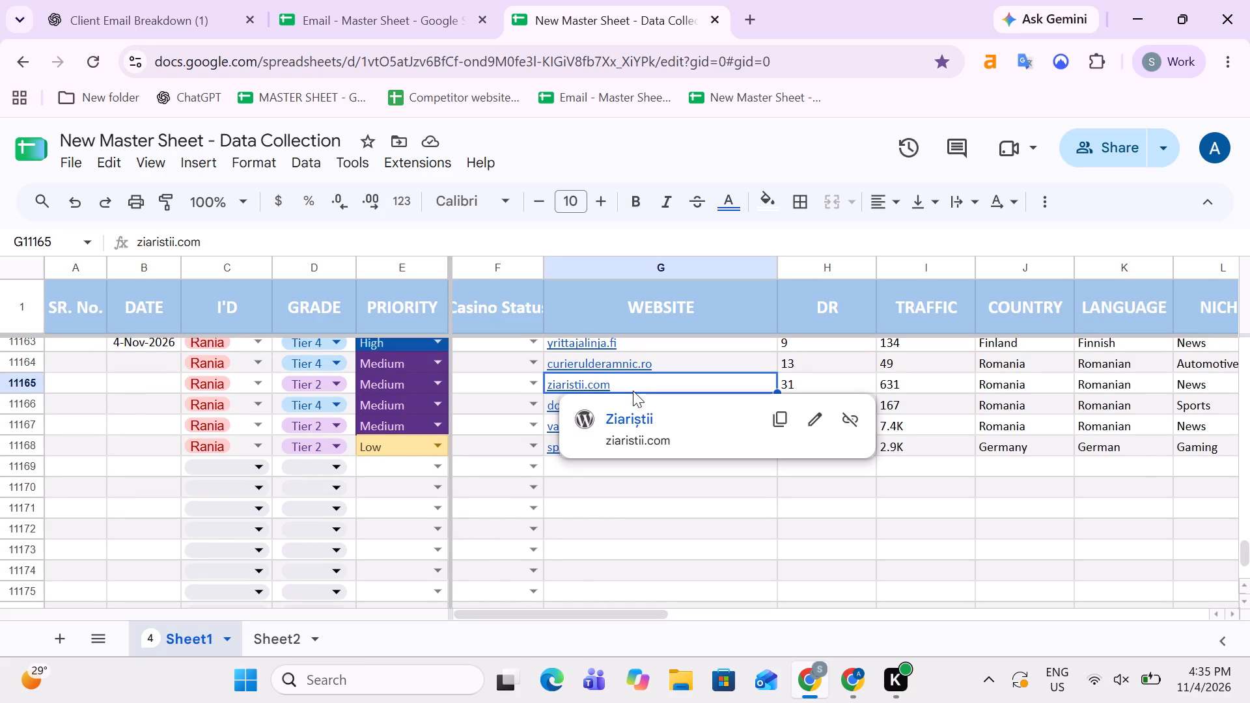
Copy Casino Status cell F2 with its dropdown rule to the whole column range F2:F11759.
key(Left)
key(ctrl+Up)
key(Down)
key(Up)
key(Down)
key(ctrl+c)
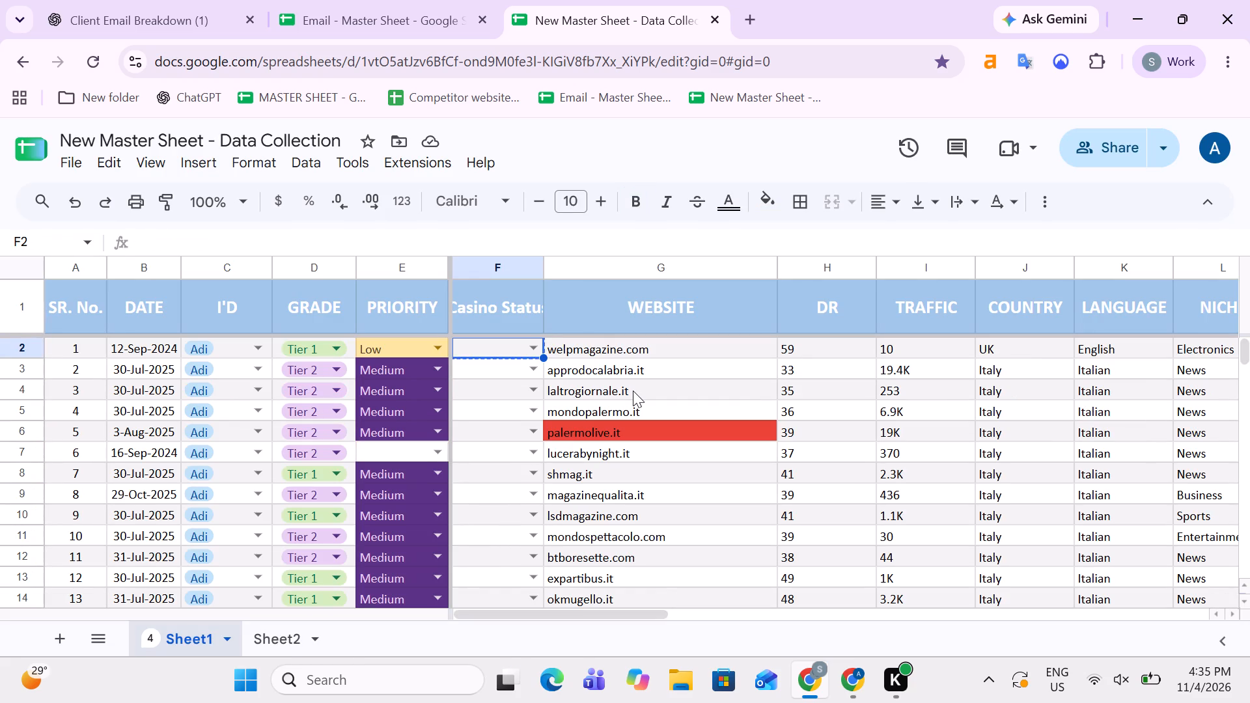
key(ctrl+shift+Down)
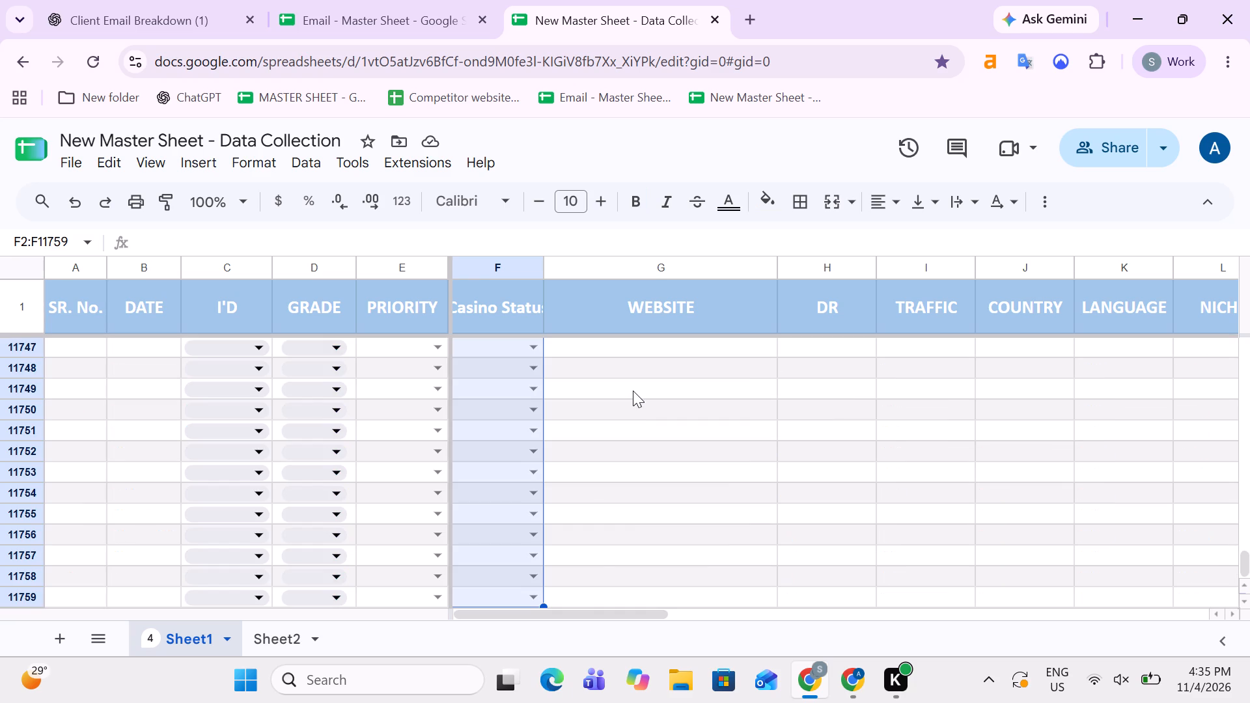
key(ctrl+v)
key(Up)
key(Down)
key(Up)
key(Down)
Set the Casino Status of spielemagazin.de in row 11168 to Condition.
key(Right)
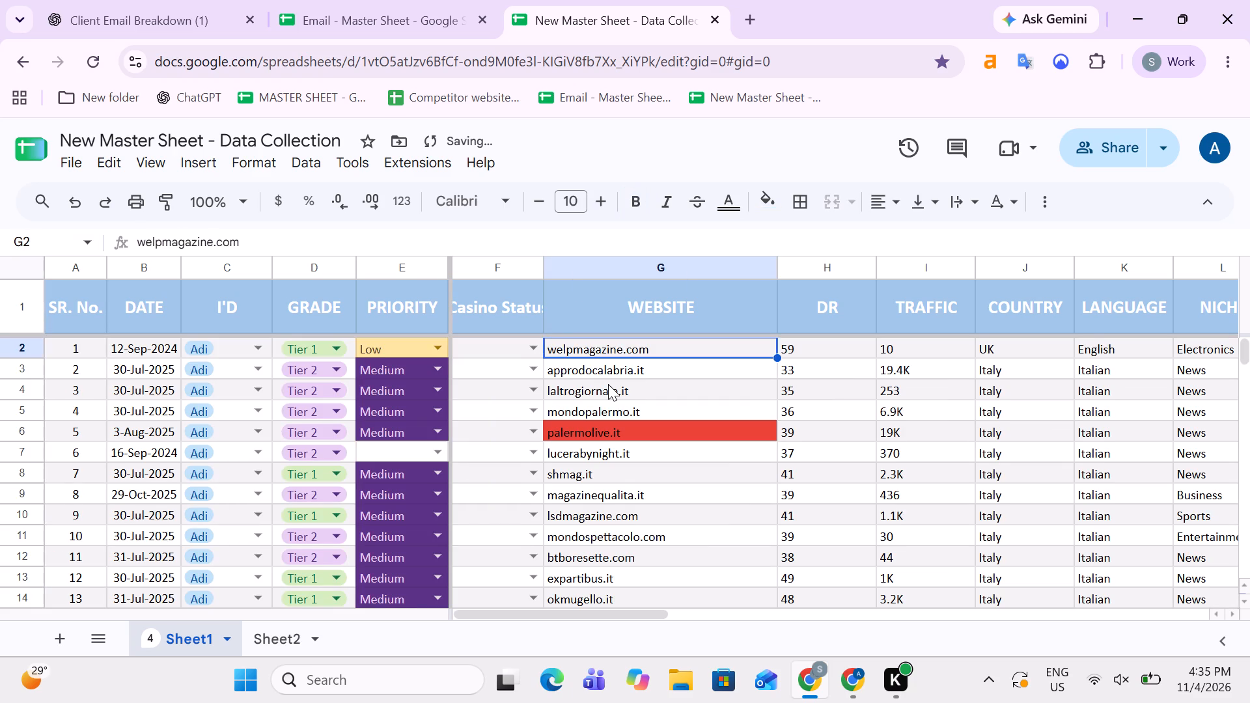
key(ctrl+Down)
key(Down)
key(Down)
key(Up)
key(Up)
key(Left)
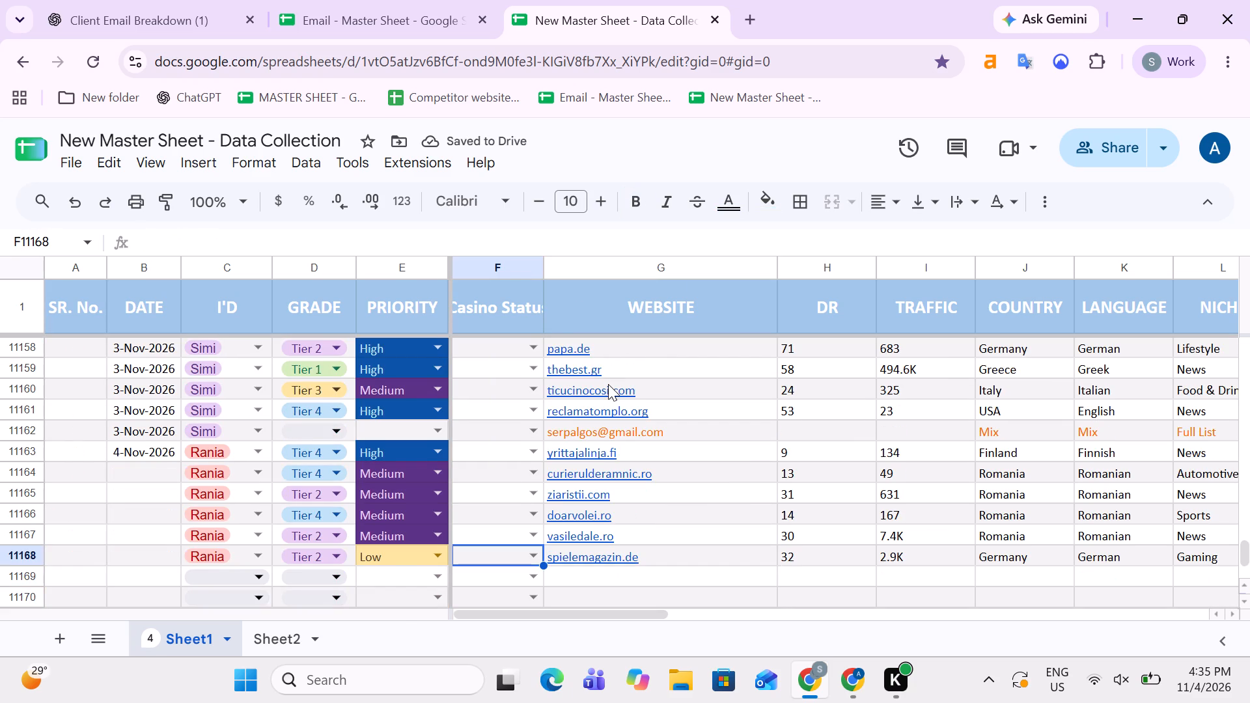
click(535, 558)
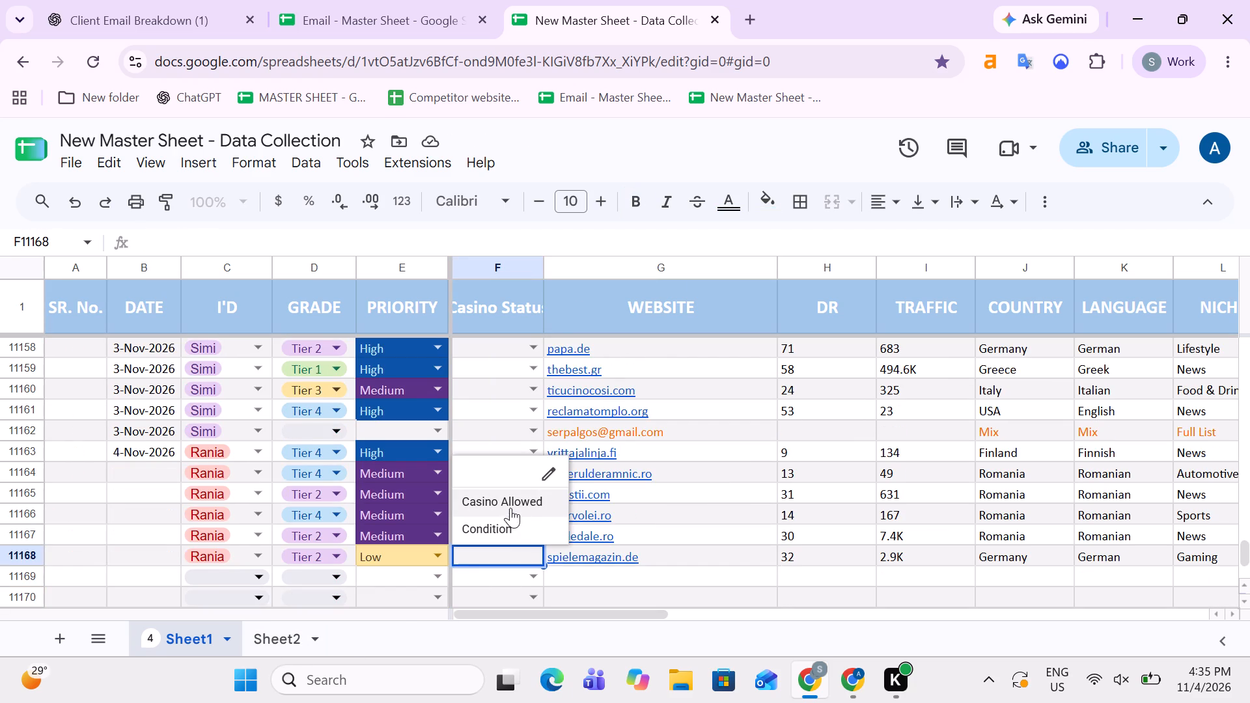
click(508, 529)
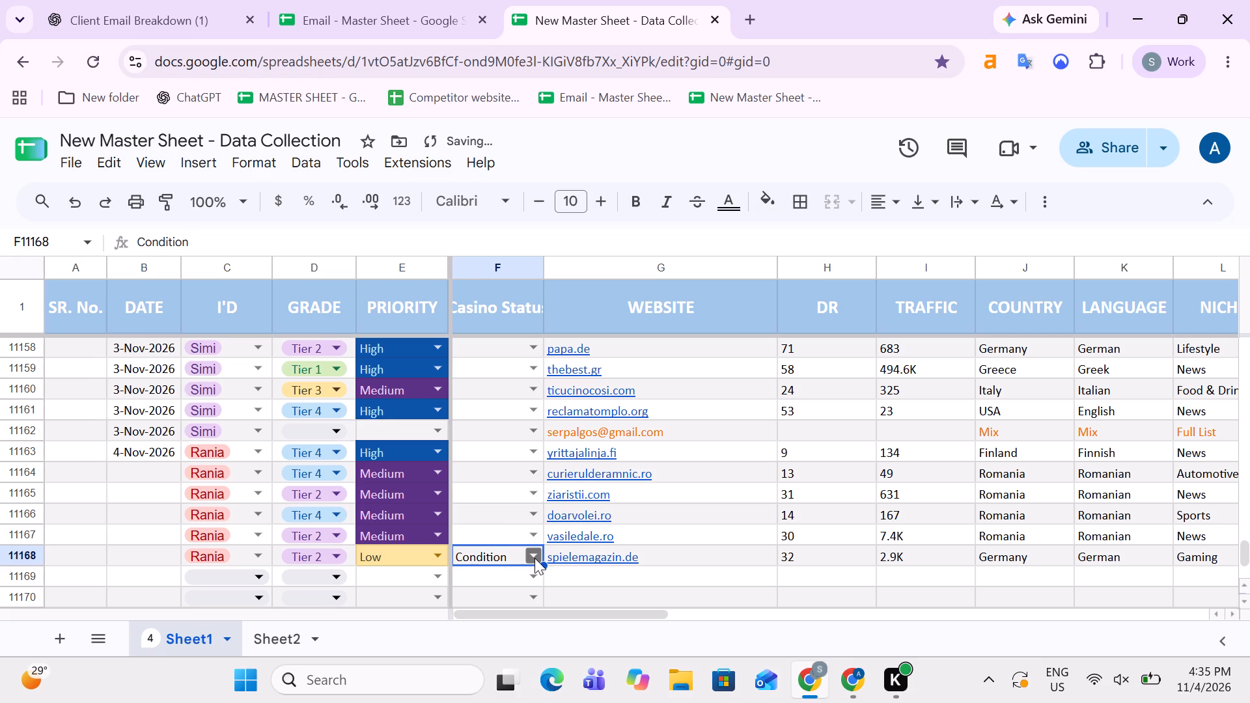
Rename the Condition dropdown option to Conditional Casino Allowed, colour it light blue, and apply the change to all matching Casino Status dropdowns.
click(535, 552)
click(549, 478)
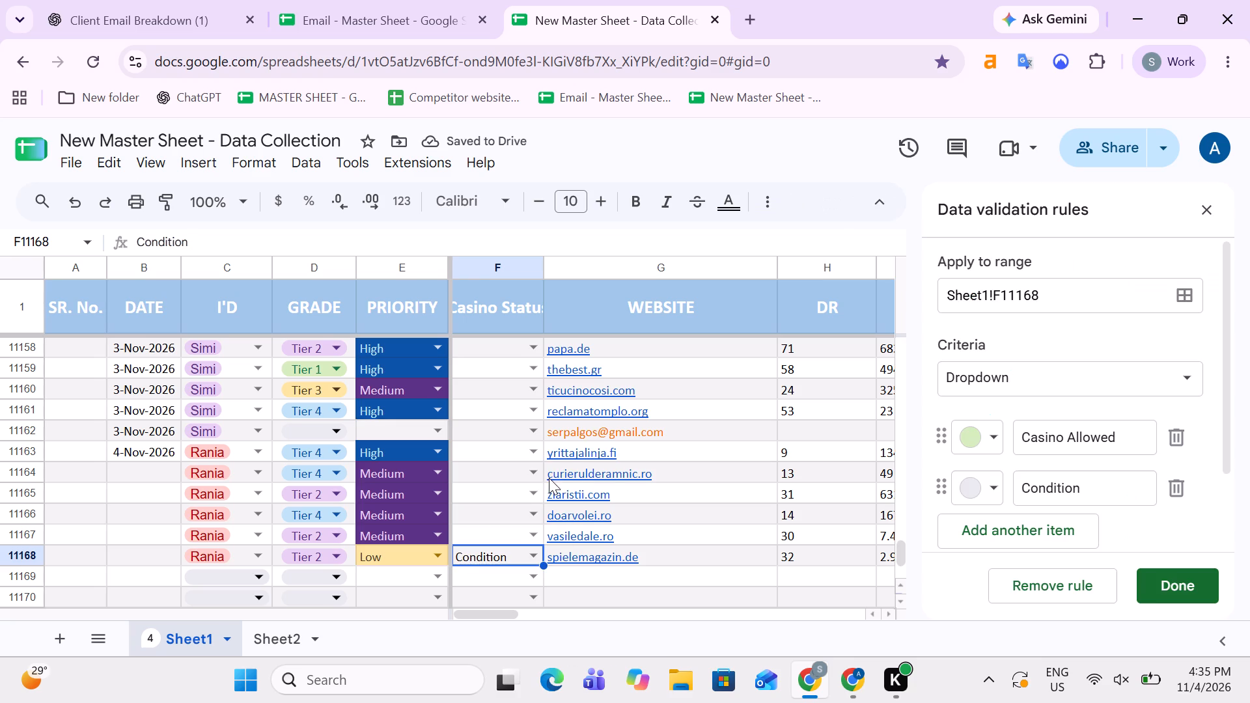
scroll(1105, 475, down, 2)
click(1105, 394)
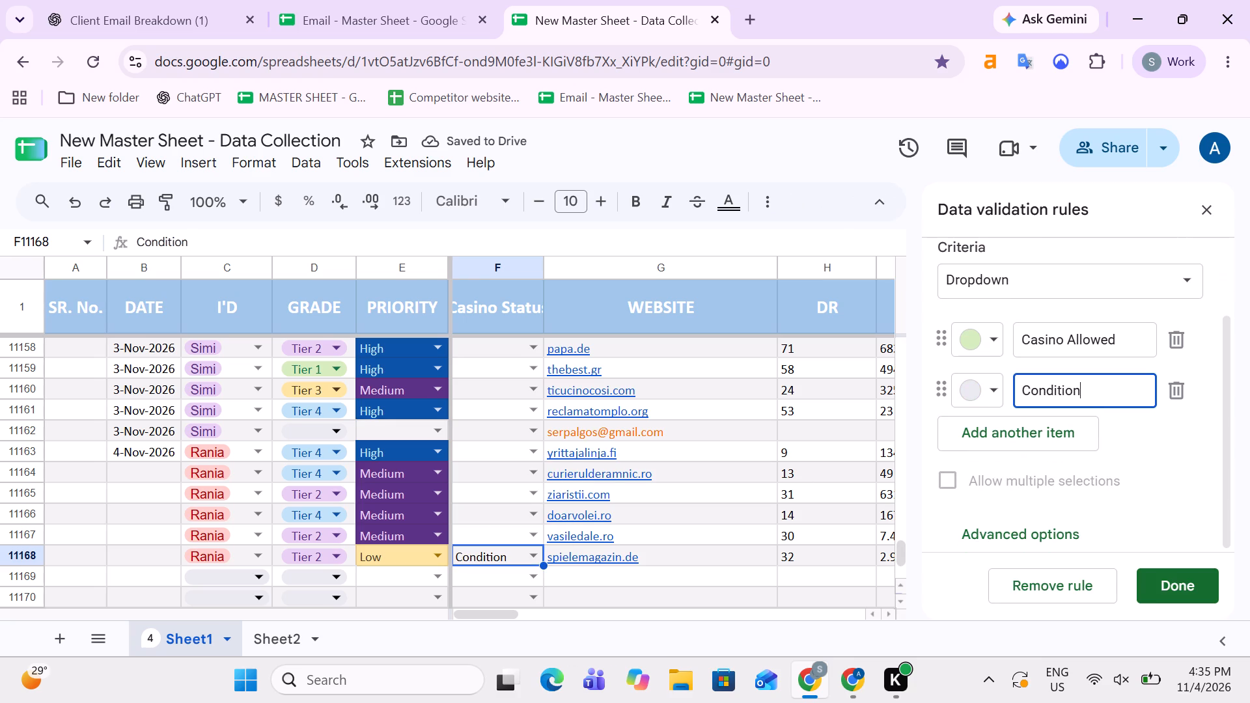
text(al Casino Ak)
key(BackSpace)
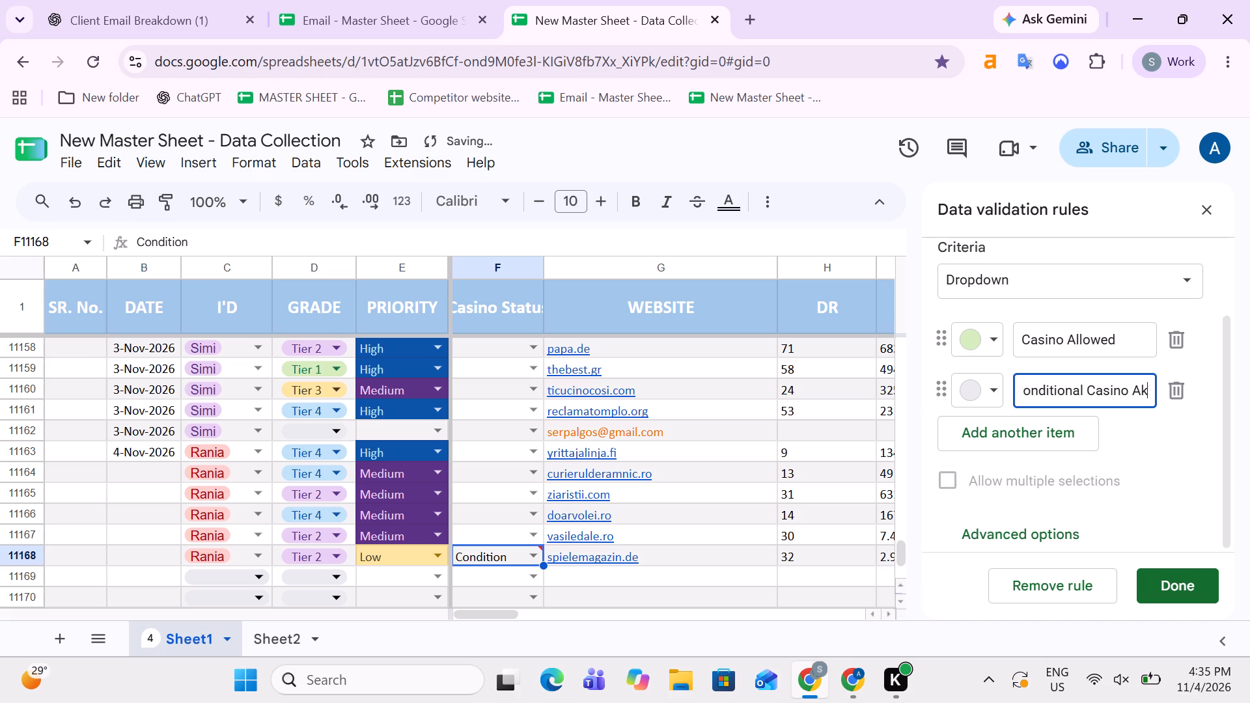
text(llowed)
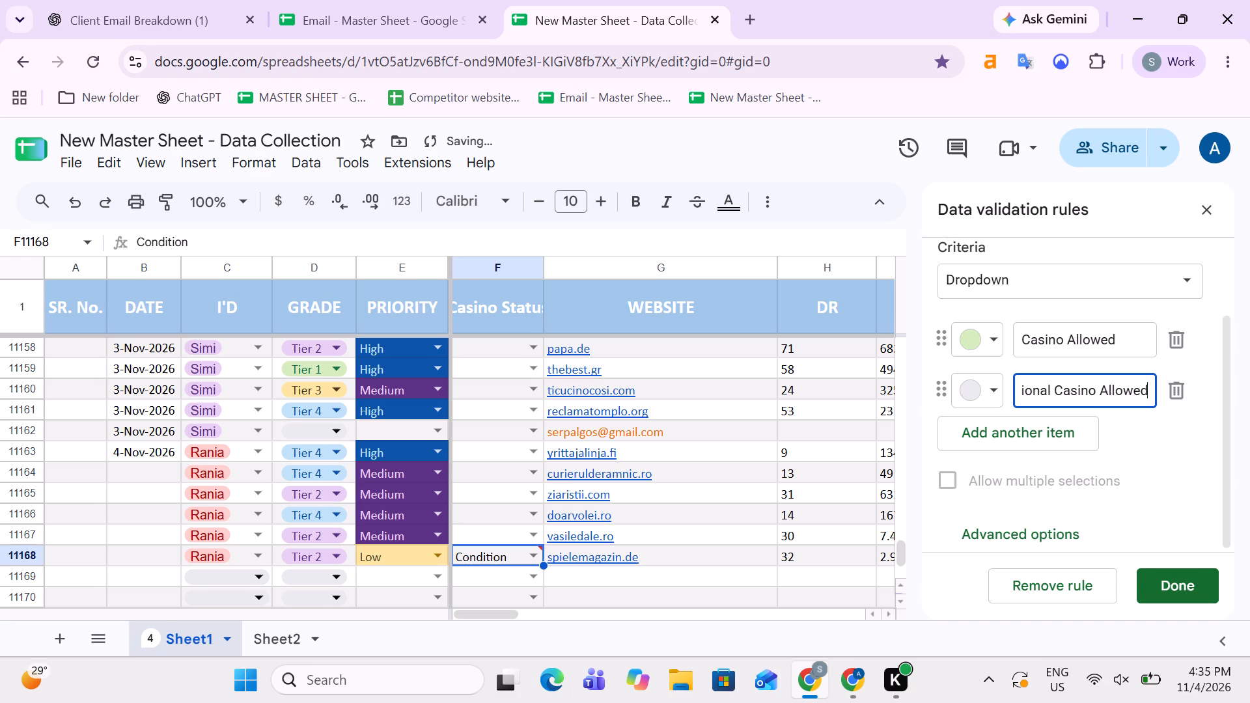
click(999, 392)
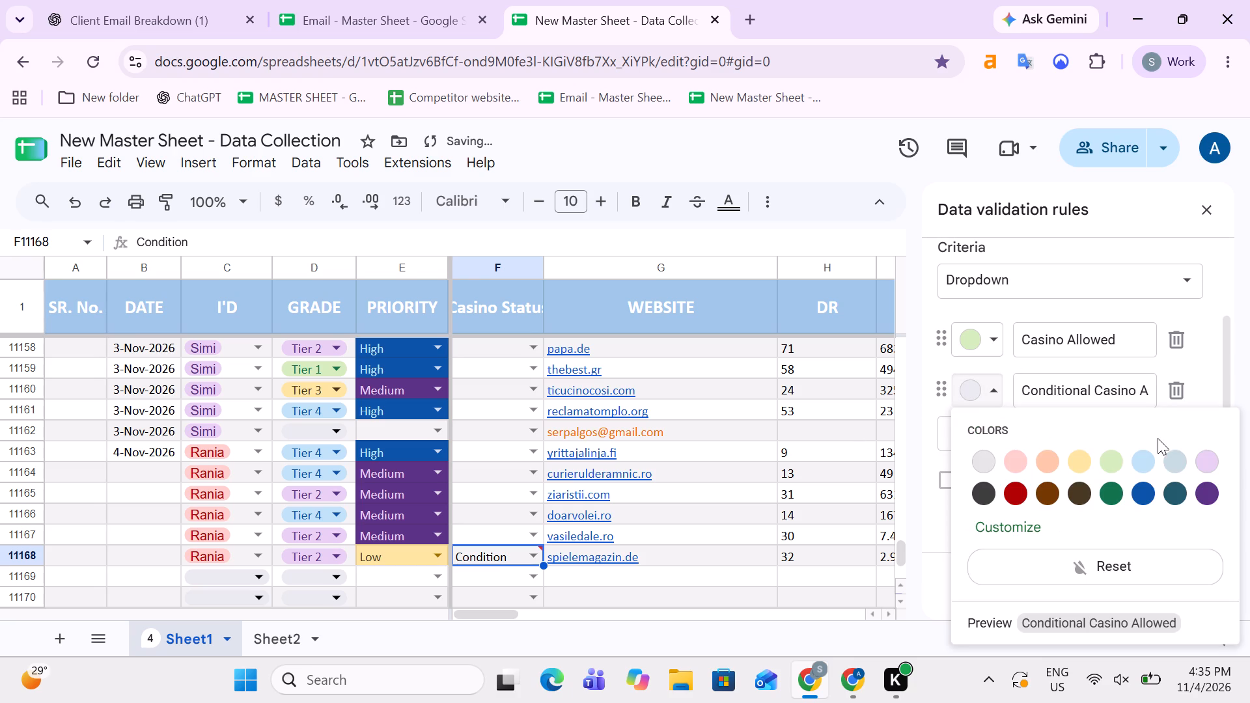
click(1151, 460)
click(1174, 586)
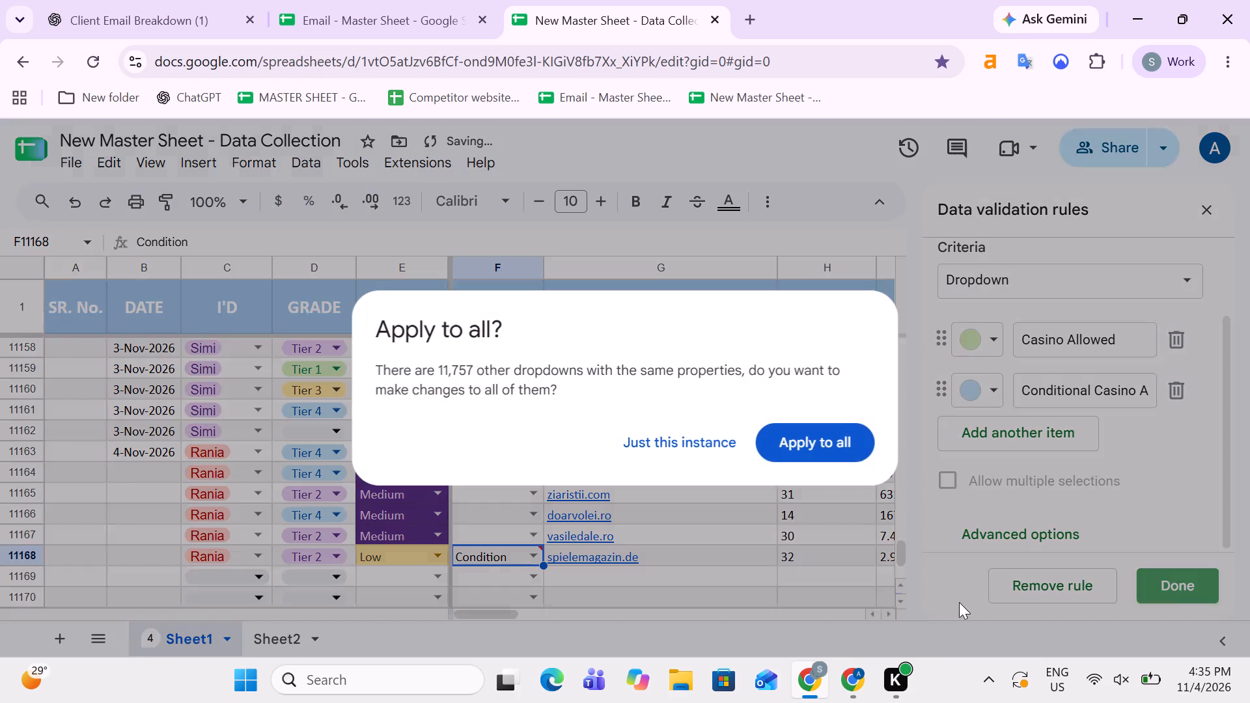
click(825, 440)
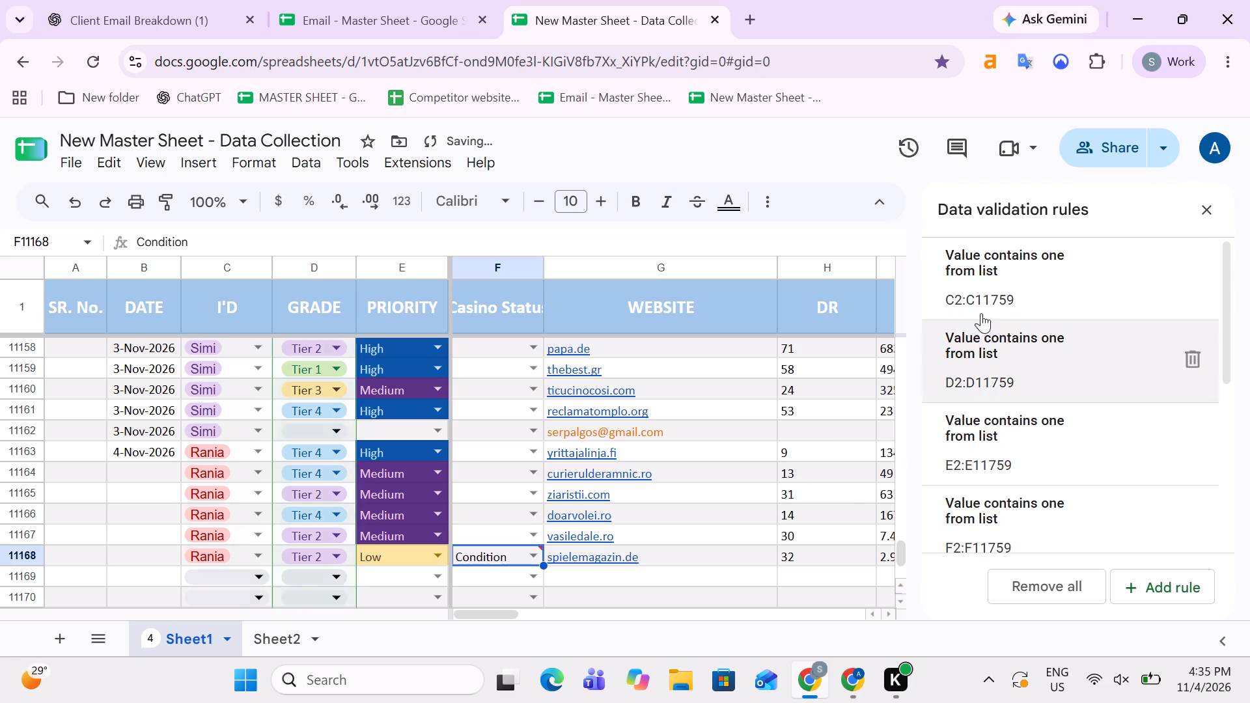
click(1199, 210)
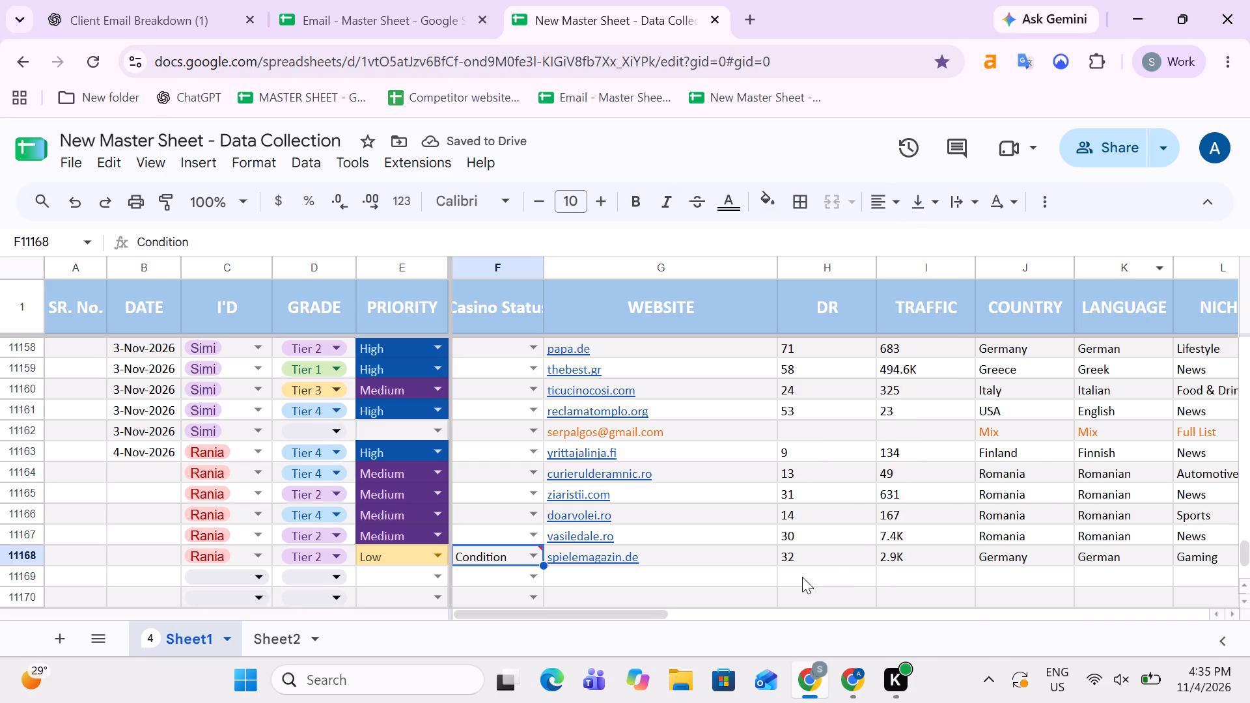
Replace the Casino Status of spielemagazin.de in row 11168 with Conditional Casino Allowed.
key(Right)
key(Left)
key(BackSpace)
key(c)
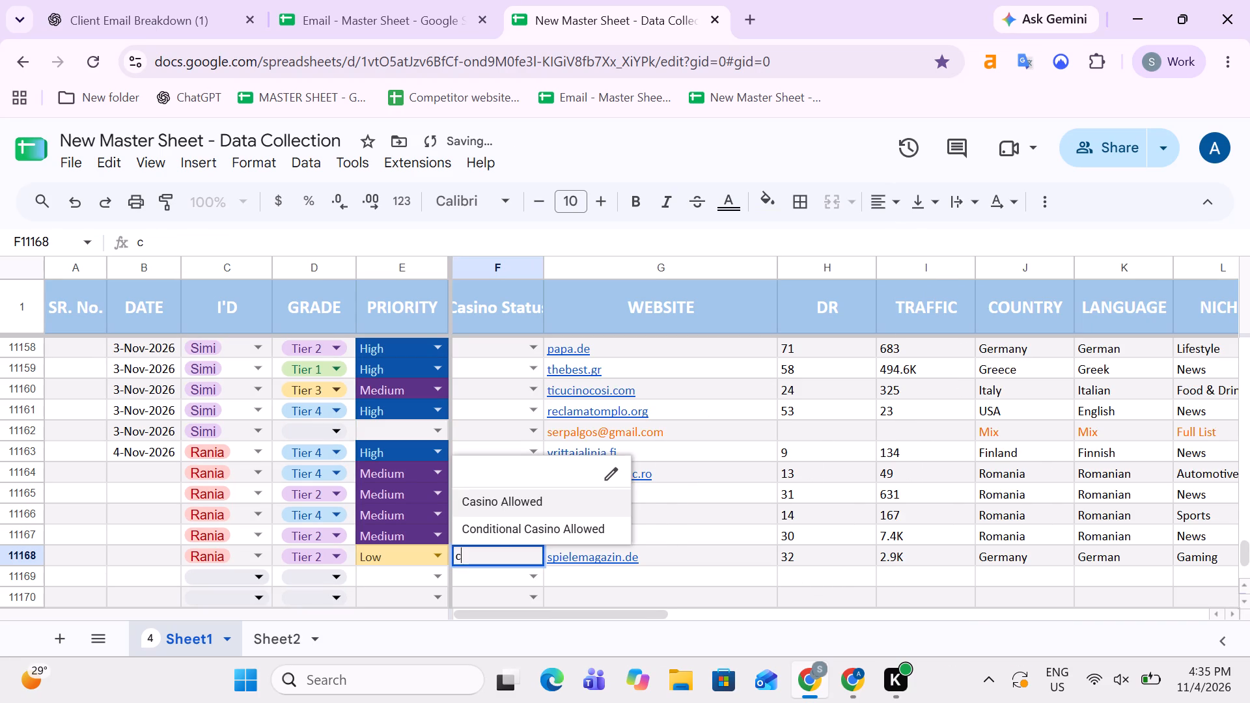
key(Down)
key(Return)
key(Up)
key(Right)
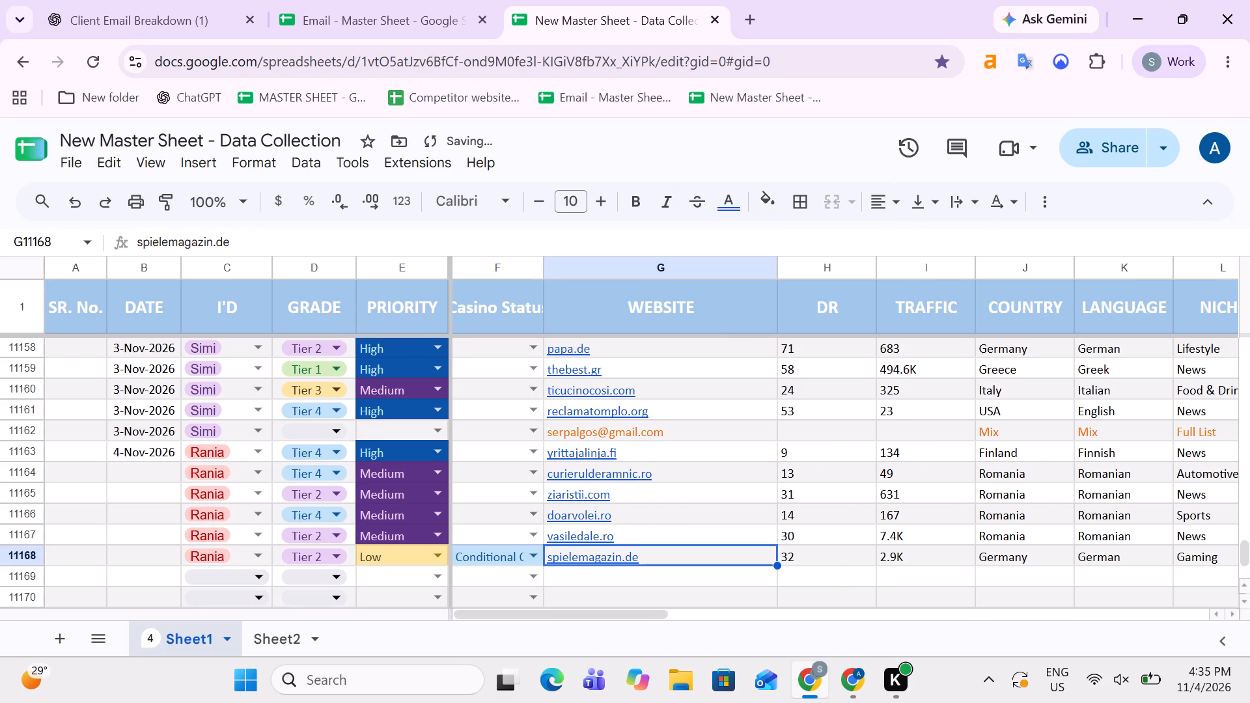
Review the entries in rows 11167 and 11168 for vasiledale.ro and spielemagazin.de, across to the link policy, website type, contact and file version columns.
key(Left)
key(Up)
key(Right)
key(Right)
key(Right)
key(Right)
key(Right)
key(Right)
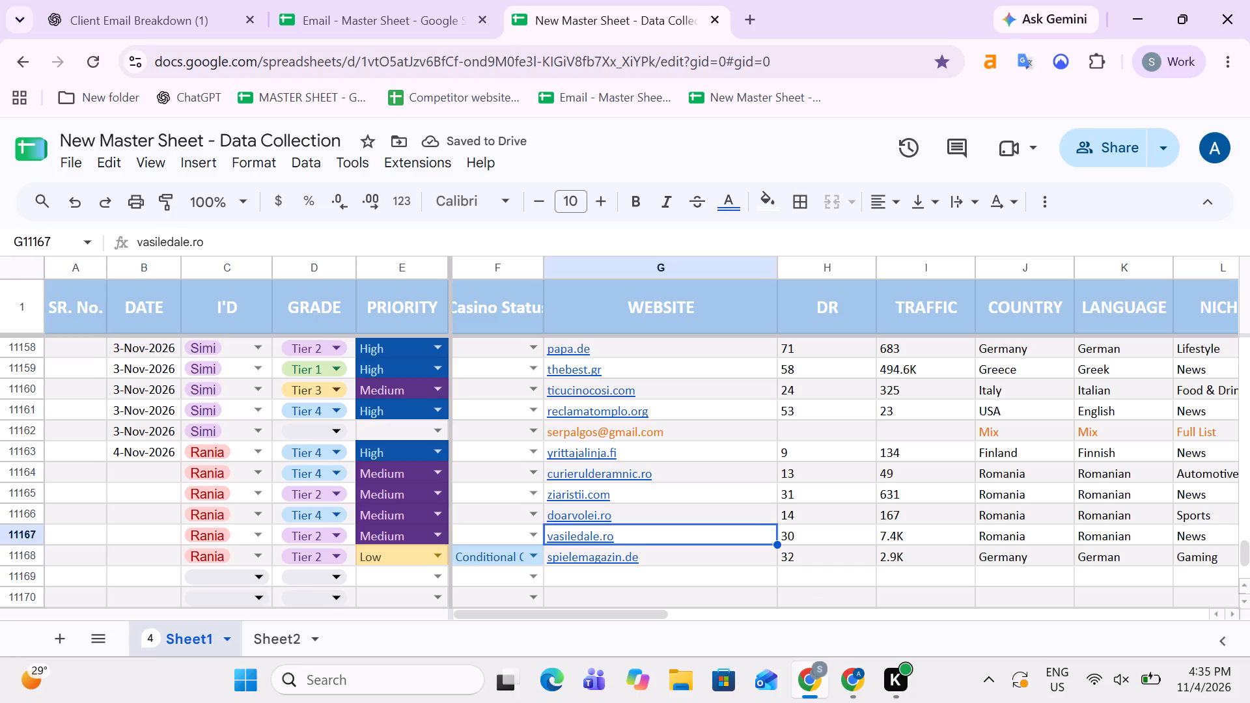
key(Left)
key(Left)
key(Left)
key(Left)
key(Left)
key(Left)
key(Left)
key(Left)
key(Left)
key(Left)
key(Left)
key(Left)
key(Right)
key(Right)
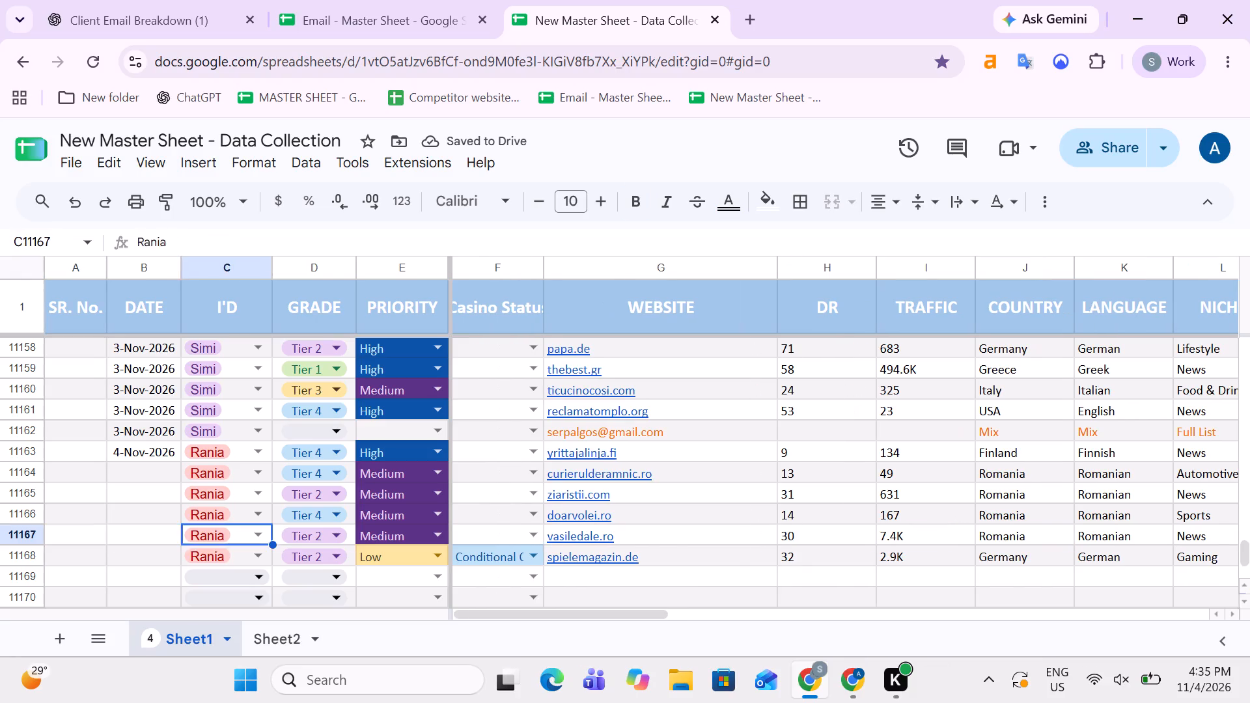
key(Right)
key(Right)
key(Right)
key(Right)
key(Right)
key(Right)
key(Right)
key(Right)
key(Right)
key(Right)
key(Right)
key(Right)
key(Right)
key(Right)
key(Right)
key(Left)
key(Right)
key(Right)
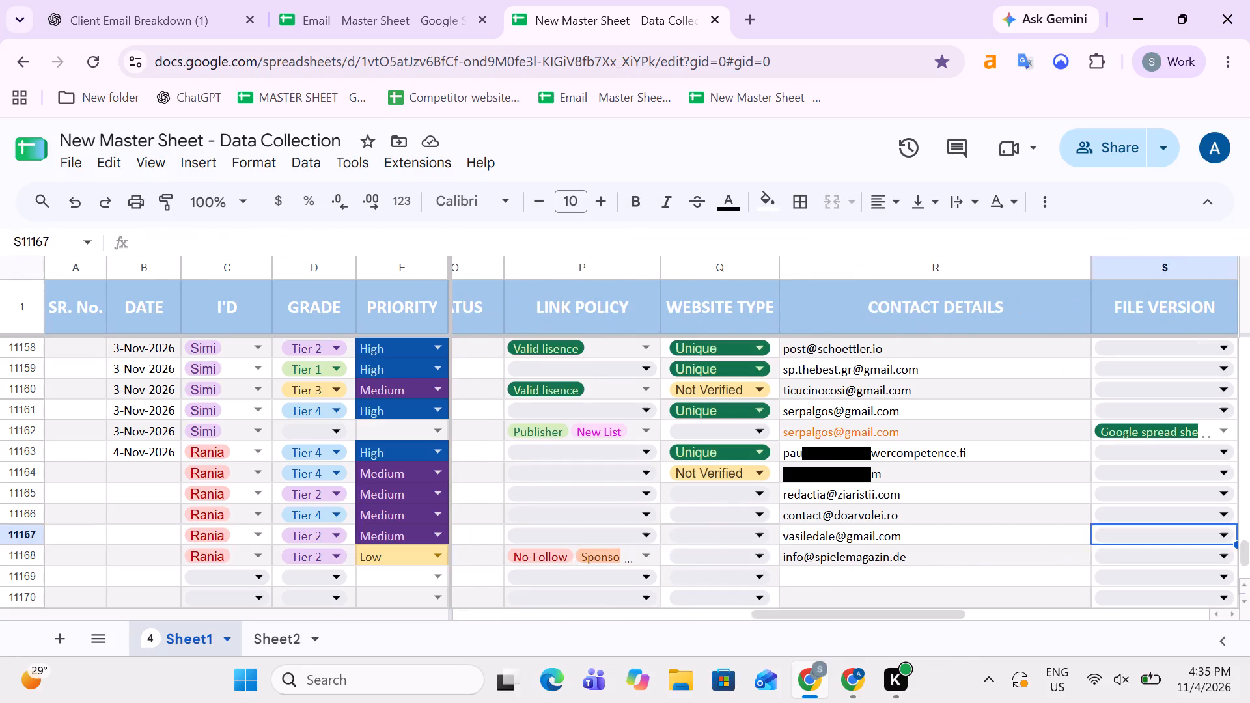
key(Left)
key(Up)
key(Up)
key(Down)
key(Down)
key(Left)
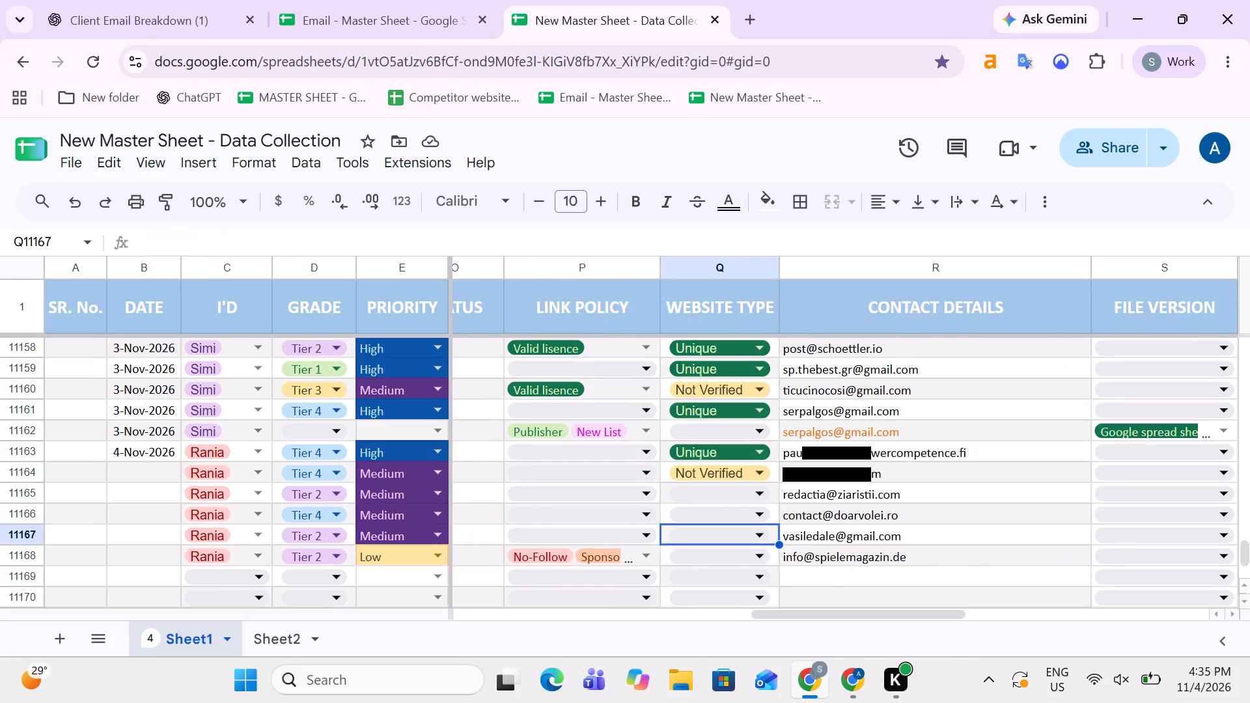
key(Down)
key(Right)
key(Left)
key(Left)
key(Left)
key(Left)
key(Left)
key(Left)
key(Left)
key(Left)
key(Left)
key(Left)
key(Left)
key(Left)
key(Left)
key(Left)
key(Left)
key(Left)
key(Left)
key(Left)
key(Left)
key(Left)
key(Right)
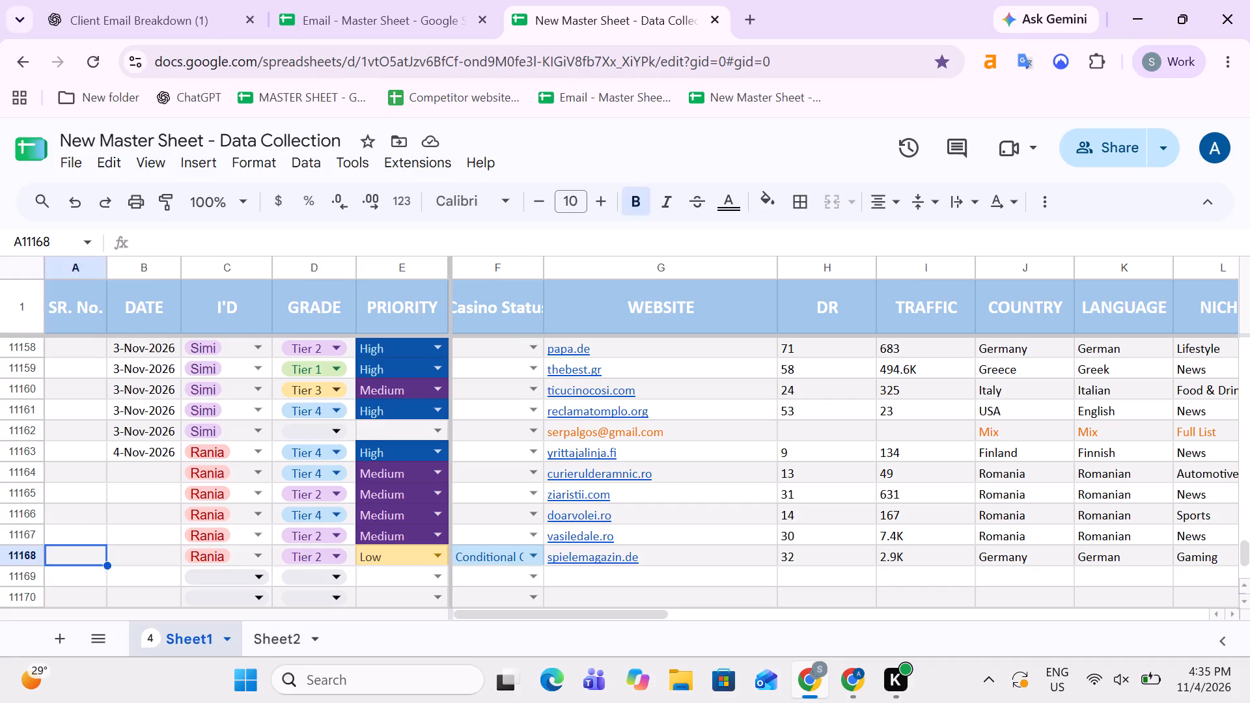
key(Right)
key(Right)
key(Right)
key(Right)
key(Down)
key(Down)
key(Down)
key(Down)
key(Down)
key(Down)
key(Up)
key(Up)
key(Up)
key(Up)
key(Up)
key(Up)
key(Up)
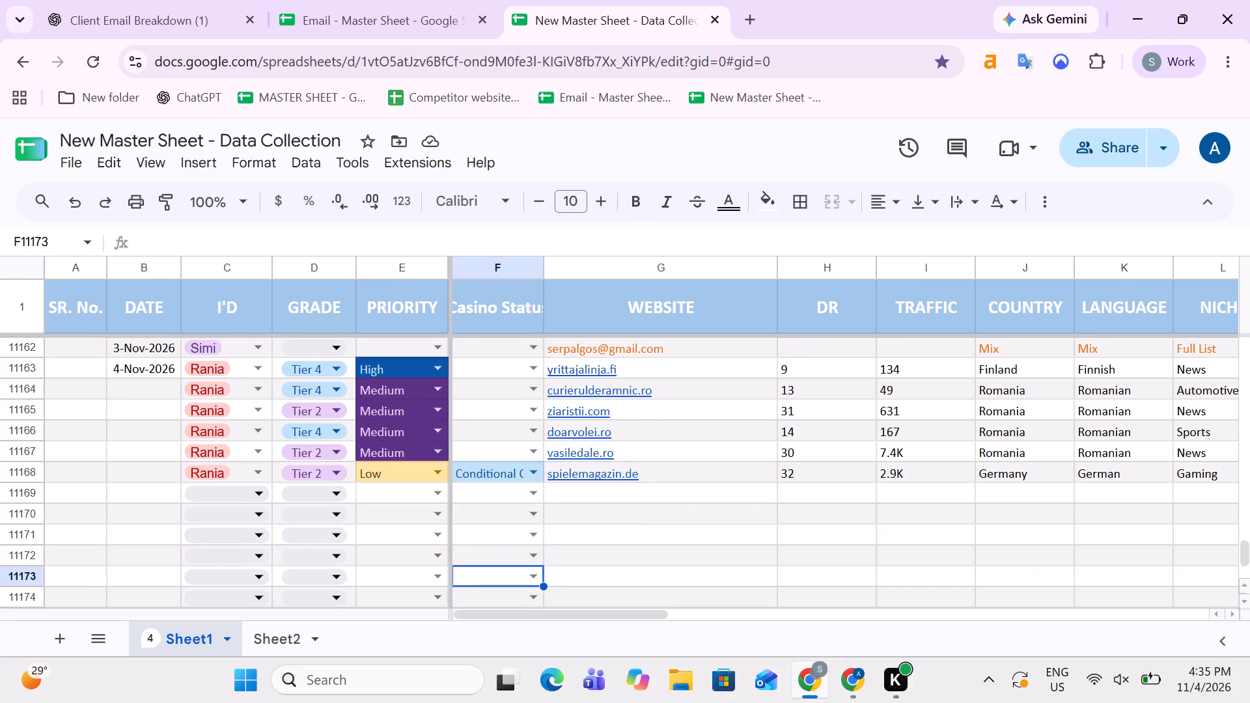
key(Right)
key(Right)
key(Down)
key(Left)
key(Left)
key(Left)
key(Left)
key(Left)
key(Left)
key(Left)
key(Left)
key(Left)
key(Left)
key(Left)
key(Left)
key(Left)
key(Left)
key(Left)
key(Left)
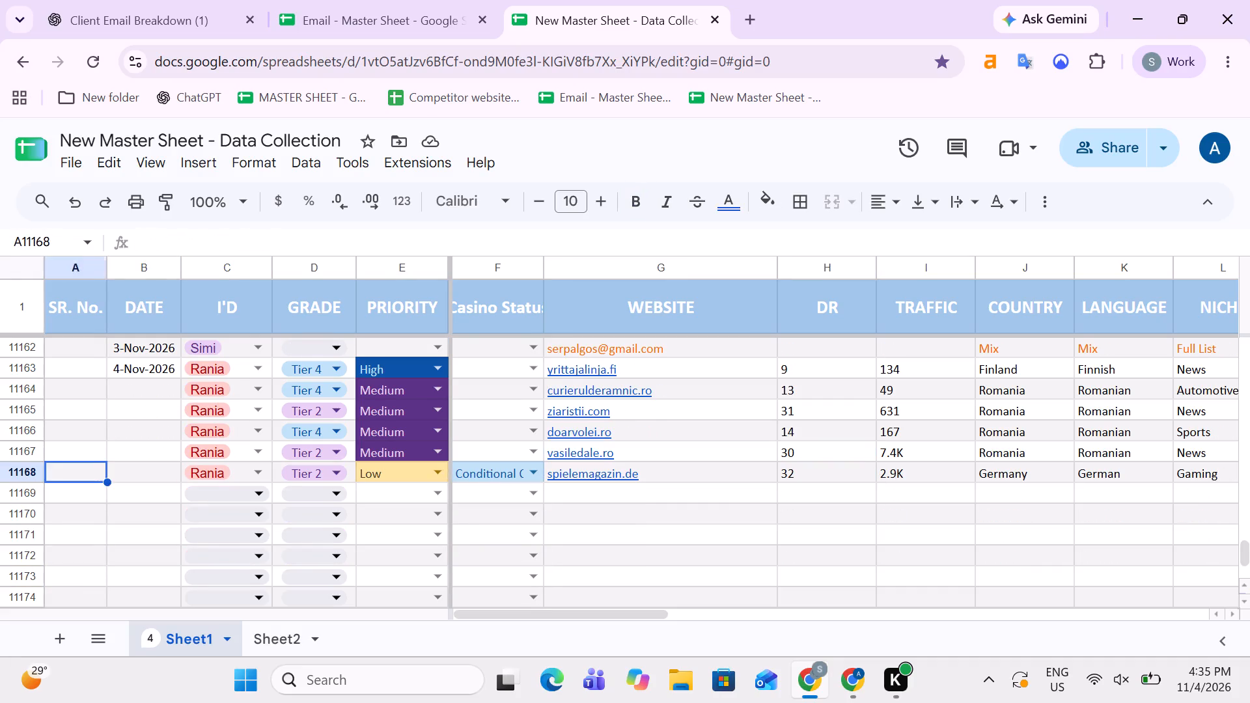
Review the spielemagazin.de entry in row 11168 across to the contact details, file version and important notes columns.
key(Right)
key(Right)
key(Right)
key(Right)
key(Right)
key(Right)
key(Right)
key(Right)
key(Right)
key(Right)
key(Right)
key(Right)
key(Right)
key(Right)
key(Right)
key(Right)
key(Right)
key(Right)
key(Right)
key(Right)
key(Left)
key(Left)
key(Left)
key(Left)
key(Left)
key(Left)
key(Left)
key(Left)
key(Left)
key(Left)
key(Left)
key(Left)
key(Left)
key(Left)
key(Left)
key(Left)
key(Left)
key(Left)
key(Left)
key(Left)
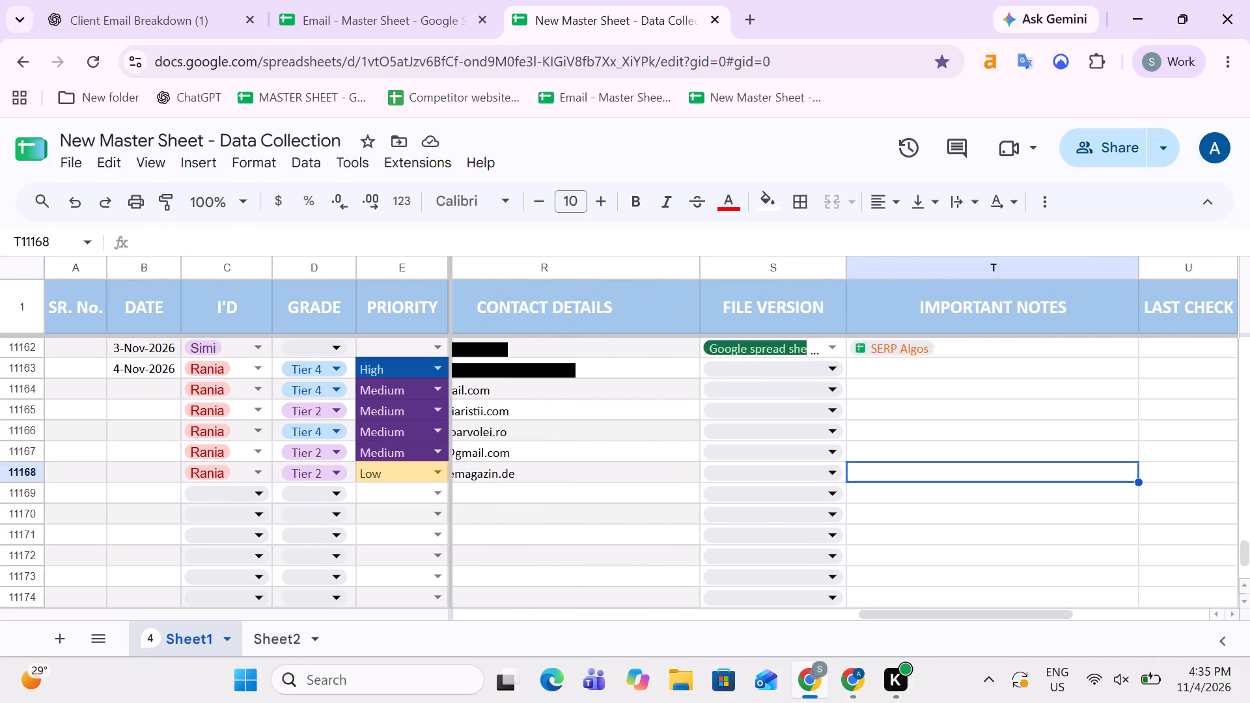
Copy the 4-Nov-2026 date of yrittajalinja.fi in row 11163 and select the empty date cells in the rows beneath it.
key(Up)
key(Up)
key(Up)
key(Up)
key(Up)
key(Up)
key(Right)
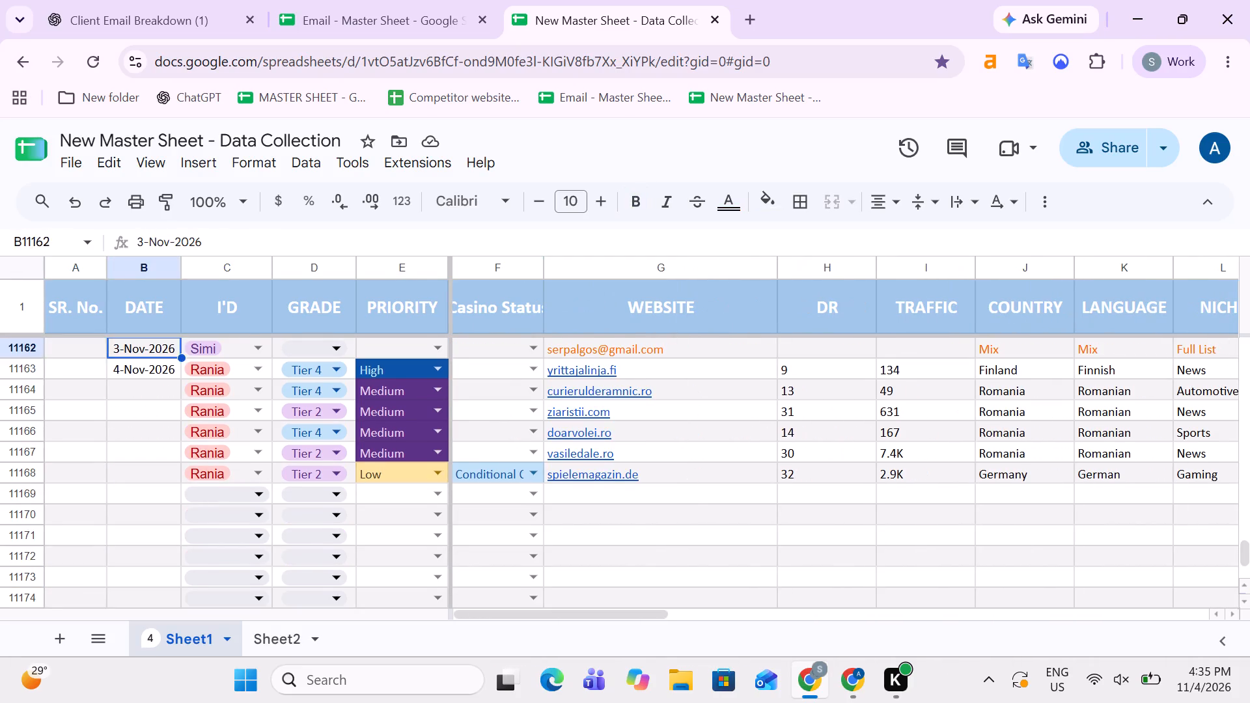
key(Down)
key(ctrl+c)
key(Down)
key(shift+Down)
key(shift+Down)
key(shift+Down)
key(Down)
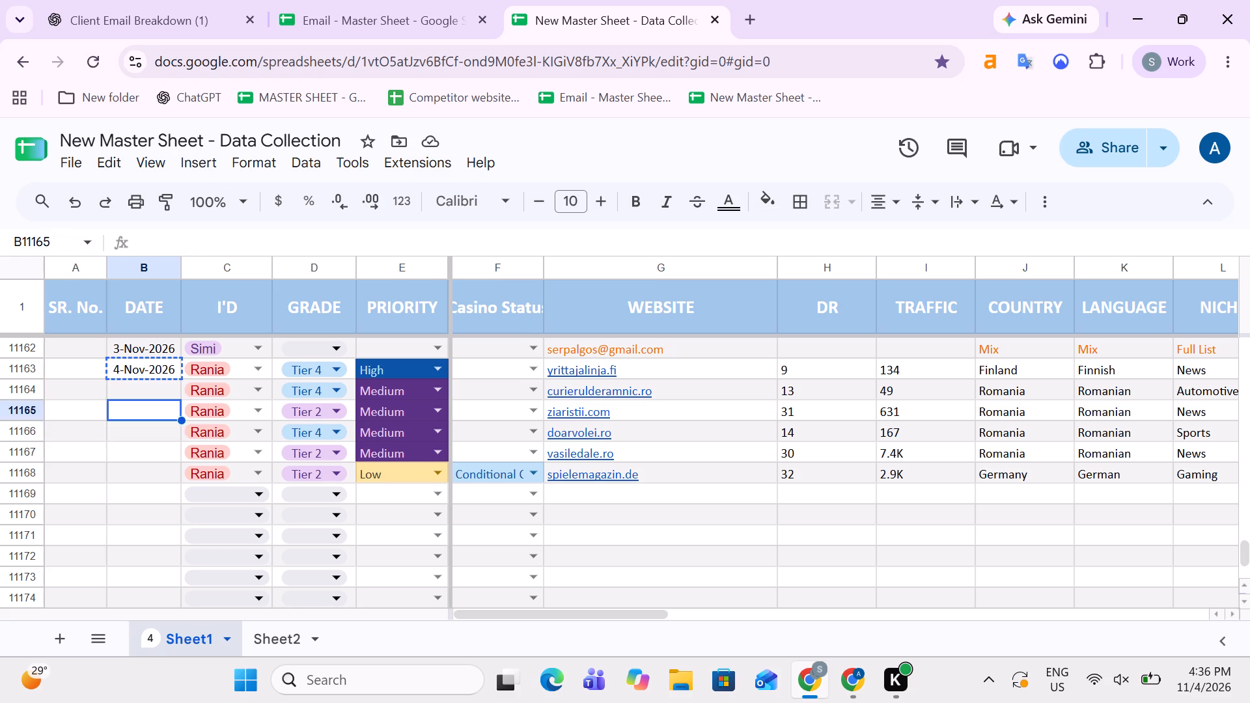
Review the spielemagazin.de entry in row 11168 again, from the date across the priority, Casino Status and website metrics columns.
key(Down)
key(Down)
key(Down)
key(Right)
key(Right)
key(Right)
key(Right)
key(Right)
key(Right)
key(Right)
key(Right)
key(Right)
key(Right)
key(Right)
key(Right)
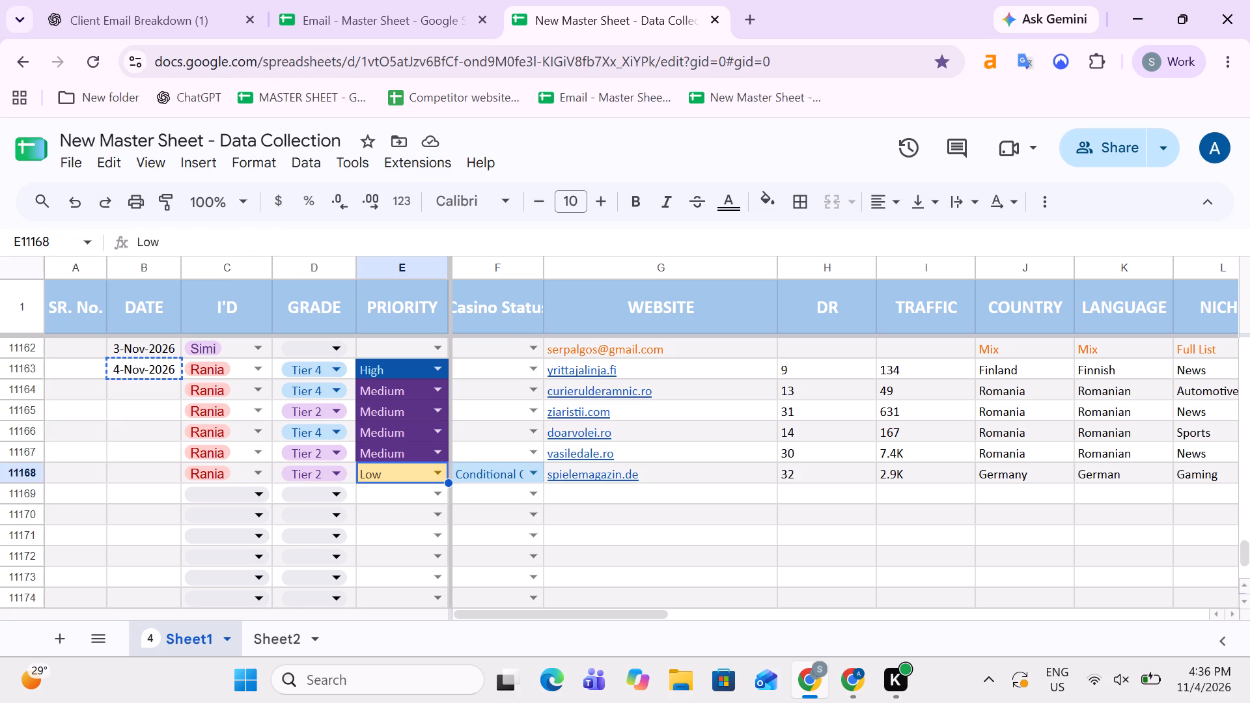
Review the spielemagazin.de entry in row 11168 across the niche, price, casino price, link policy and website type columns.
key(Right)
key(Right)
key(Right)
key(Left)
key(Left)
key(Left)
key(Left)
key(Left)
key(Left)
key(Left)
key(Left)
key(Left)
key(Left)
key(Left)
key(Left)
key(Left)
key(Left)
key(Left)
key(Left)
key(Left)
key(Left)
key(Left)
key(Left)
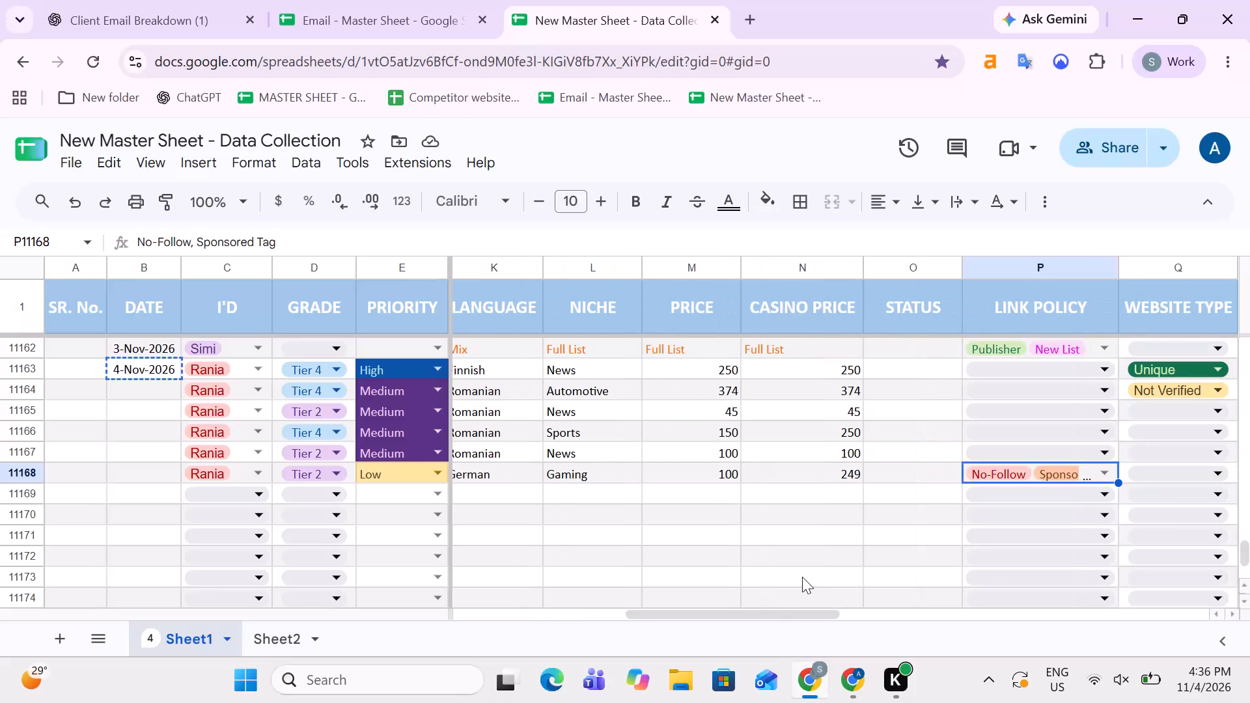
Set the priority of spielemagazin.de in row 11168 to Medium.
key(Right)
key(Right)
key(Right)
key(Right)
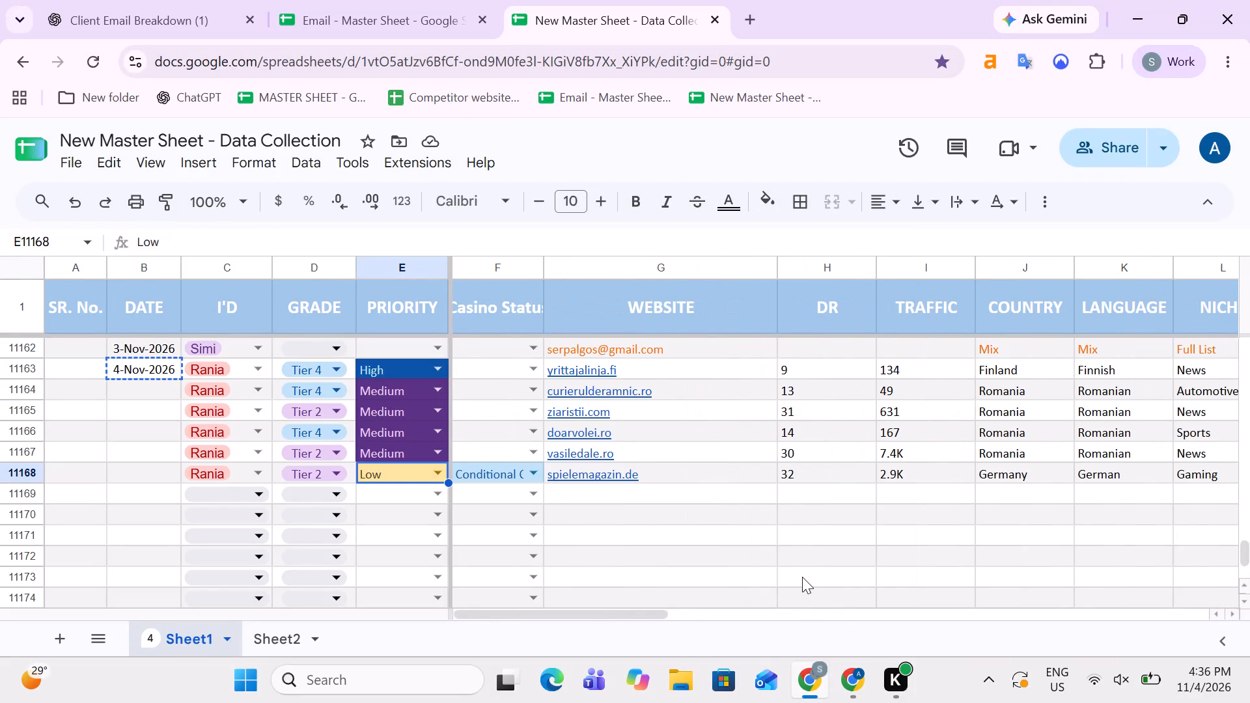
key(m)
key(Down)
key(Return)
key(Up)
Review the spielemagazin.de entry in row 11168 once more across its columns, from the Casino Status back to the date.
key(Right)
key(Right)
key(Right)
key(Right)
key(Right)
key(Right)
key(Right)
key(Right)
key(Right)
key(Right)
key(Right)
key(Right)
key(Right)
key(Right)
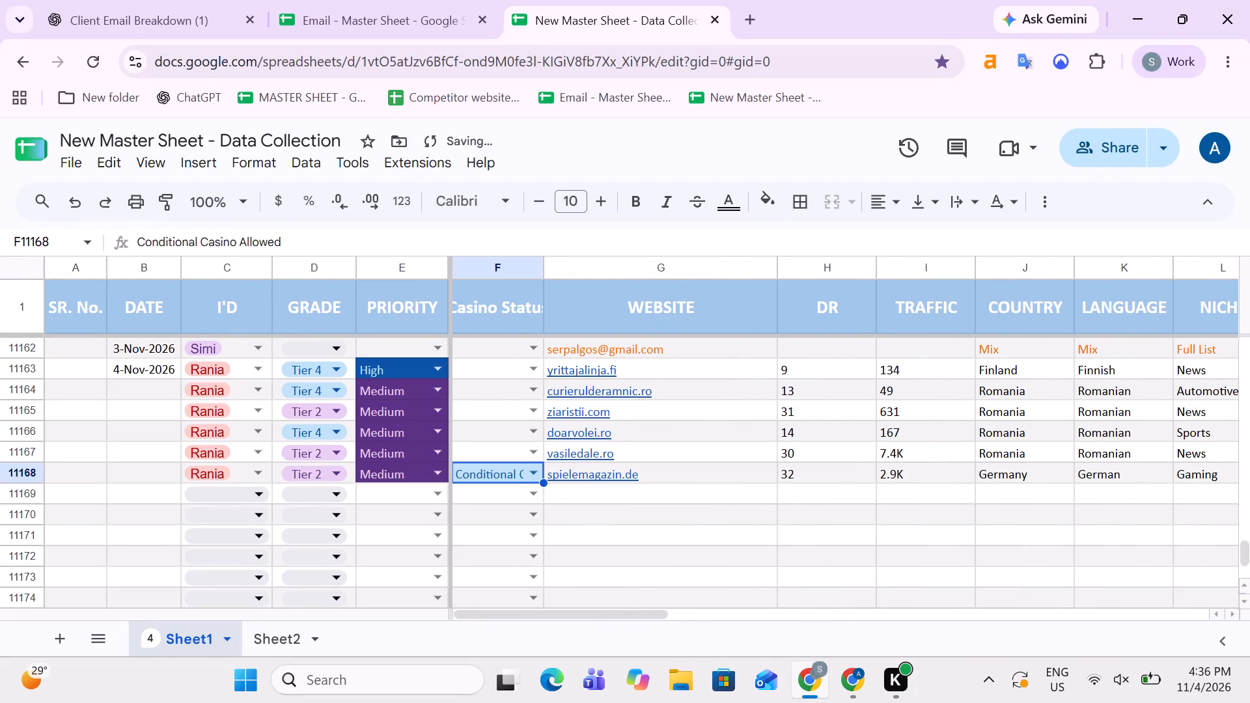
key(Left)
key(Left)
key(Left)
key(Left)
key(Left)
key(Left)
key(Left)
key(Left)
key(Left)
key(Left)
key(Left)
key(Left)
key(Left)
key(Left)
key(Left)
key(Left)
key(Left)
key(Left)
Set the priority of spielemagazin.de in row 11168 to Low.
key(Right)
key(Right)
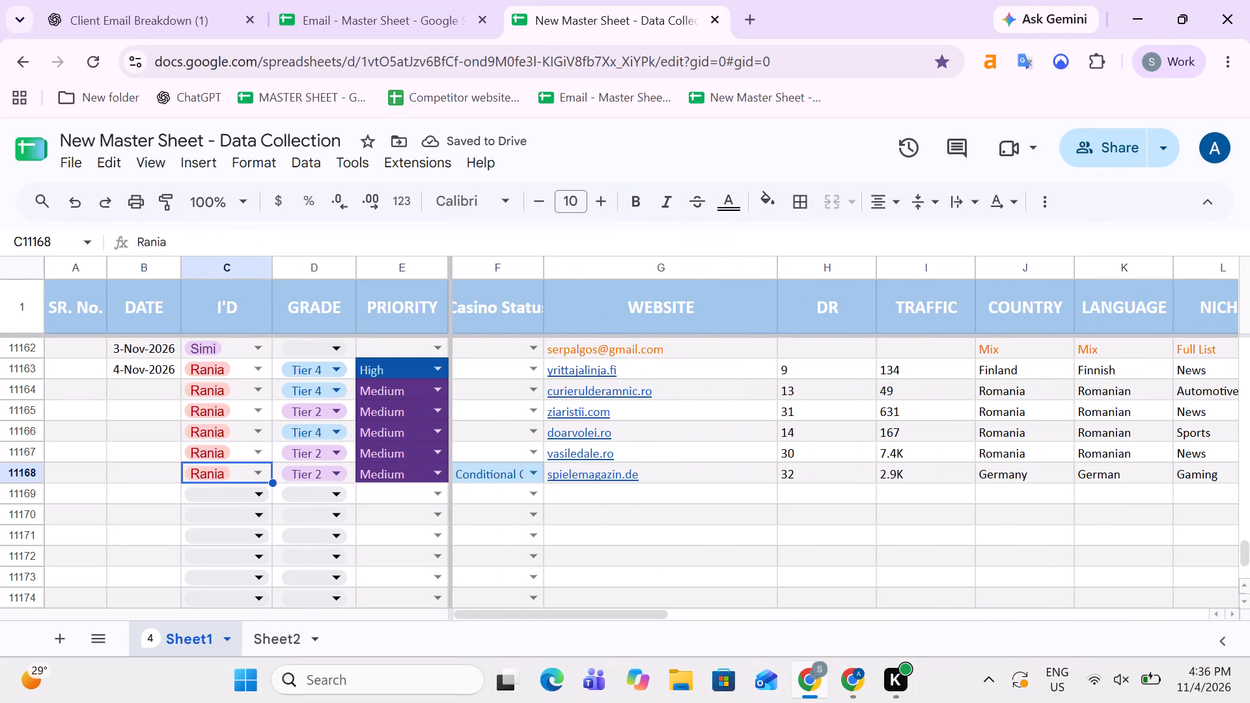
key(Right)
key(Right)
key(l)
key(Down)
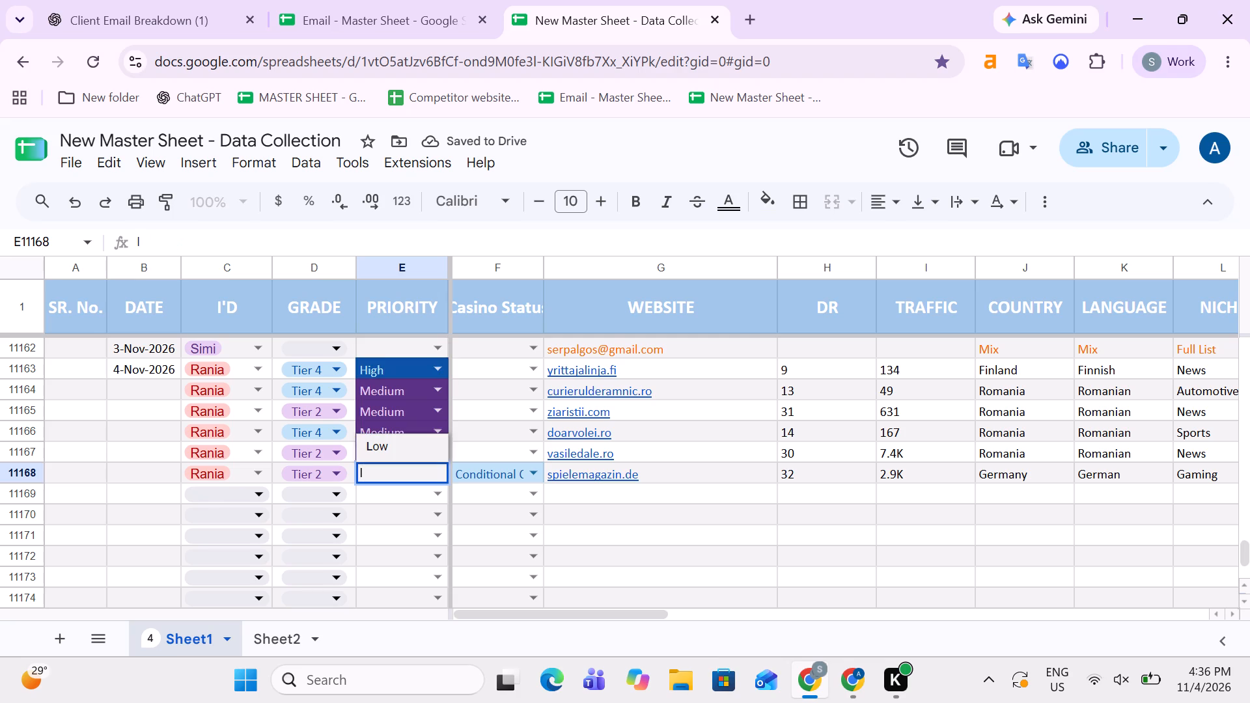
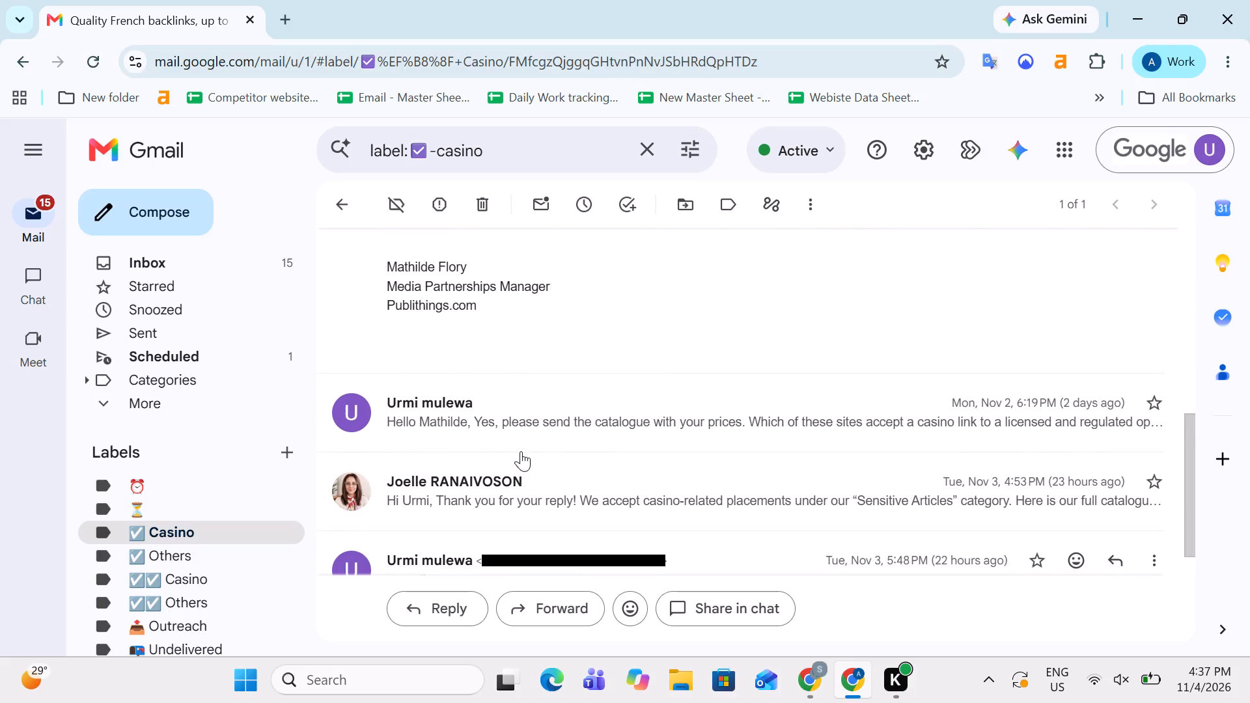
Read the Publithings email thread through to the casino placement reply and open its linked full catalogue and price list.
click(544, 424)
scroll(559, 450, down, 2)
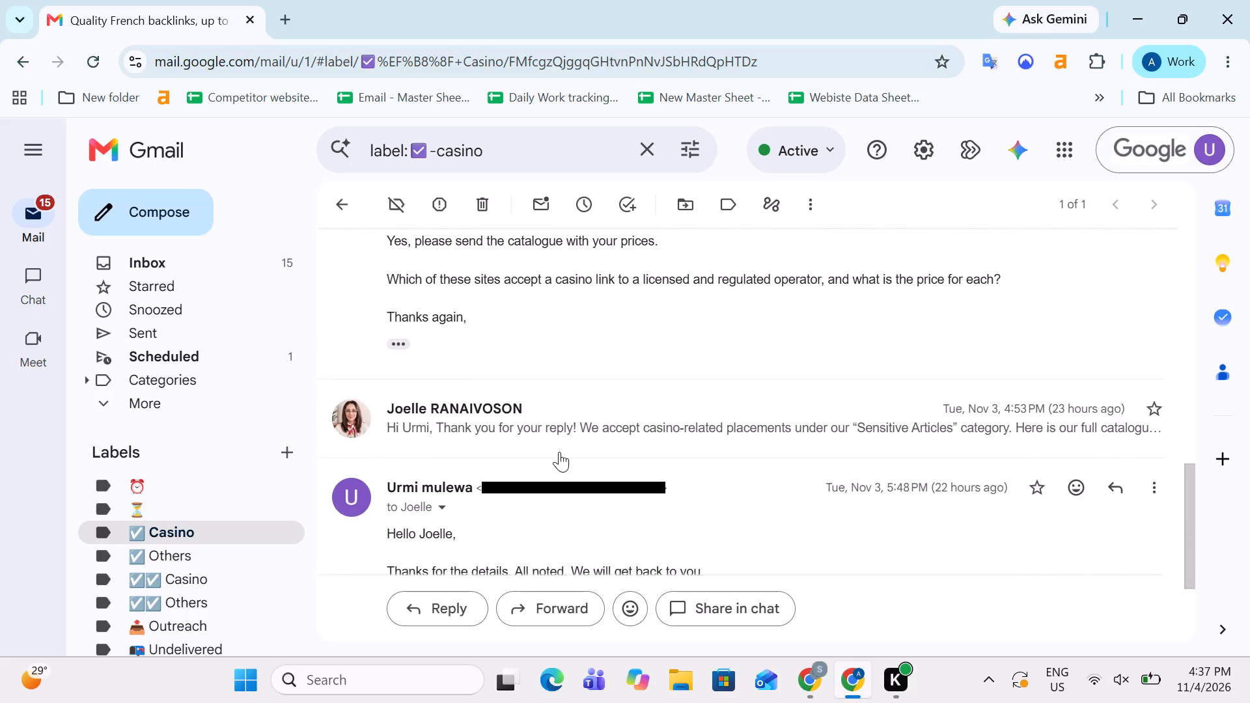
click(538, 444)
scroll(535, 459, down, 1)
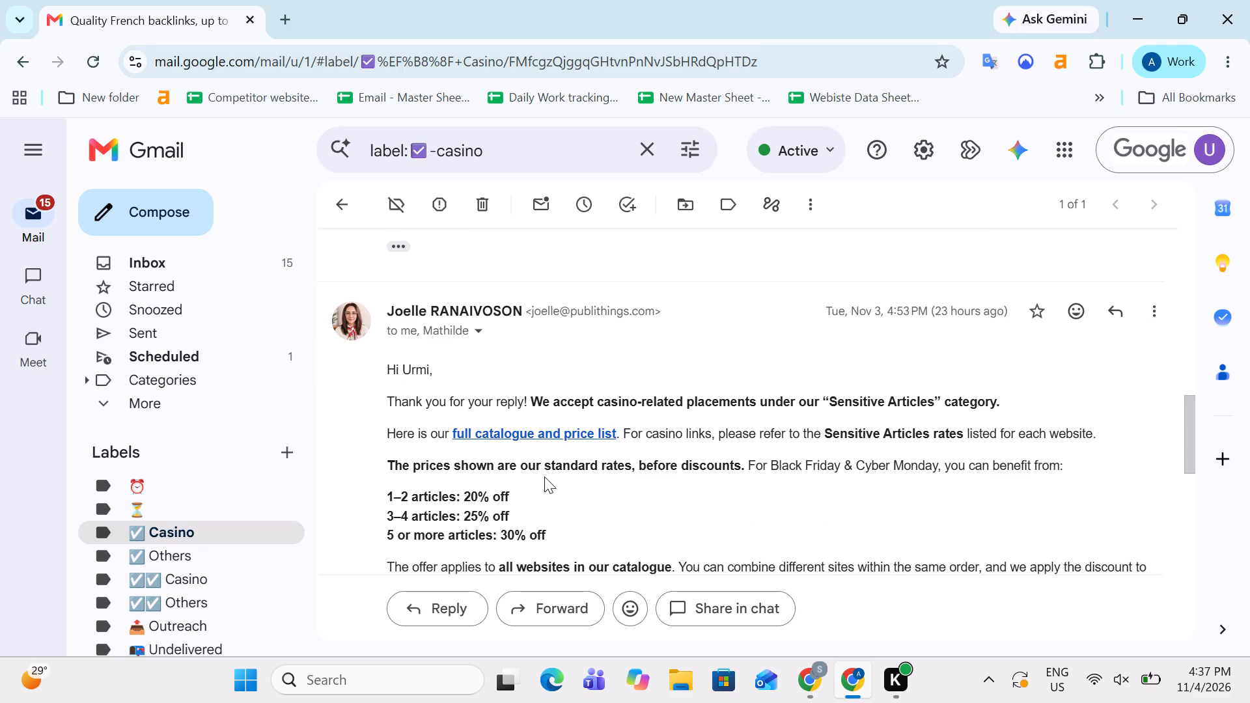
click(560, 429)
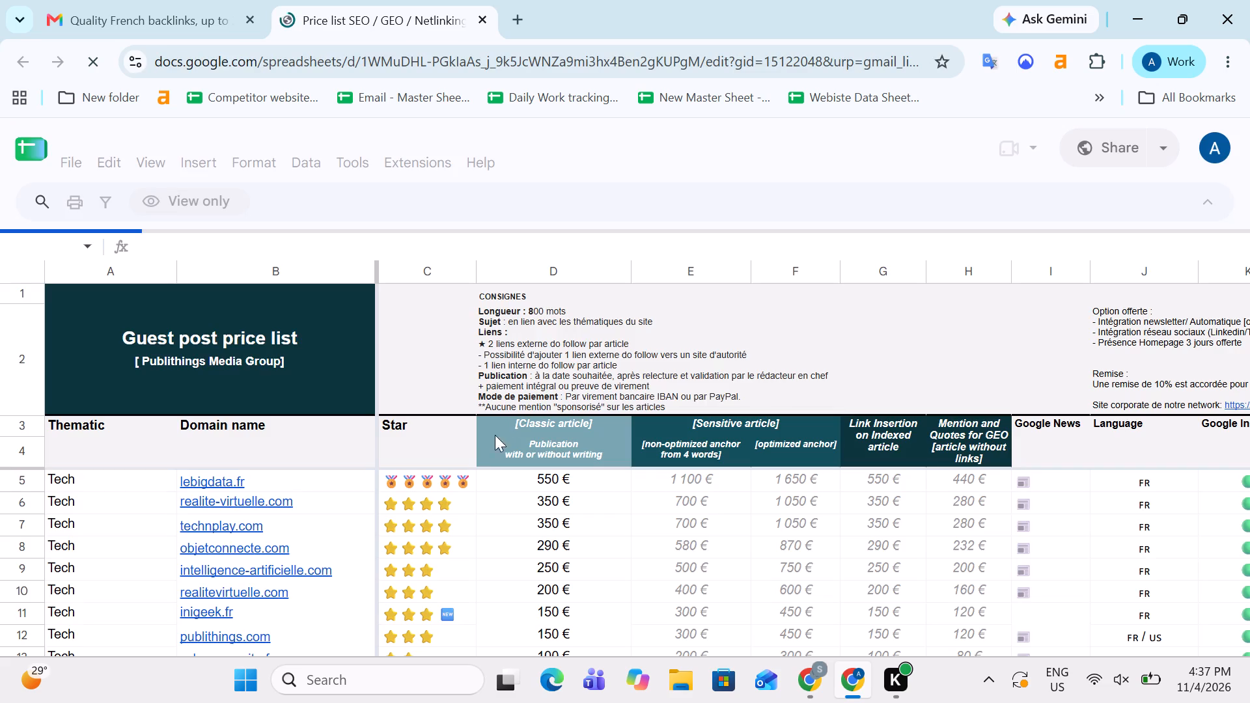
Copy the domain de.las-motorsport.com from the price list and open the site in a new browser tab.
scroll(472, 562, down, 12)
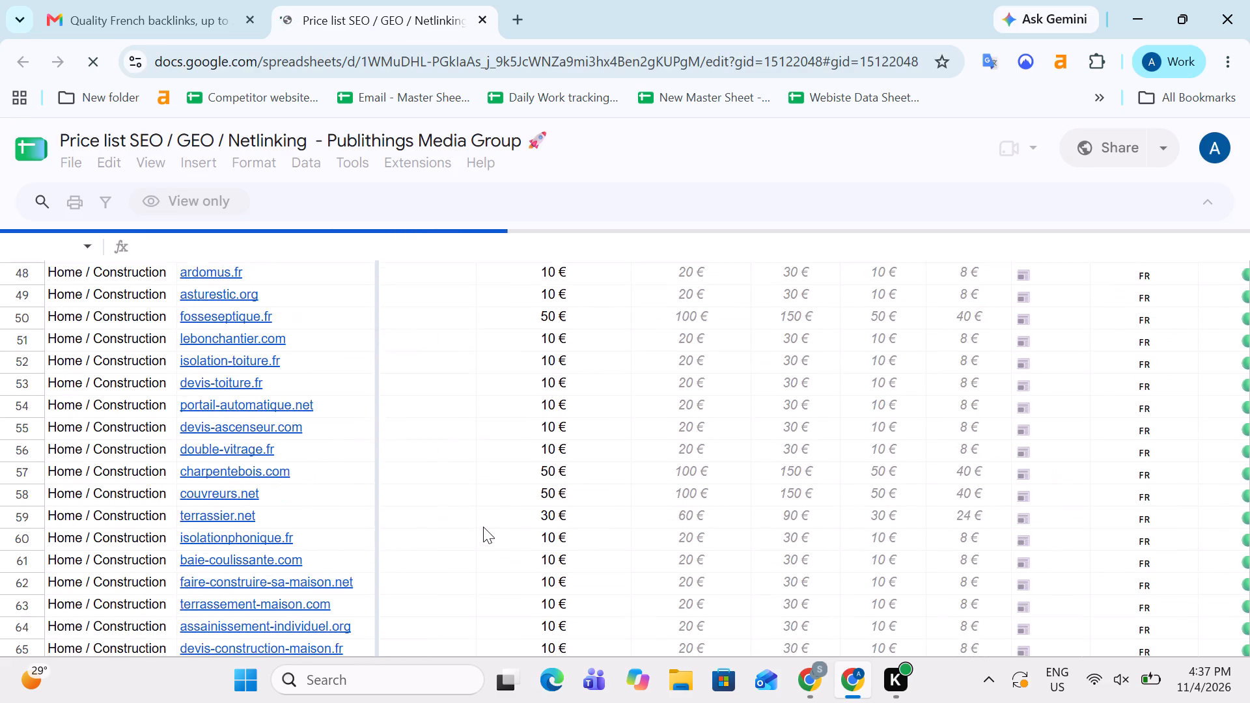
scroll(483, 527, down, 5)
click(361, 482)
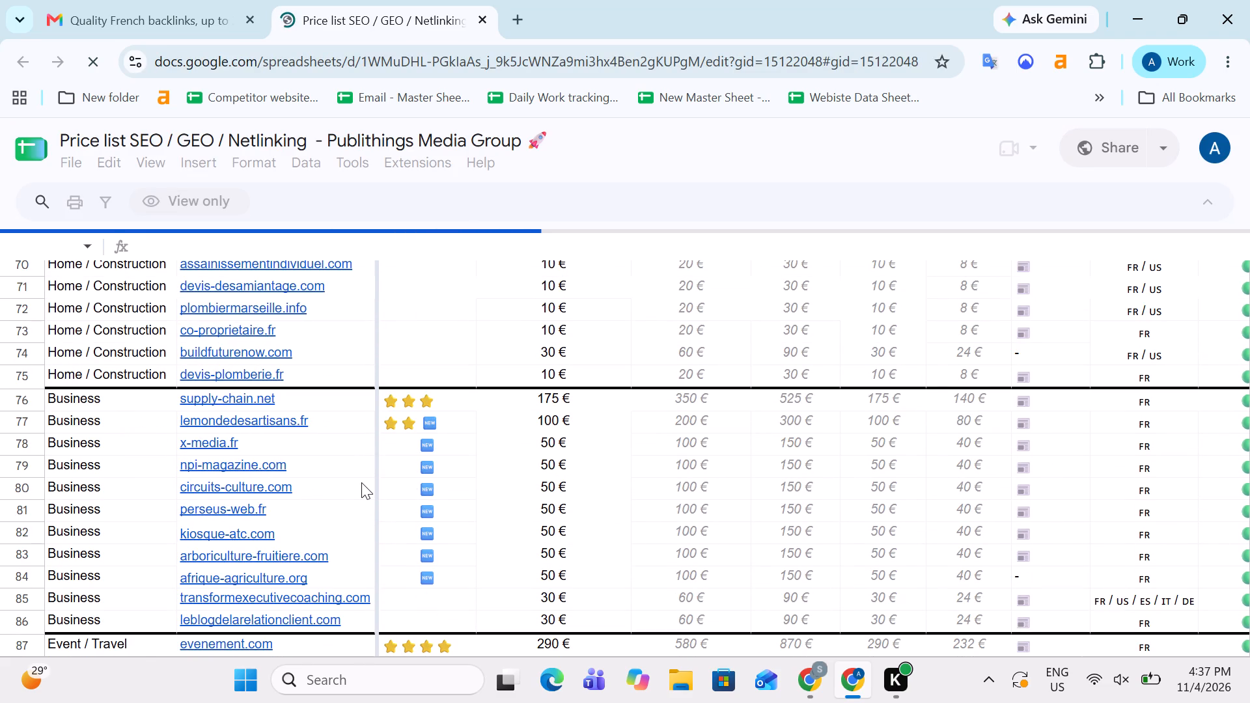
click(350, 486)
key(ctrl+c)
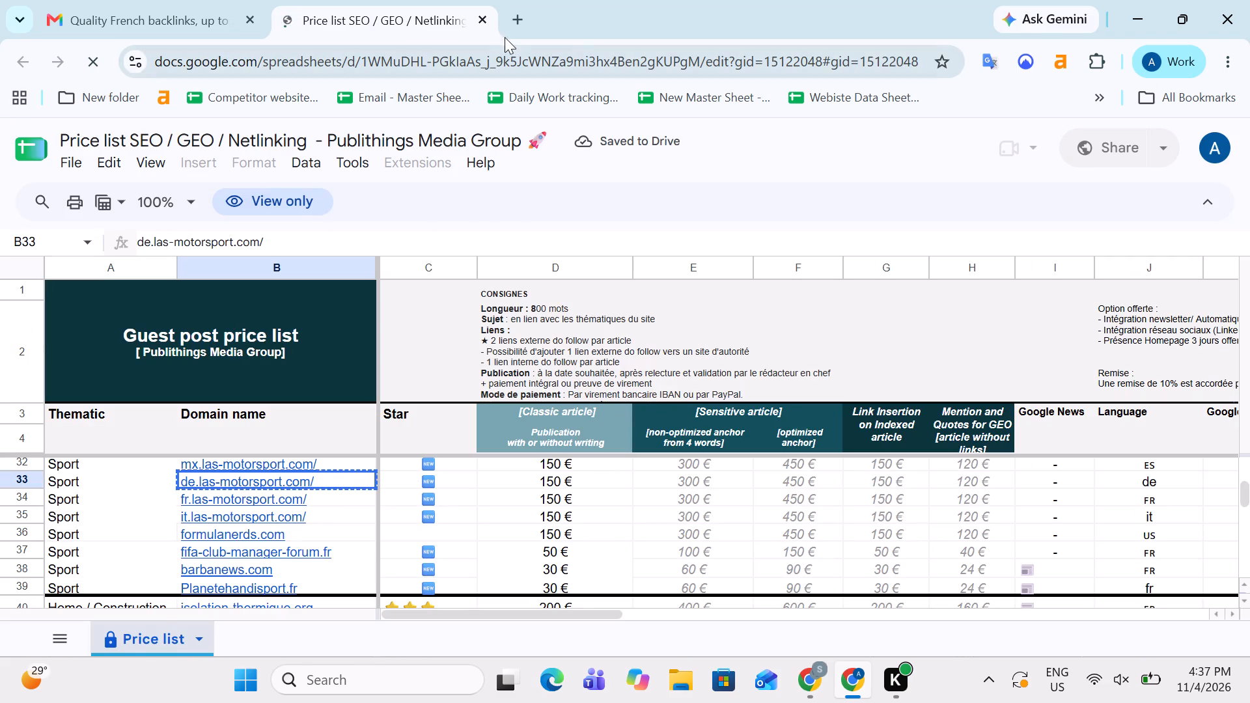
click(519, 29)
key(ctrl+v)
key(Return)
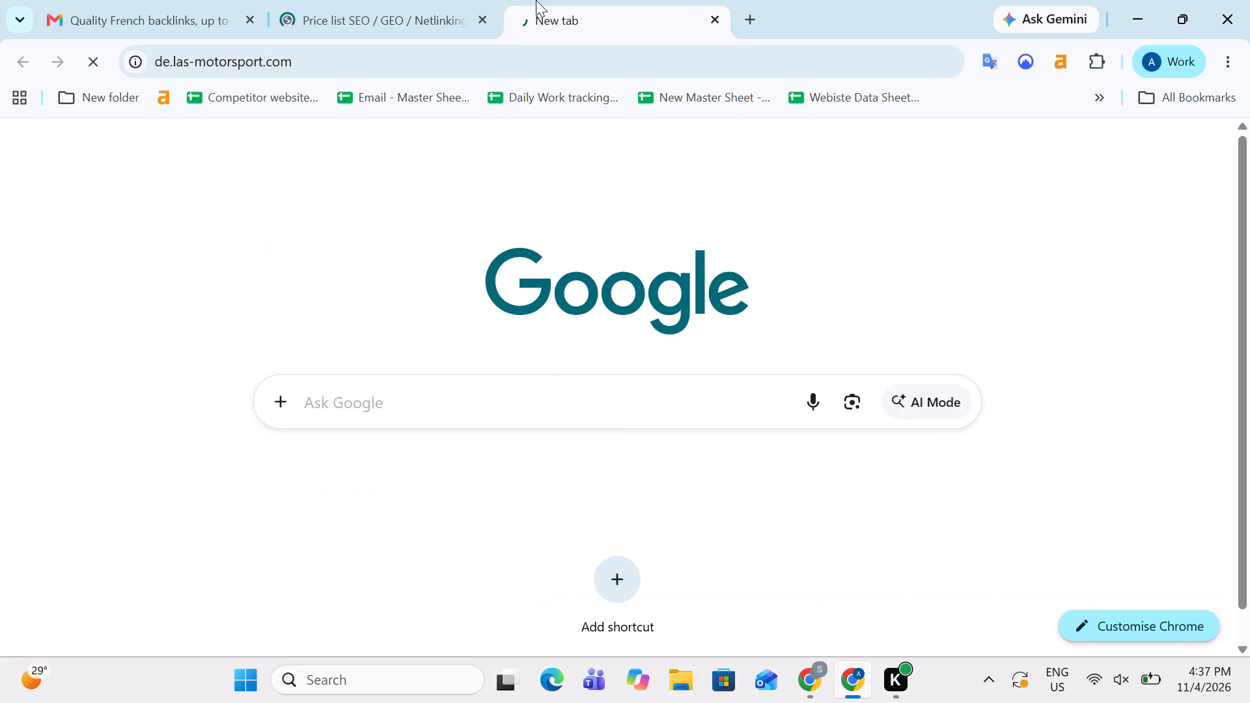
Copy the domain demoussage.info from row 66 of the price list and open the site in a new browser tab.
click(390, 0)
key(Down)
key(Down)
key(Down)
key(Down)
key(Down)
key(Down)
key(Down)
key(Down)
key(Down)
key(Down)
key(Down)
key(Down)
key(Down)
key(Down)
key(Down)
key(Down)
key(Down)
key(Down)
key(Down)
key(Down)
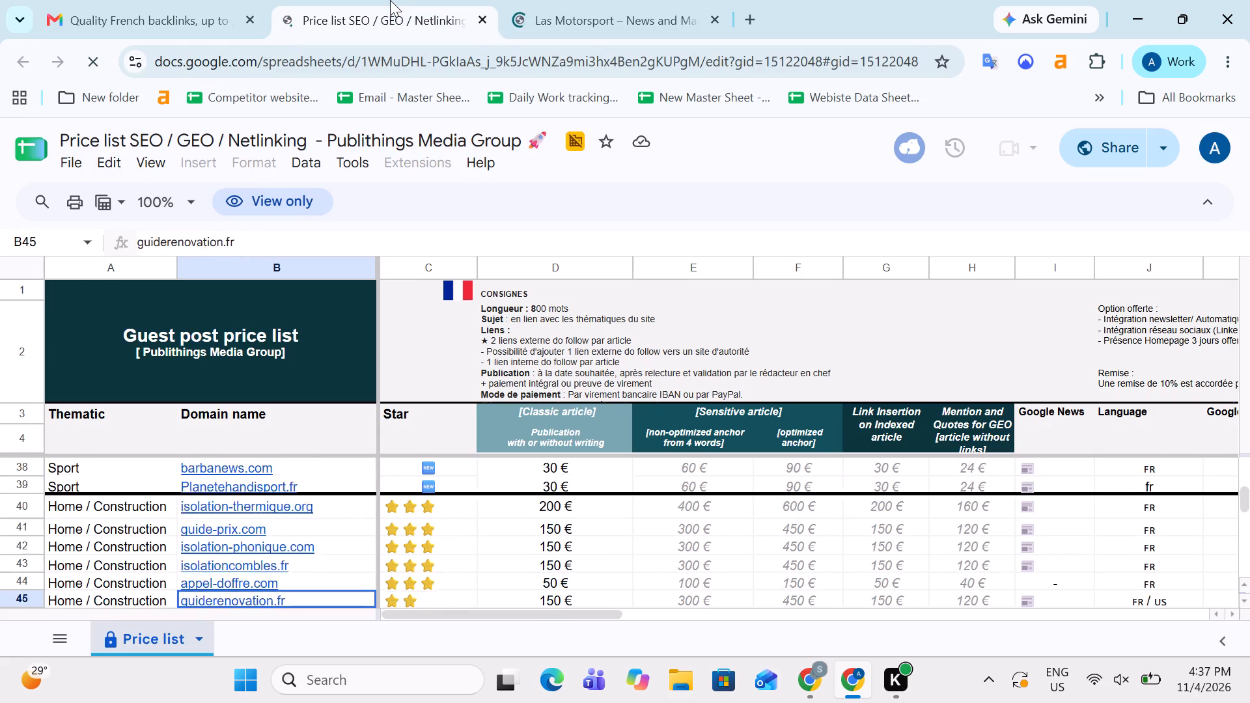
key(ctrl+c)
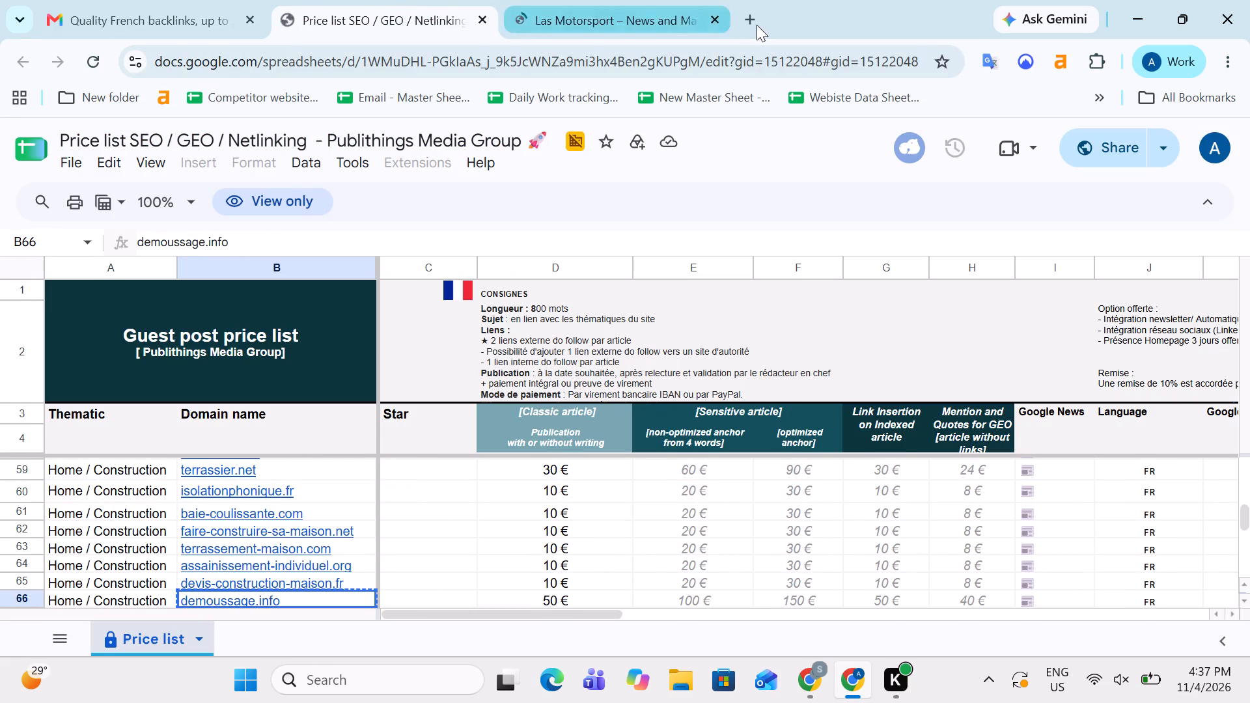
click(757, 31)
click(750, 23)
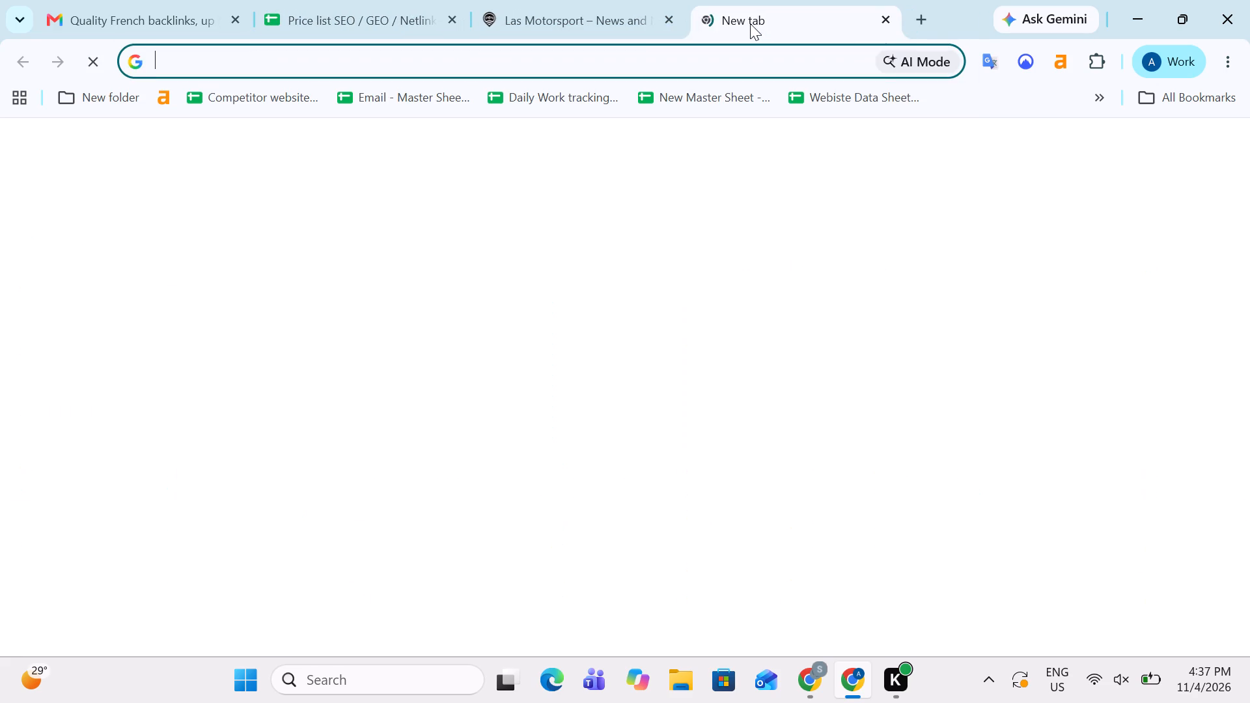
key(ctrl+v)
key(Return)
Copy the domain circuits-culture.com from row 80 of the price list and open the site in a new browser tab.
click(395, 0)
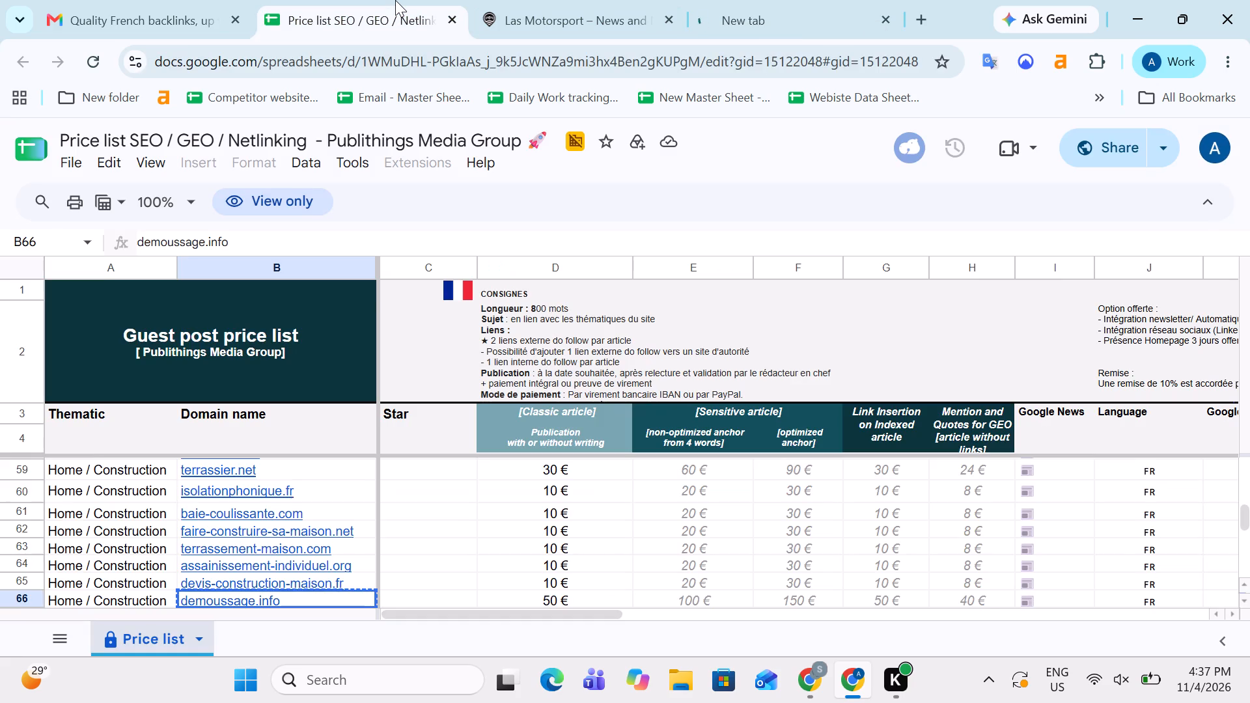
key(Down)
key(Down)
key(Down)
key(Down)
key(Down)
key(Down)
key(Down)
key(Down)
key(Down)
key(Down)
key(Down)
key(Down)
key(Down)
key(Down)
key(Down)
key(ctrl+c)
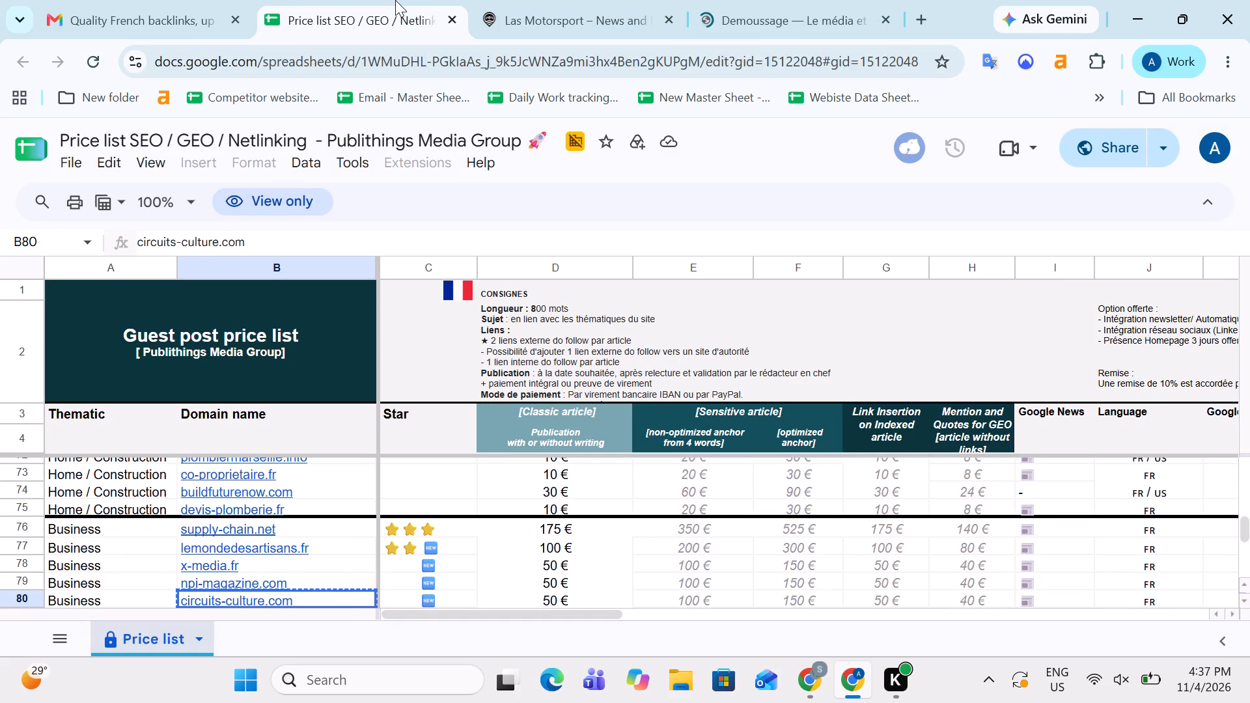
click(919, 19)
key(ctrl+v)
key(Return)
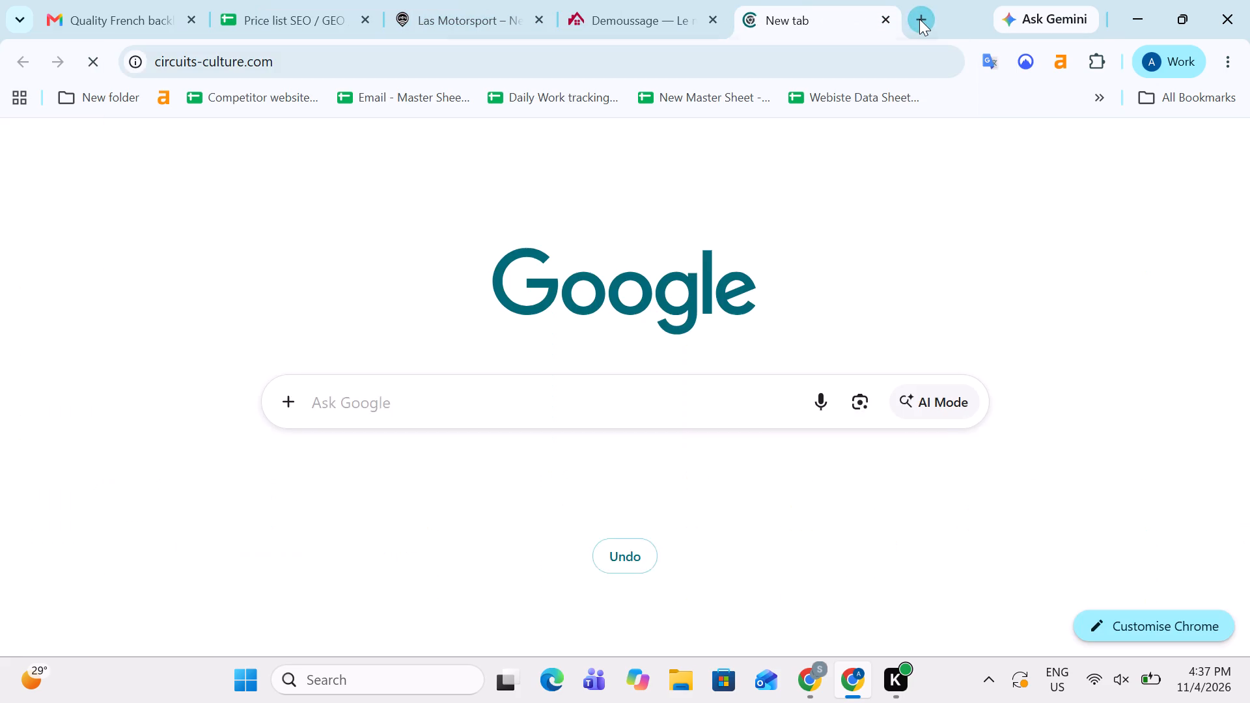
Examine the Las Motorsport home page and its Kontakt page for contact details.
click(498, 0)
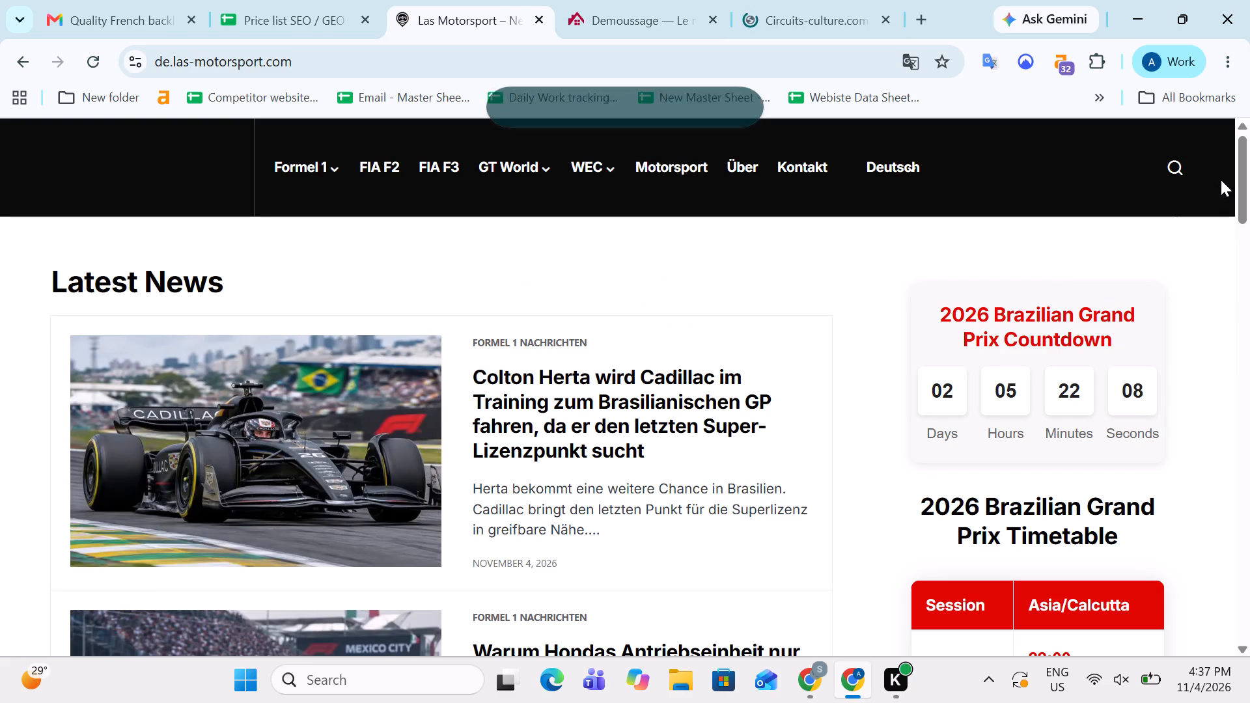
drag(1245, 178, 1248, 362)
click(820, 167)
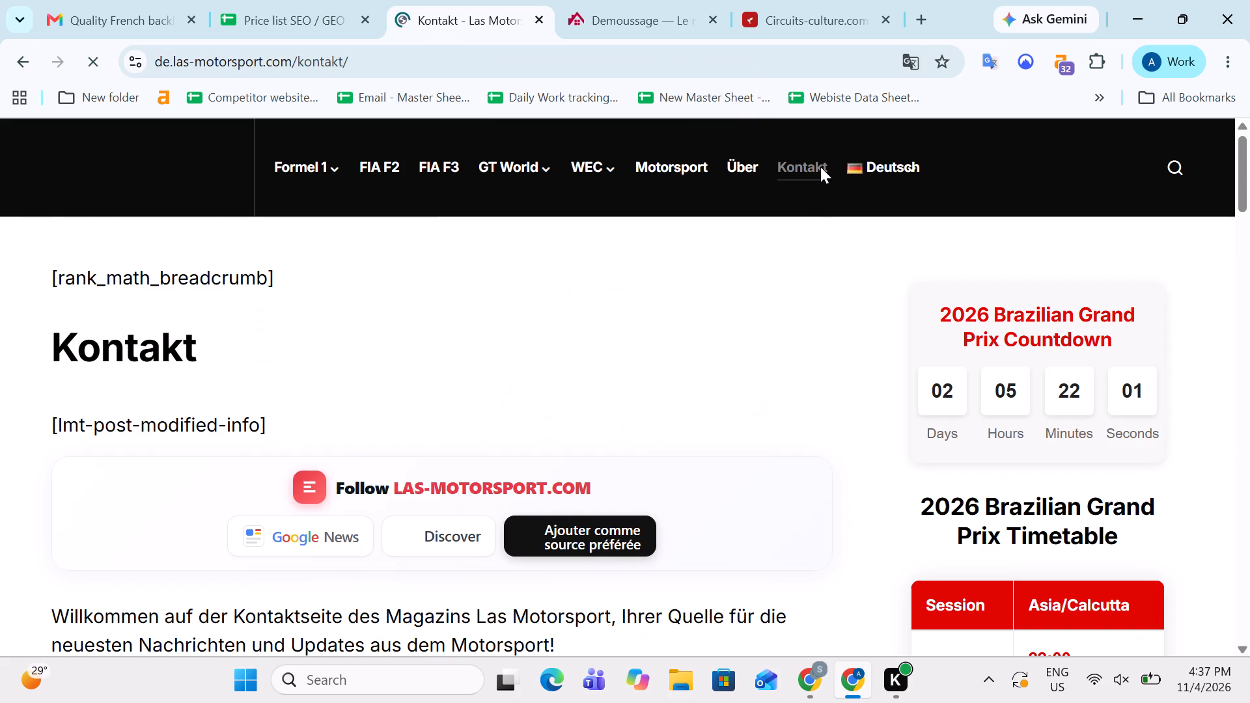
scroll(660, 359, down, 5)
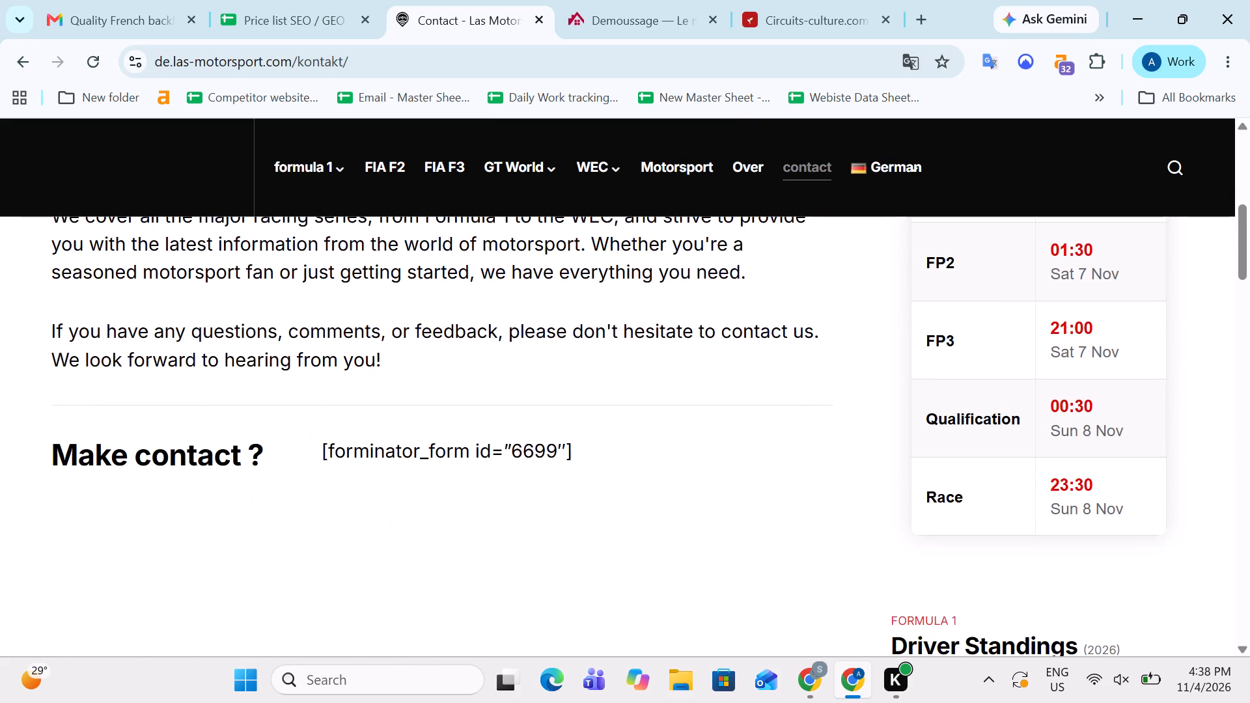
scroll(542, 440, down, 1)
scroll(514, 410, up, 4)
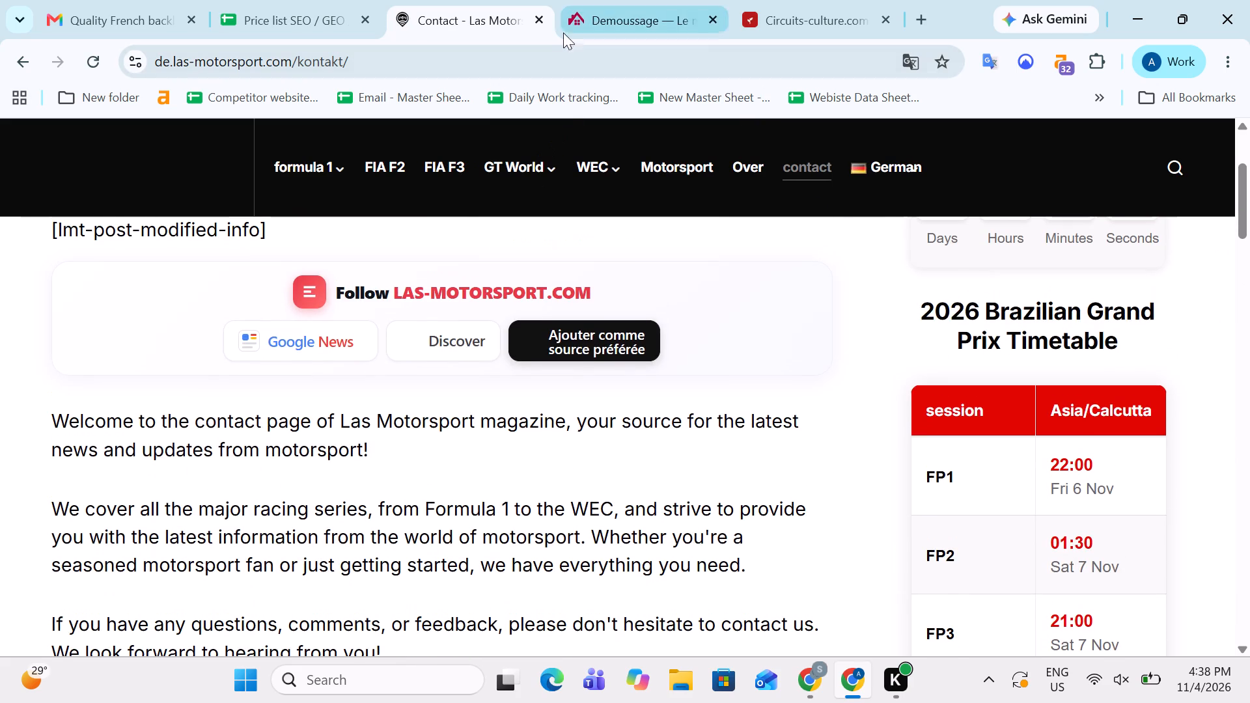
Close the Las Motorsport site and examine the demoussage.info footer and Contact & quote page, accepting the cookies.
click(539, 20)
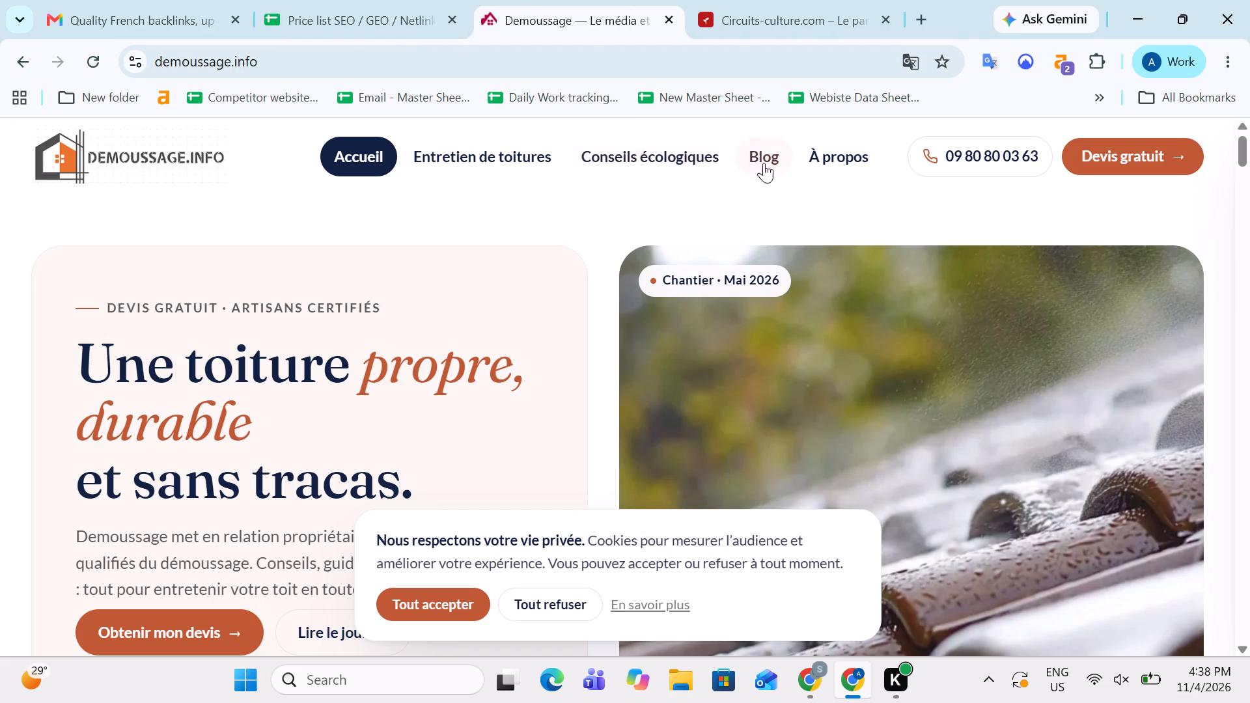
drag(1246, 141, 1192, 582)
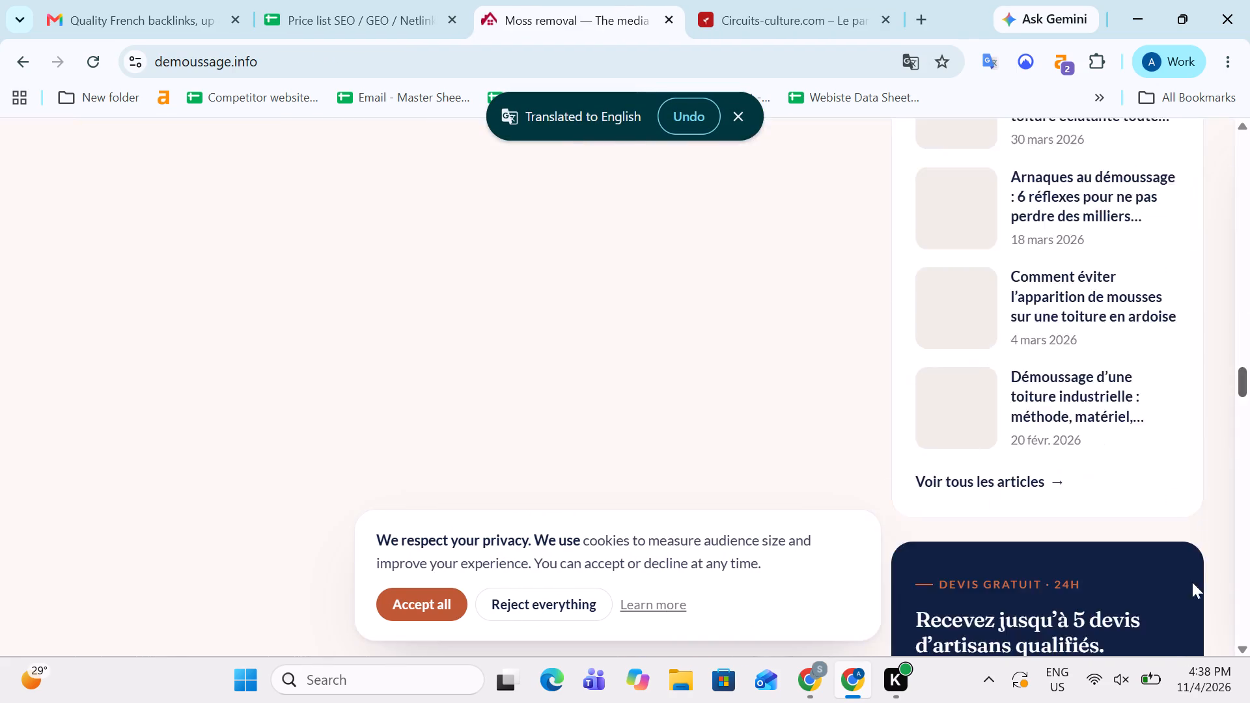
drag(1192, 582, 1191, 665)
click(396, 613)
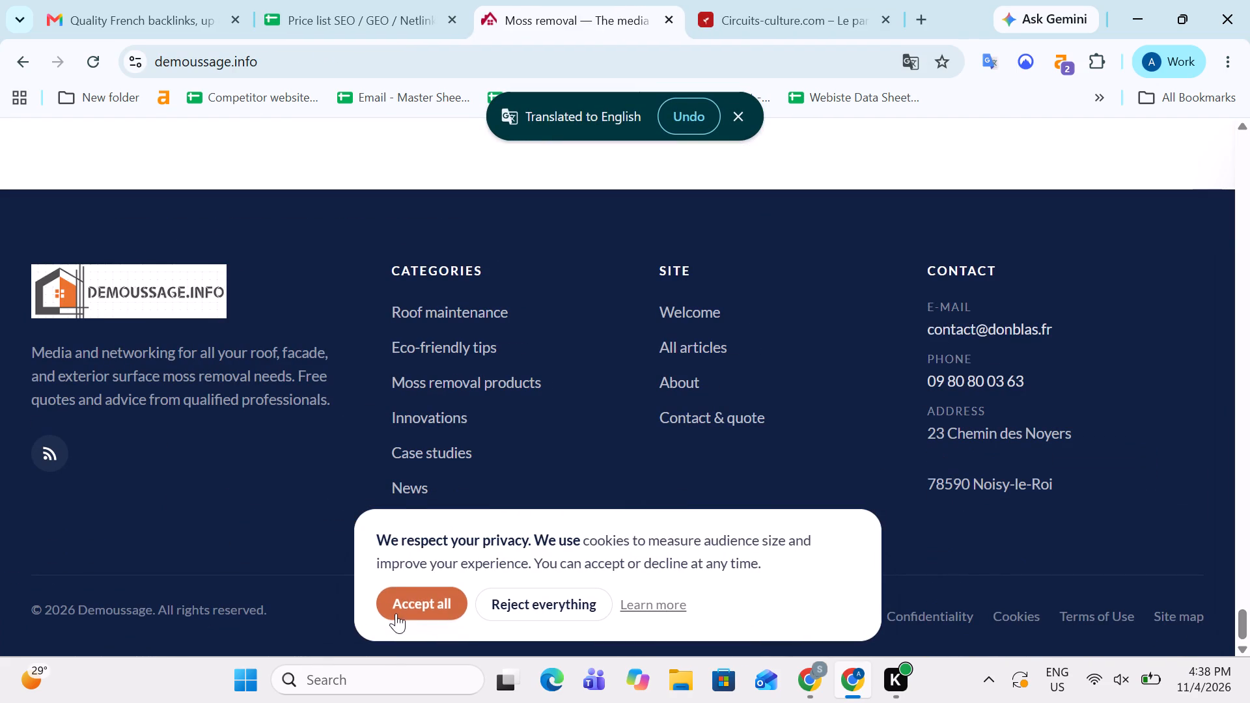
scroll(469, 482, down, 1)
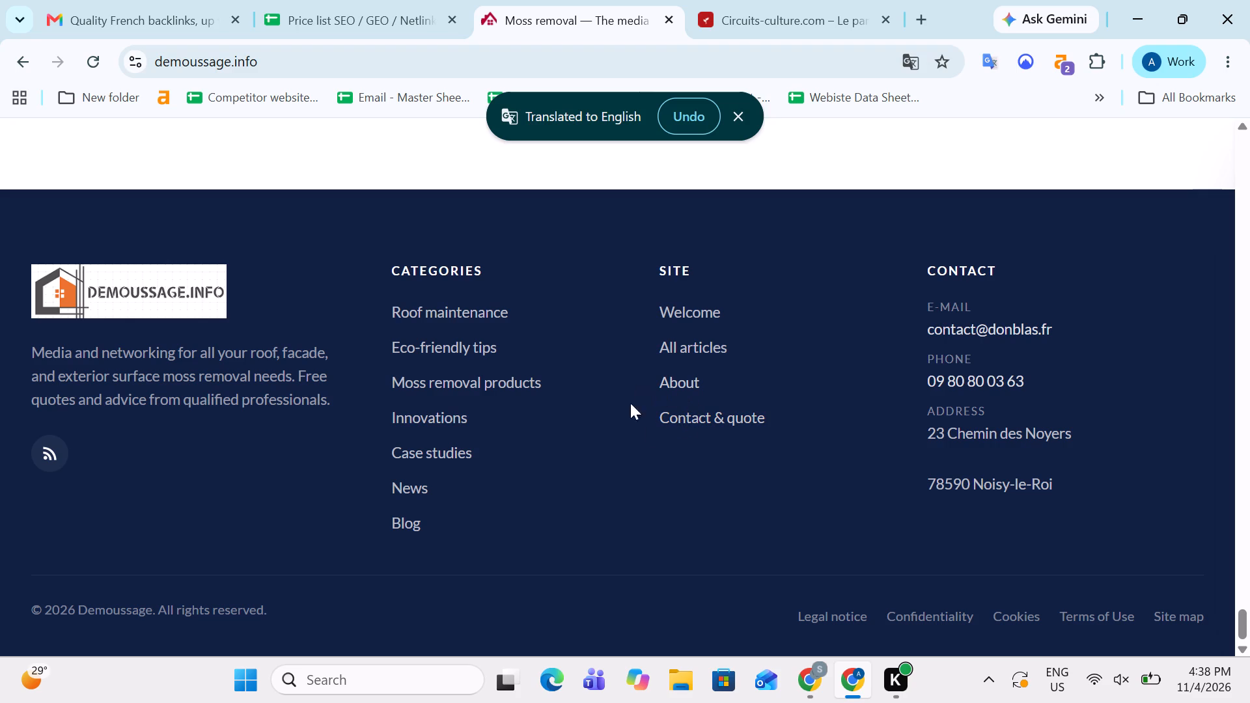
click(723, 422)
scroll(658, 411, down, 2)
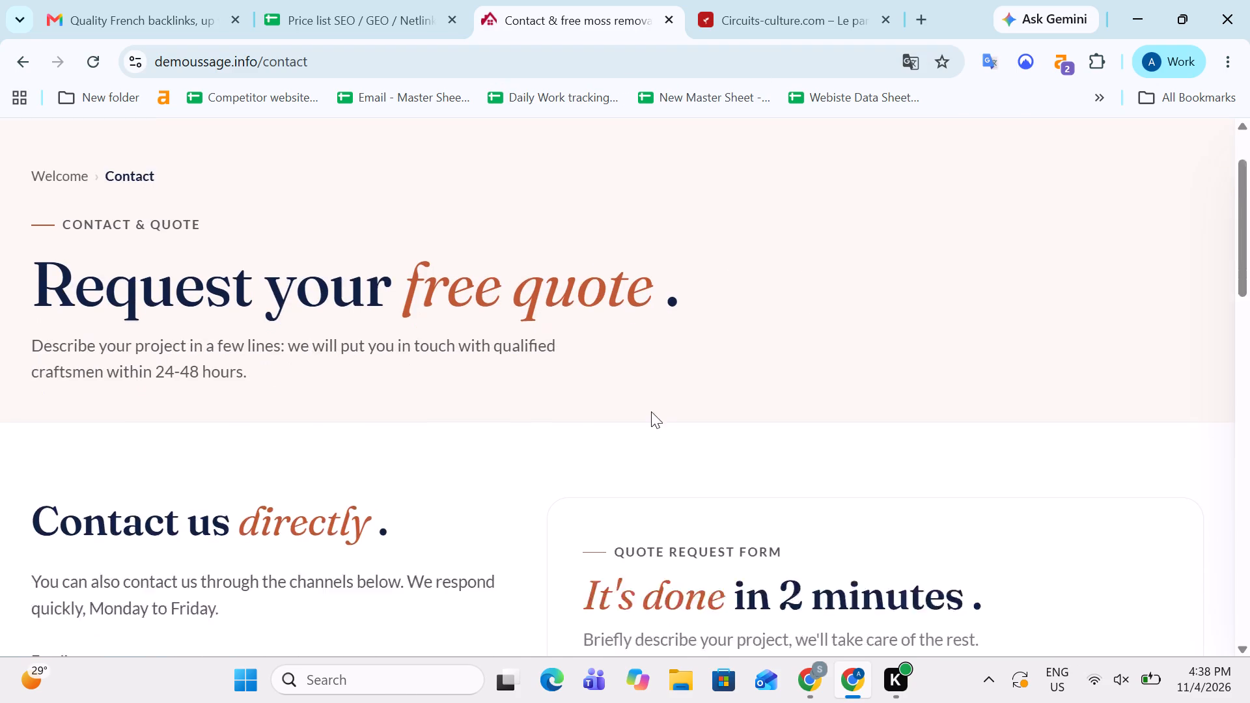
scroll(409, 428, down, 2)
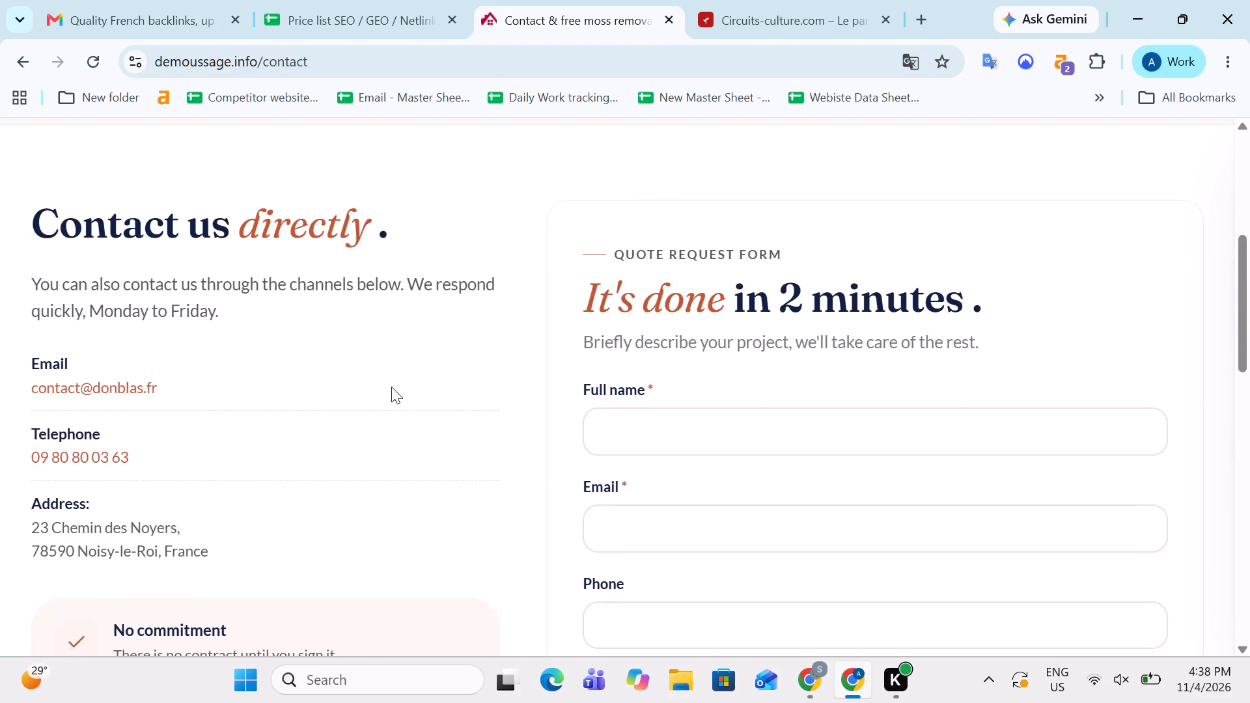
Examine the rest of the demoussage.info contact page and close the site.
scroll(392, 393, down, 4)
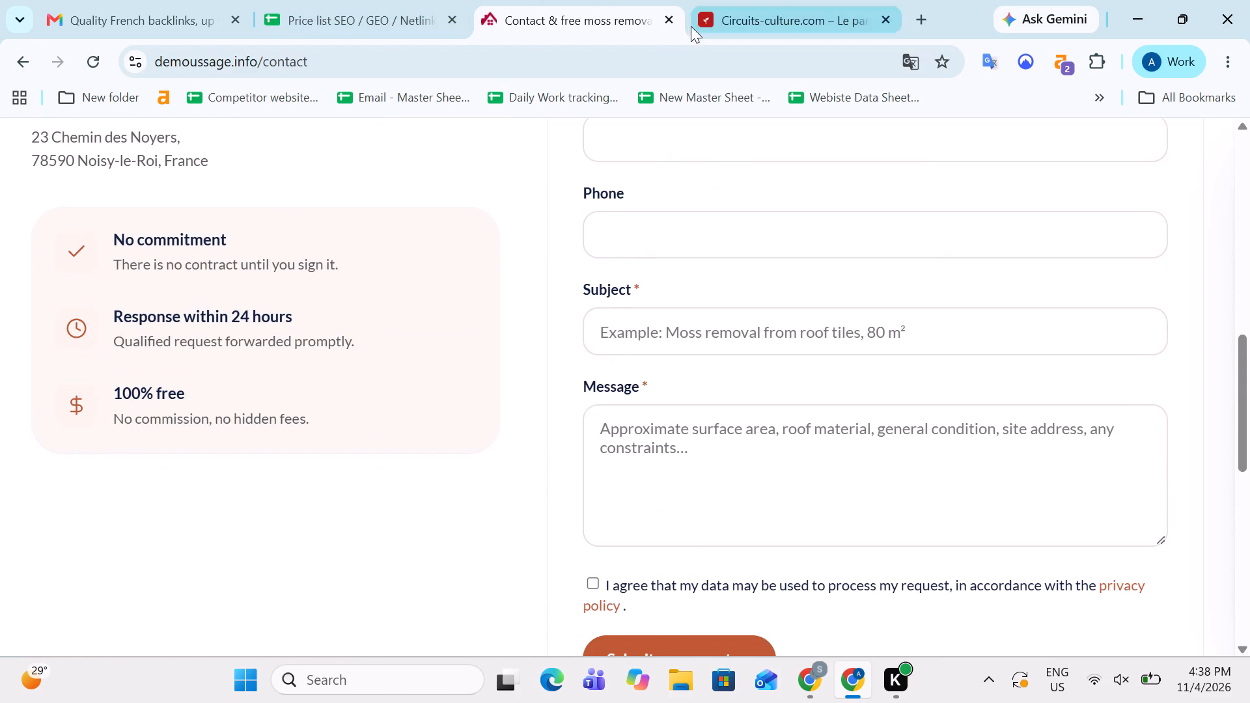
click(669, 18)
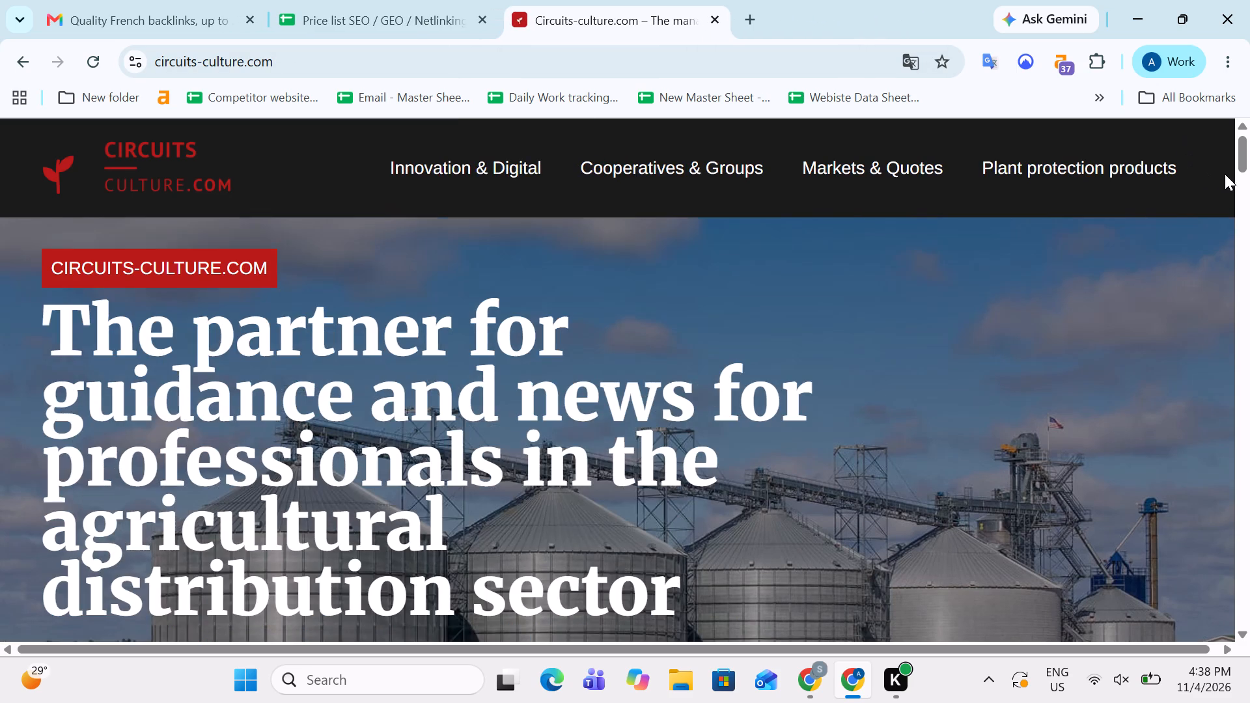
drag(1243, 158, 1174, 626)
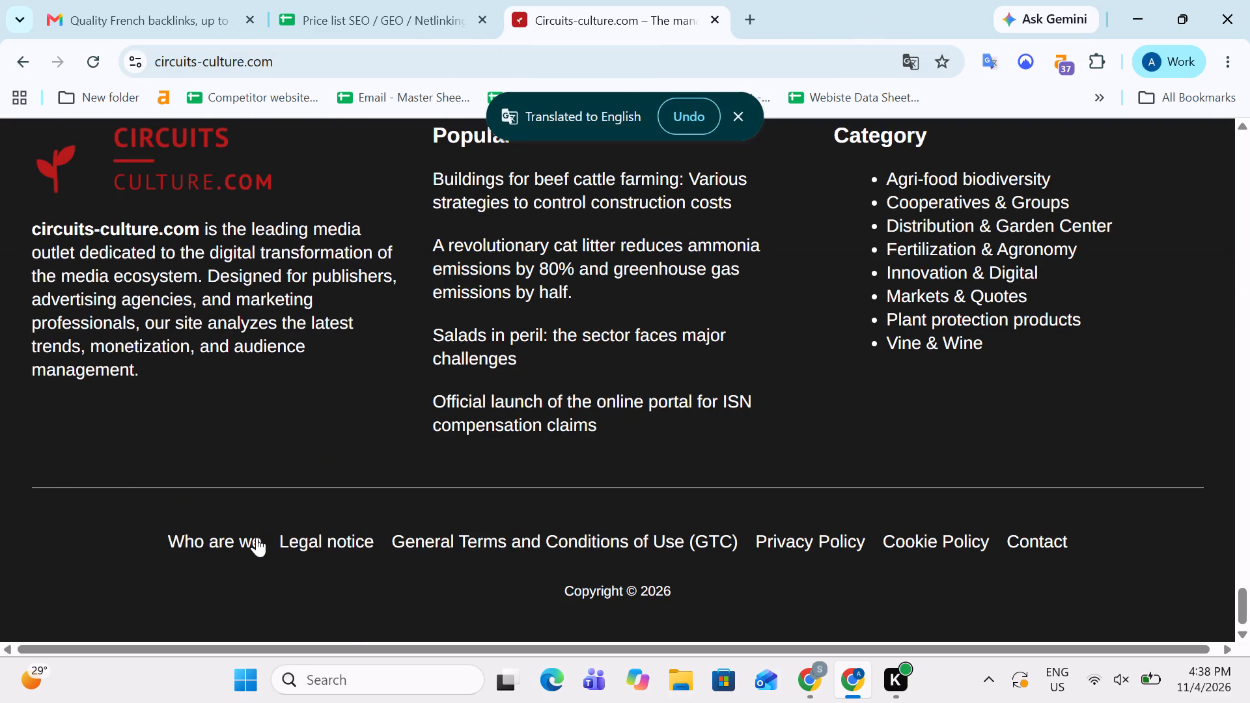
click(1037, 534)
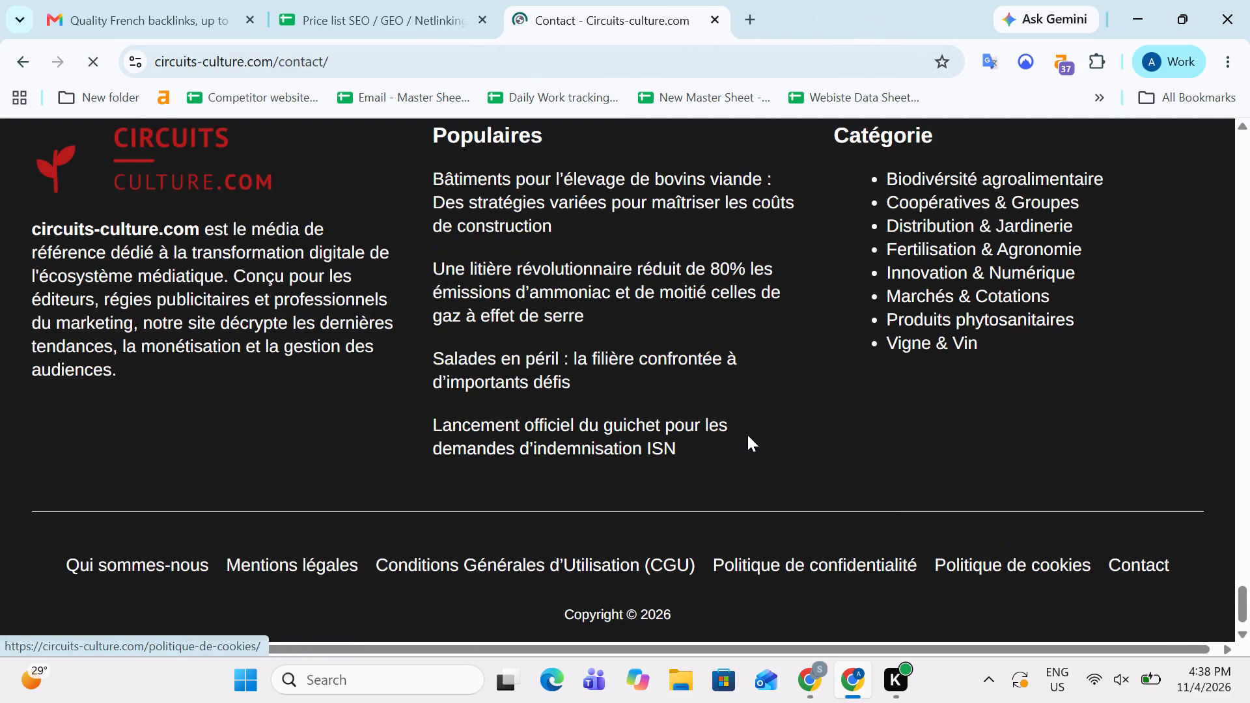
scroll(640, 404, down, 5)
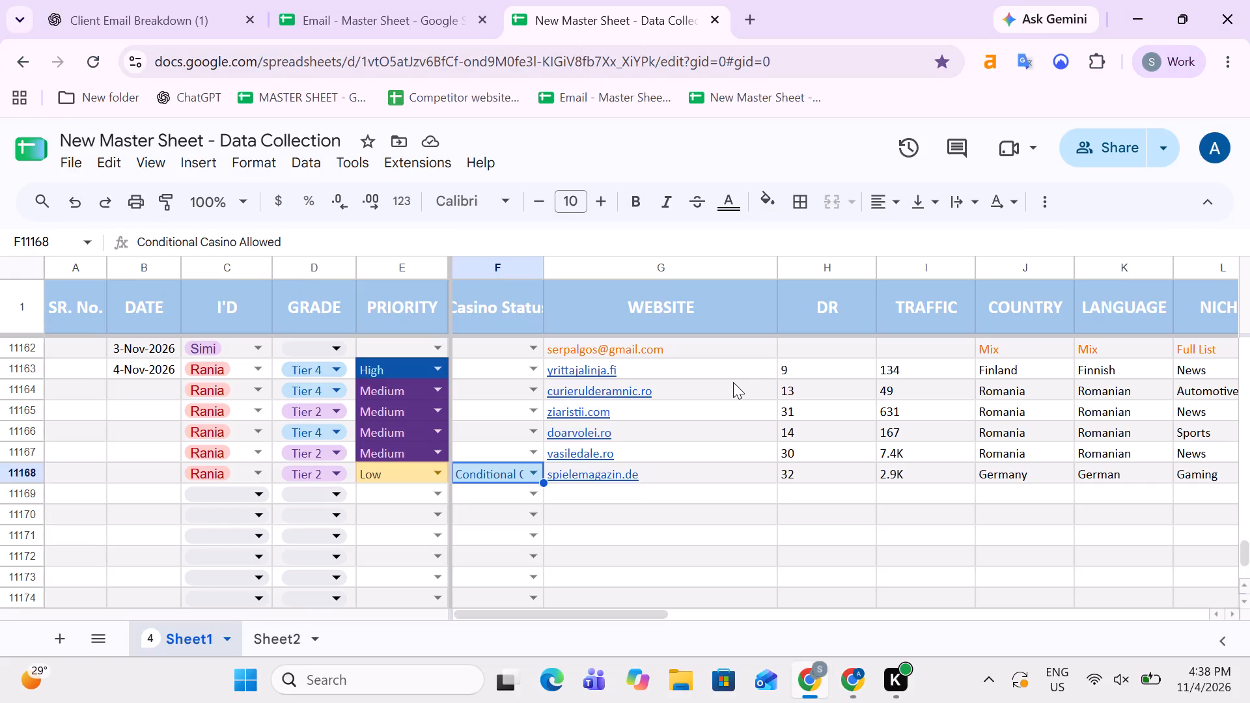
key(Down)
key(Right)
key(Return)
key(ctrl+v)
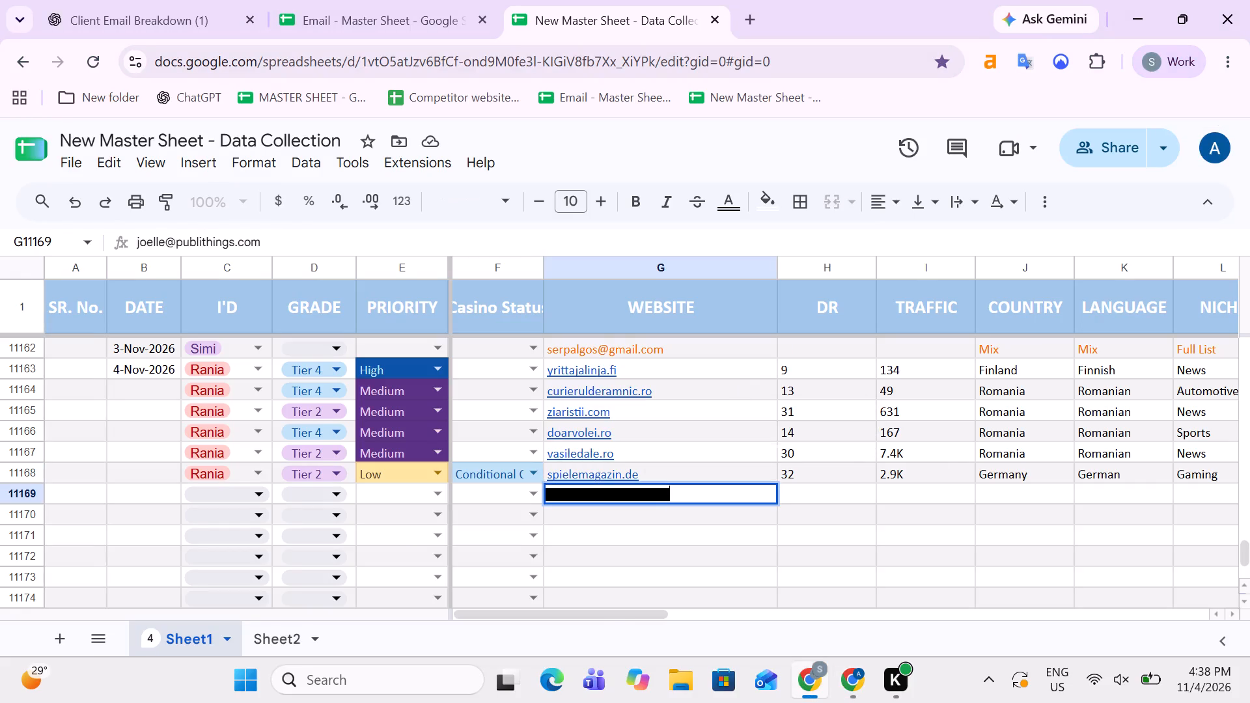
key(Tab)
key(ctrl+z)
key(Tab)
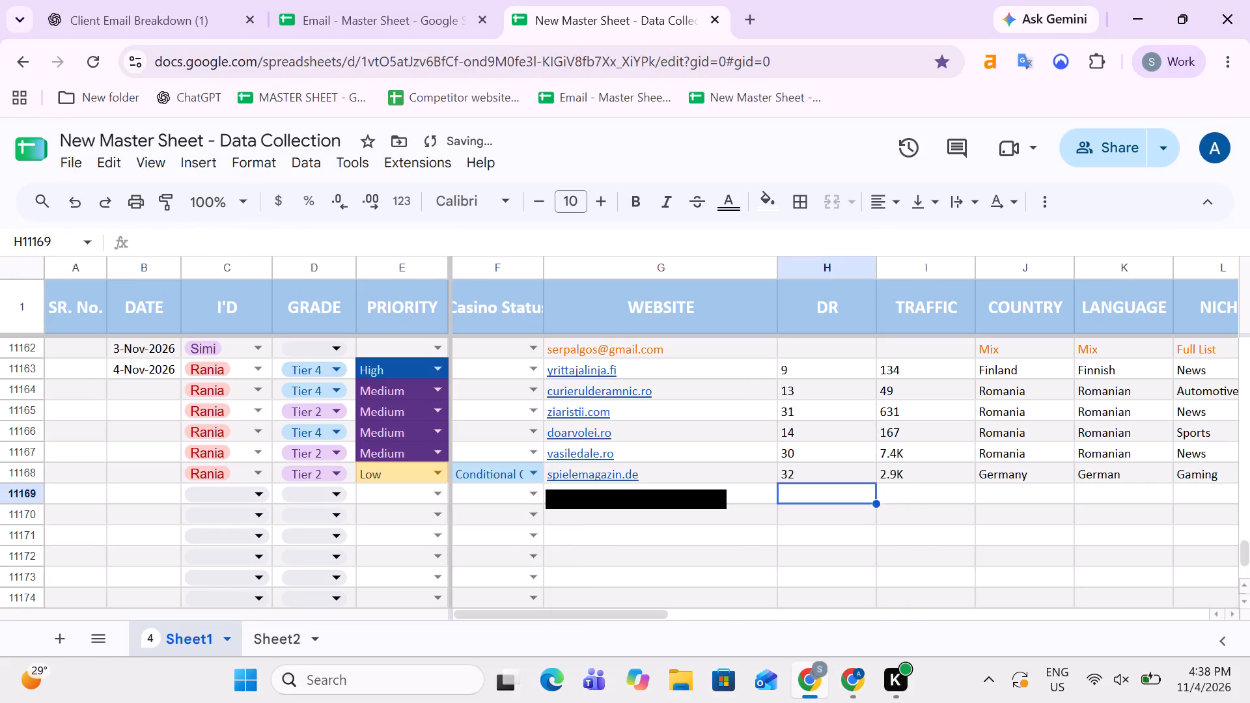
Enter the same Publithings e-mail address in the CONTACT DETAILS cell of row 11169.
key(Right)
key(Right)
key(Right)
key(Right)
key(Right)
key(Right)
key(Right)
key(Right)
key(Right)
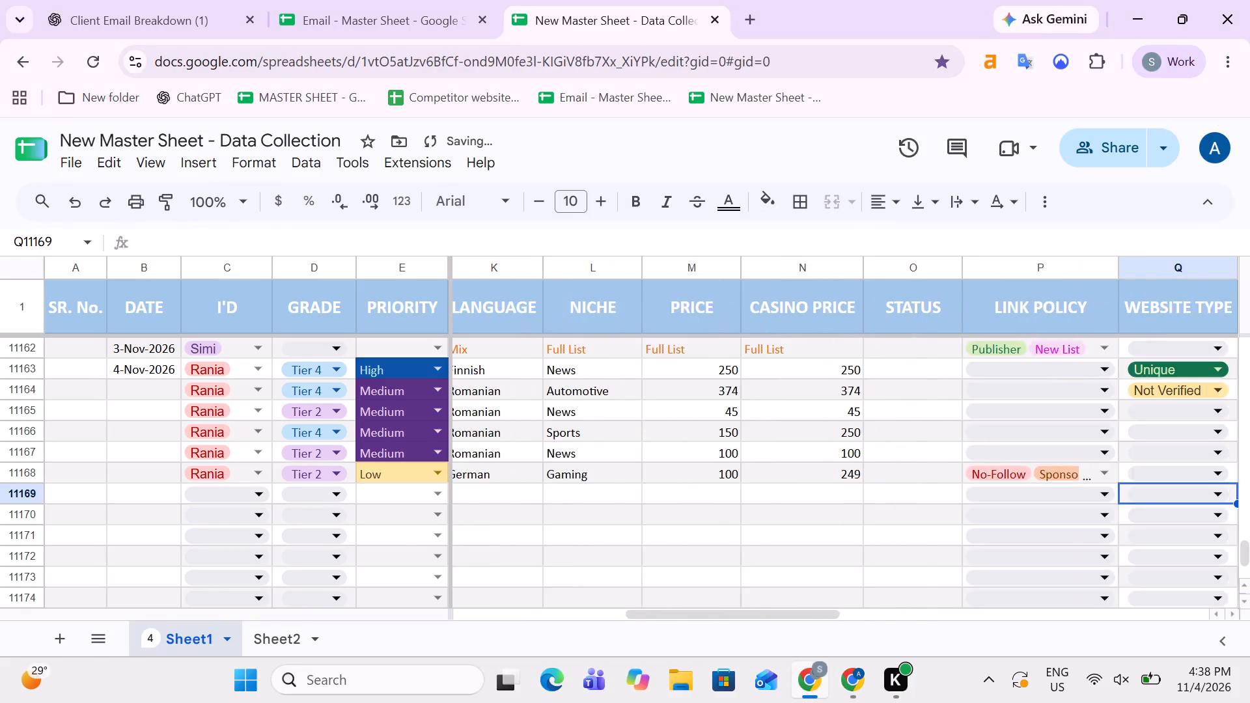
key(Right)
key(Return)
key(ctrl+v)
key(Tab)
Enter Mix as both the COUNTRY and the LANGUAGE of row 11169.
key(Left)
key(Left)
key(Left)
key(Left)
key(Left)
key(Left)
key(Left)
key(Left)
key(Left)
key(Left)
key(Left)
key(Left)
key(Left)
key(Left)
key(Left)
key(Left)
key(Left)
key(Left)
key(Left)
key(Left)
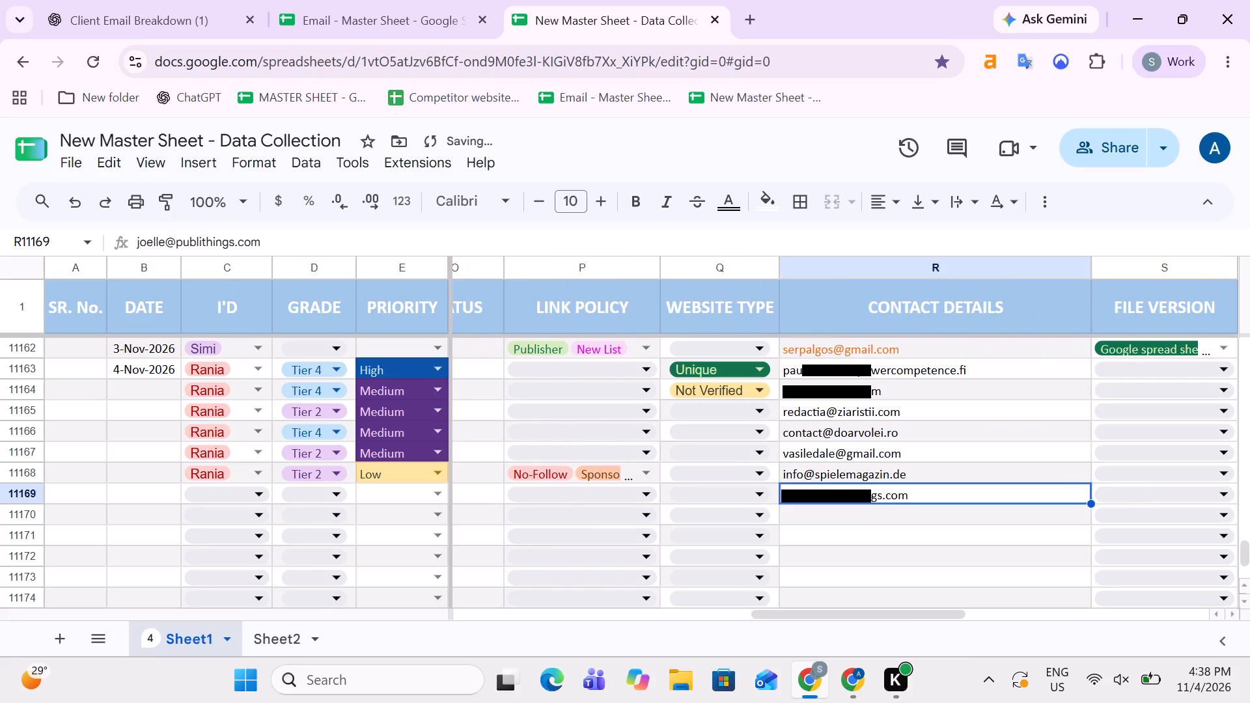
key(Right)
key(Right)
key(Right)
key(Right)
key(Right)
key(Right)
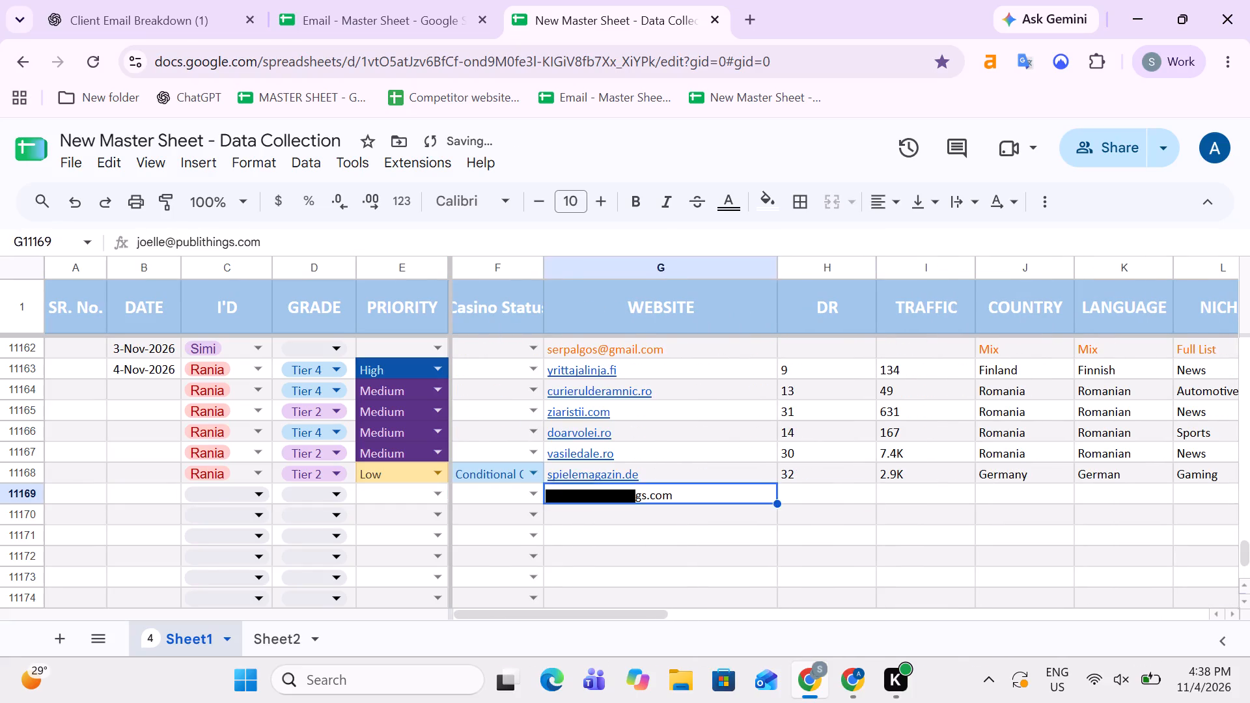
key(Right)
key(Right)
key(Right)
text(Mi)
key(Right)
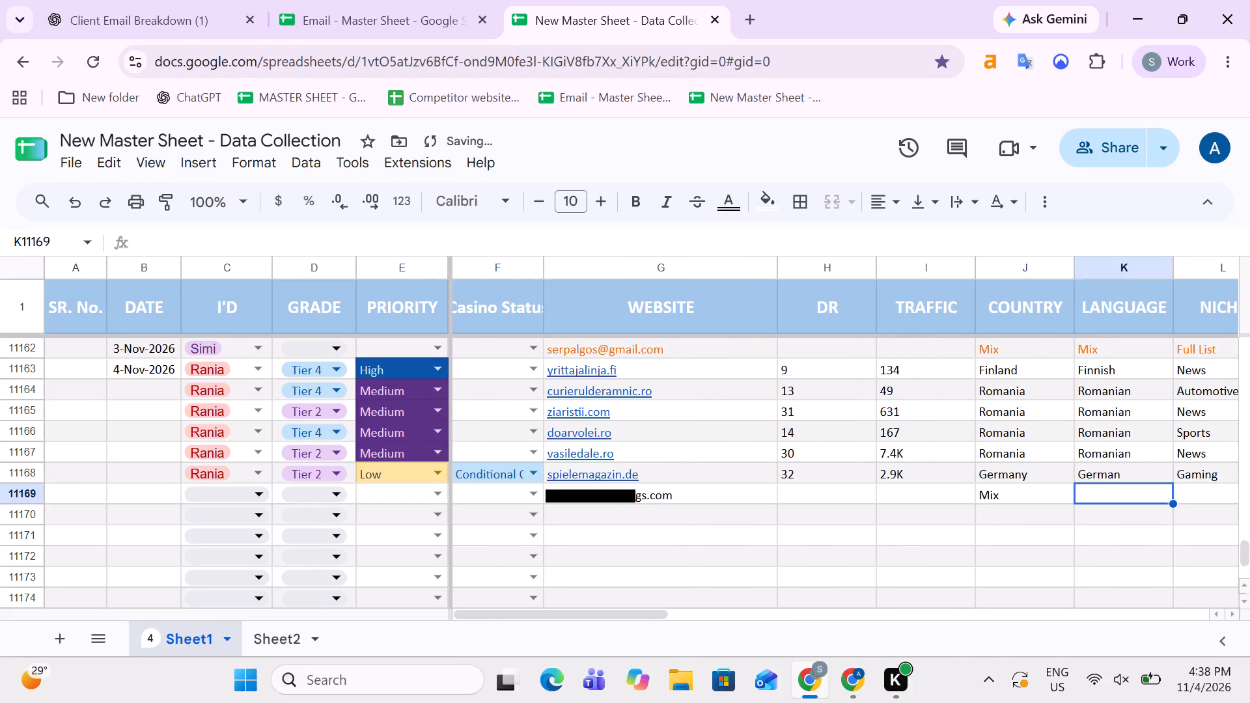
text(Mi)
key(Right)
Enter Full List as the NICHE of row 11169 and copy it into PRICE and CASINO PRICE.
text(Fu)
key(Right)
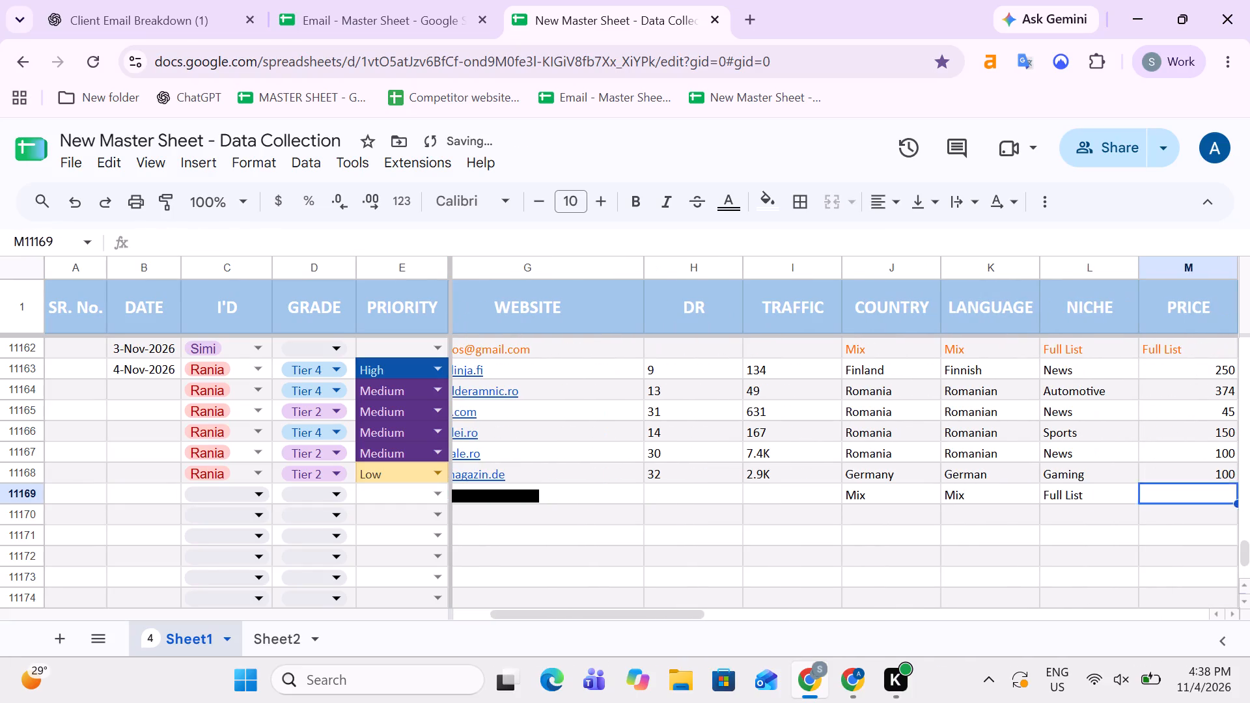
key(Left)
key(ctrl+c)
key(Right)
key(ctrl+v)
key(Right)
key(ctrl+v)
Set the LINK POLICY of row 11169 to Reseller, Publisher and Updated.
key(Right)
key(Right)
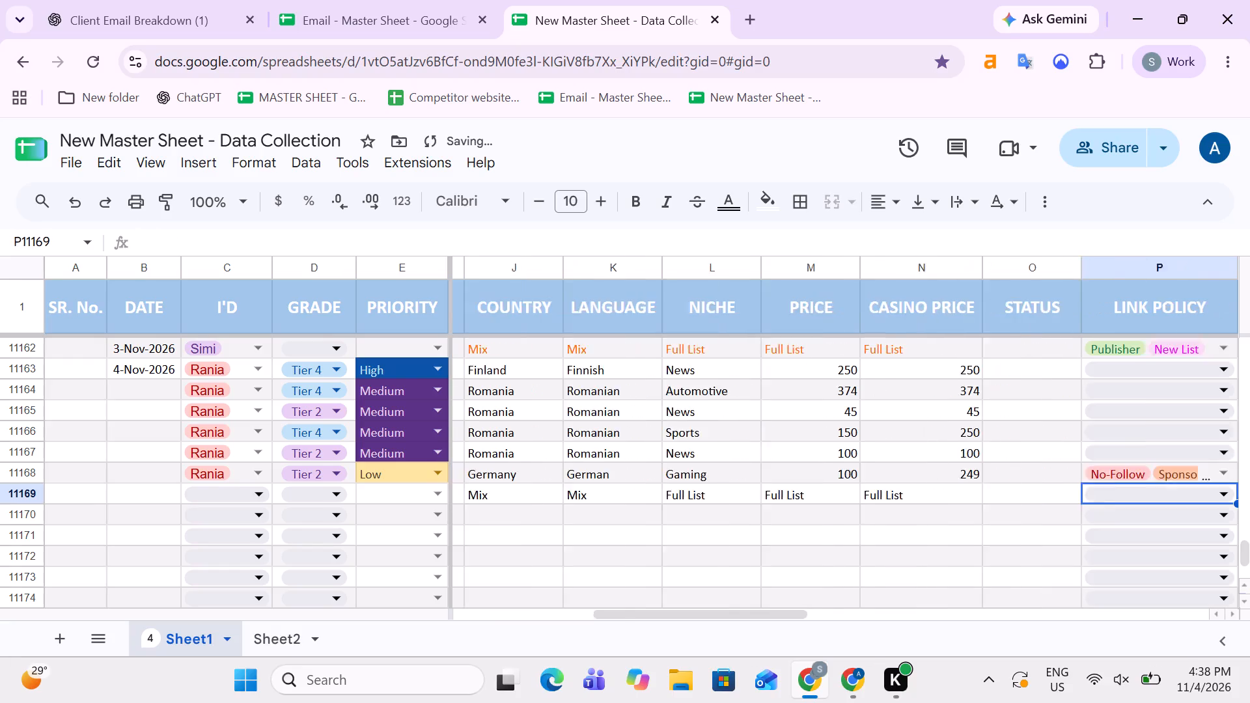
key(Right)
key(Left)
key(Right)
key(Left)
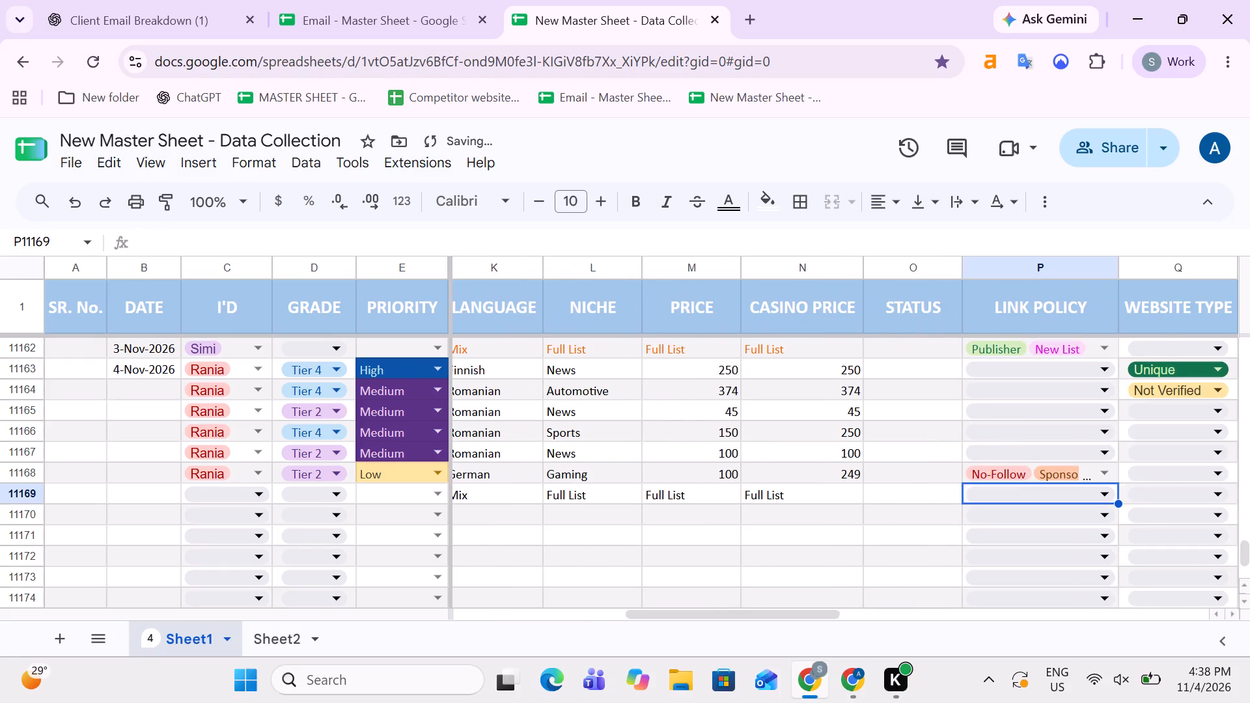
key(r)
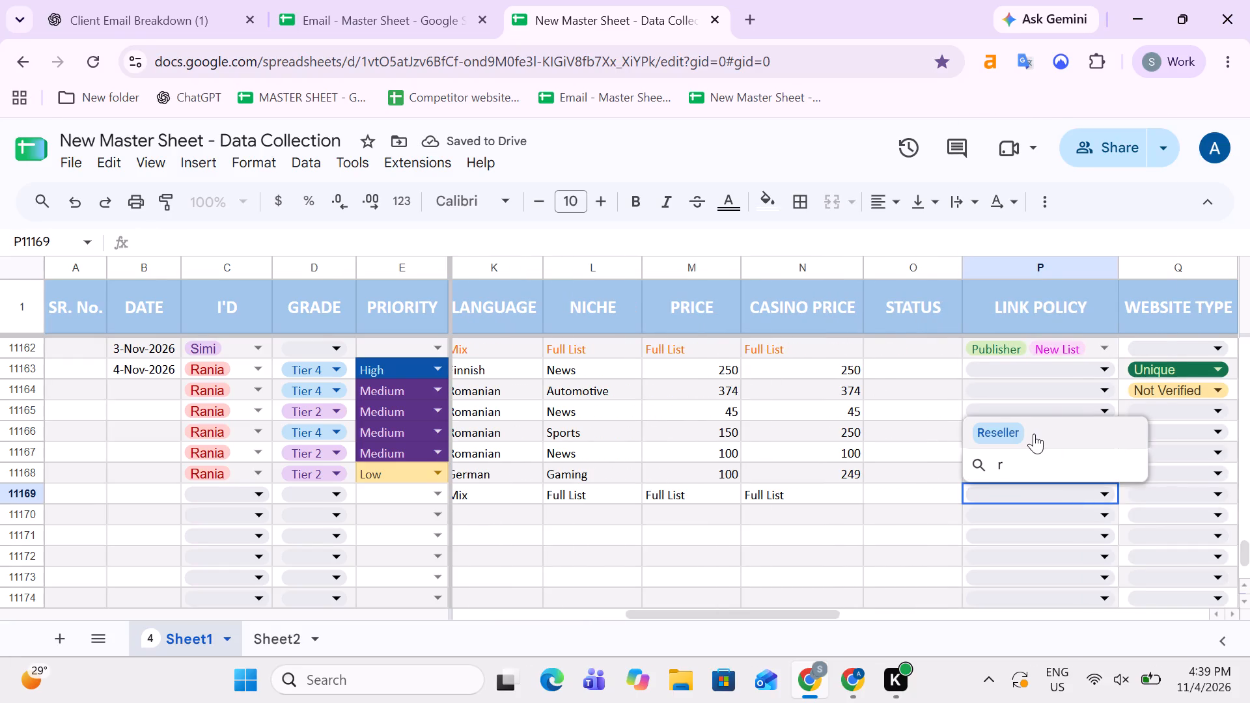
click(1034, 434)
click(1018, 375)
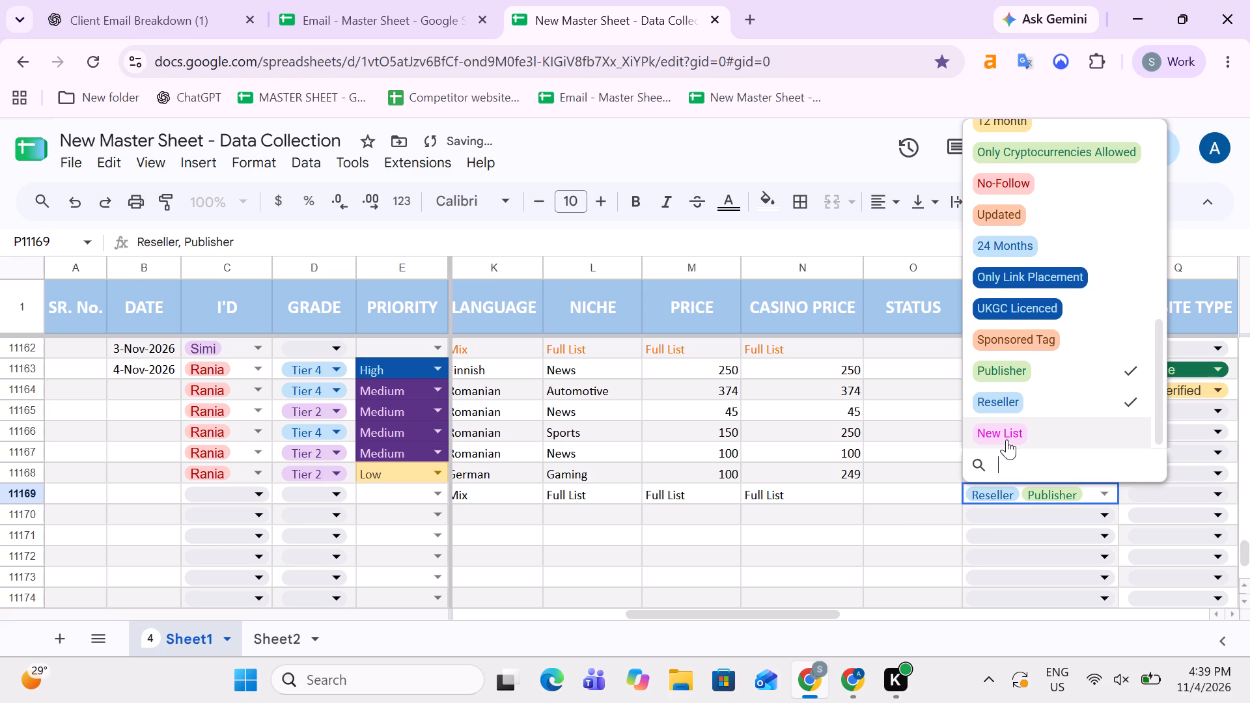
click(1003, 210)
click(839, 499)
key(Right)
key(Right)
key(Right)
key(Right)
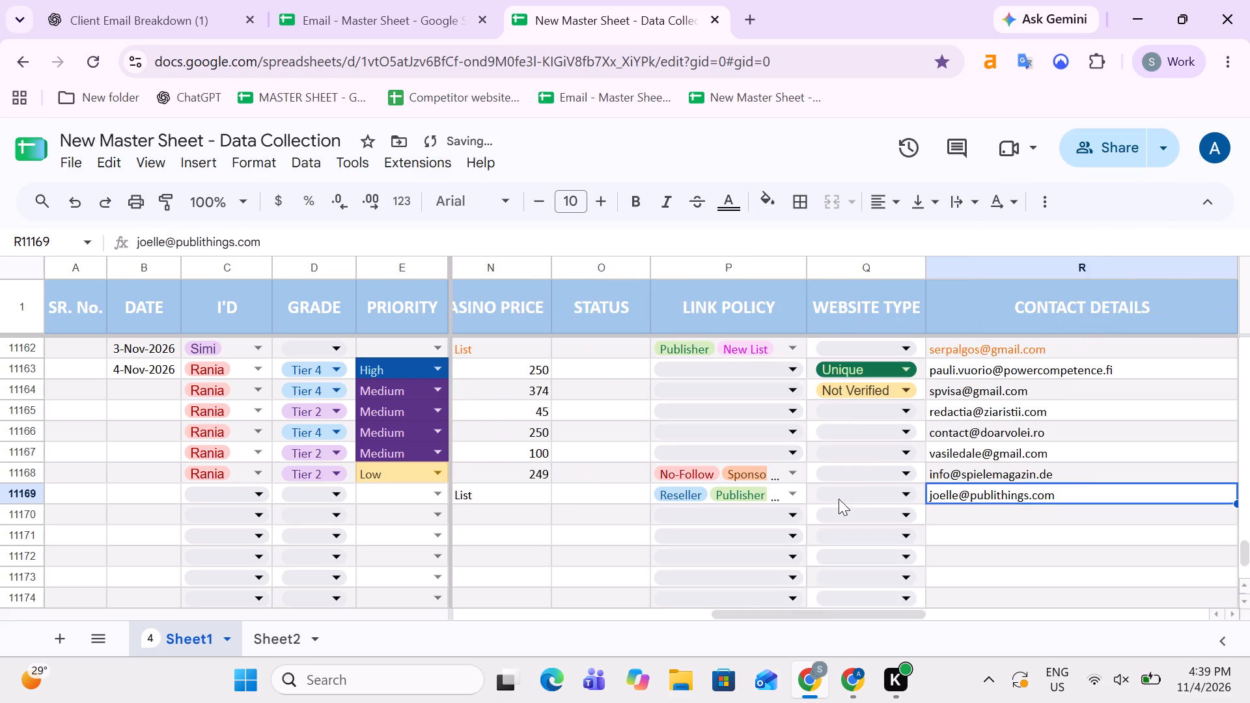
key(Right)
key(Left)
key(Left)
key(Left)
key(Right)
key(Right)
Switch to Gmail and reopen the Publithings message about Sensitive Articles rates and the price list.
key(alt+Tab)
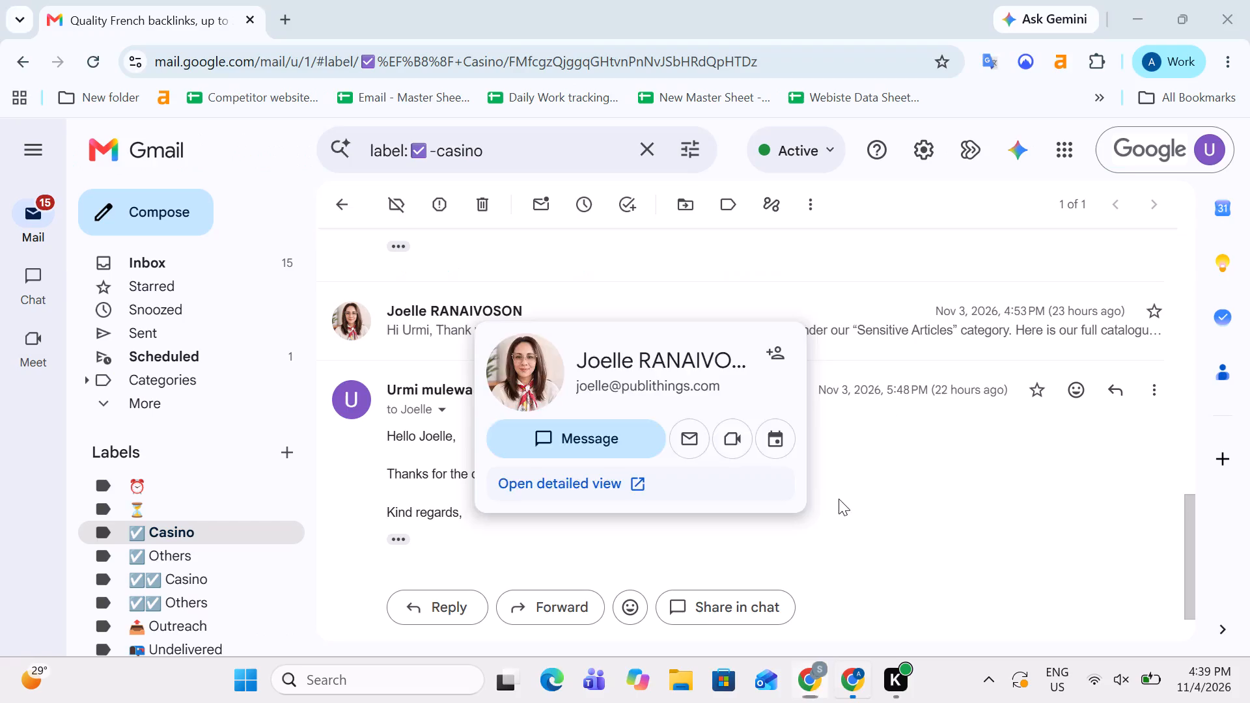
scroll(599, 462, up, 2)
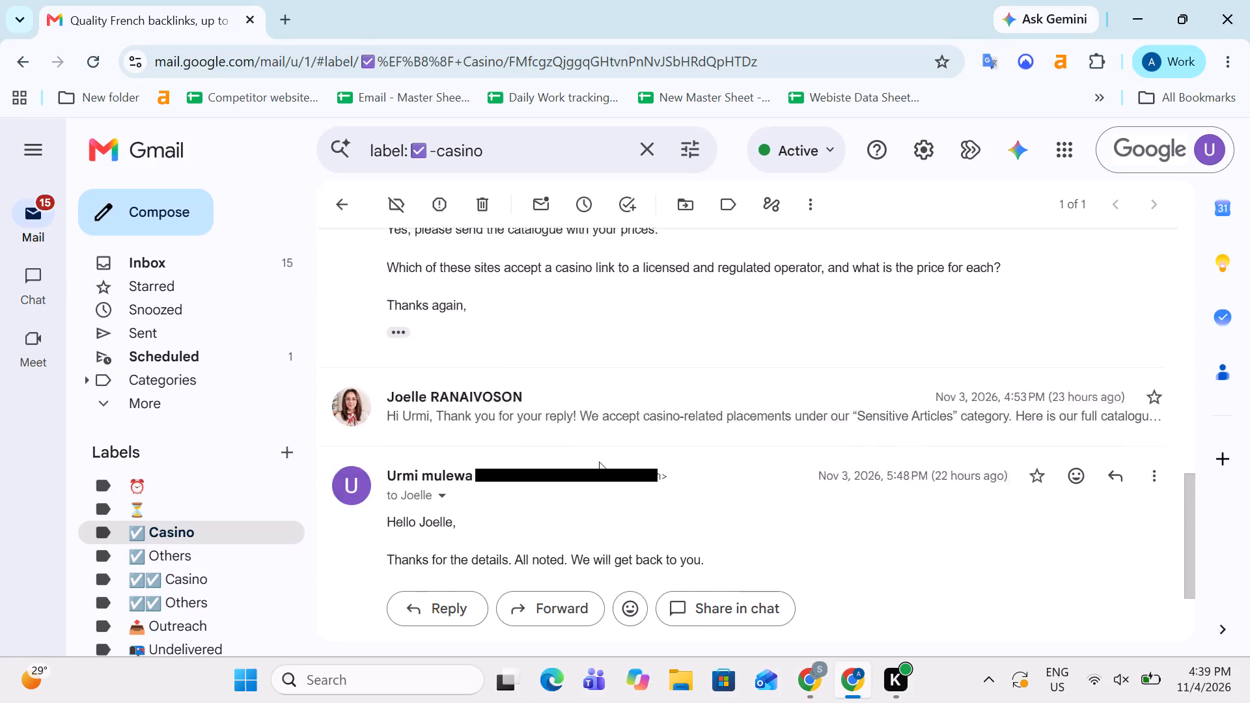
scroll(599, 462, up, 2)
scroll(598, 458, down, 2)
click(508, 523)
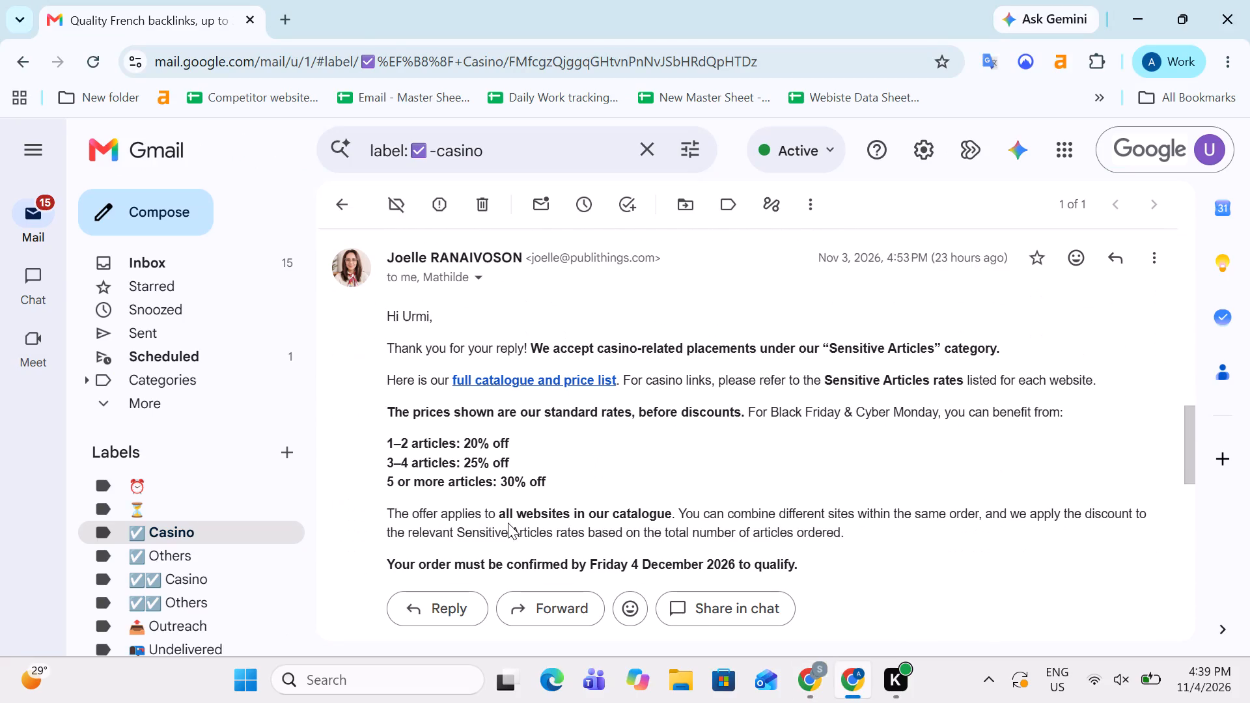
Reopen the Publithings price list and examine its domains across the Tech, Home / Construction, Business and Event / Travel themes.
key(ctrl+shift+t)
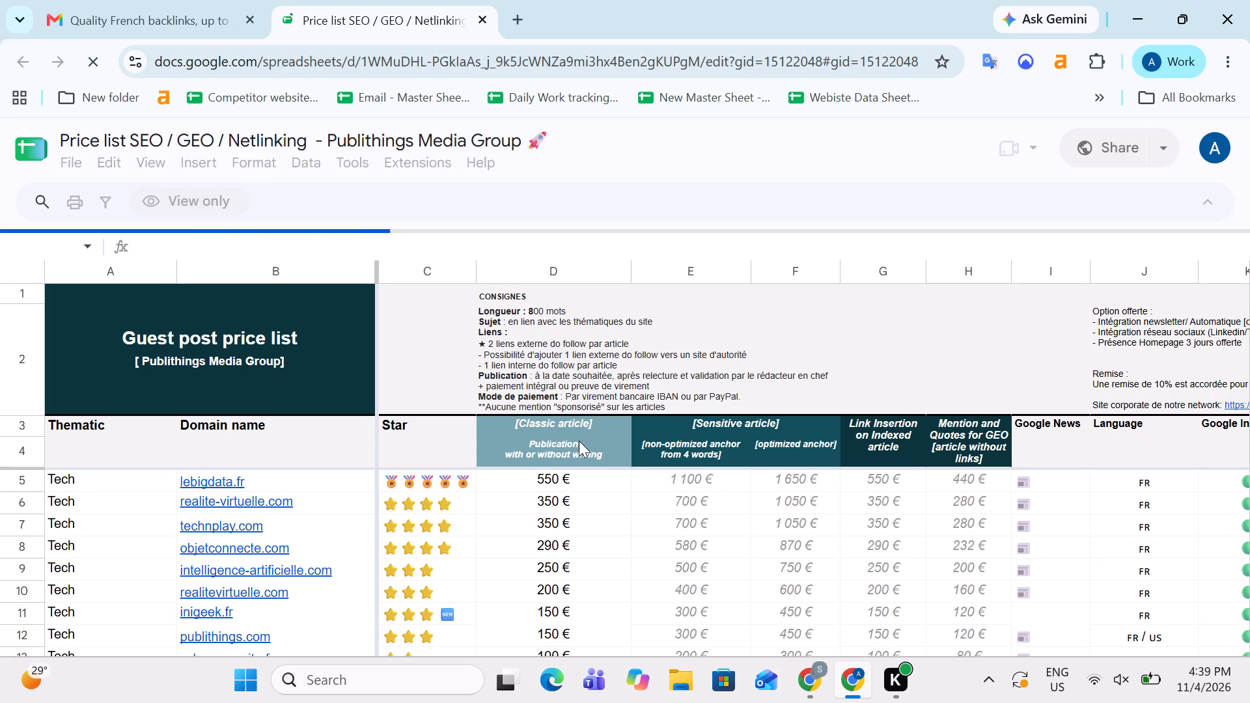
scroll(583, 498, down, 2)
scroll(583, 500, up, 3)
scroll(430, 480, down, 9)
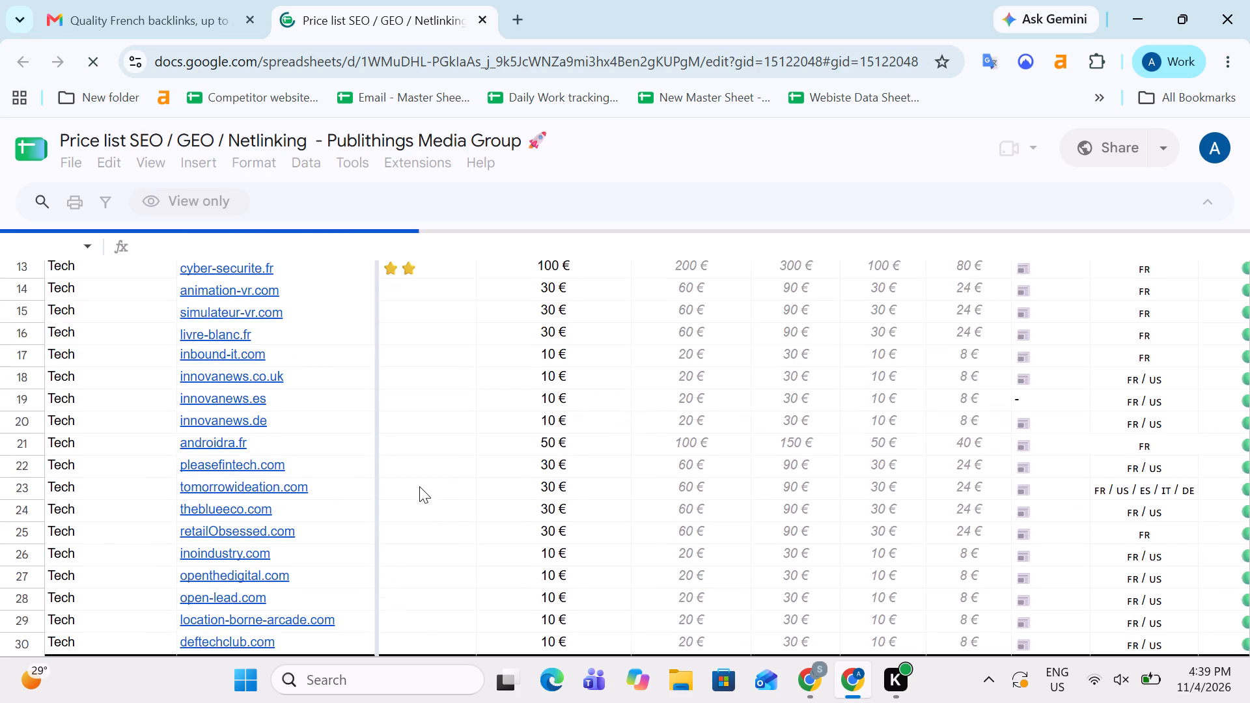
scroll(419, 486, down, 19)
scroll(408, 476, up, 5)
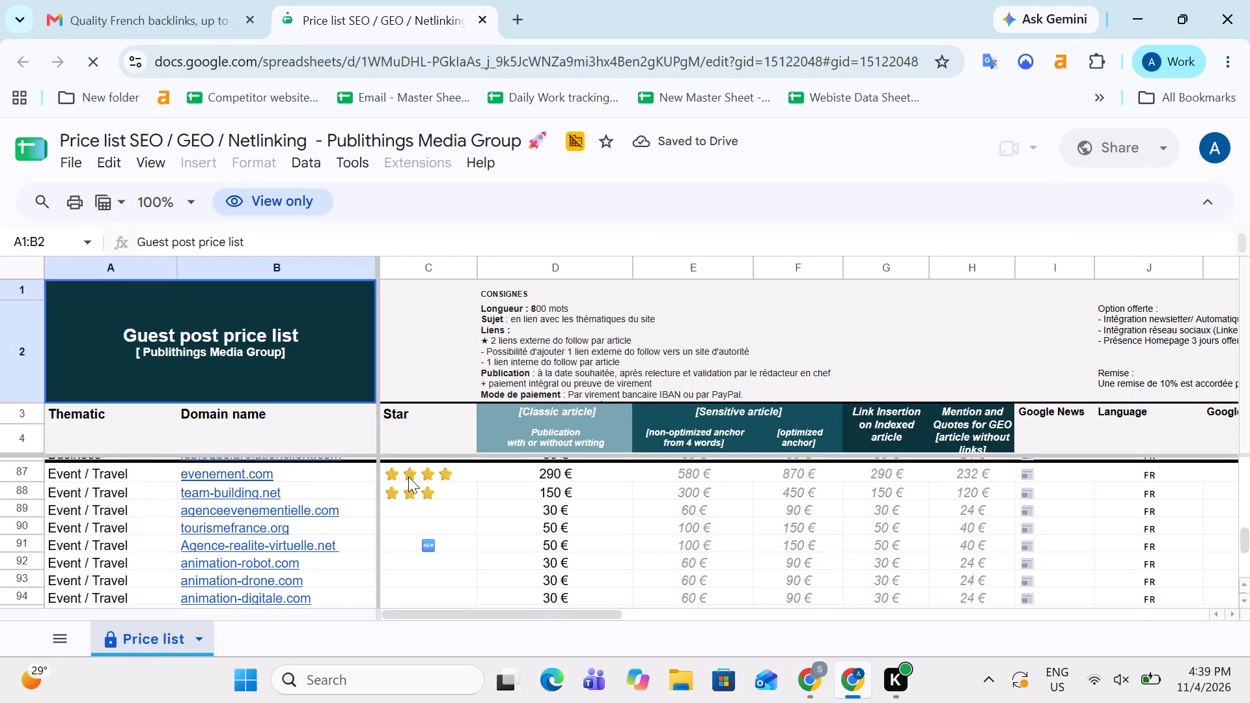
scroll(408, 476, up, 16)
scroll(404, 503, down, 8)
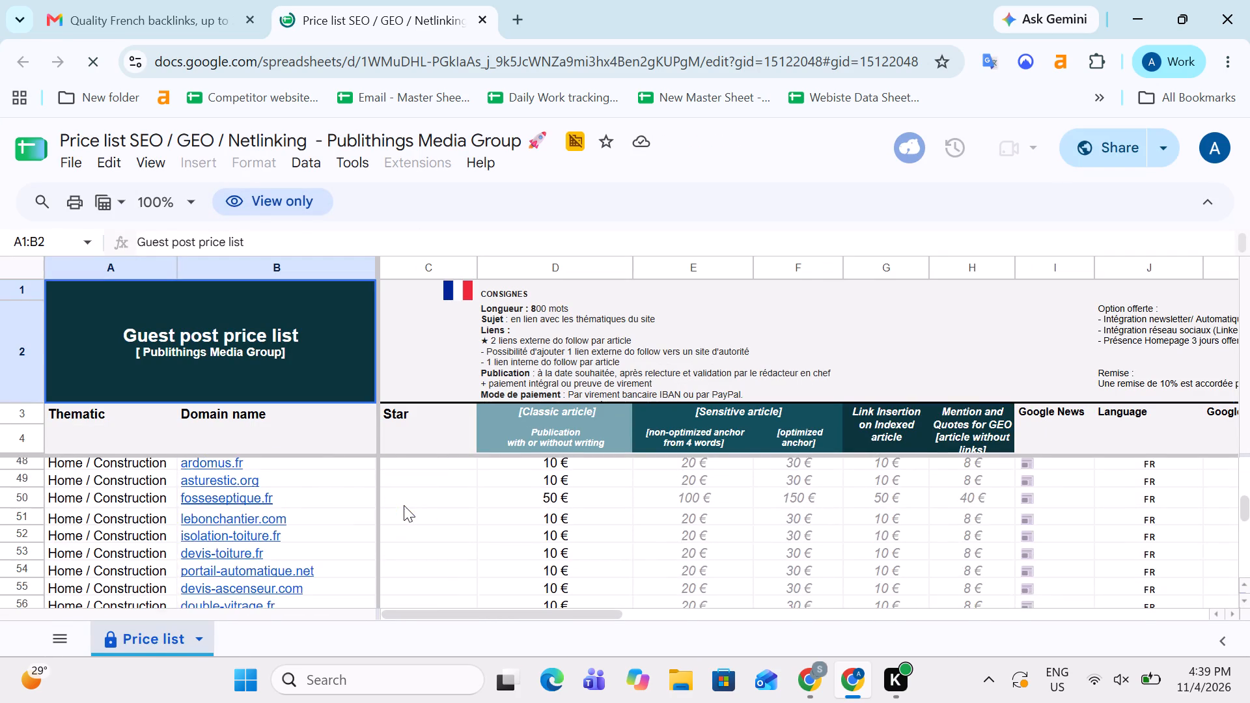
scroll(404, 506, down, 7)
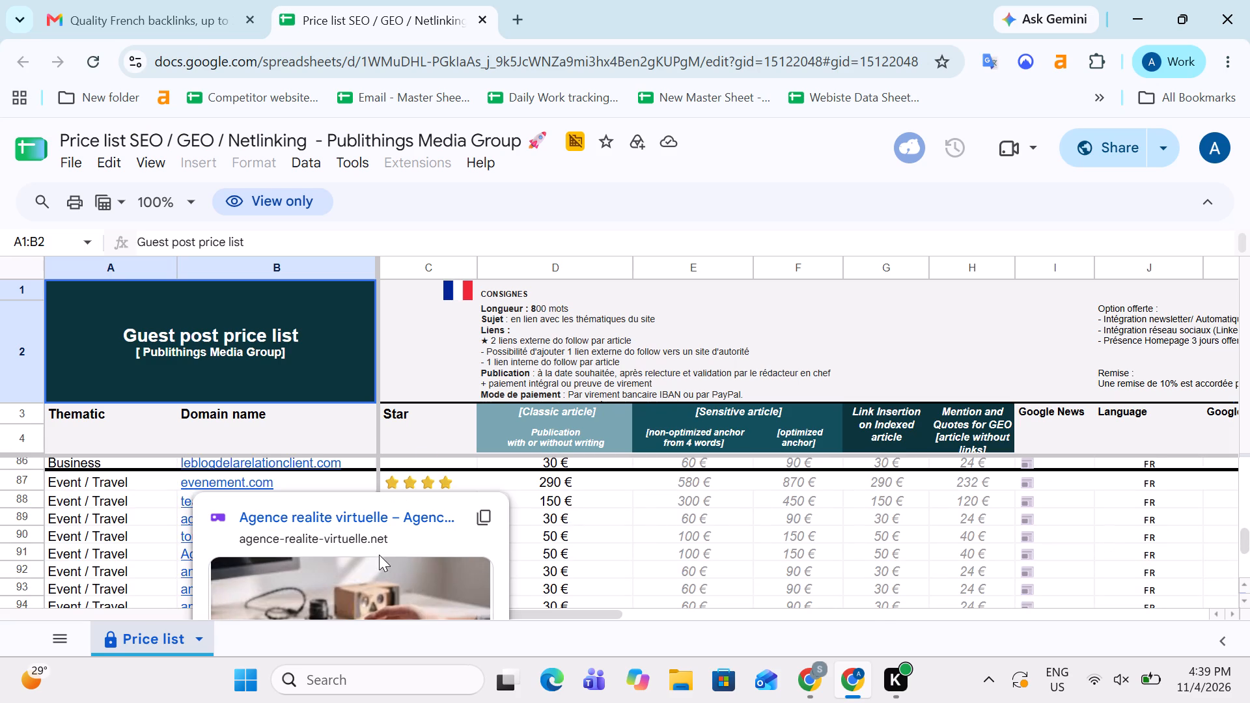
Reopen the closed Las Motorsport, demoussage.info and circuits-culture.com contact pages, and open the translation options for the Las Motorsport page.
key(ctrl+shift+t)
key(ctrl+shift+t)
key(ctrl+shift+t)
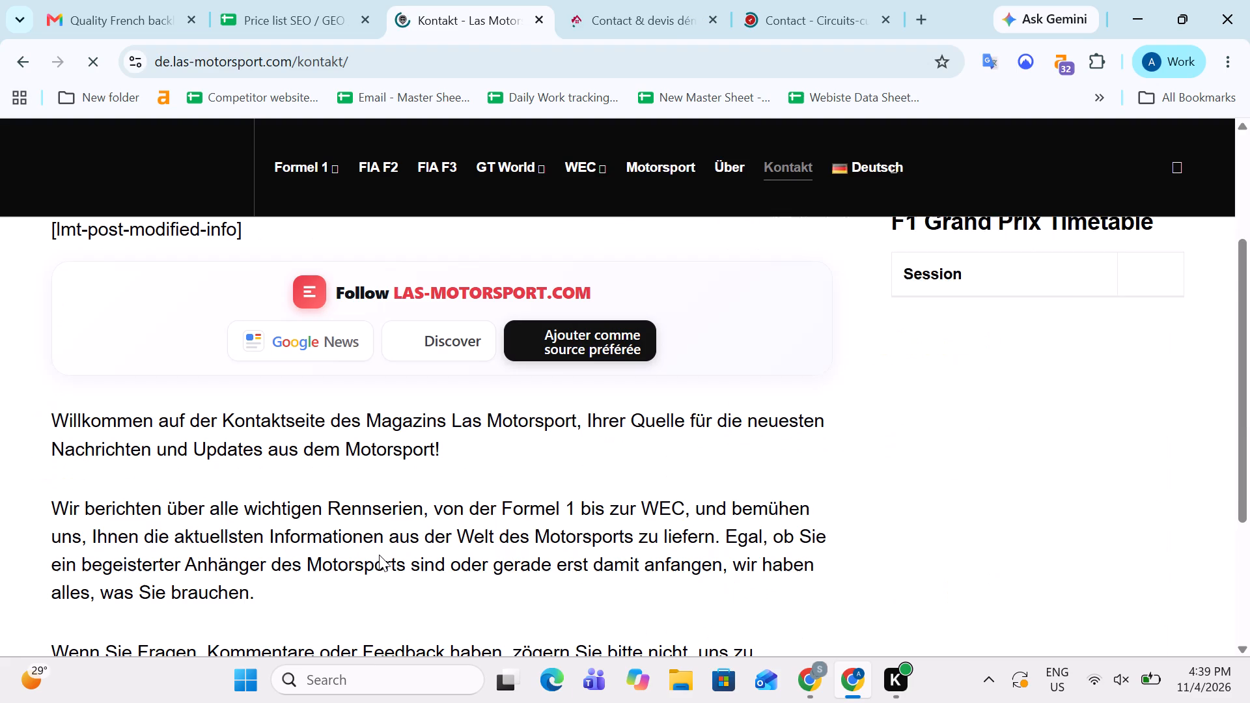
click(906, 64)
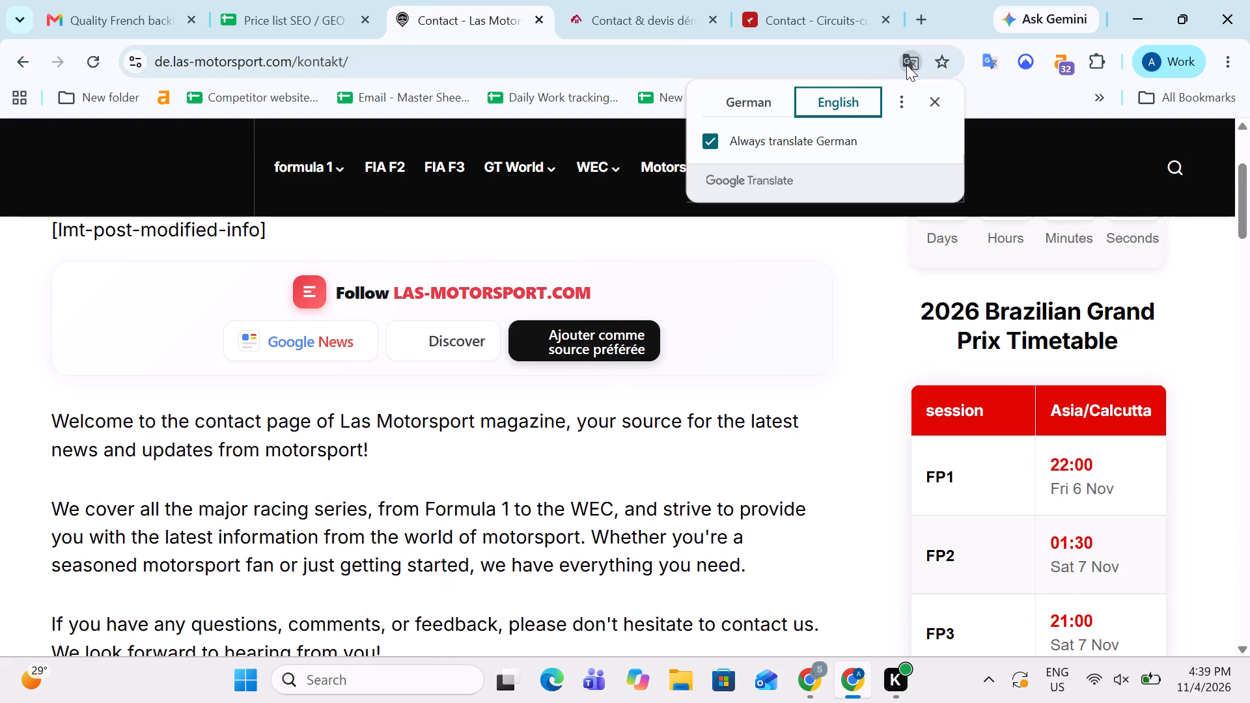
Check the original language of the demoussage.info and circuits-culture.com contact pages and close the three opened sites.
click(594, 0)
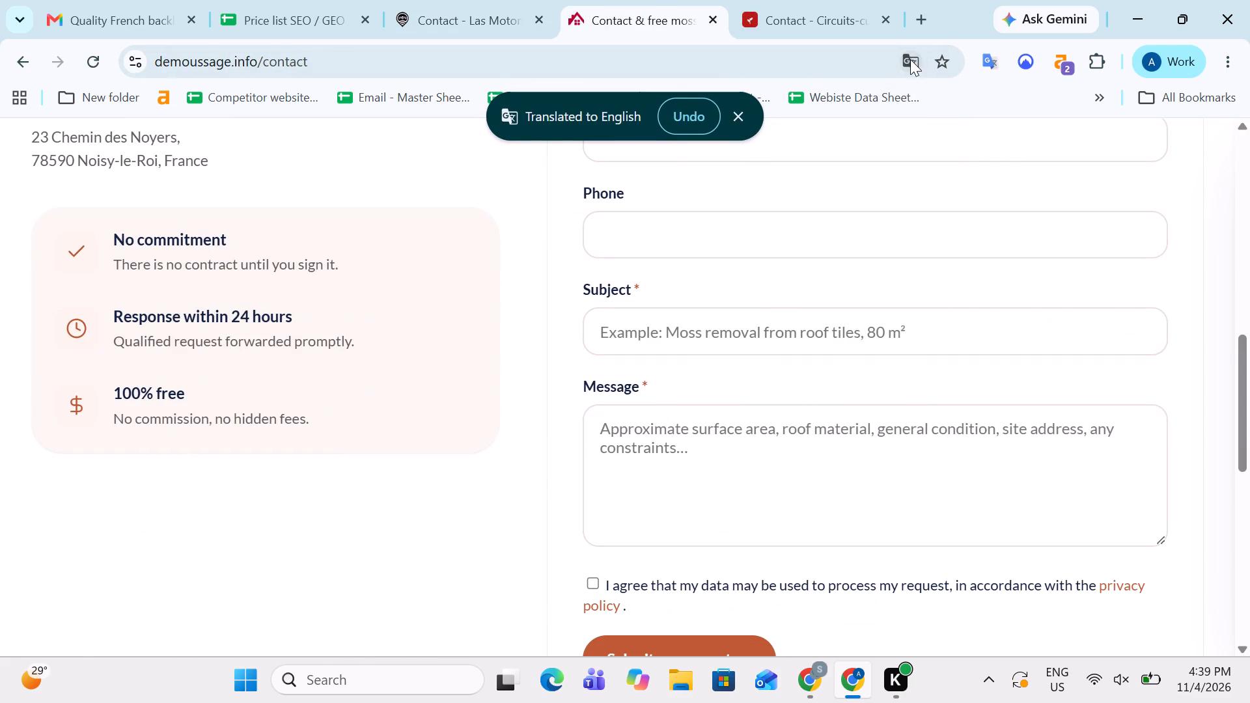
click(910, 59)
click(866, 0)
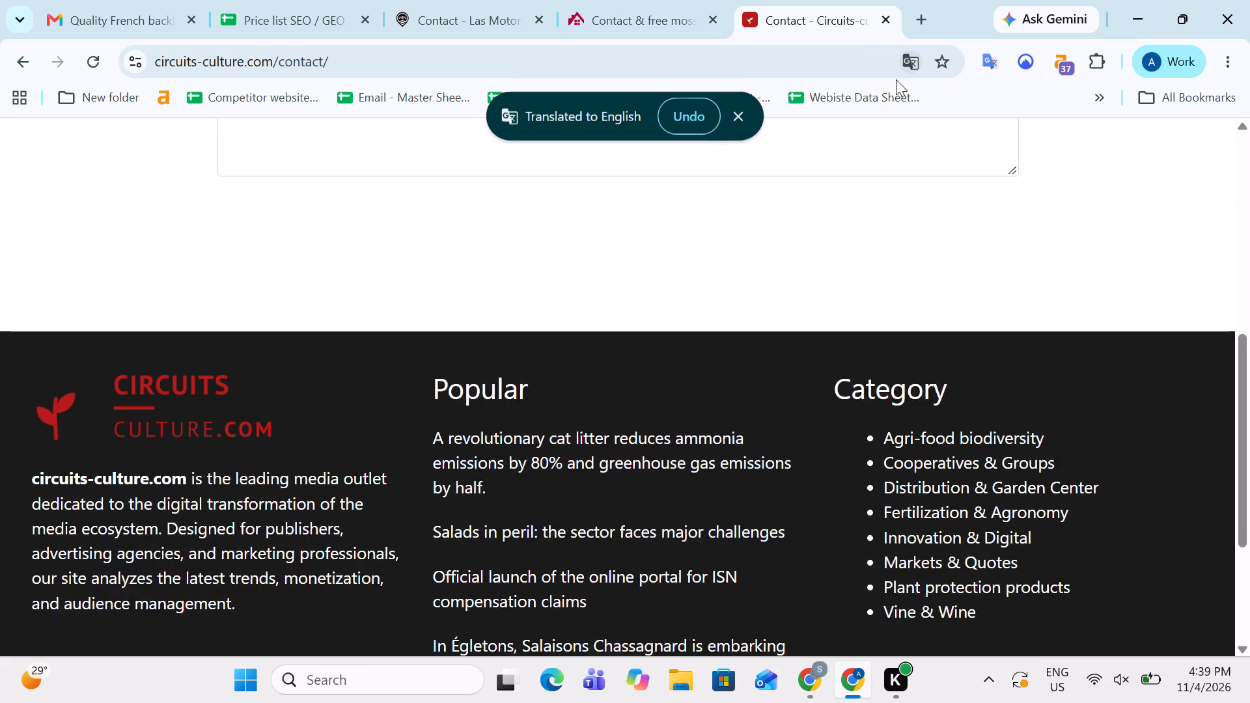
click(913, 68)
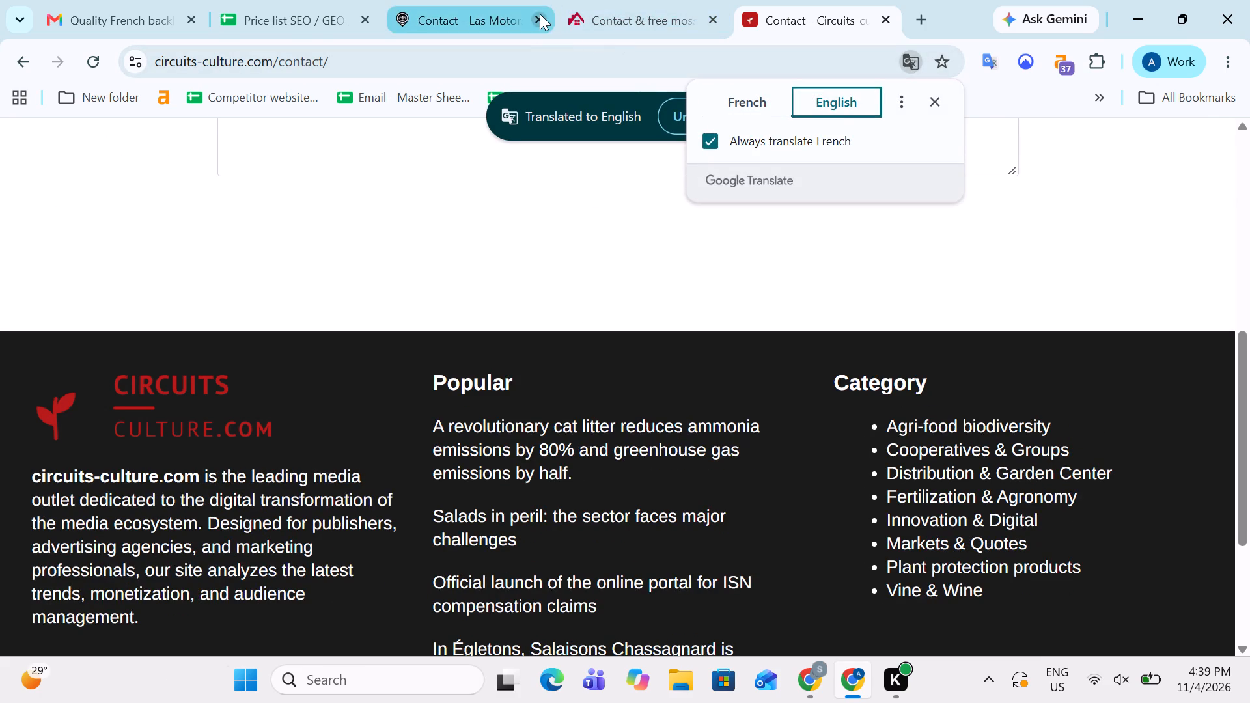
click(540, 14)
click(540, 14)
click(540, 14)
Open redacteur.org from row 115 of the price list, check the site's original language and close it.
scroll(606, 406, down, 1)
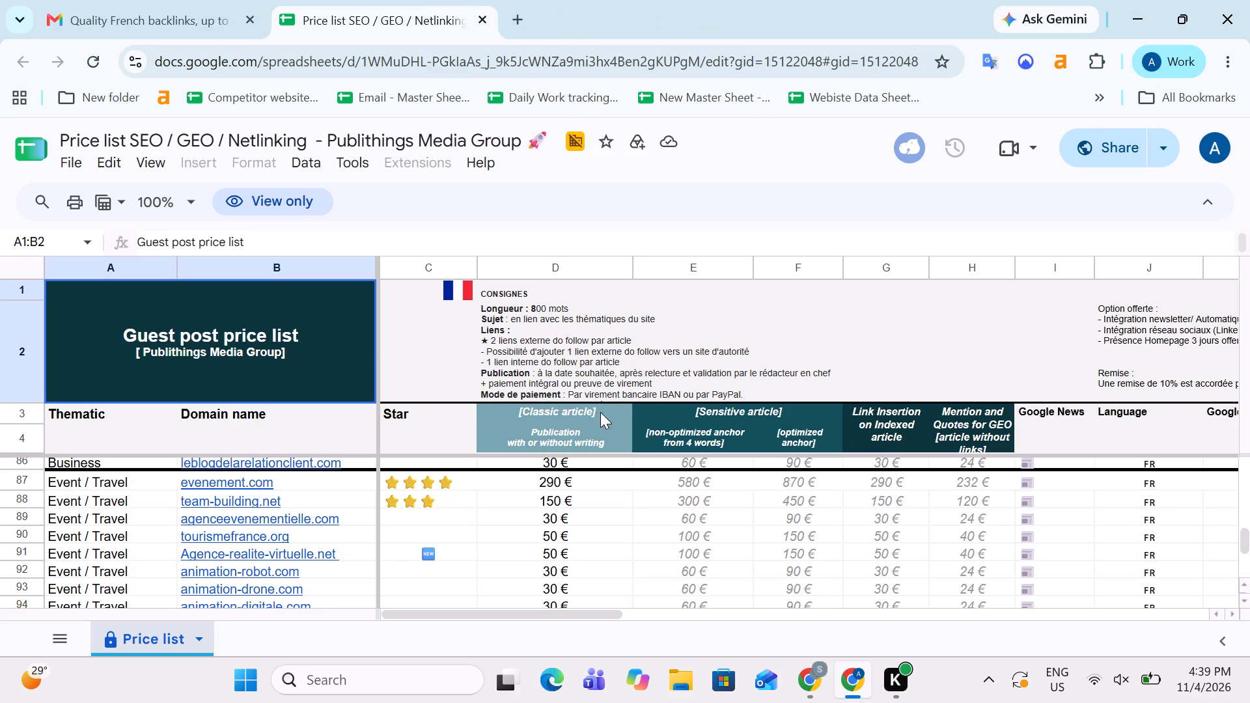
scroll(600, 412, down, 3)
scroll(452, 542, down, 3)
click(311, 527)
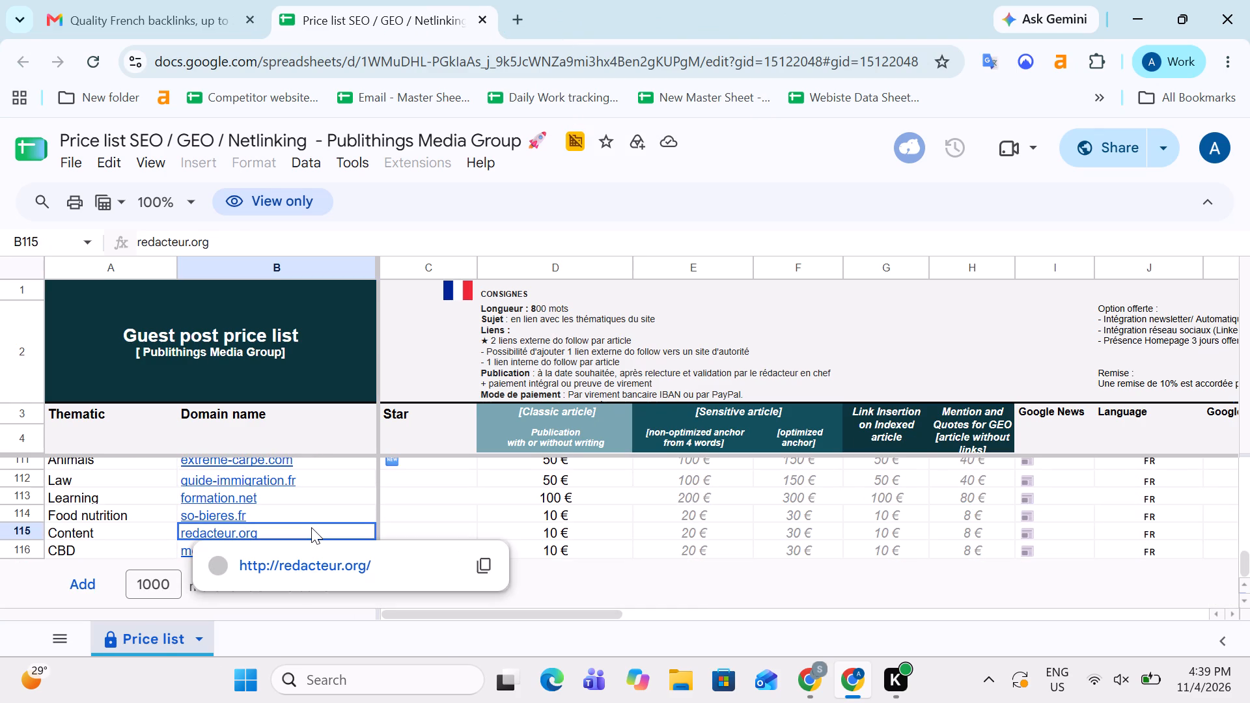
click(321, 565)
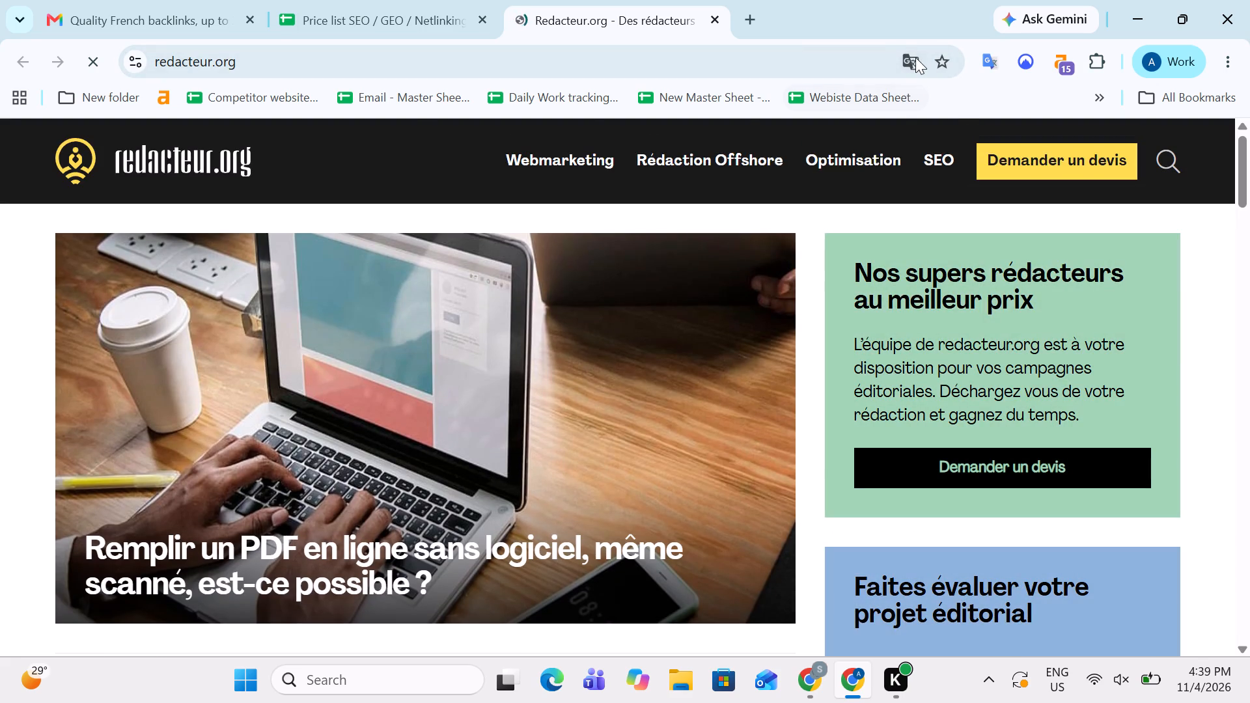
click(915, 57)
click(715, 18)
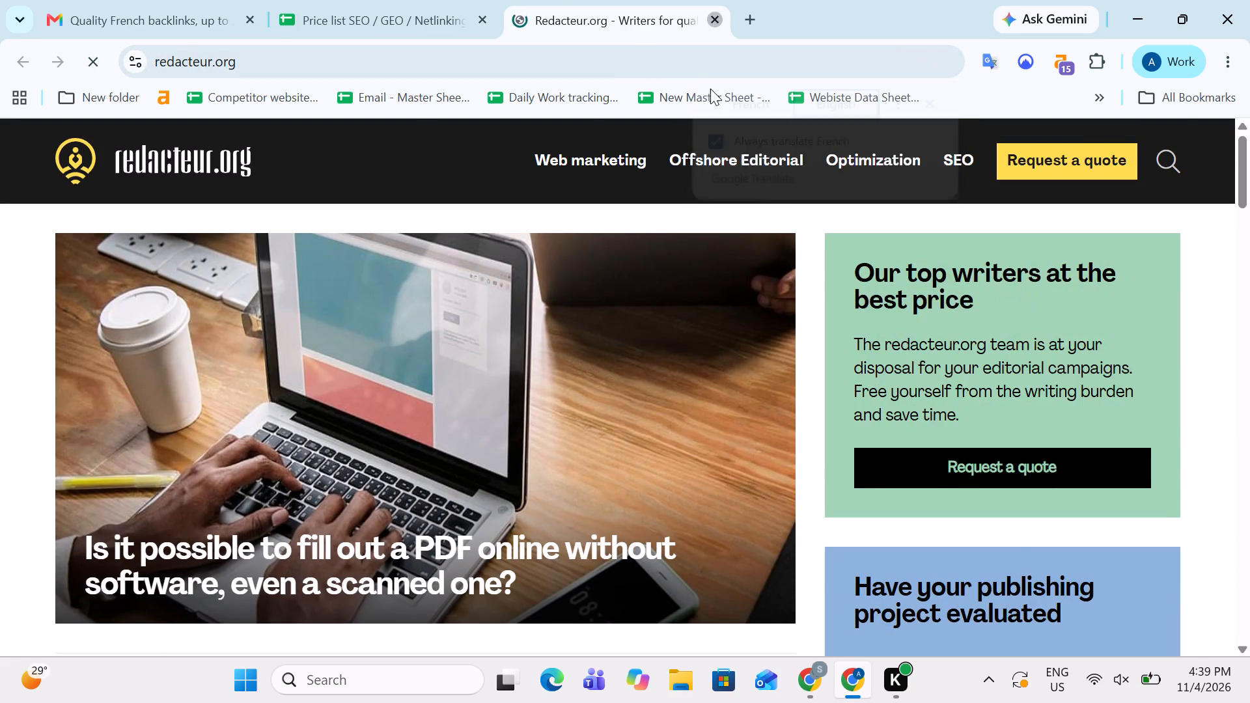
In the New Master Sheet, replace the country and language of the Publithings entry in row 11169, entering "Fr" in each.
key(alt+Tab)
key(Left)
key(Left)
key(Left)
key(Left)
key(Left)
key(Left)
key(Left)
key(Left)
key(Left)
key(Left)
key(Left)
key(Left)
key(Left)
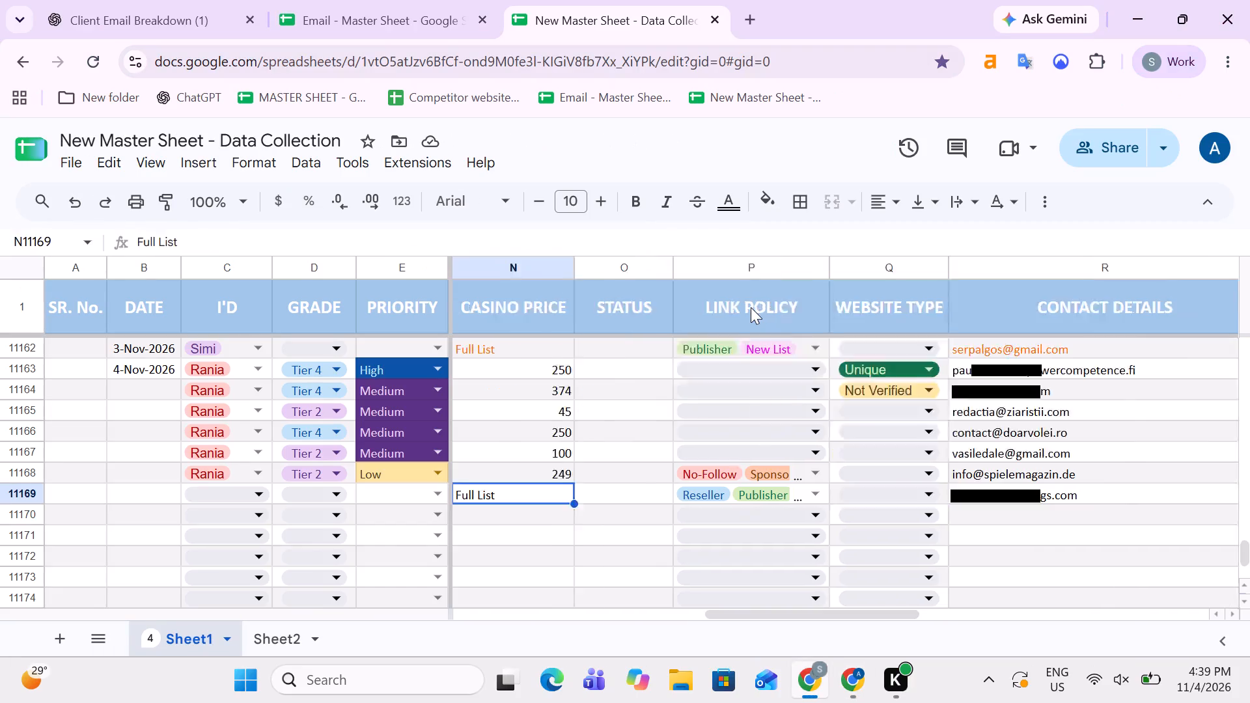
key(Right)
key(Right)
key(Right)
key(Right)
key(Right)
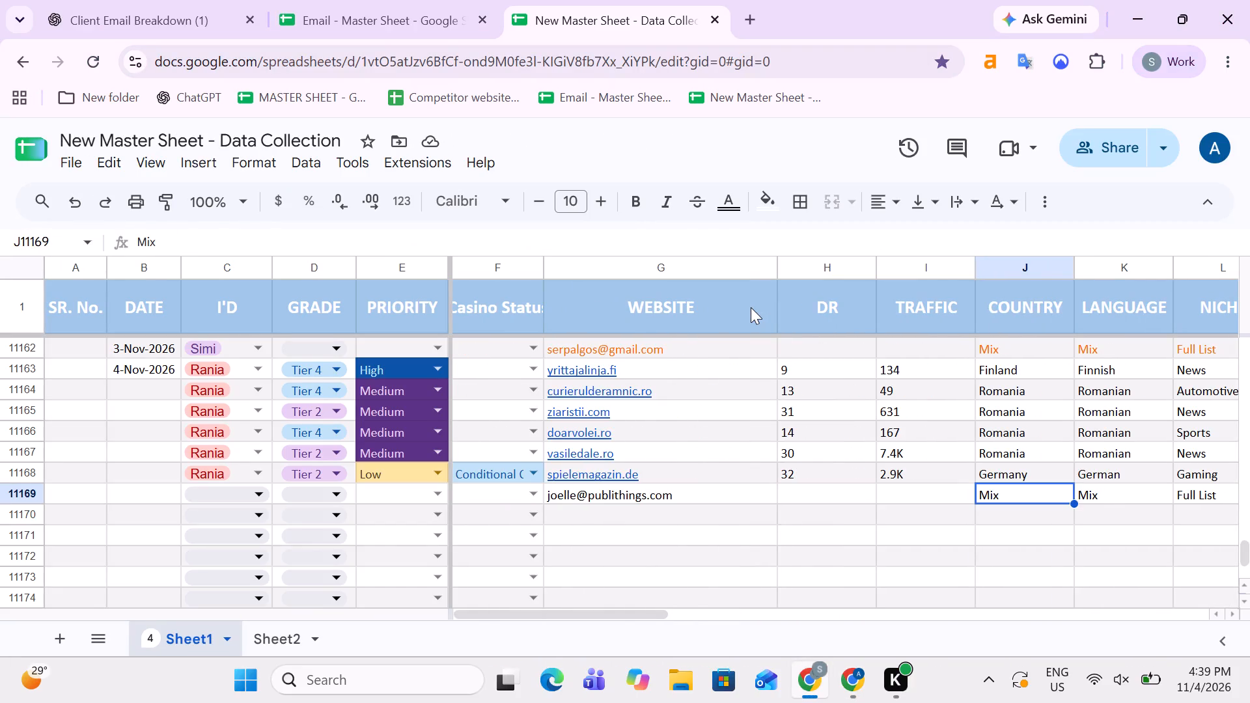
text(Fr)
key(Right)
text(Fr)
key(Right)
Copy the Publithings price list's web address into the important notes cell of row 11169 as a titled link chip.
key(Right)
key(Right)
key(Right)
key(Right)
key(Right)
key(Right)
key(Right)
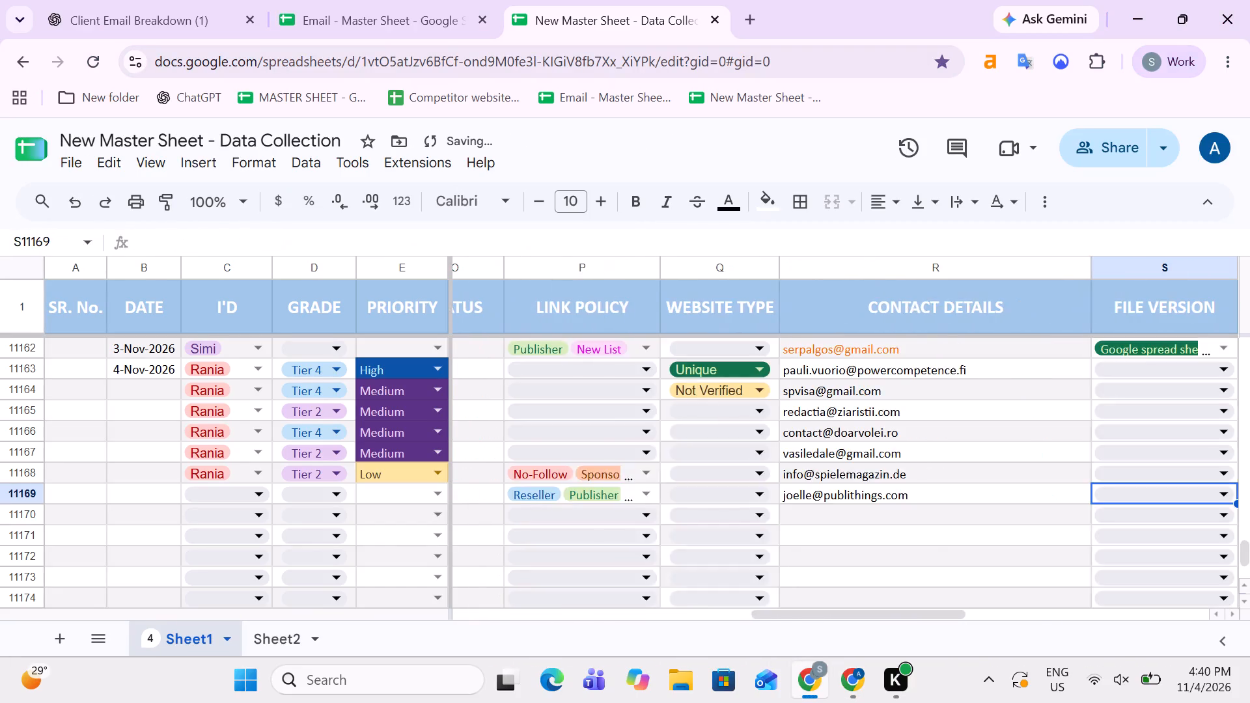
key(Right)
key(alt+Tab)
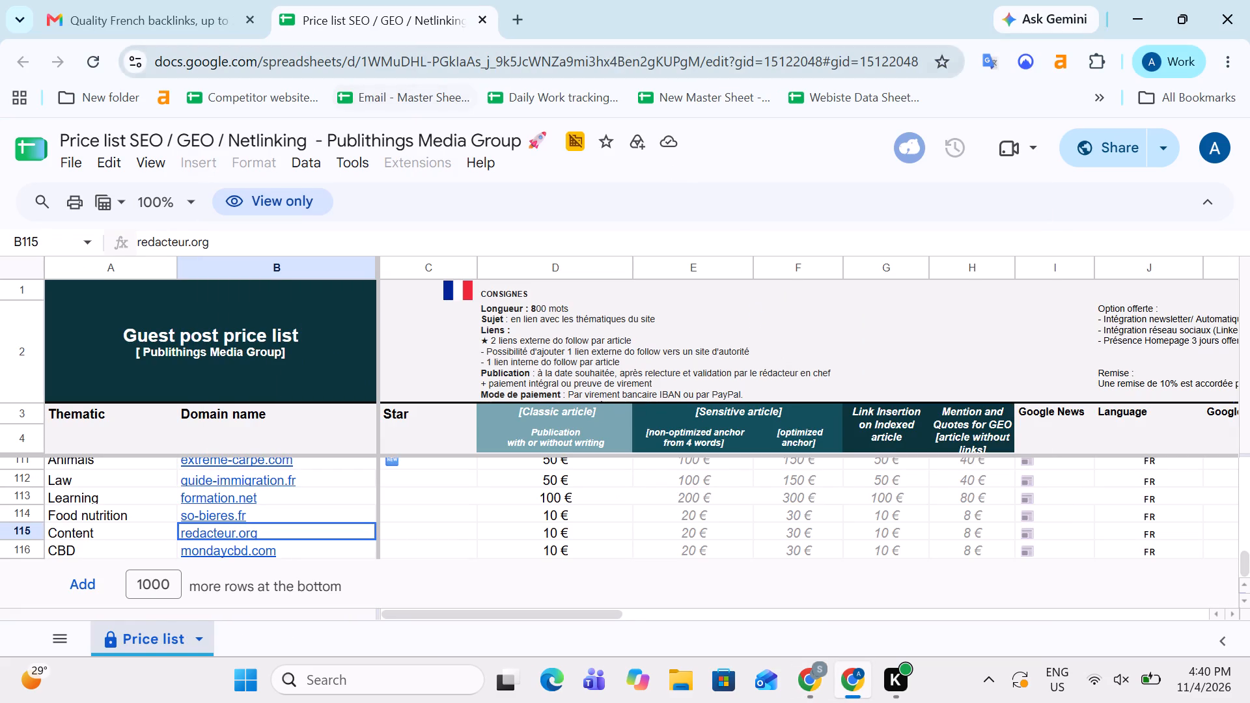
click(525, 57)
key(ctrl+c)
key(ctrl+c)
key(ctrl+c)
key(alt+Tab)
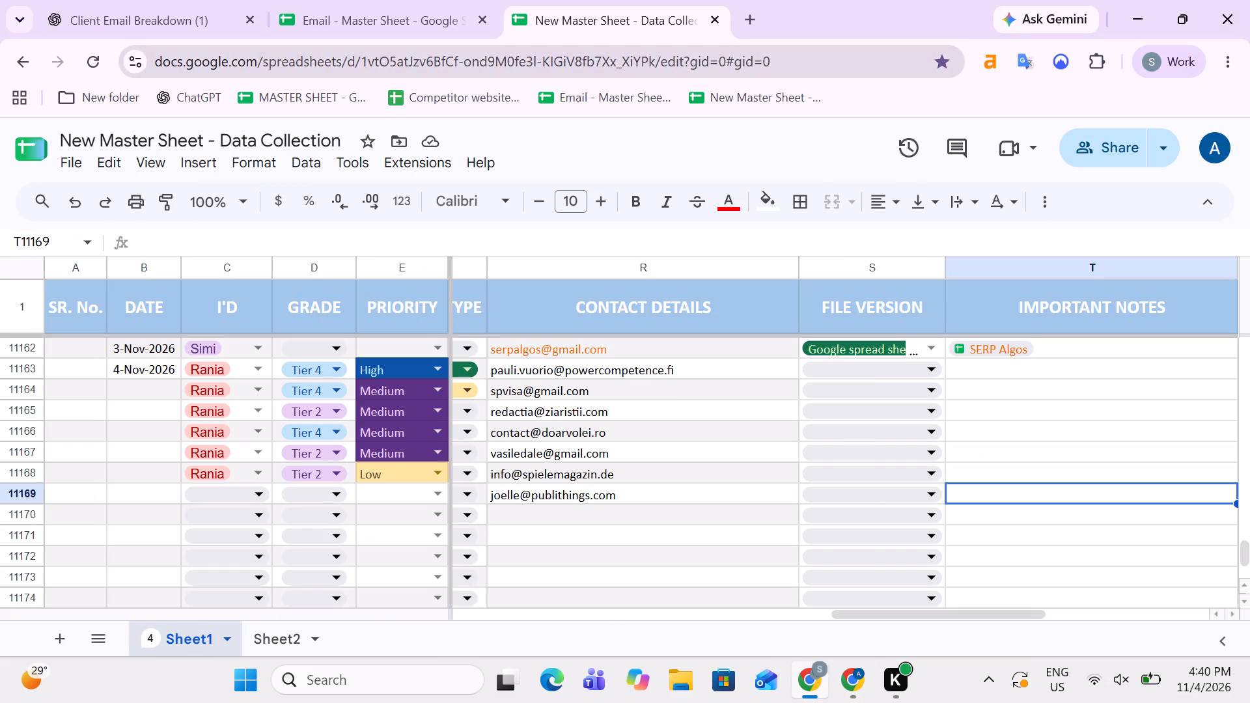
key(Return)
key(ctrl+v)
key(Tab)
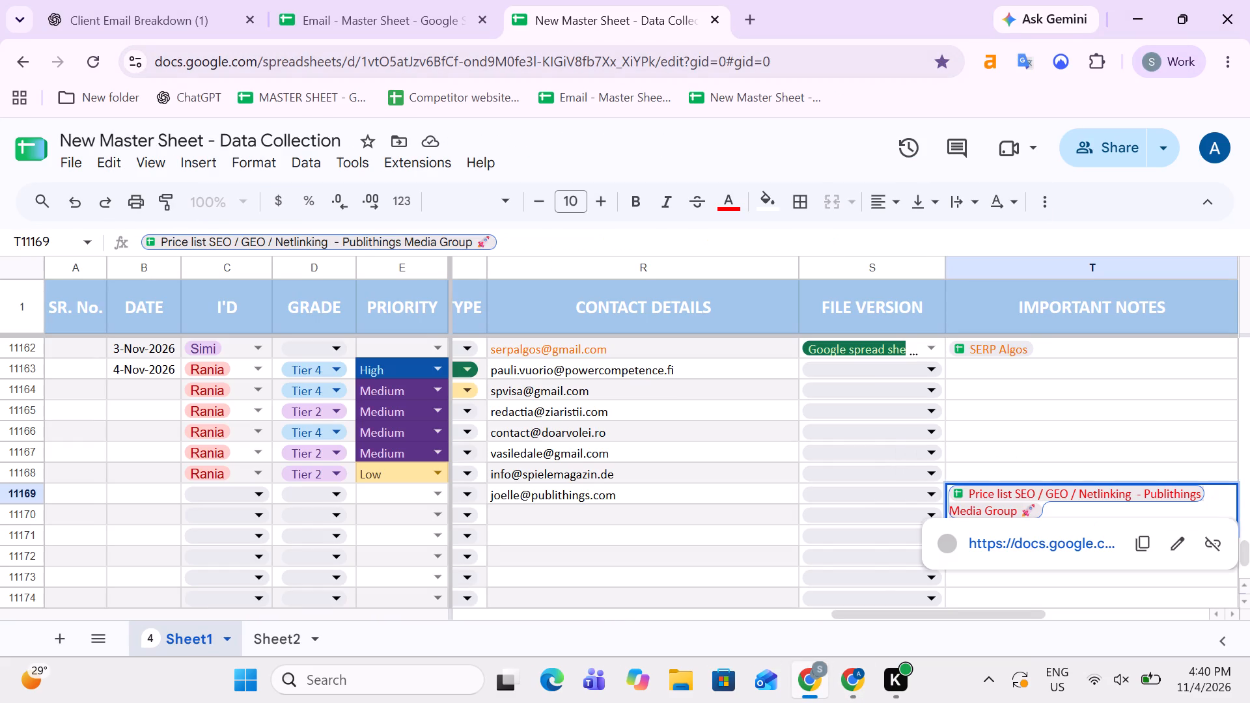
click(1012, 424)
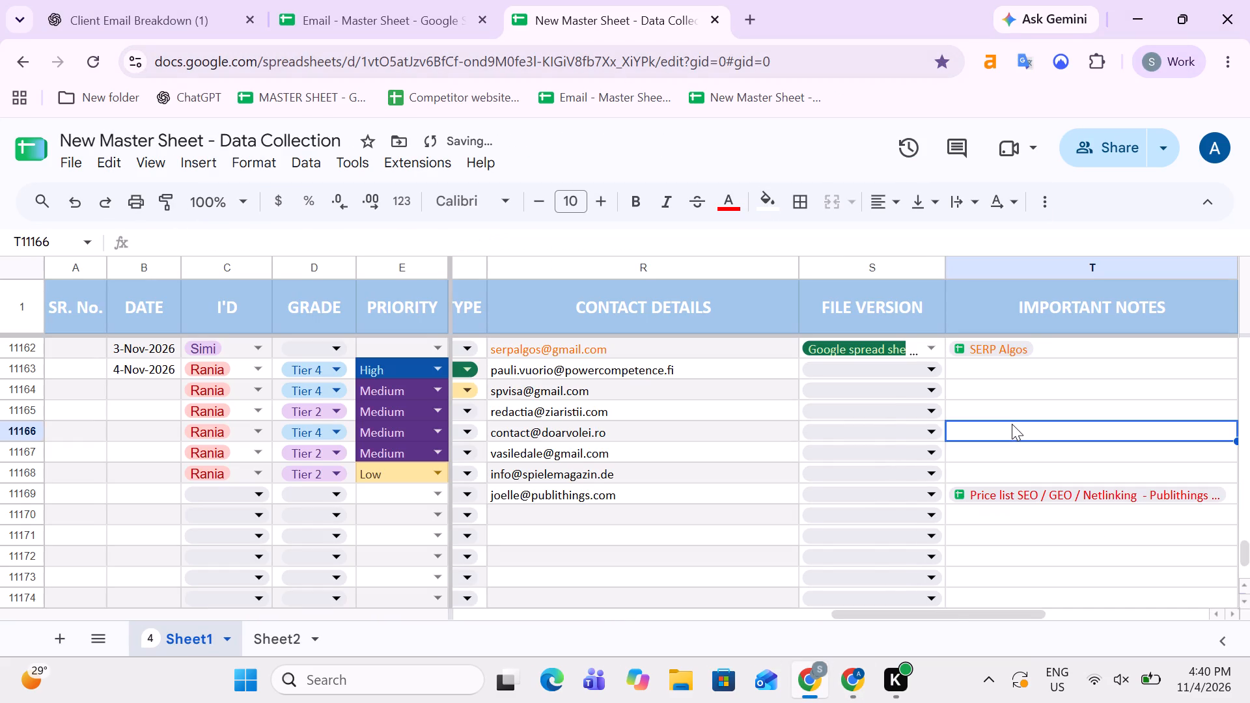
Review the Publithings entry in row 11169 across its columns, from the serial number to the important notes.
key(Down)
key(Down)
key(Down)
key(Right)
key(Left)
key(Left)
key(Left)
key(Left)
key(Left)
key(Left)
key(Left)
key(Left)
key(Left)
key(Left)
key(Left)
key(Left)
key(Left)
key(Left)
key(Left)
key(Left)
key(Left)
key(Left)
key(Left)
key(Left)
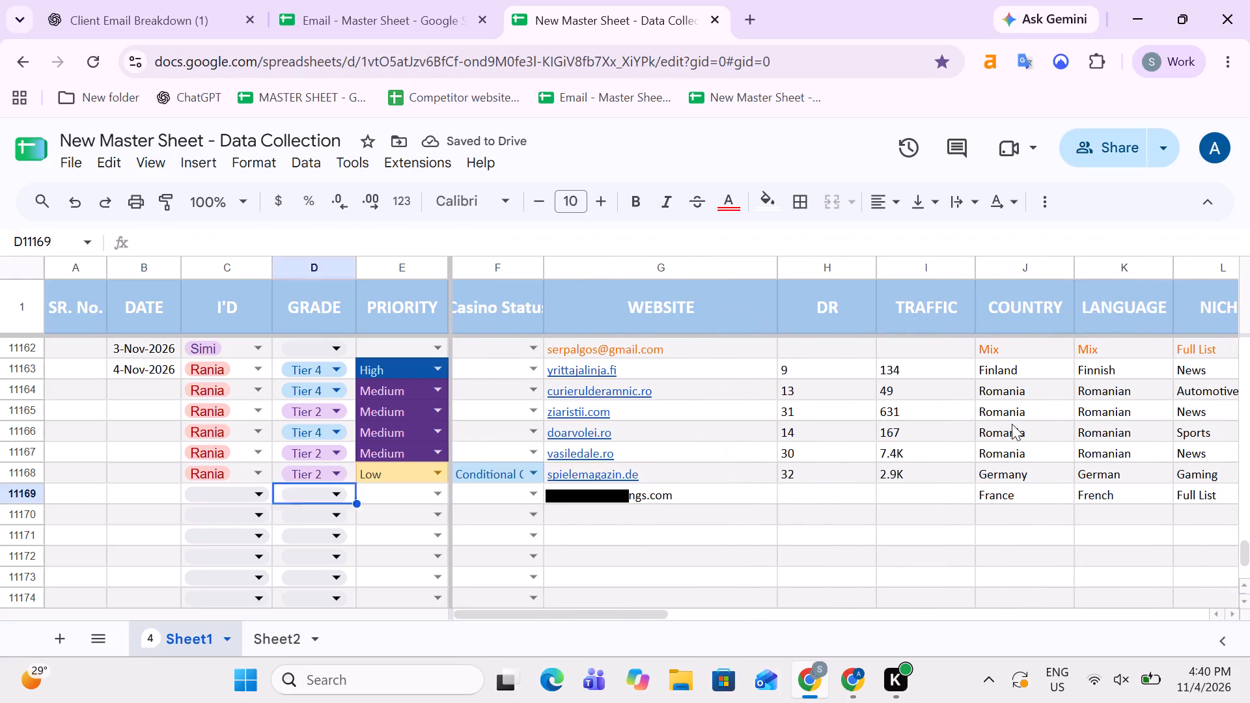
key(Right)
key(Right)
key(Right)
key(Right)
key(Right)
key(Right)
key(Right)
key(Right)
key(Right)
key(Right)
key(Right)
key(Right)
key(Right)
key(Right)
key(Right)
key(Right)
key(Right)
key(Right)
key(Right)
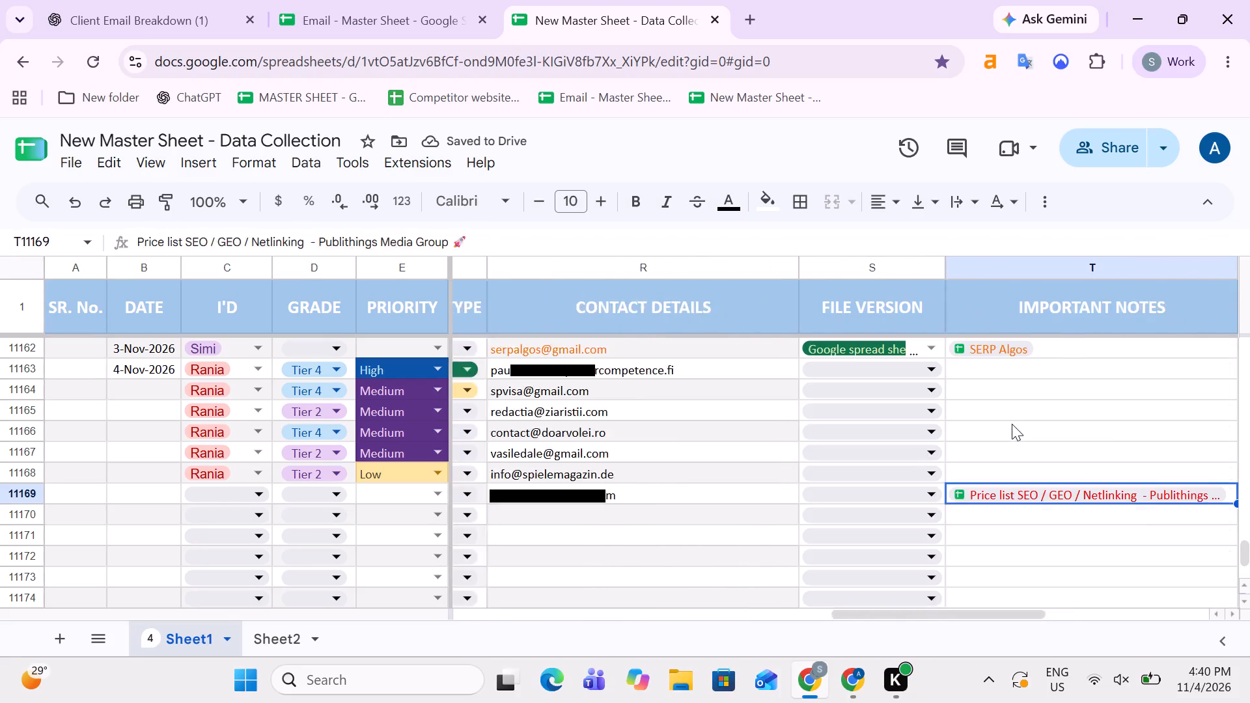
key(Right)
key(Left)
key(Left)
key(Left)
key(Left)
key(Left)
key(Left)
key(Left)
key(Left)
key(Left)
key(Left)
key(Left)
key(Left)
key(Left)
key(Left)
key(Left)
key(Left)
key(Left)
key(Left)
key(Left)
key(Left)
key(Right)
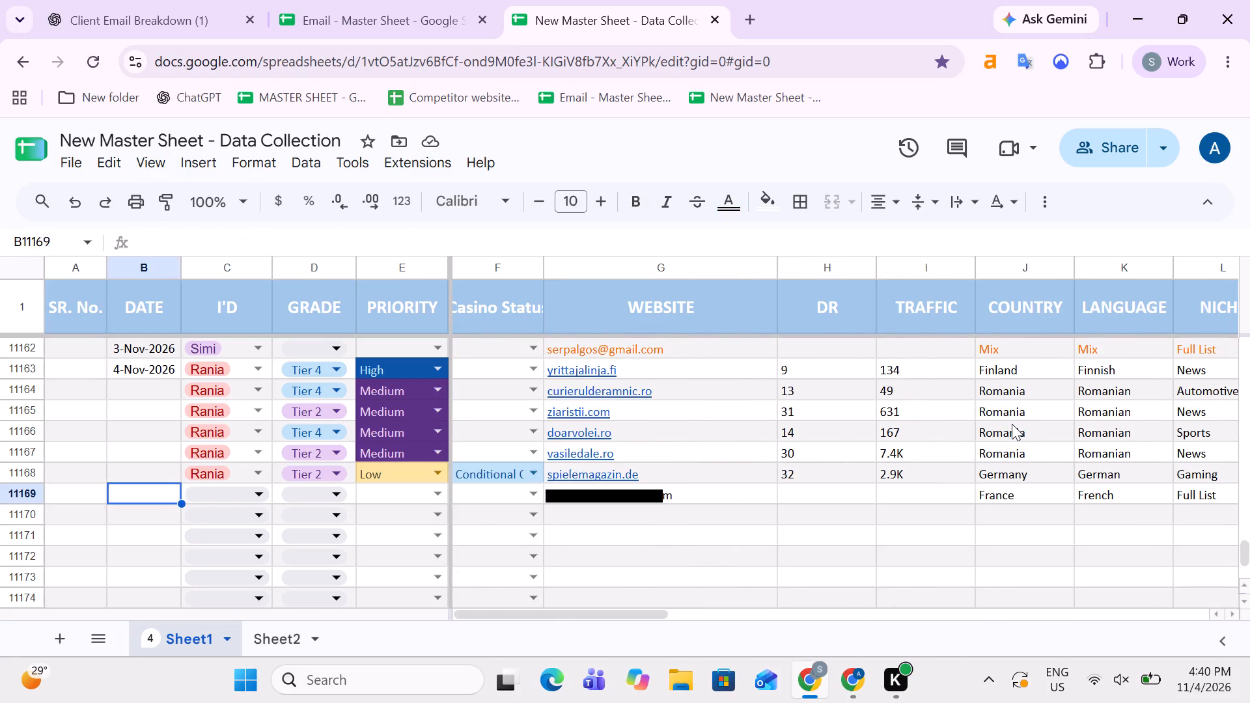
key(Right)
key(Right)
key(Right)
key(Left)
key(Left)
key(Left)
key(Left)
key(Left)
key(Left)
key(Left)
key(Left)
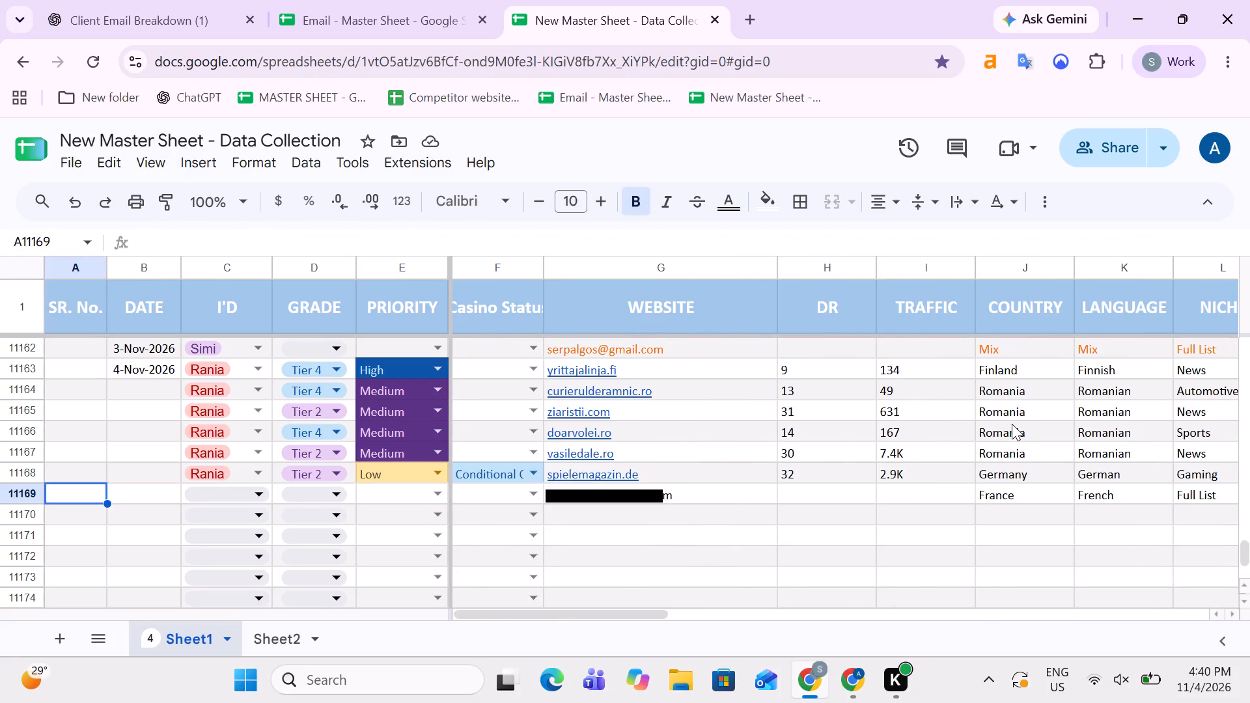
Set the I'D of the Publithings entry in row 11169 to Urmi.
key(Right)
key(Right)
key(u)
key(Down)
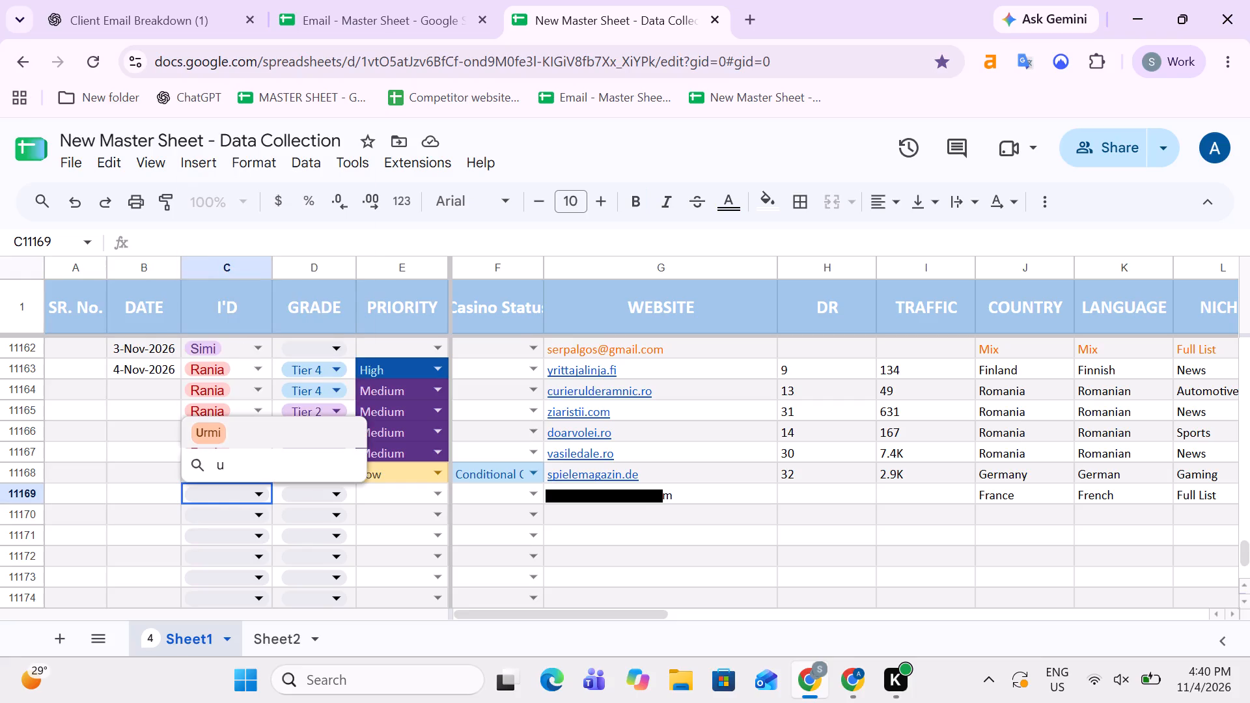
key(Return)
key(Up)
key(Right)
key(Right)
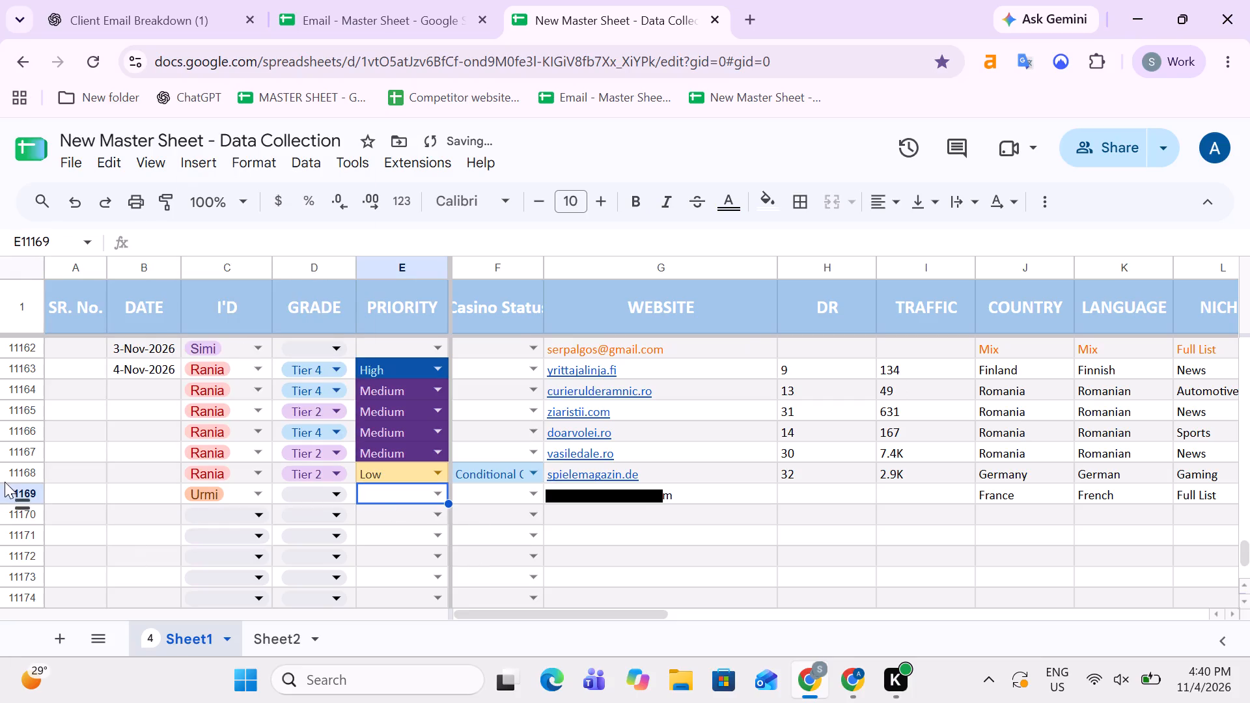
Colour the text of the entire row 11169 orange.
click(0, 495)
click(734, 207)
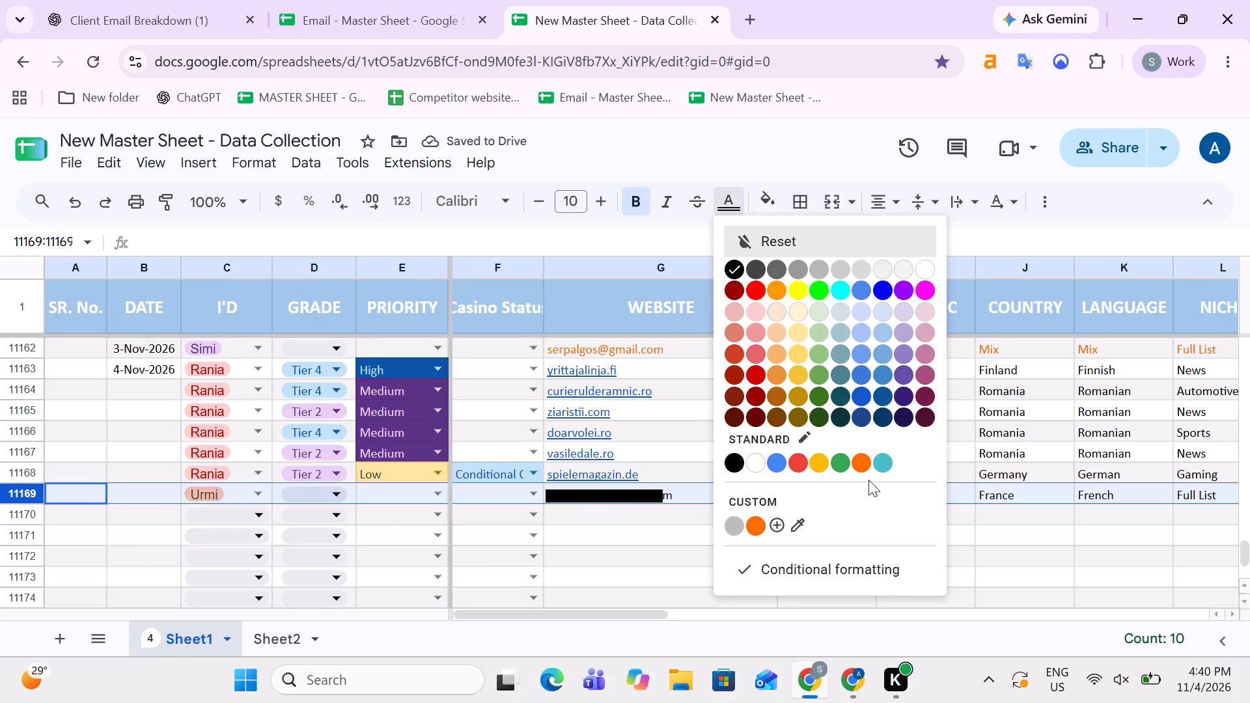
click(861, 462)
key(Right)
key(alt+Tab)
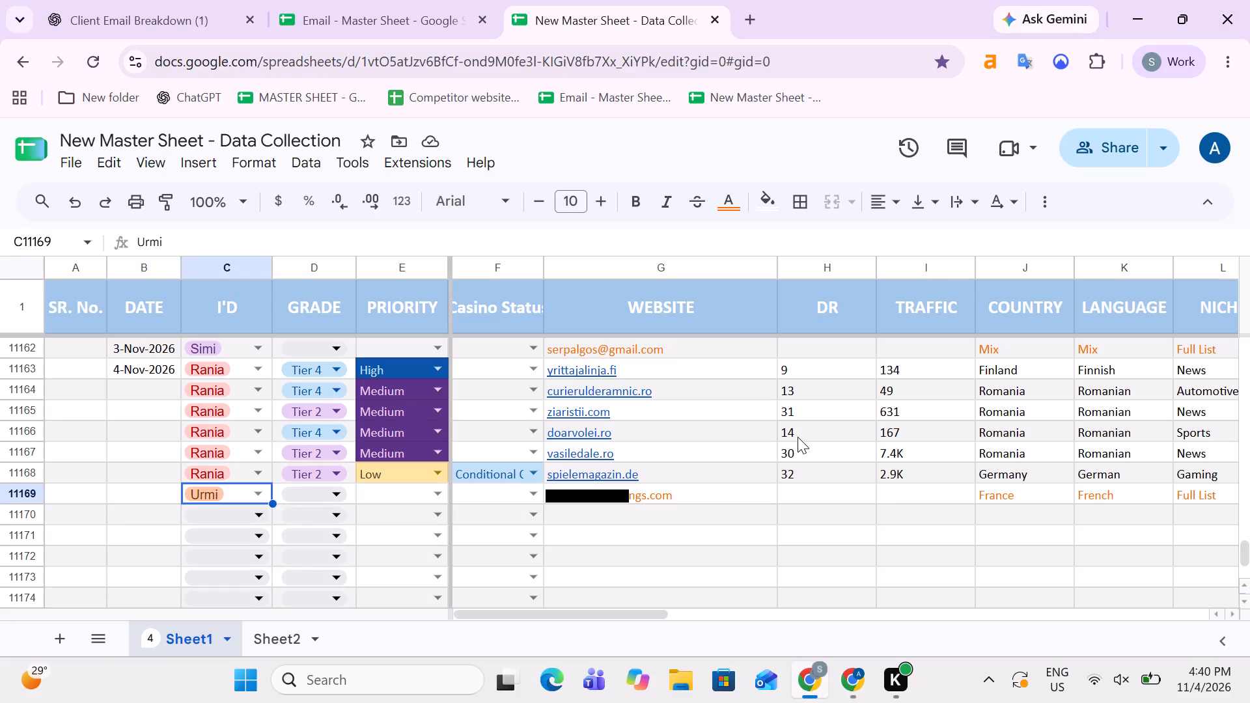
key(Right)
key(Right)
key(Left)
key(Left)
key(Left)
key(Left)
key(Left)
key(Left)
key(Left)
key(Left)
key(Left)
key(Left)
key(Left)
key(Left)
key(Left)
key(Left)
key(Left)
key(Left)
key(Left)
key(Left)
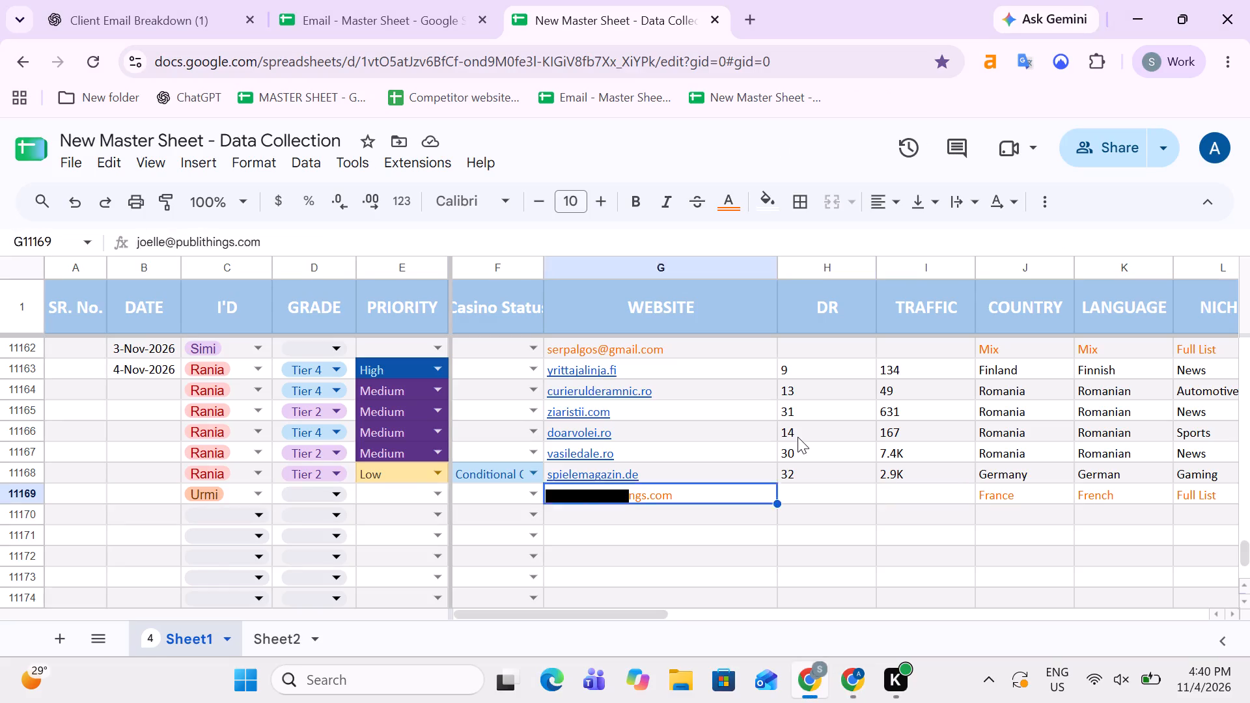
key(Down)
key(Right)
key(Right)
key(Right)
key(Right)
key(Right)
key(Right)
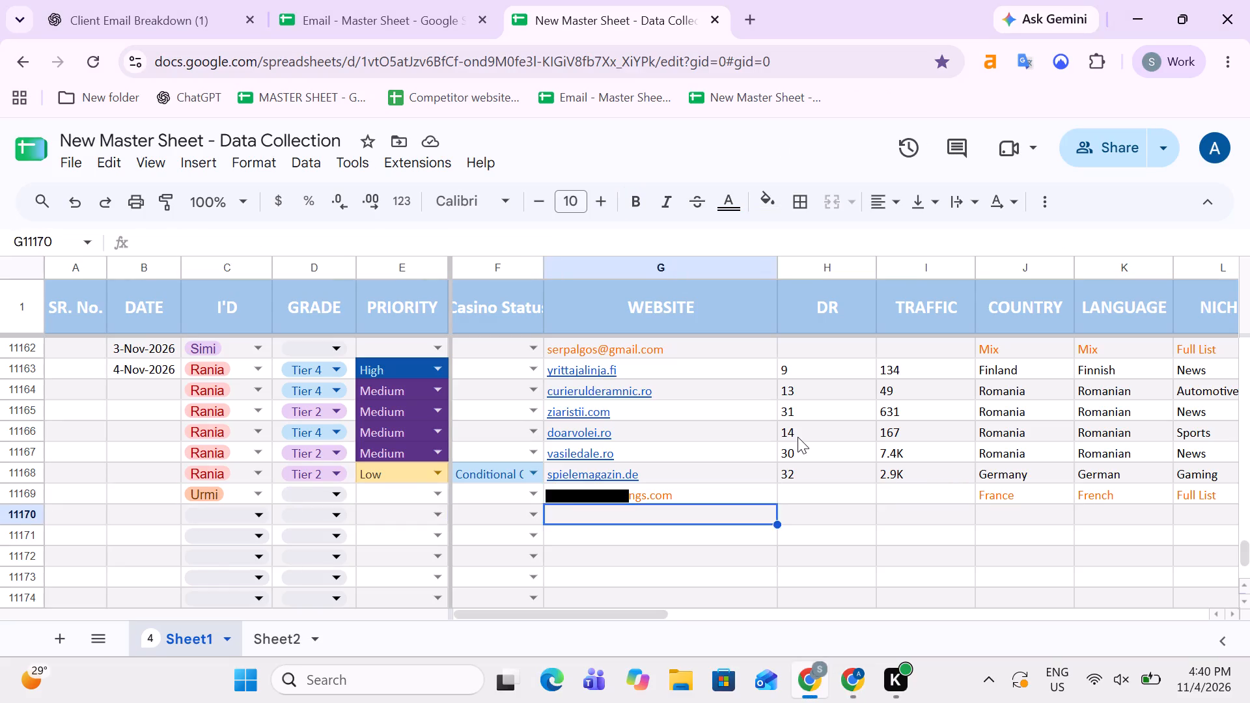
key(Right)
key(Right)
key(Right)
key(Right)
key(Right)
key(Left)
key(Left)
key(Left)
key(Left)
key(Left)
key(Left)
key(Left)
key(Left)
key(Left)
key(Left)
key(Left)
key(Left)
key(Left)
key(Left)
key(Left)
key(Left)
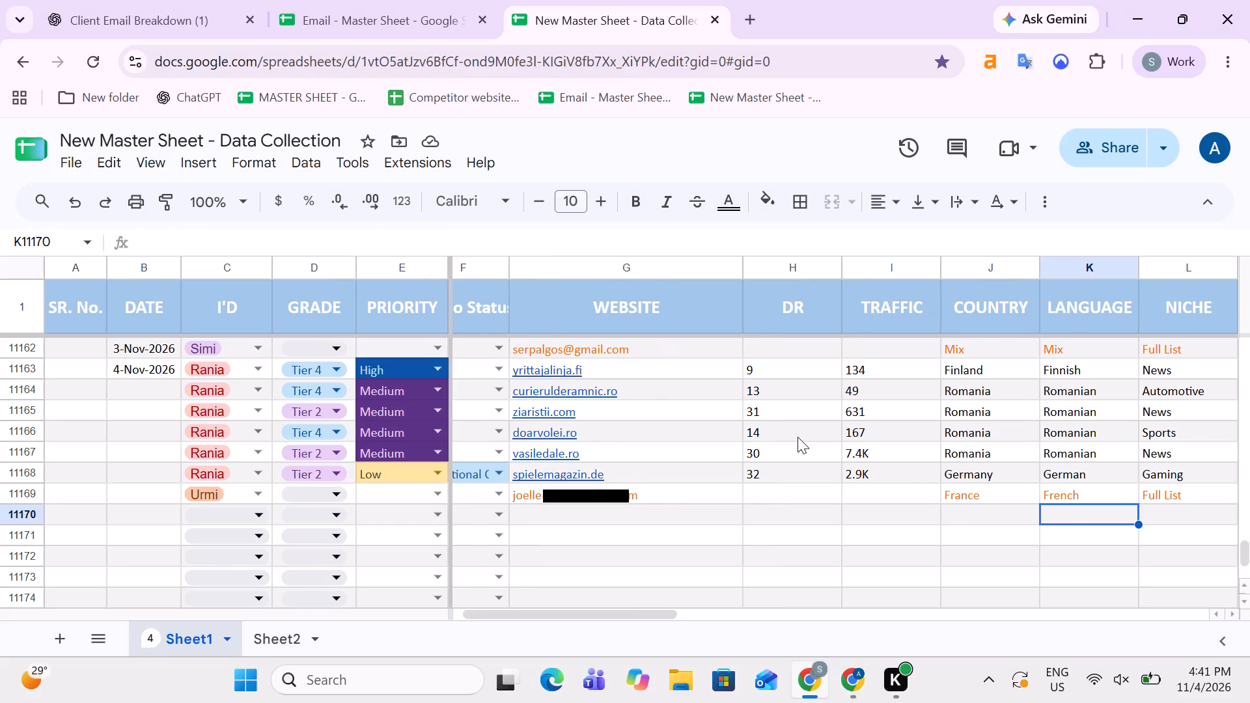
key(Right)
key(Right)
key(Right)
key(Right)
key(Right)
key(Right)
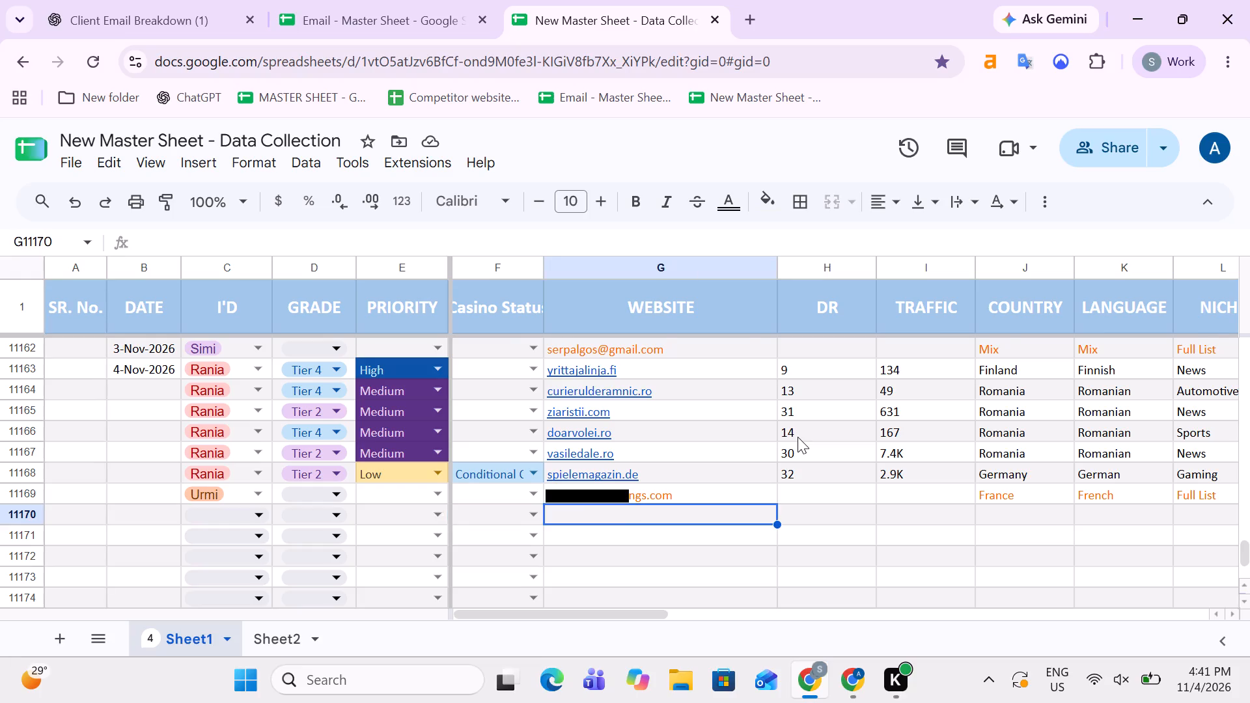
key(alt+Tab)
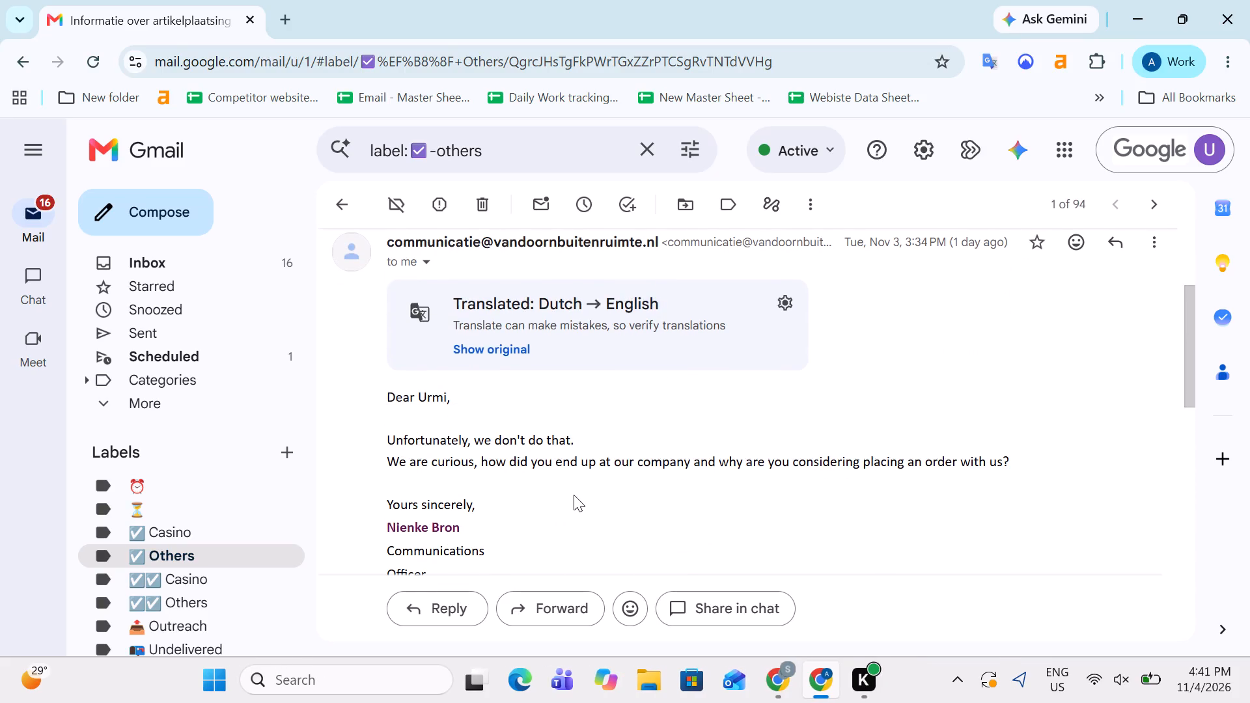
scroll(574, 495, up, 1)
click(597, 280)
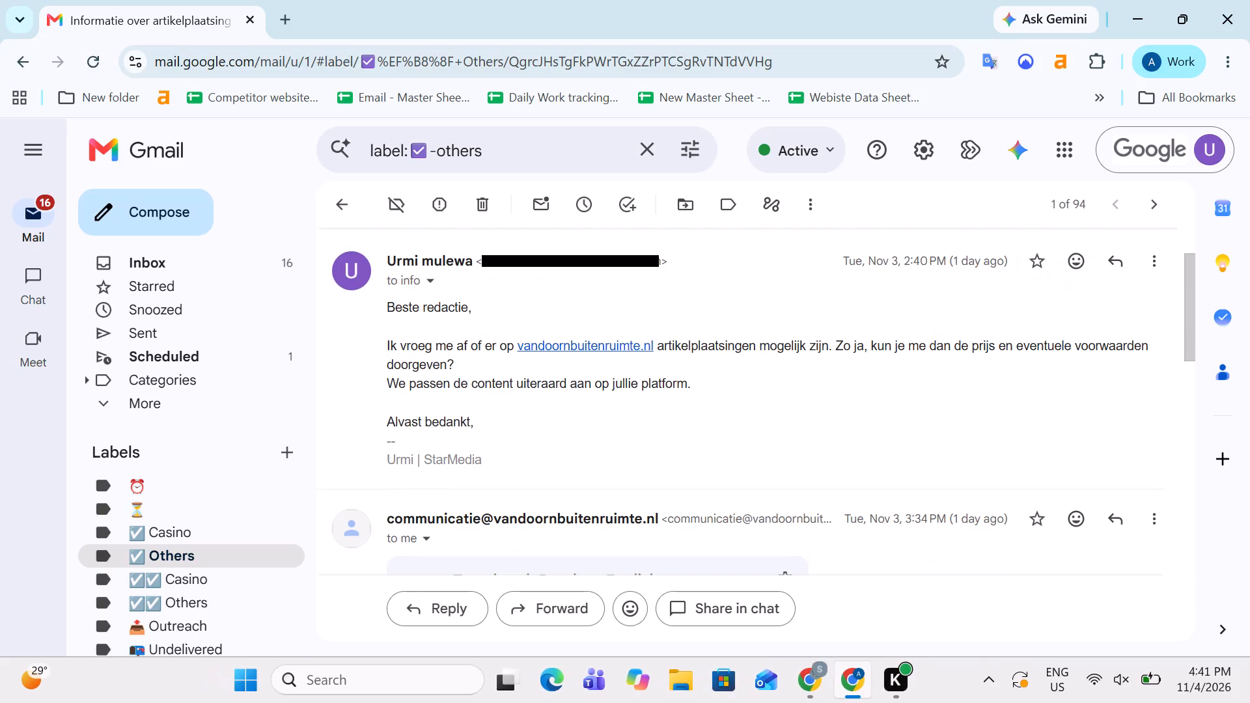
Open the vandoornbuitenruimte.nl website from the enquiry, look through its homepage and close it.
ctrl+click(588, 346)
click(415, 0)
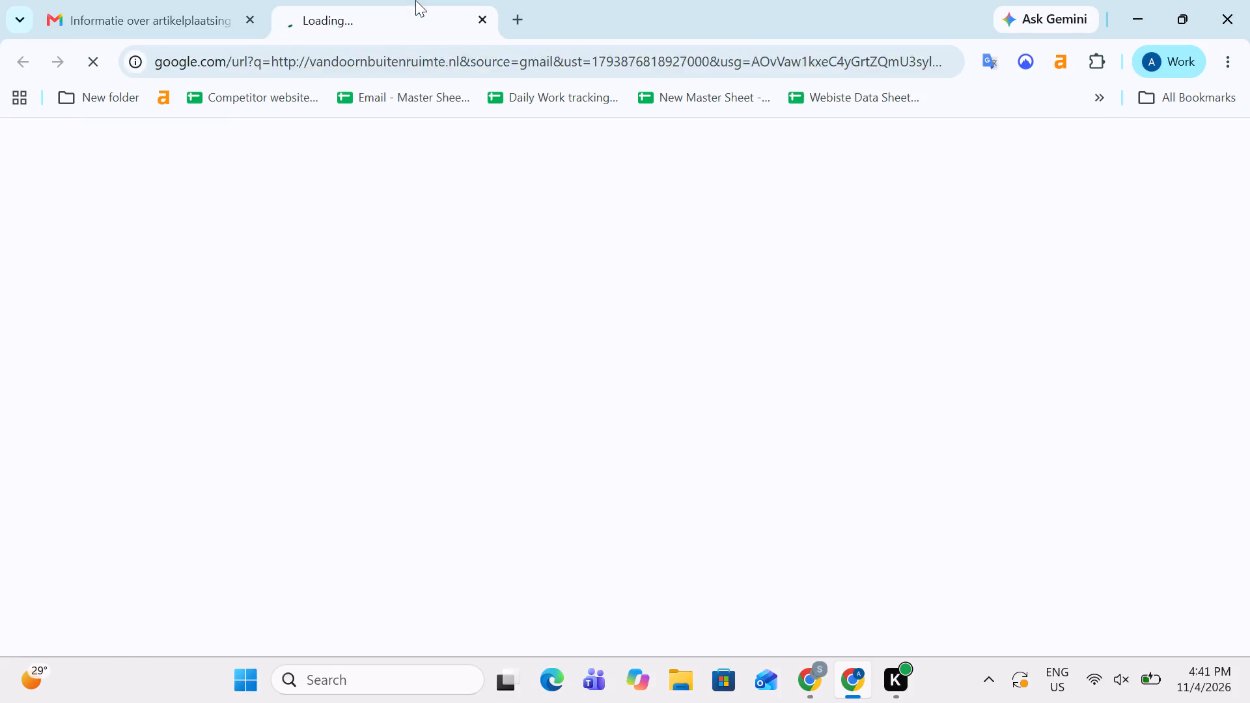
scroll(678, 501, down, 6)
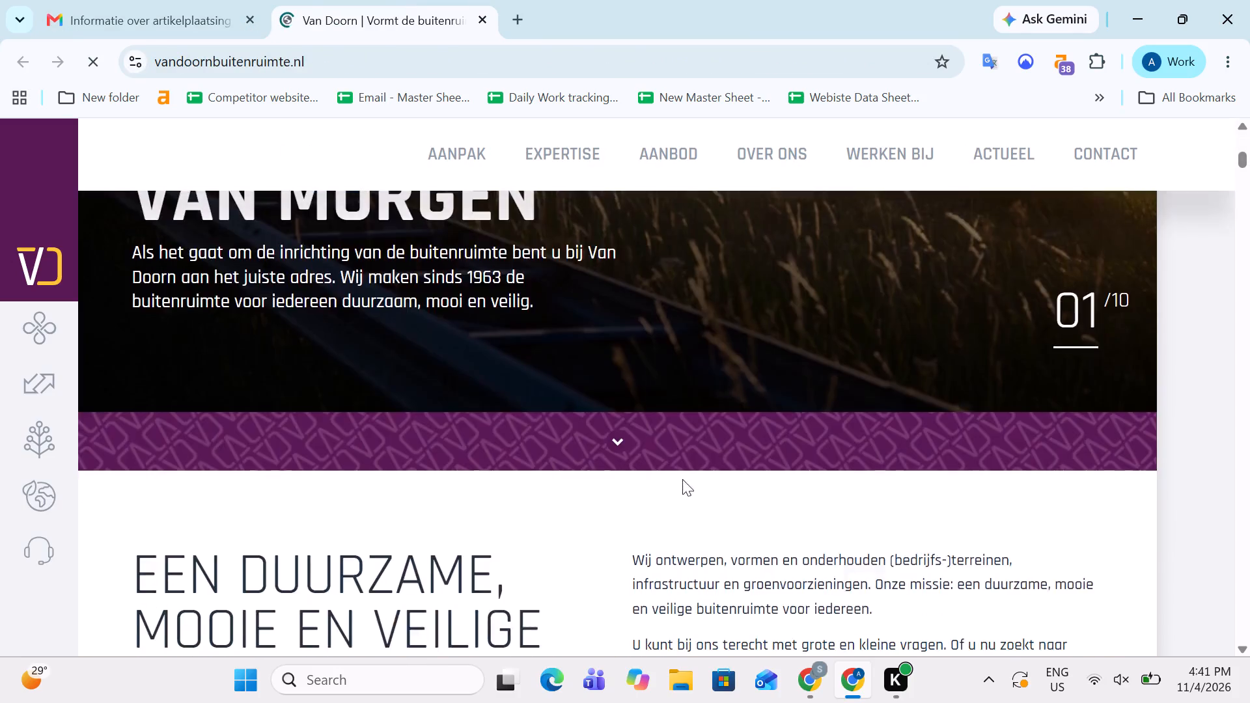
scroll(719, 425, down, 13)
scroll(723, 450, down, 14)
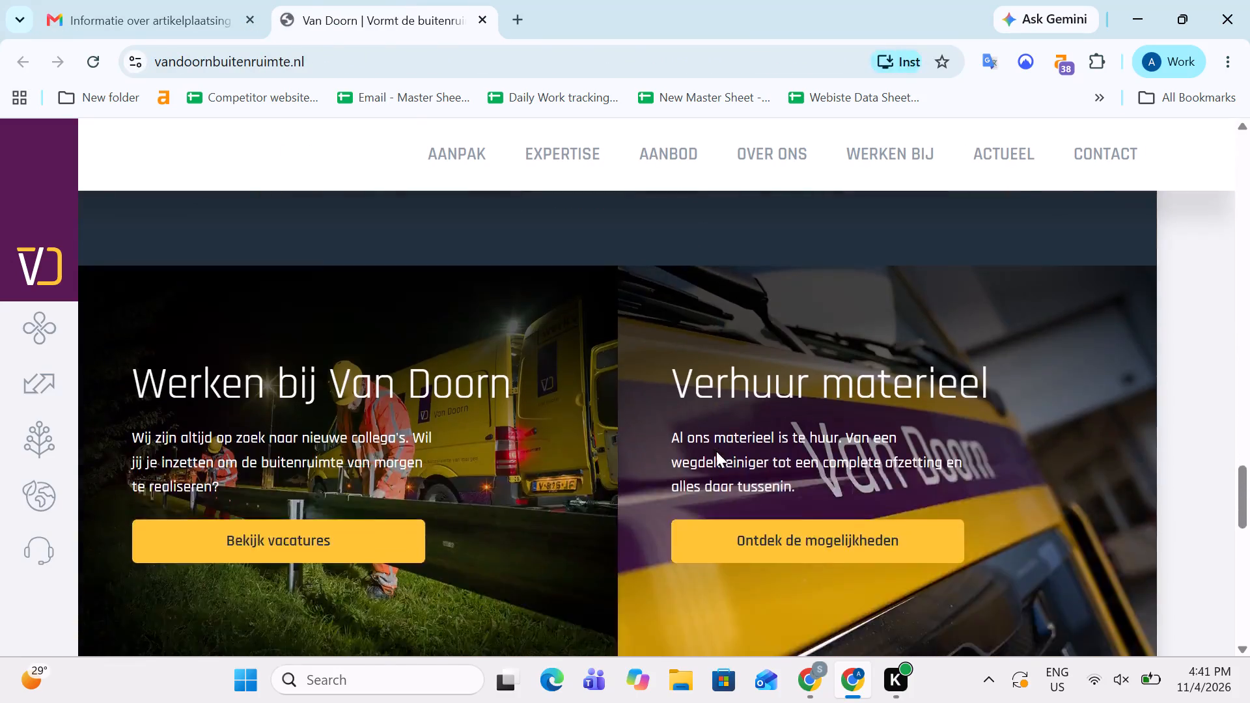
scroll(714, 447, down, 15)
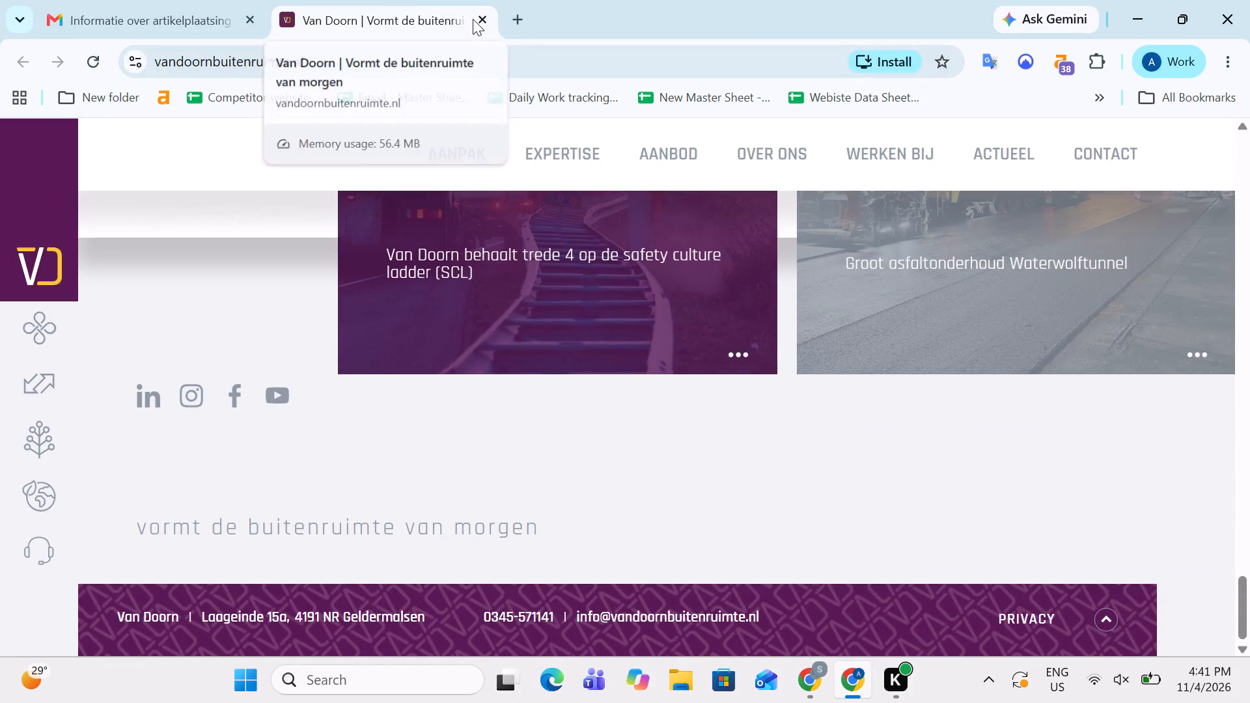
click(483, 20)
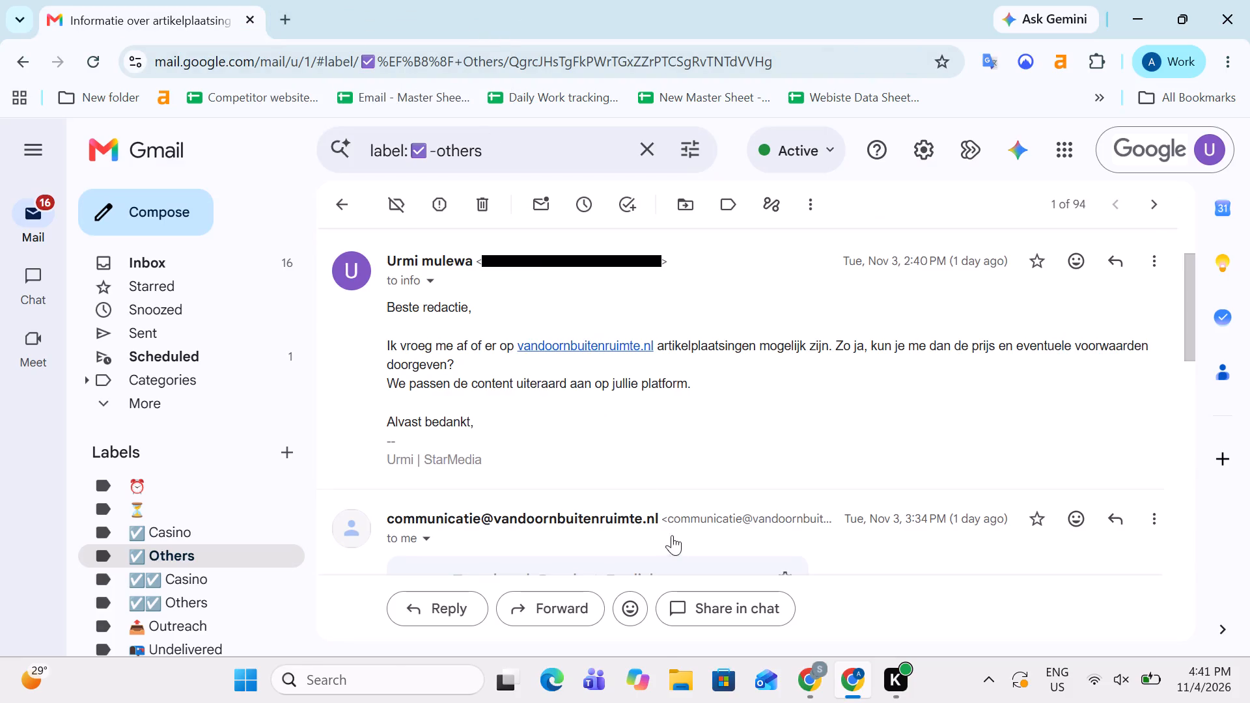
Copy the domain vandoornbuitenruimte.nl from the conversation's translated subject.
scroll(672, 535, down, 5)
scroll(657, 512, up, 9)
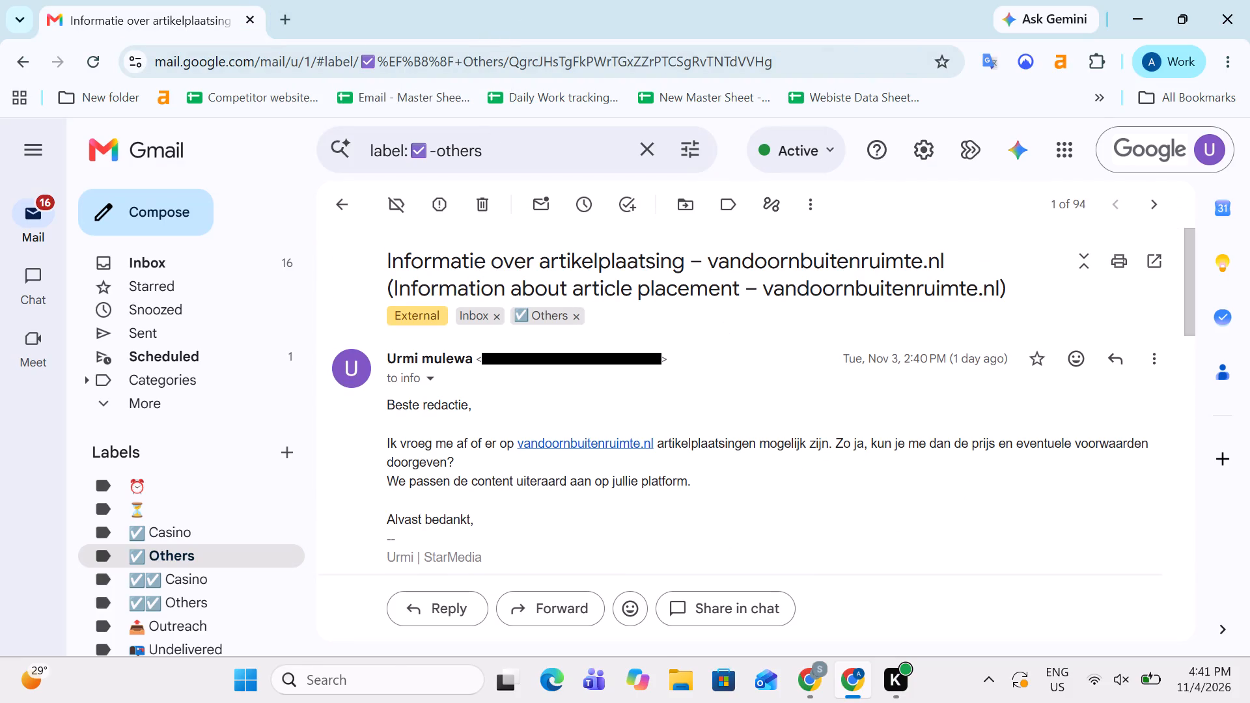
click(816, 285)
drag(816, 285, 988, 284)
key(ctrl+c)
key(ctrl+c)
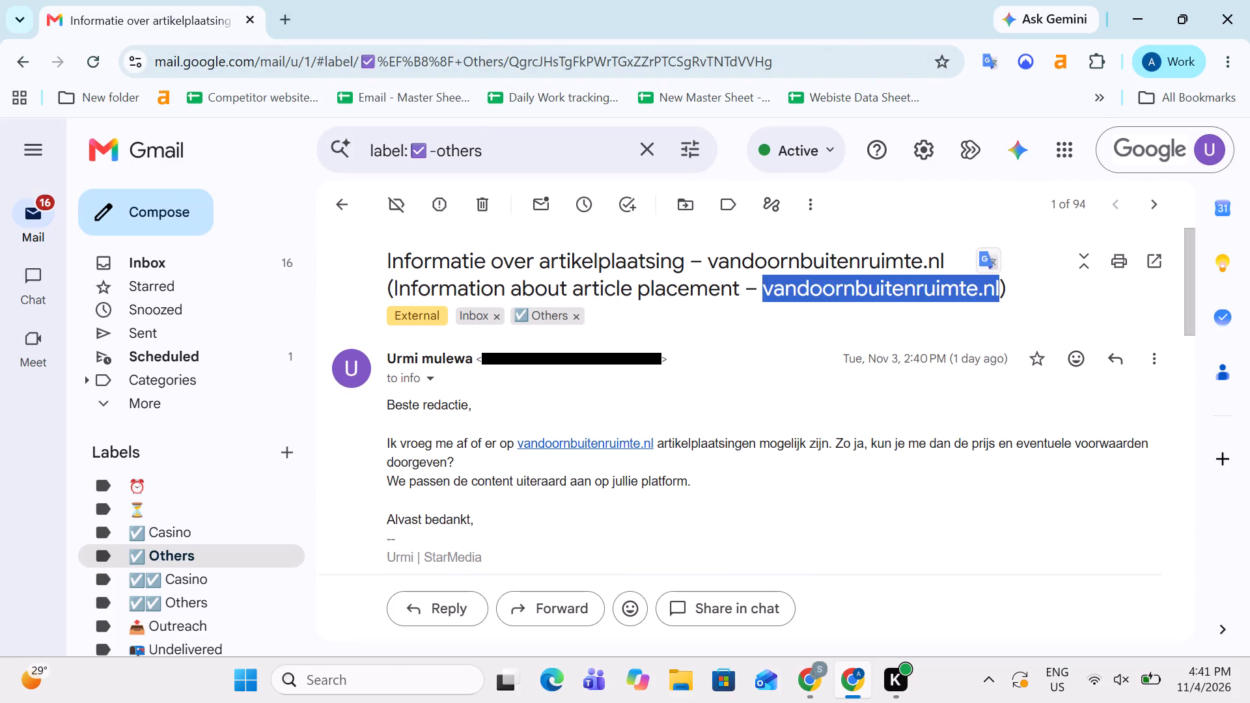
Switch to the Netherland sheet of Email - Master Sheet and replace its temporary filter with a new filter view on Table11.
key(alt+Tab)
click(408, 0)
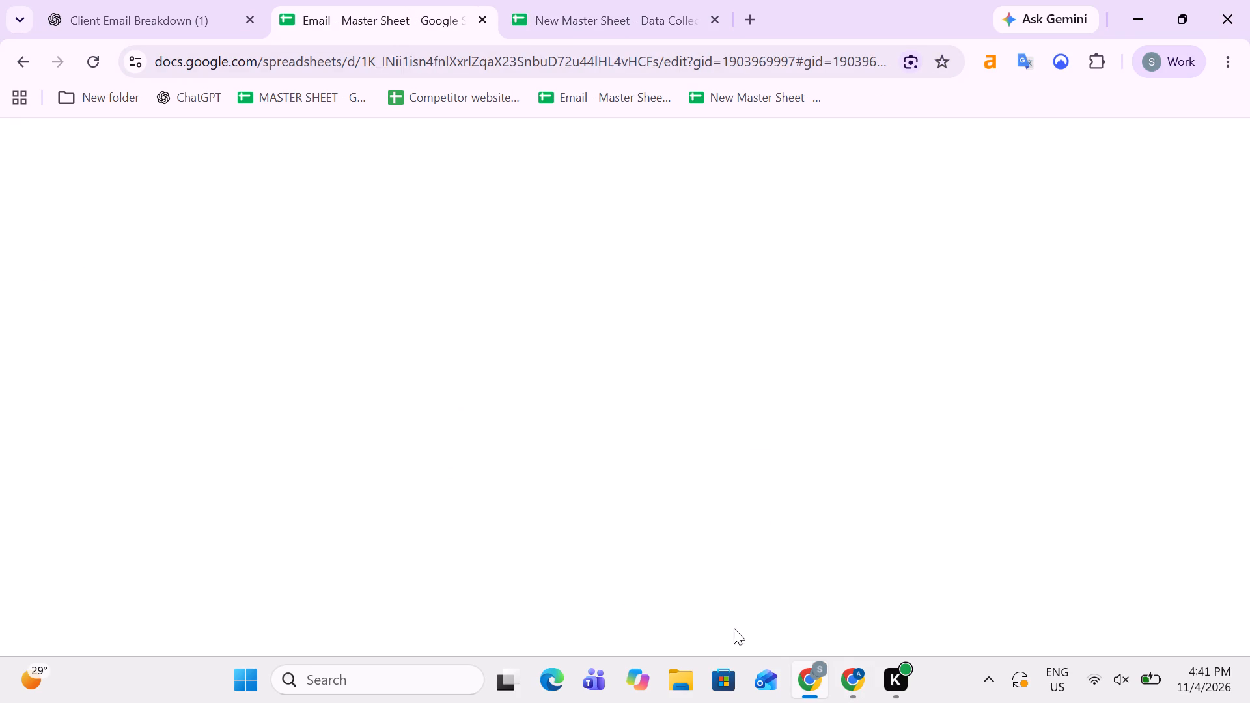
click(579, 638)
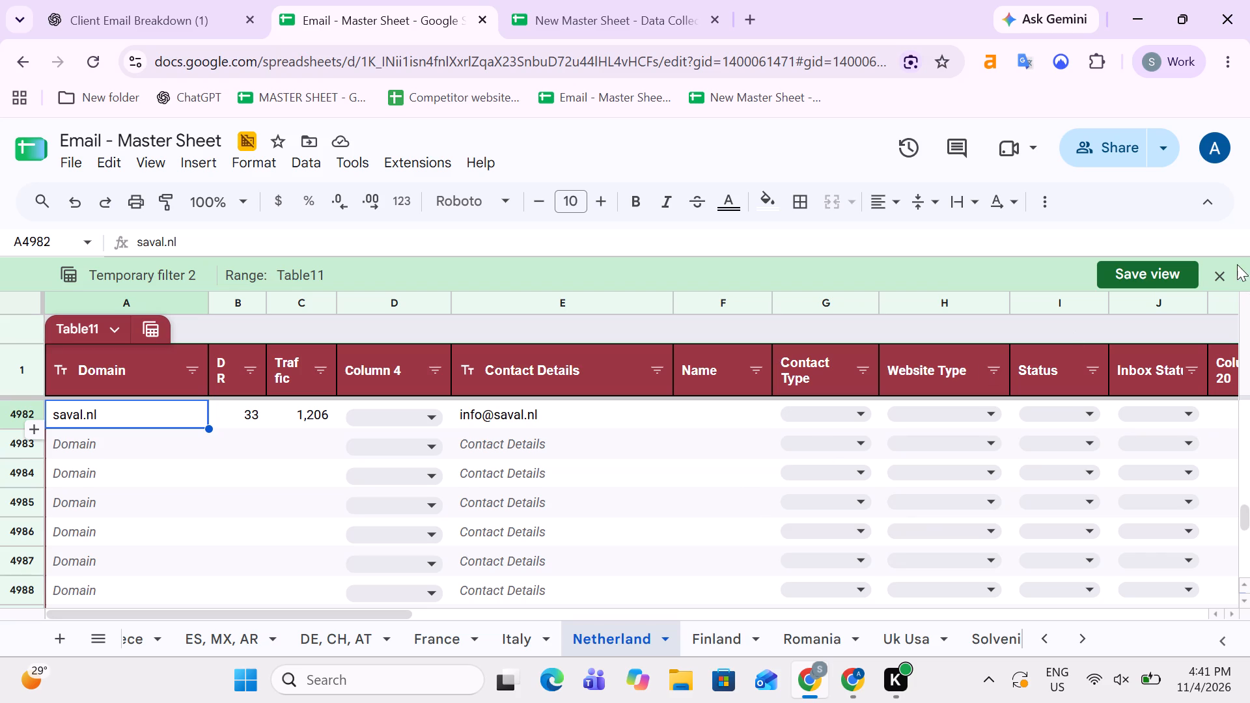
click(1221, 275)
click(687, 448)
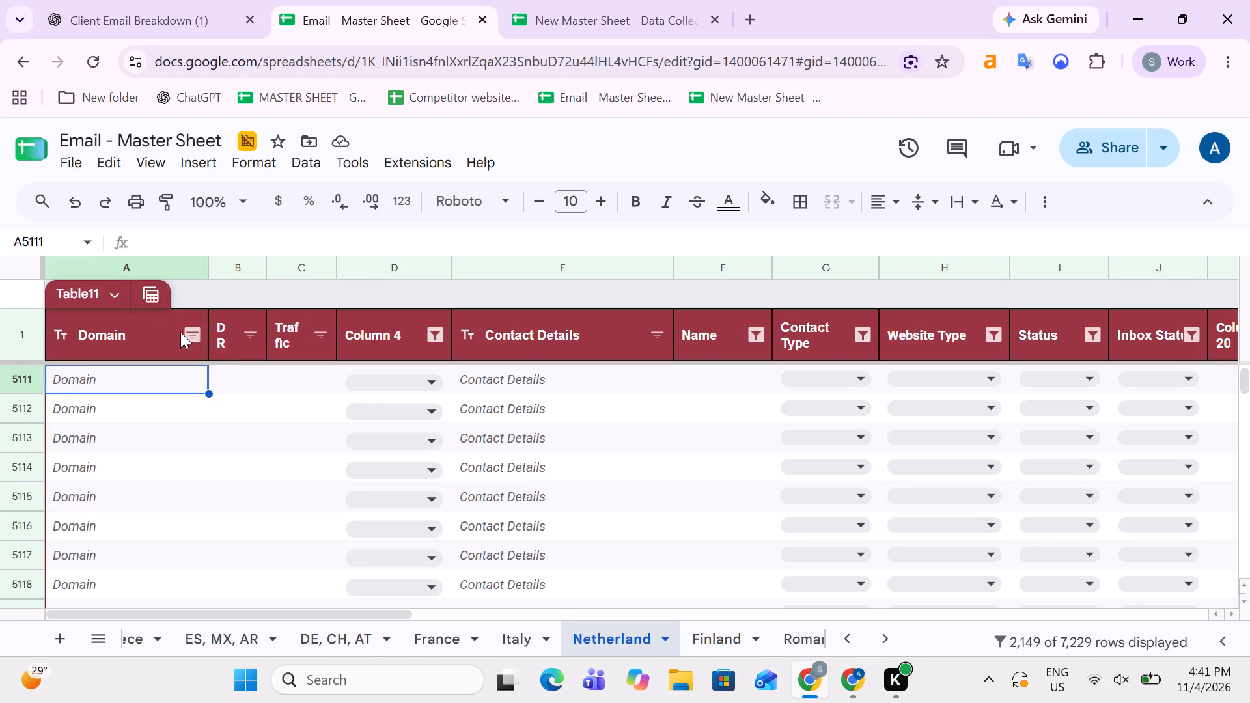
click(159, 290)
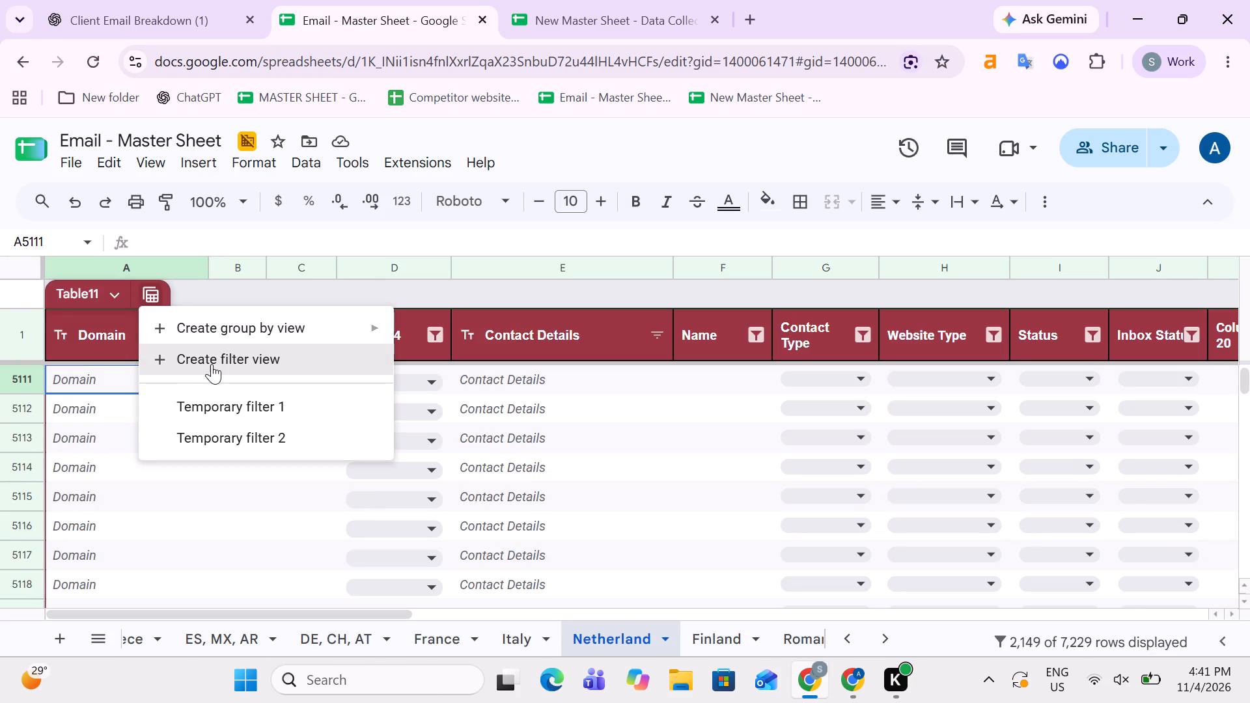
click(212, 364)
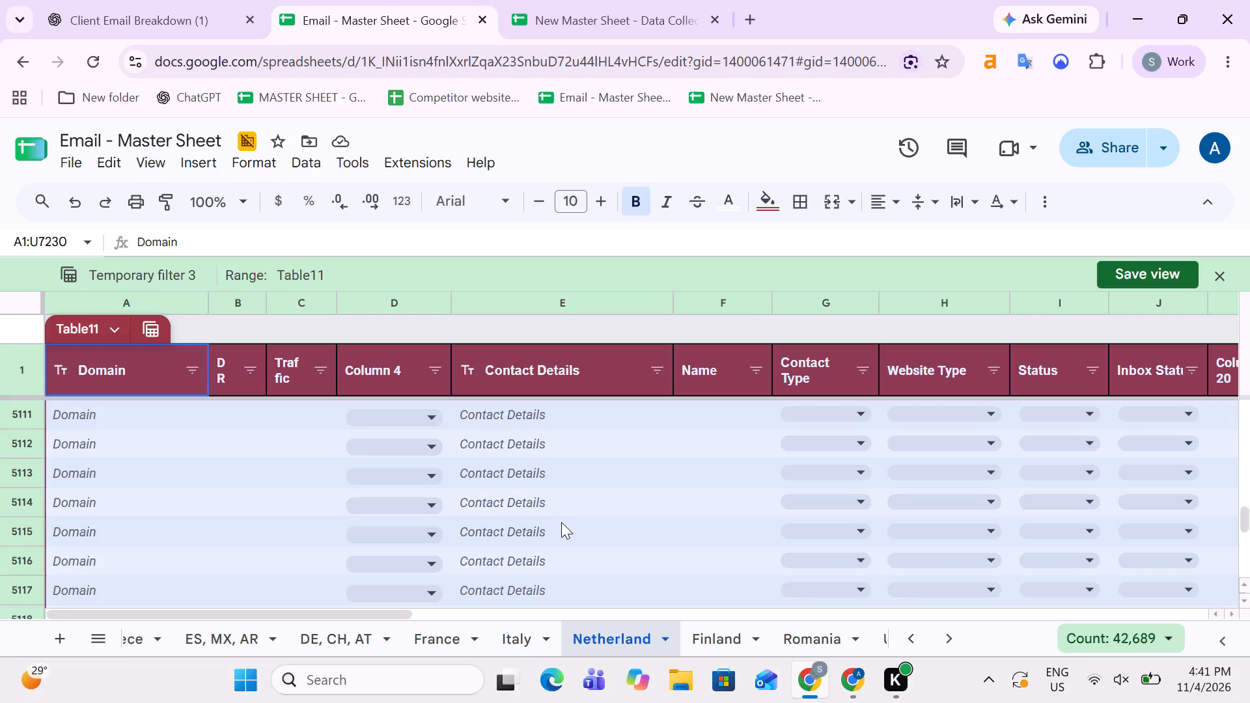
Search the Netherland sheet for the copied domain vandoornbuitenruimte.nl and select a cell in its row.
key(ctrl+f)
key(ctrl+v)
click(690, 484)
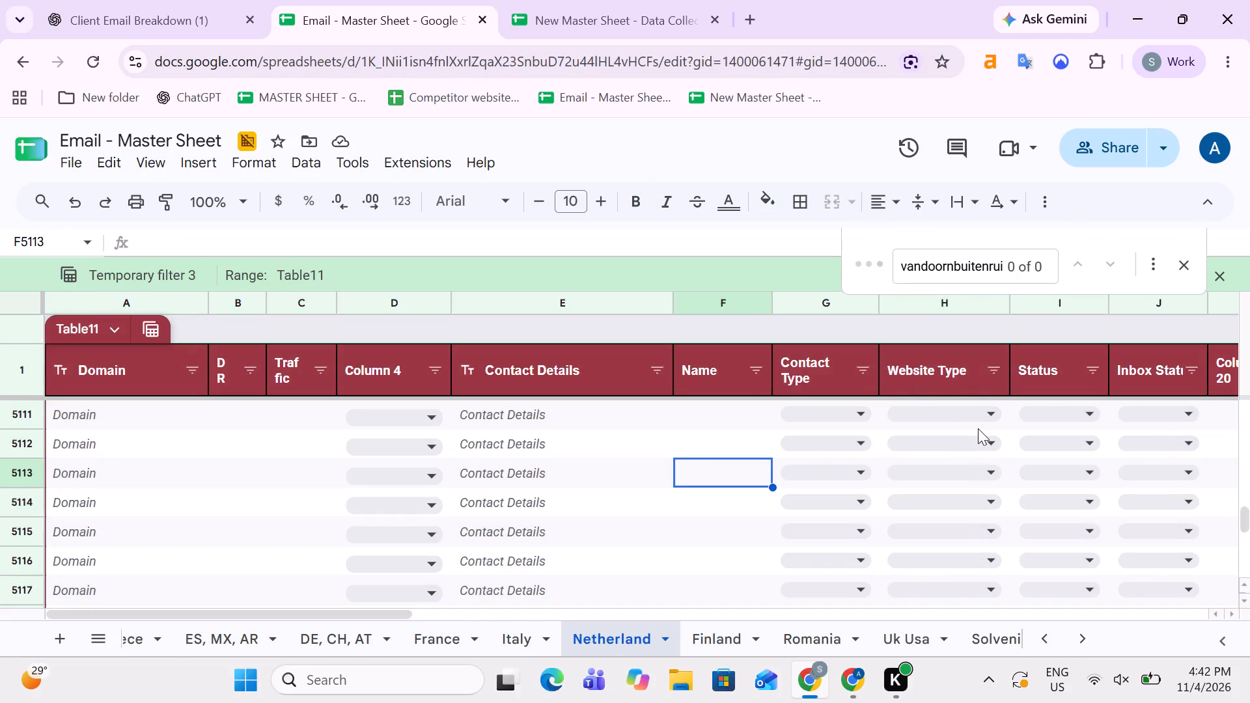
click(701, 411)
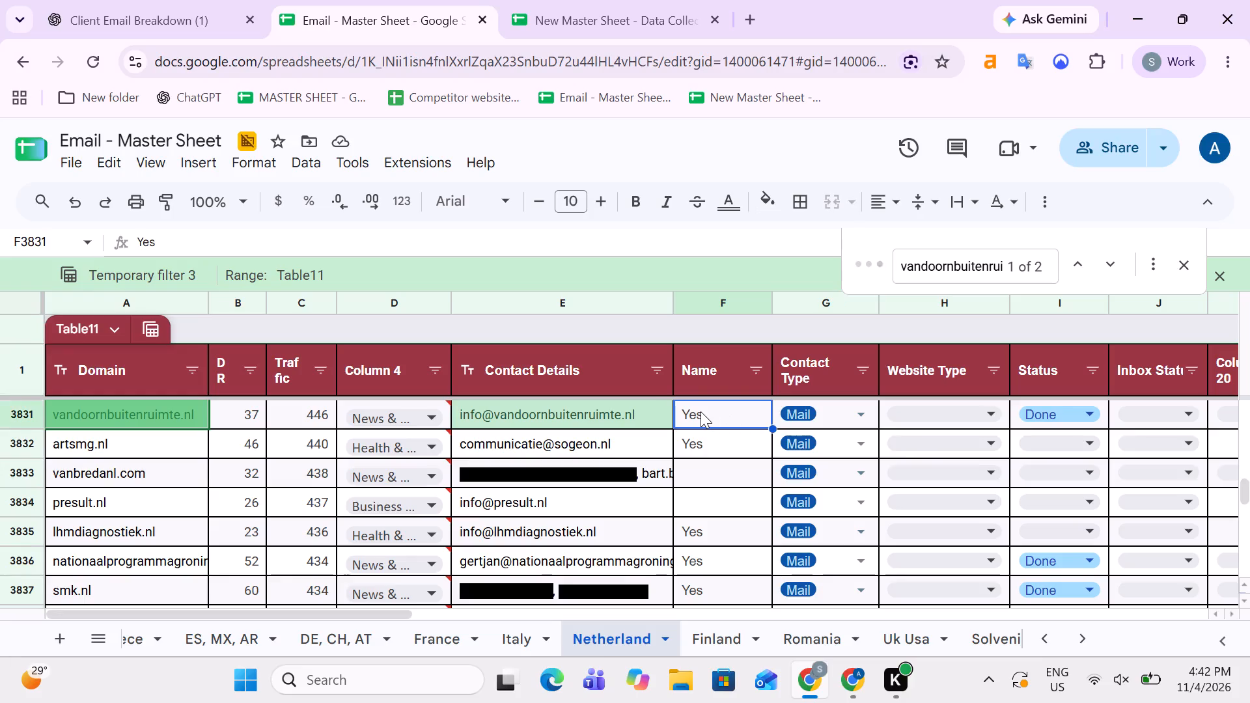
Examine the vandoornbuitenruimte.nl row from its domain across to the date and notes columns.
key(Right)
key(Right)
key(Right)
key(Right)
key(Right)
key(Right)
key(Right)
key(Right)
key(Left)
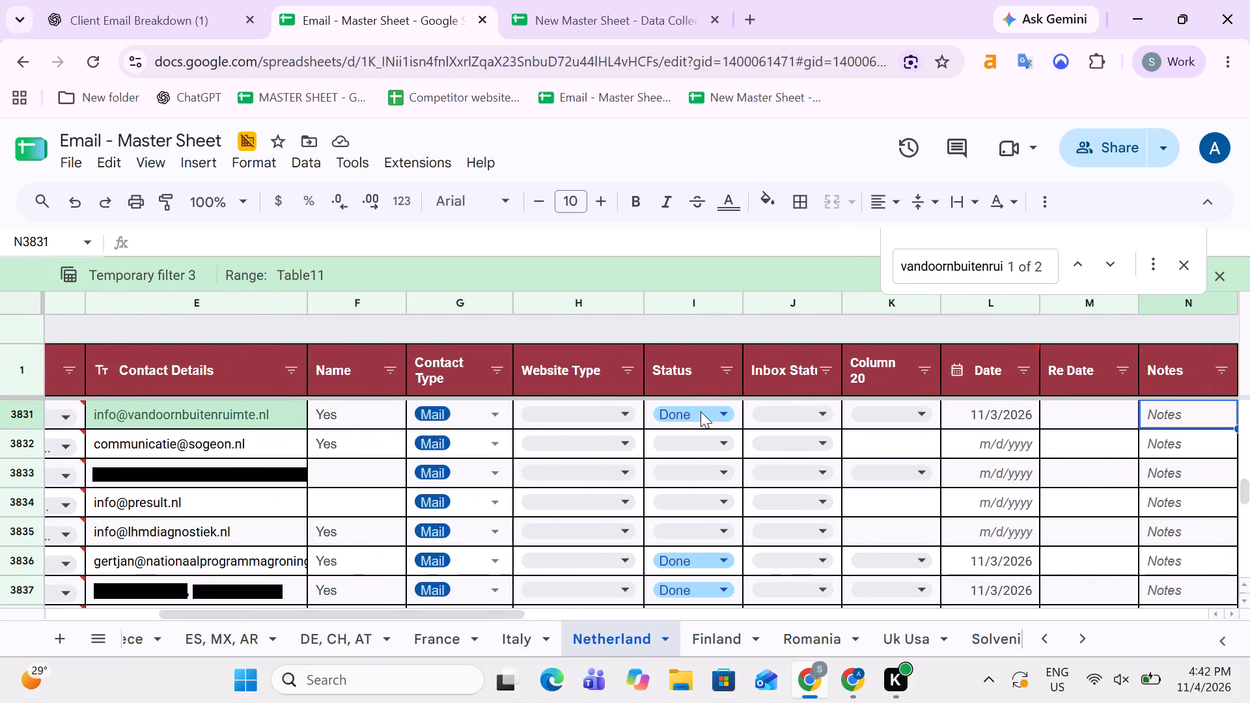
key(Left)
key(Left)
key(Left)
key(Left)
key(Left)
key(Left)
key(Left)
key(Left)
key(Left)
key(Left)
key(Left)
key(Left)
key(Left)
key(Left)
key(Left)
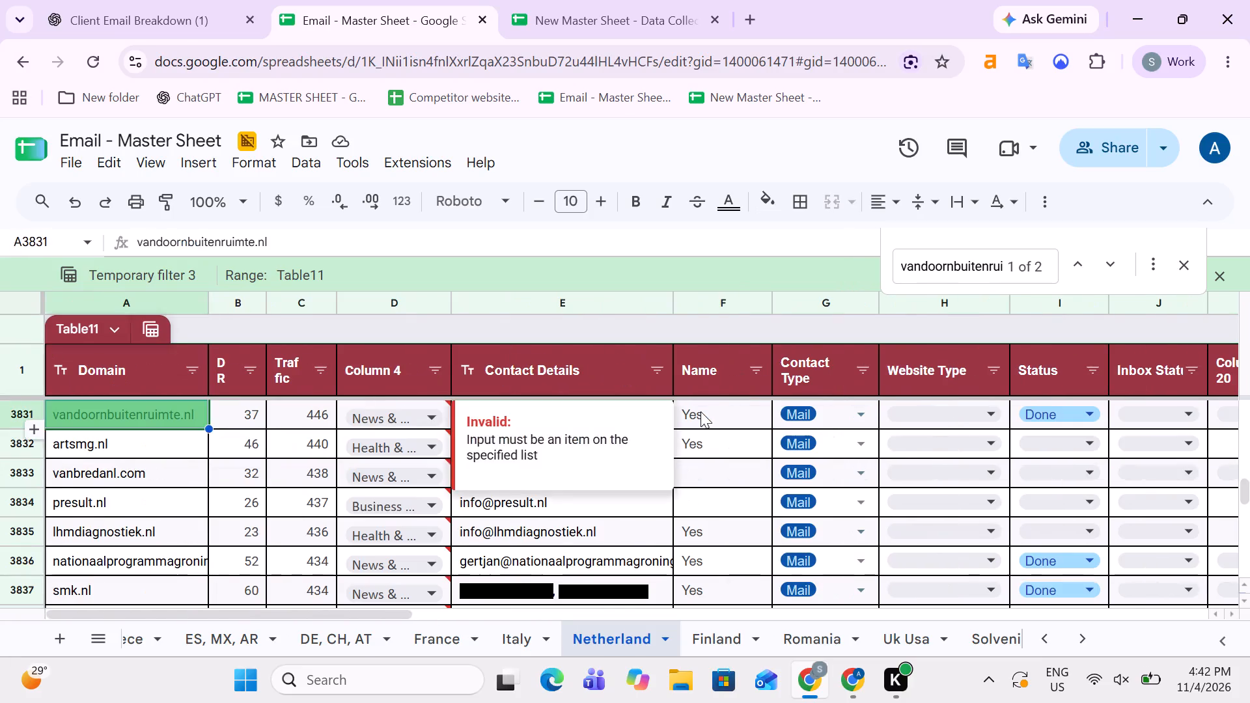
Choose an Inbox Status option matching "n" for vandoornbuitenruimte.nl in row 3831.
key(Right)
key(Right)
key(Right)
key(Right)
key(Right)
key(Right)
key(Right)
key(Right)
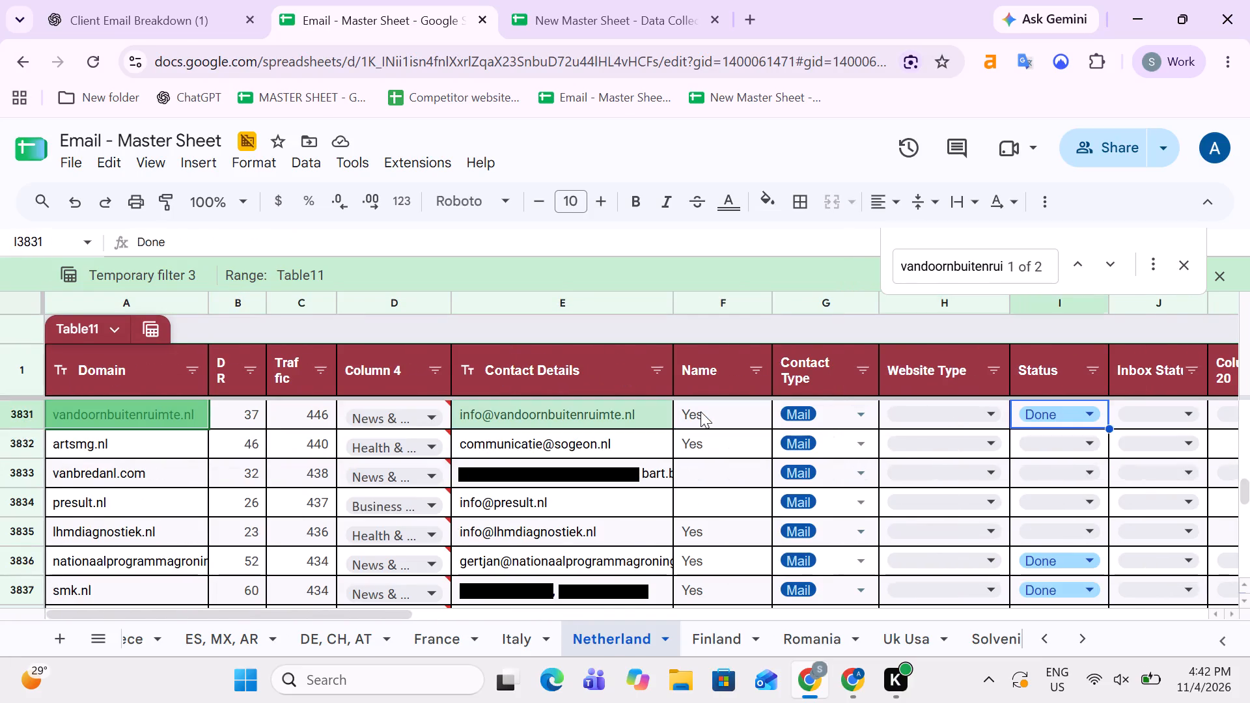
key(Right)
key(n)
key(Up)
key(Up)
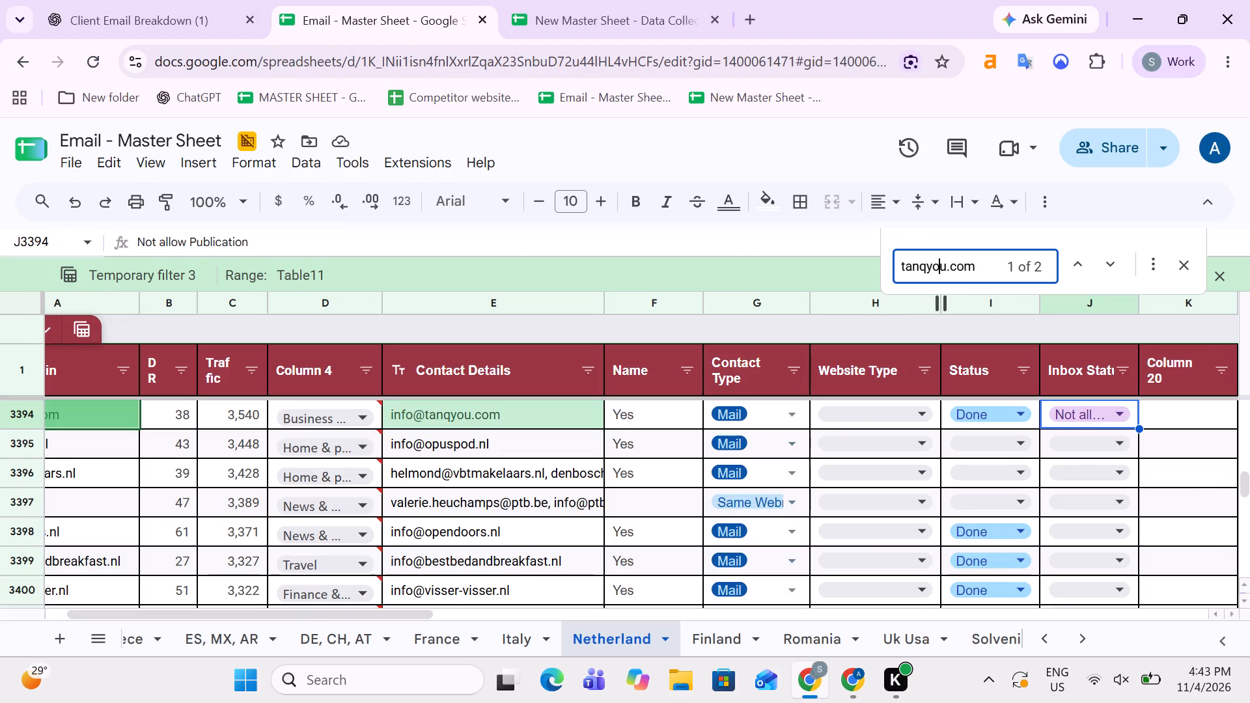
key(ctrl+v)
Set the inbox status of panteia.nl in row 3821 of the Netherland sheet to "Not allow Publication".
click(527, 591)
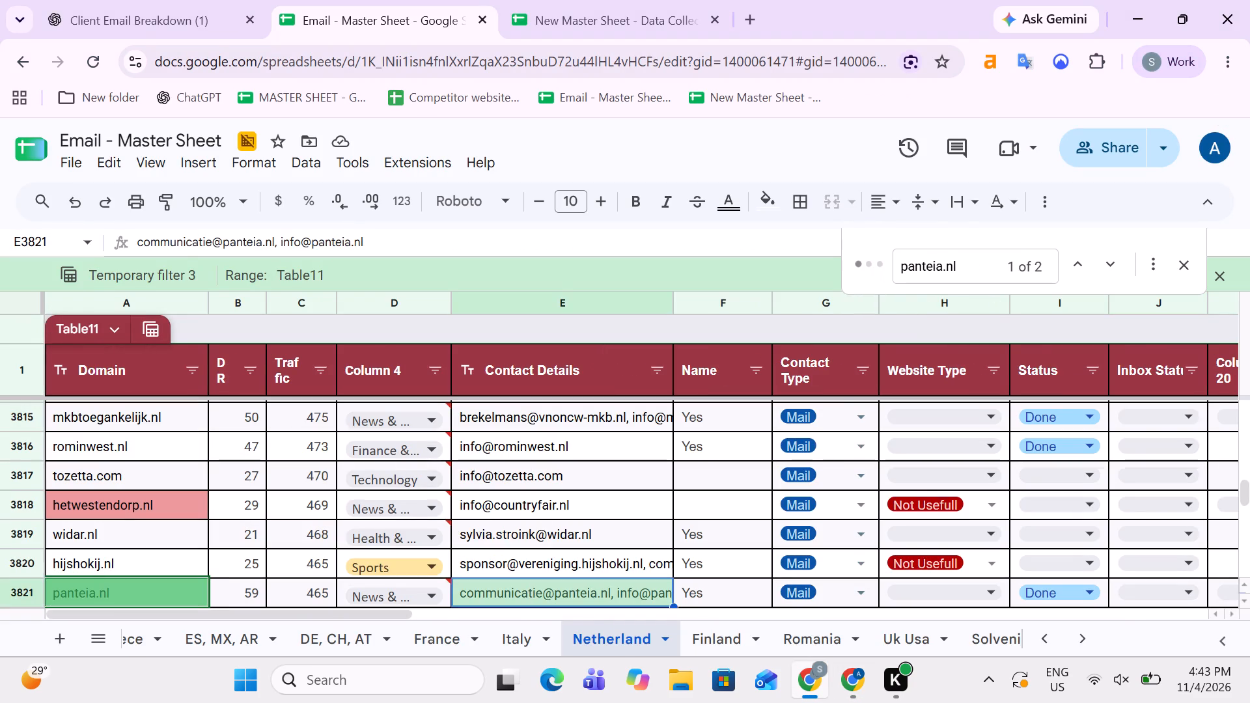
key(Right)
key(Right)
key(Right)
key(Right)
key(Right)
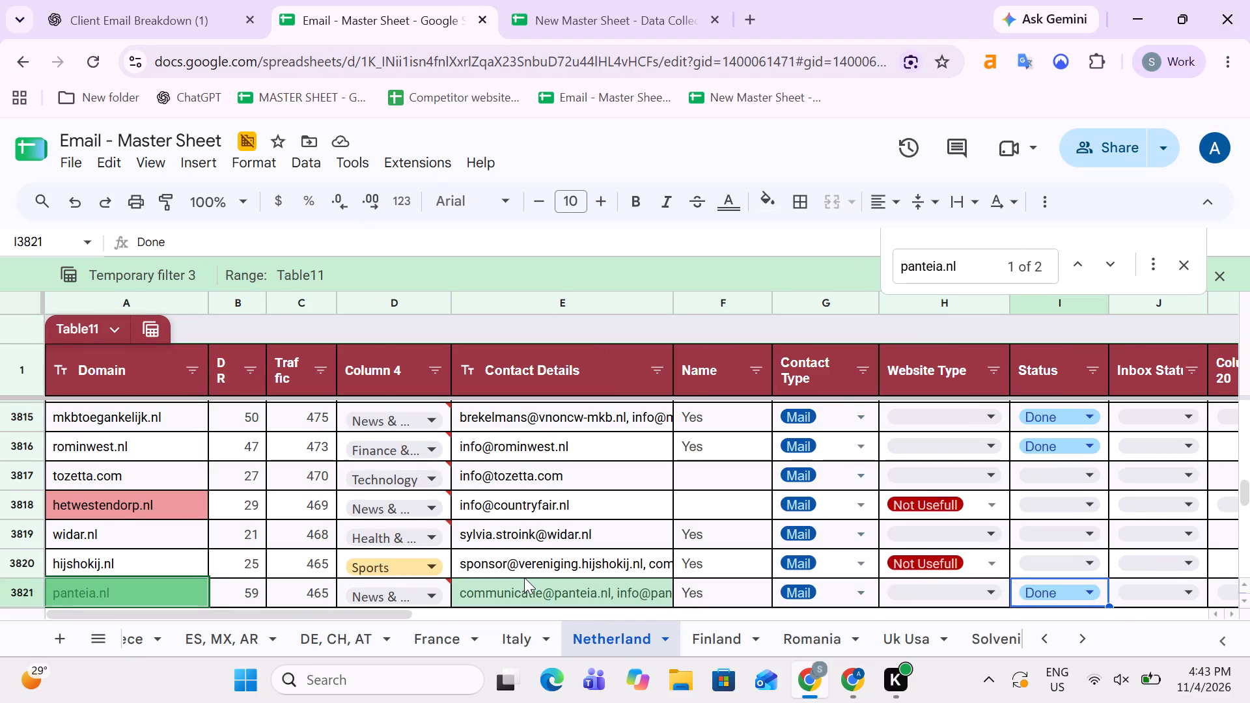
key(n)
key(Up)
key(Up)
key(Return)
key(Up)
key(Right)
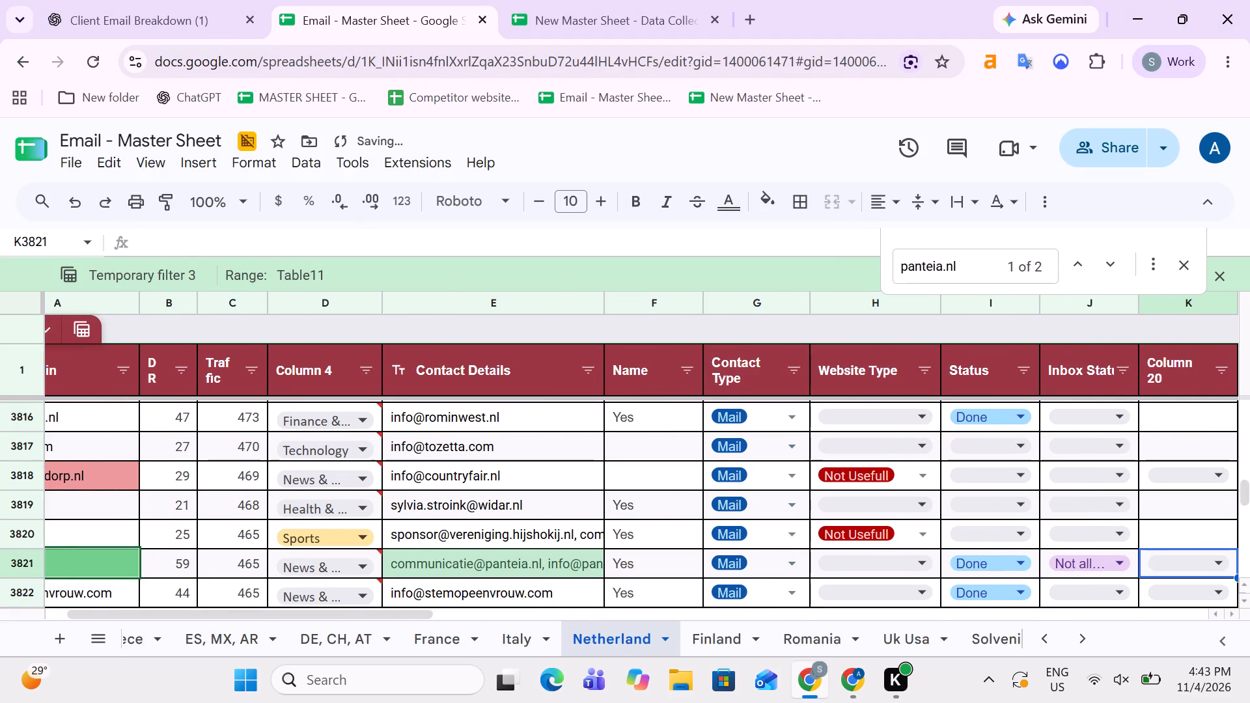
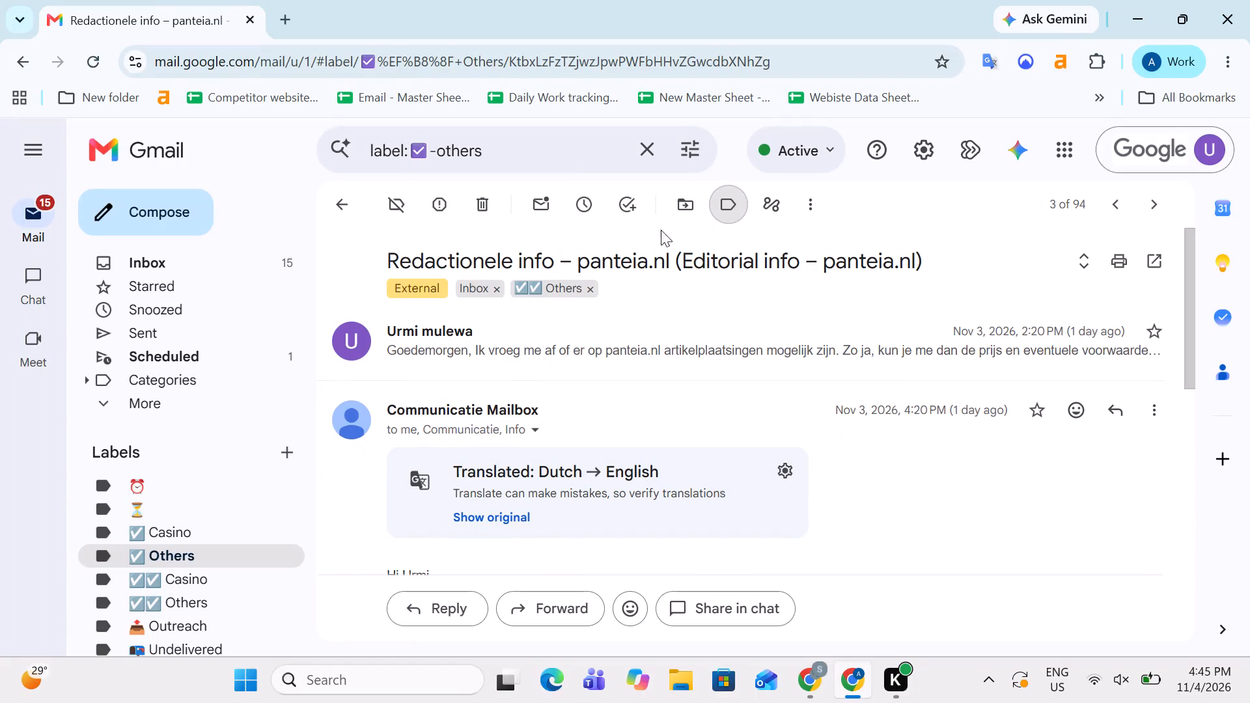
Go to the next conversation in the Others label, about zuidema.nl, and expand Bureau Zuidema Customer Service's reply to read it.
click(1152, 191)
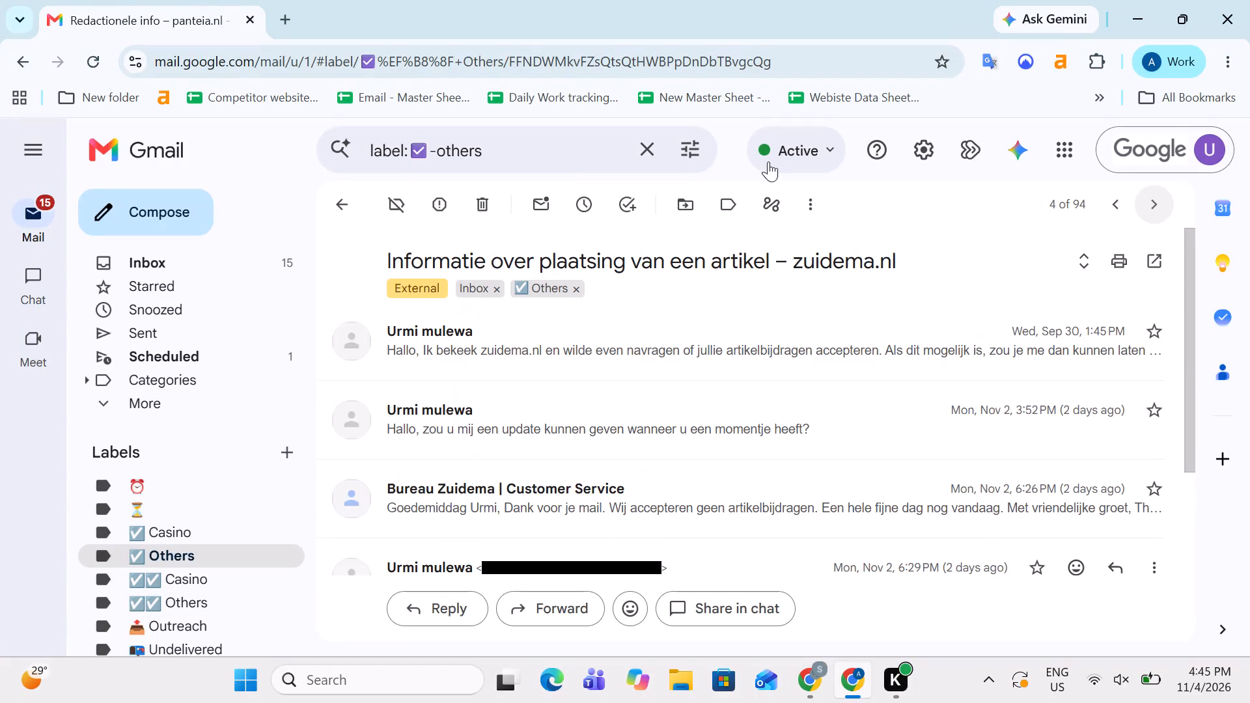
scroll(561, 409, down, 1)
click(540, 413)
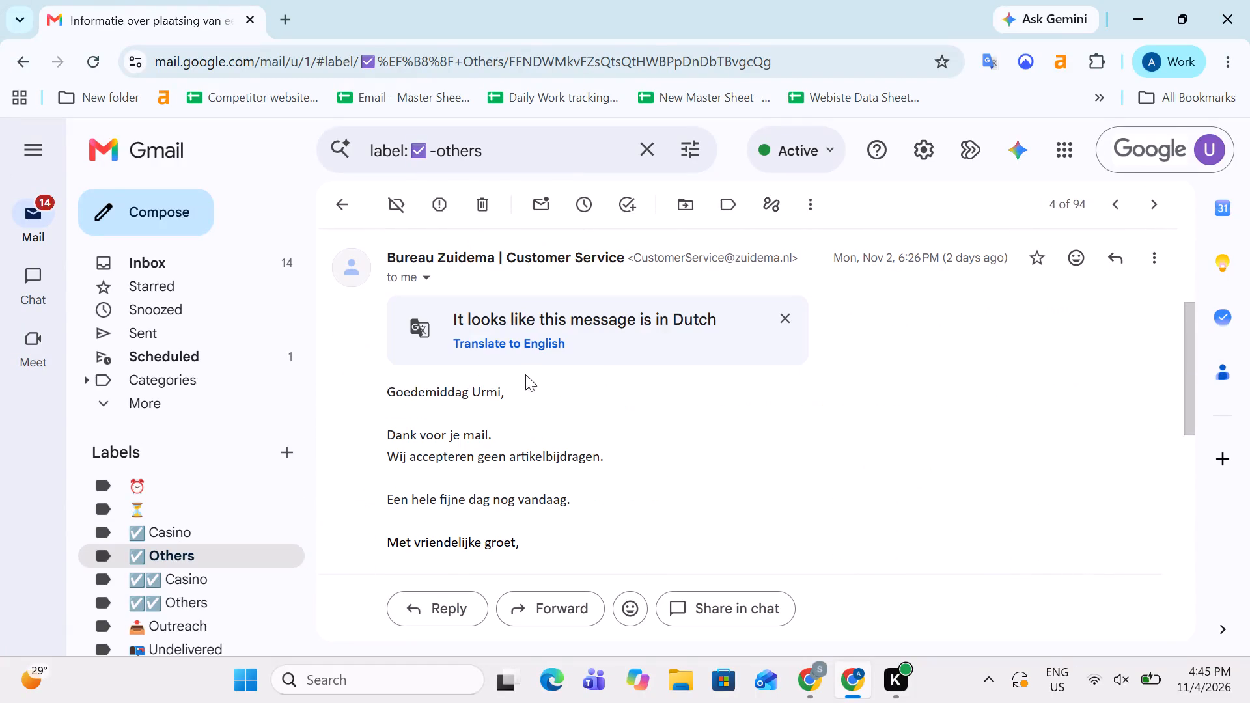
Translate Bureau Zuidema Customer Service's reply from Dutch to English.
click(525, 352)
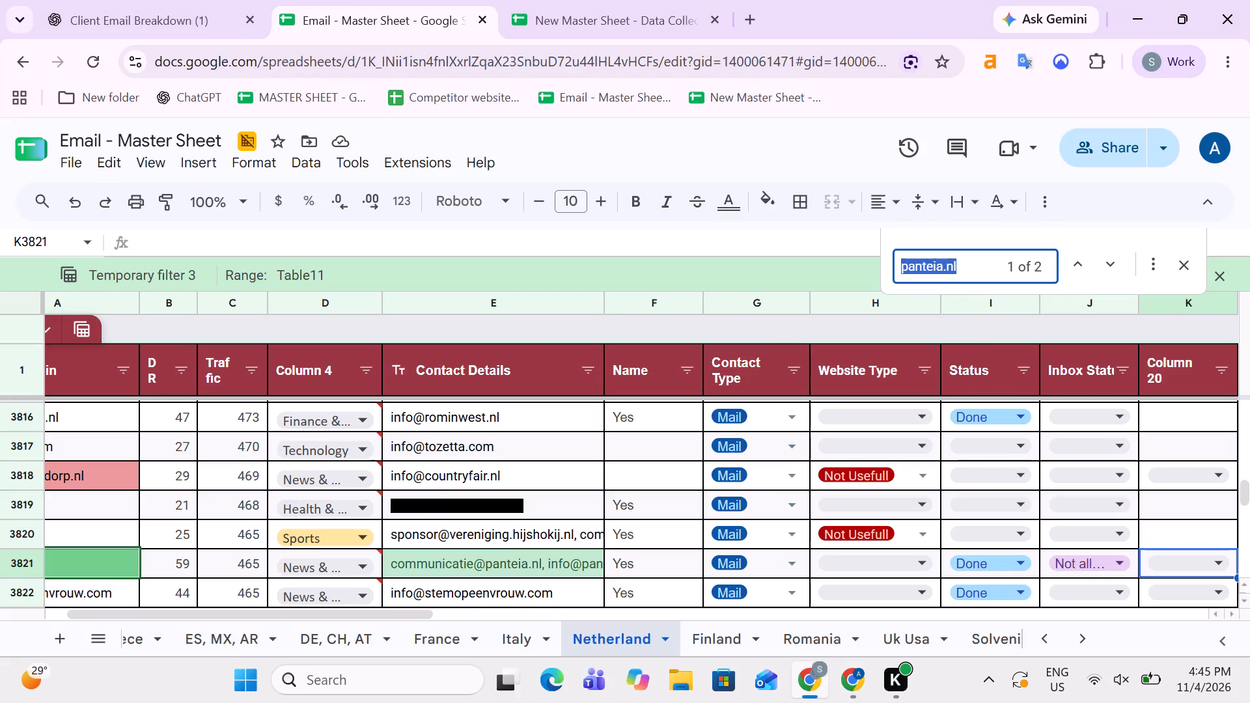
key(ctrl+v)
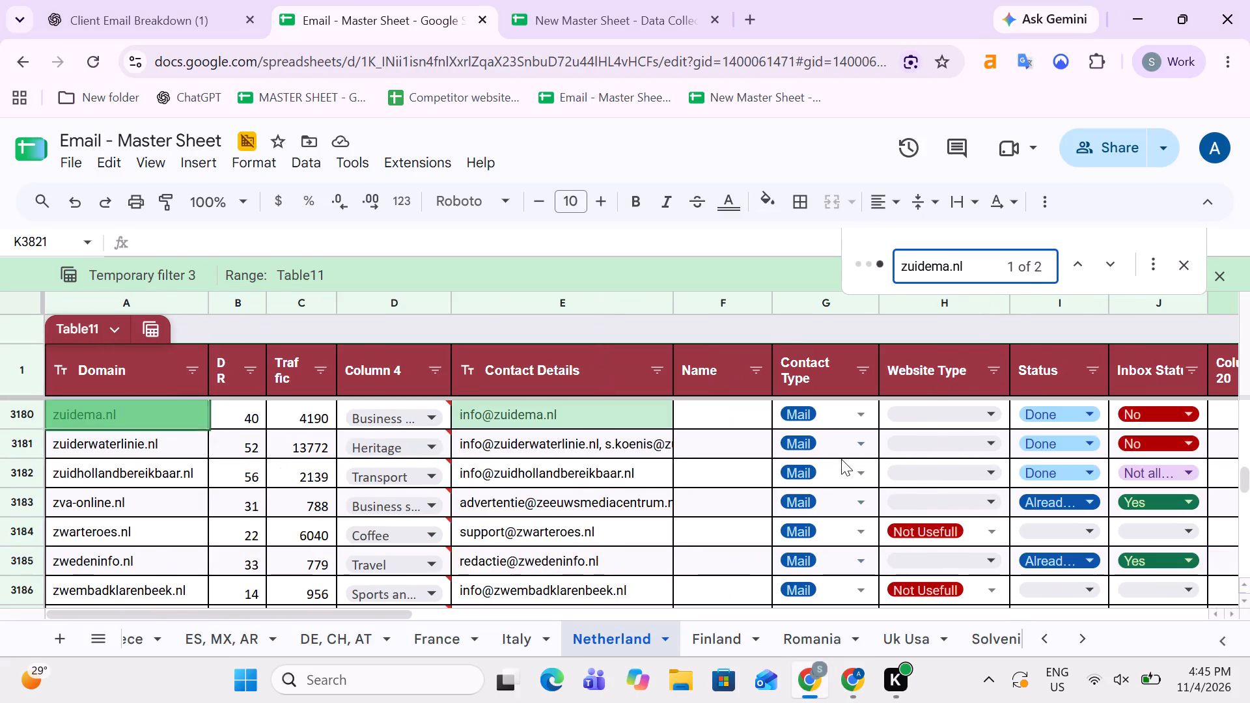
click(651, 428)
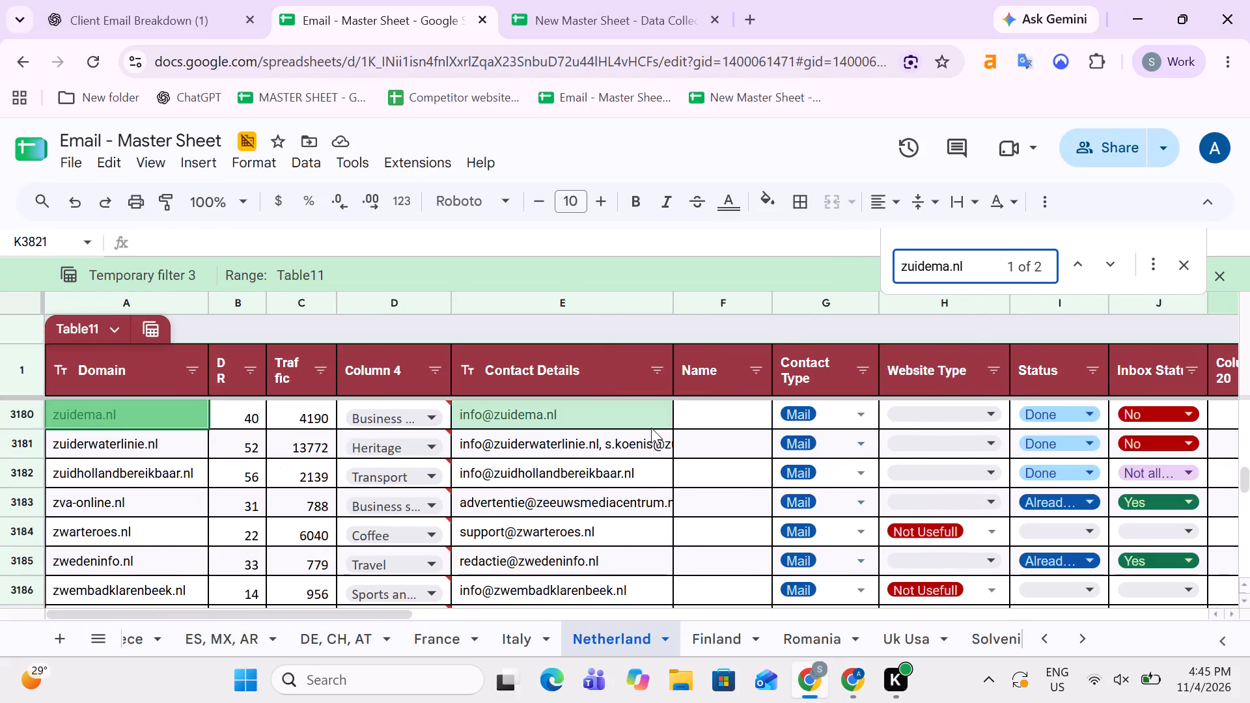
key(Right)
key(Right)
key(Right)
key(Right)
key(Right)
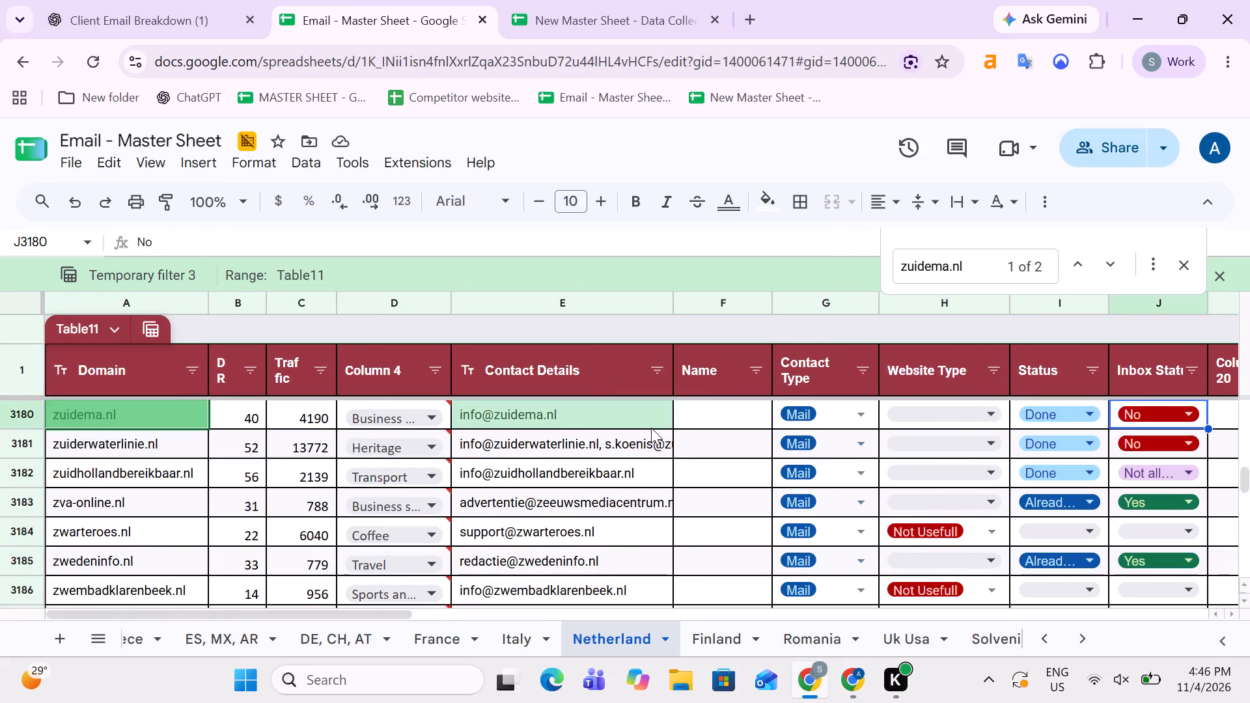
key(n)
key(Up)
key(Up)
key(Return)
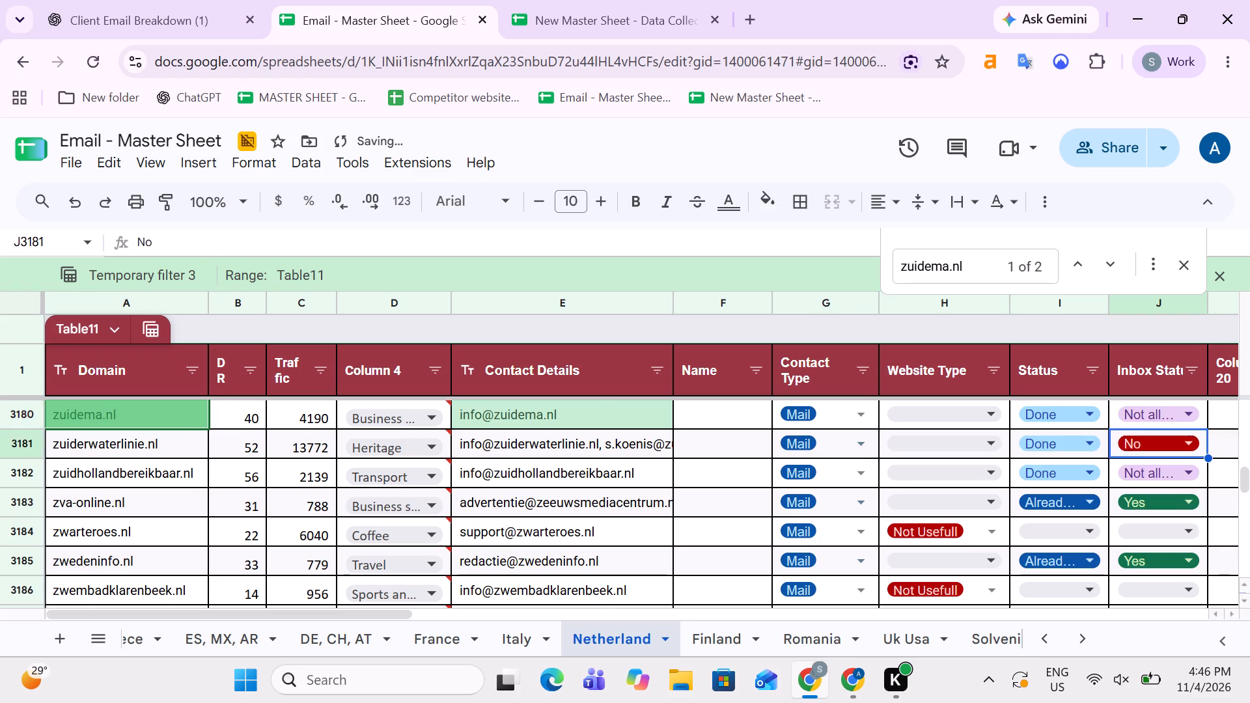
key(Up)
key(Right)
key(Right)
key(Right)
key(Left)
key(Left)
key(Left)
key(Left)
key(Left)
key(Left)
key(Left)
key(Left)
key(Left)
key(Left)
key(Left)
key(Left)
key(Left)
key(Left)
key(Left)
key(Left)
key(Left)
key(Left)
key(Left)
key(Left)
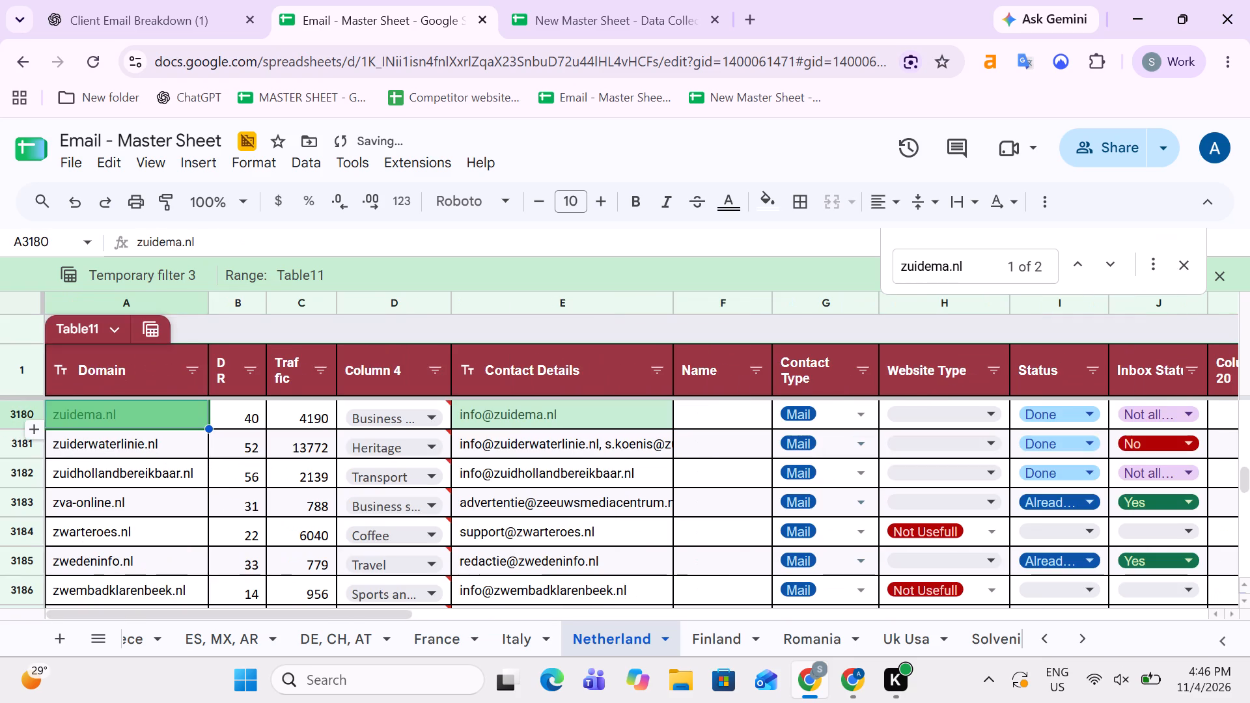
key(alt+Tab)
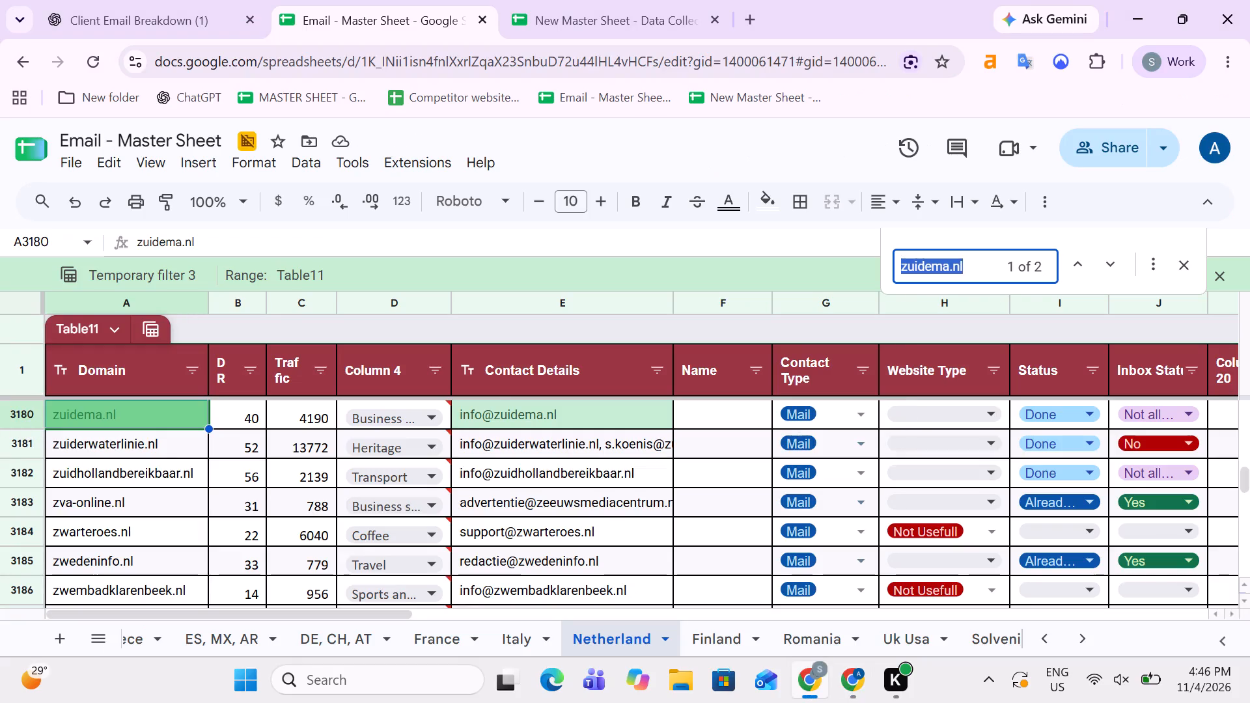
key(ctrl+v)
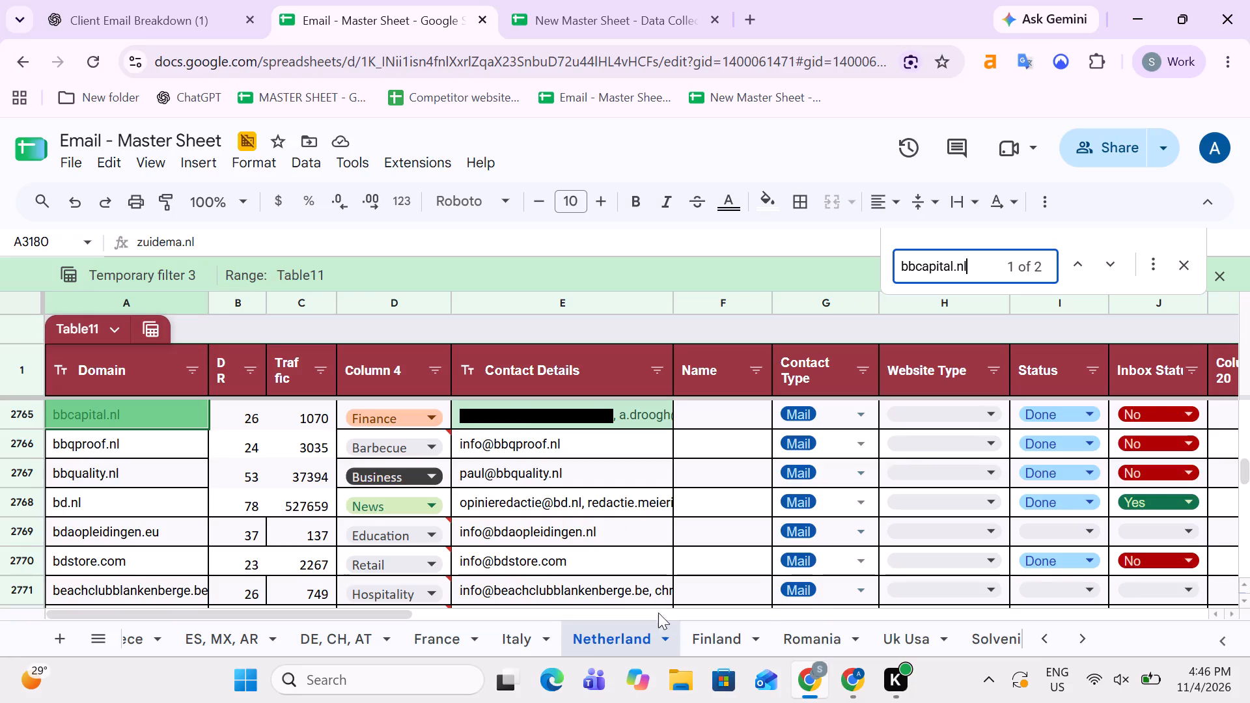
click(646, 416)
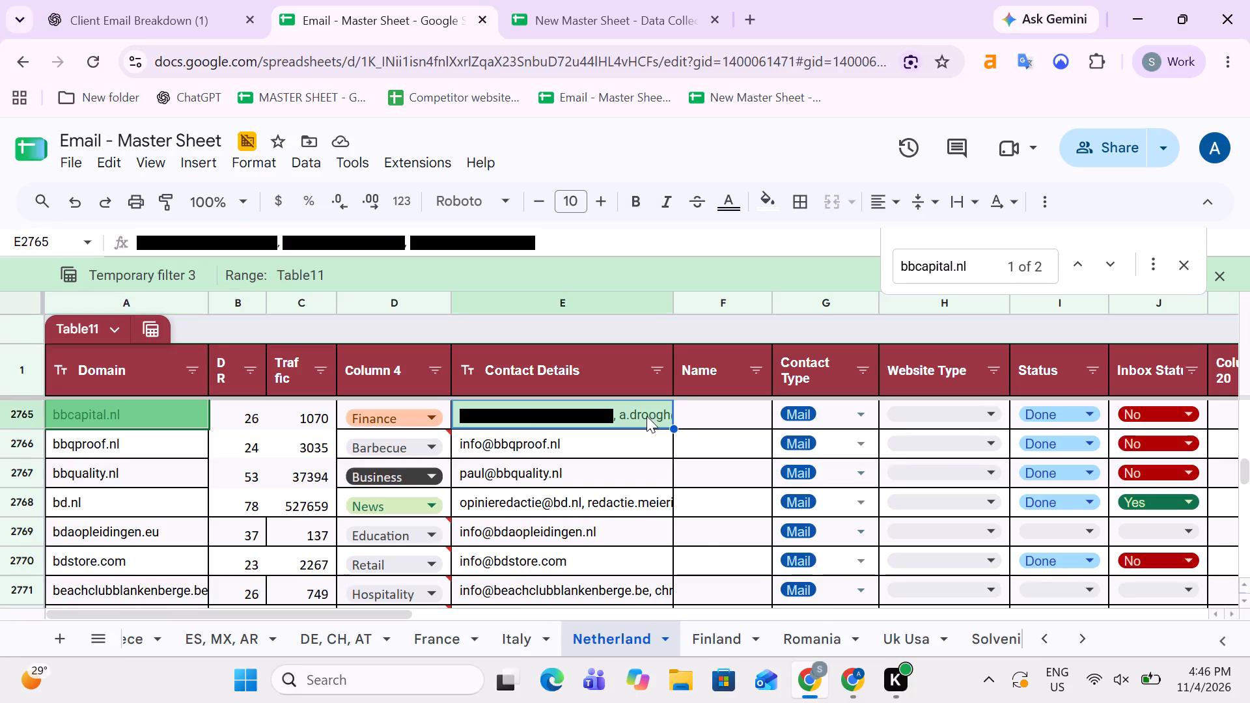
key(Right)
key(Right)
key(Right)
key(Right)
key(Right)
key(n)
key(Up)
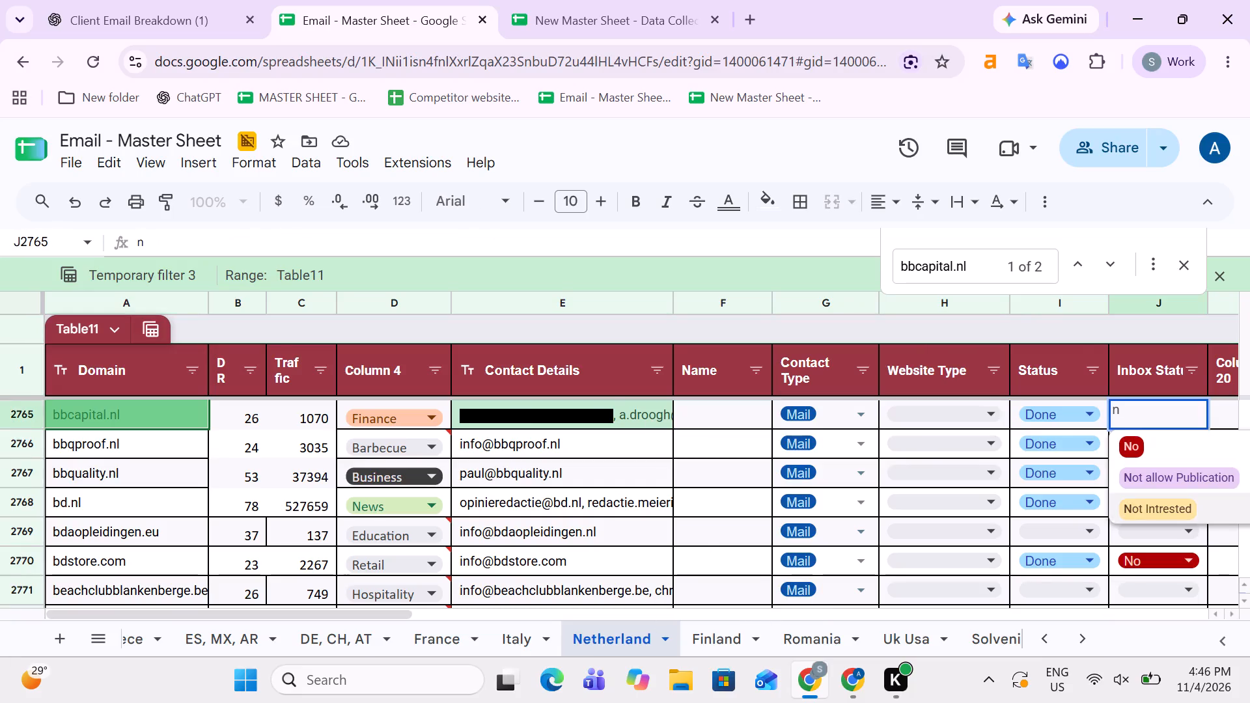
key(Up)
key(Return)
key(Up)
key(Right)
key(Left)
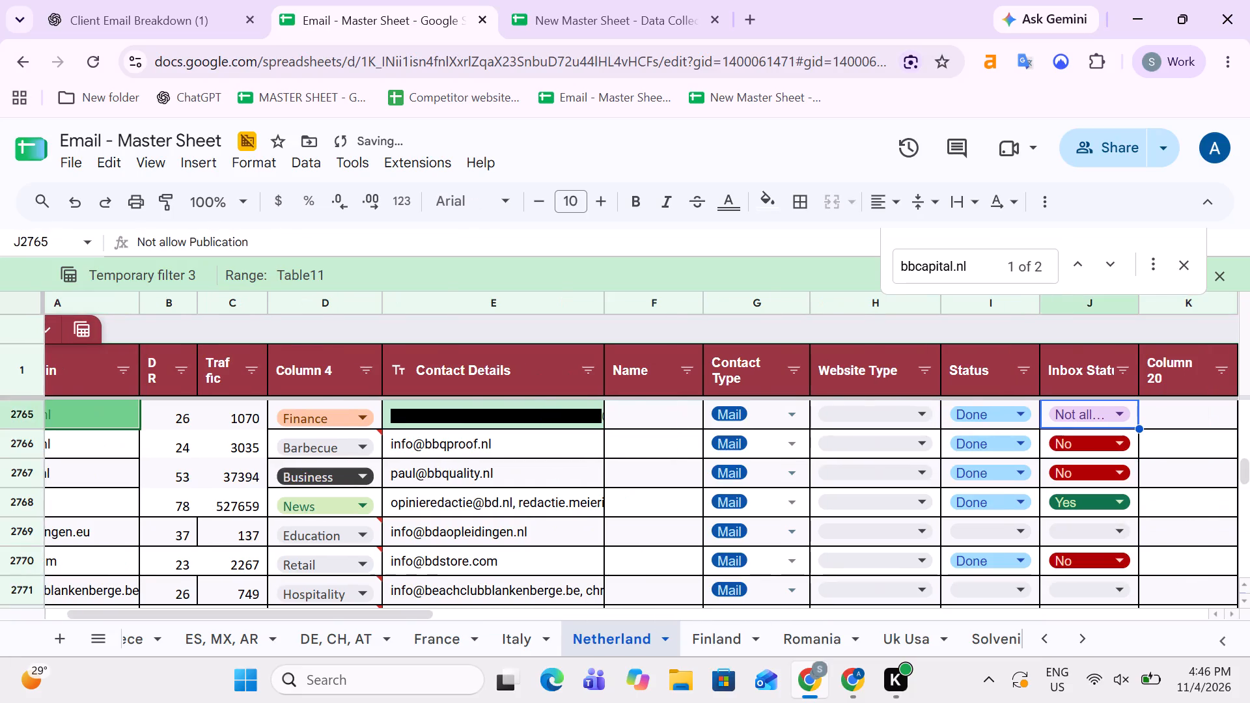
key(alt+Tab)
click(727, 209)
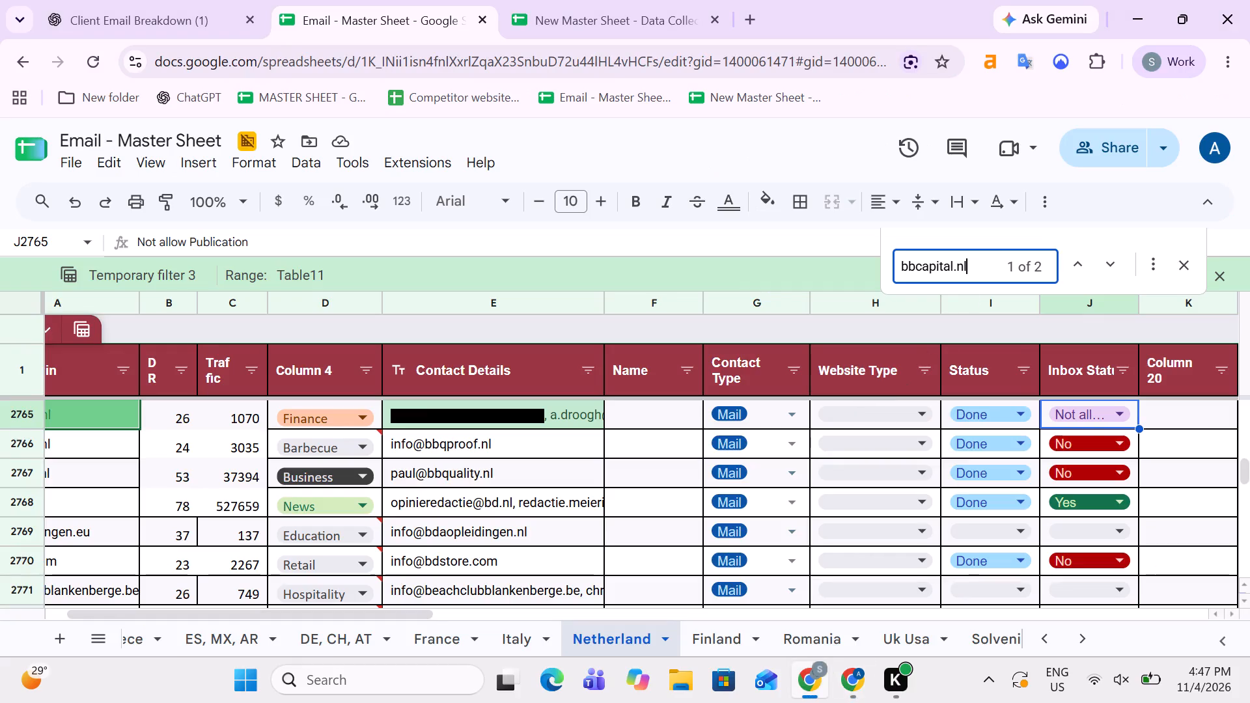
key(ctrl+v)
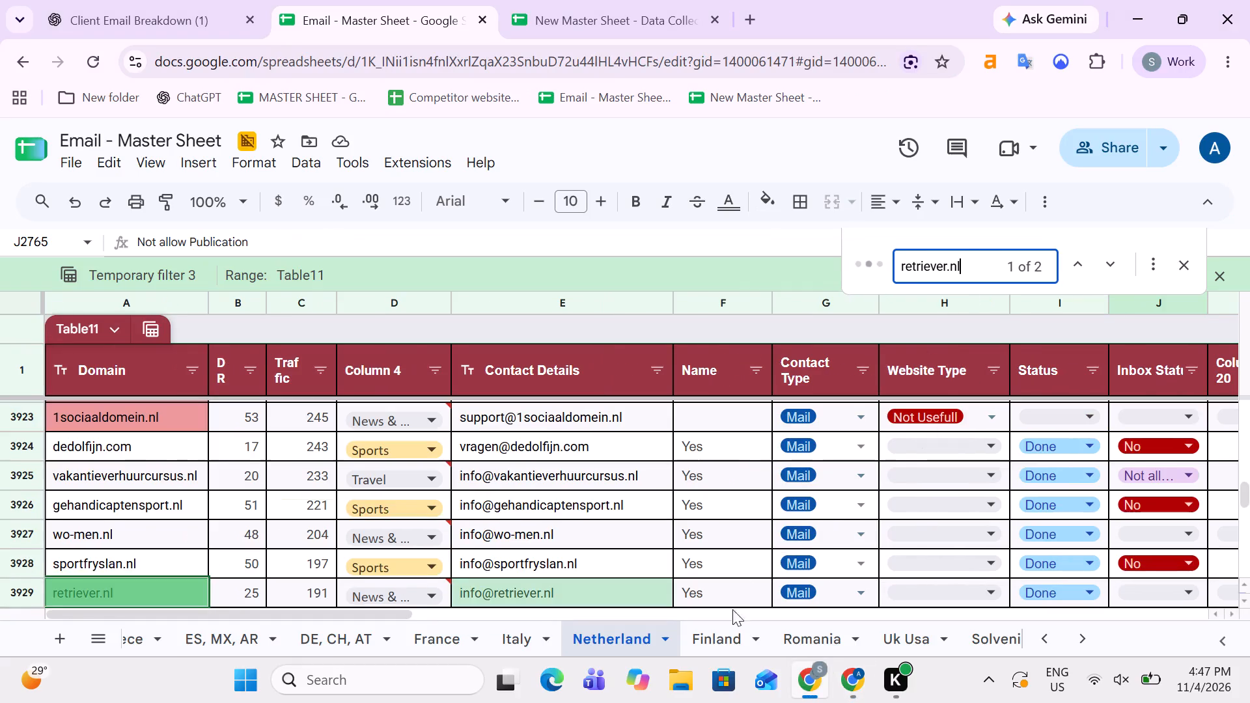
click(708, 594)
key(Right)
key(Right)
key(Right)
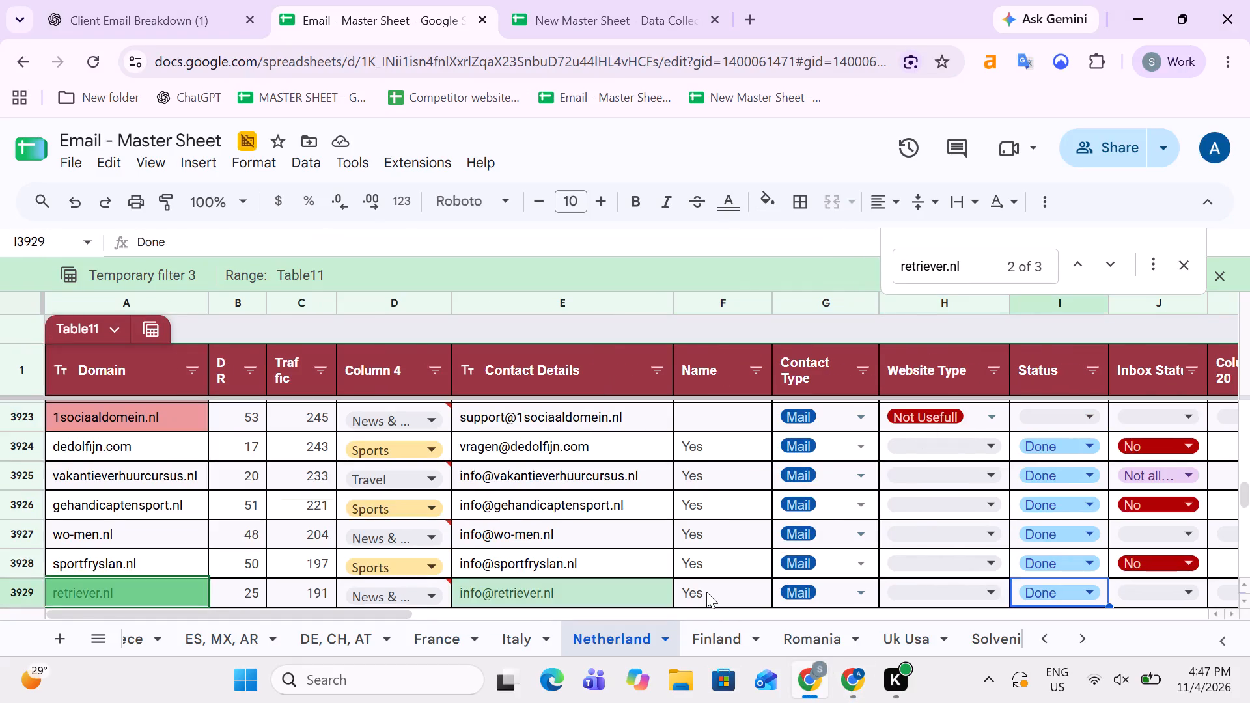
key(Right)
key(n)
key(Up)
key(Up)
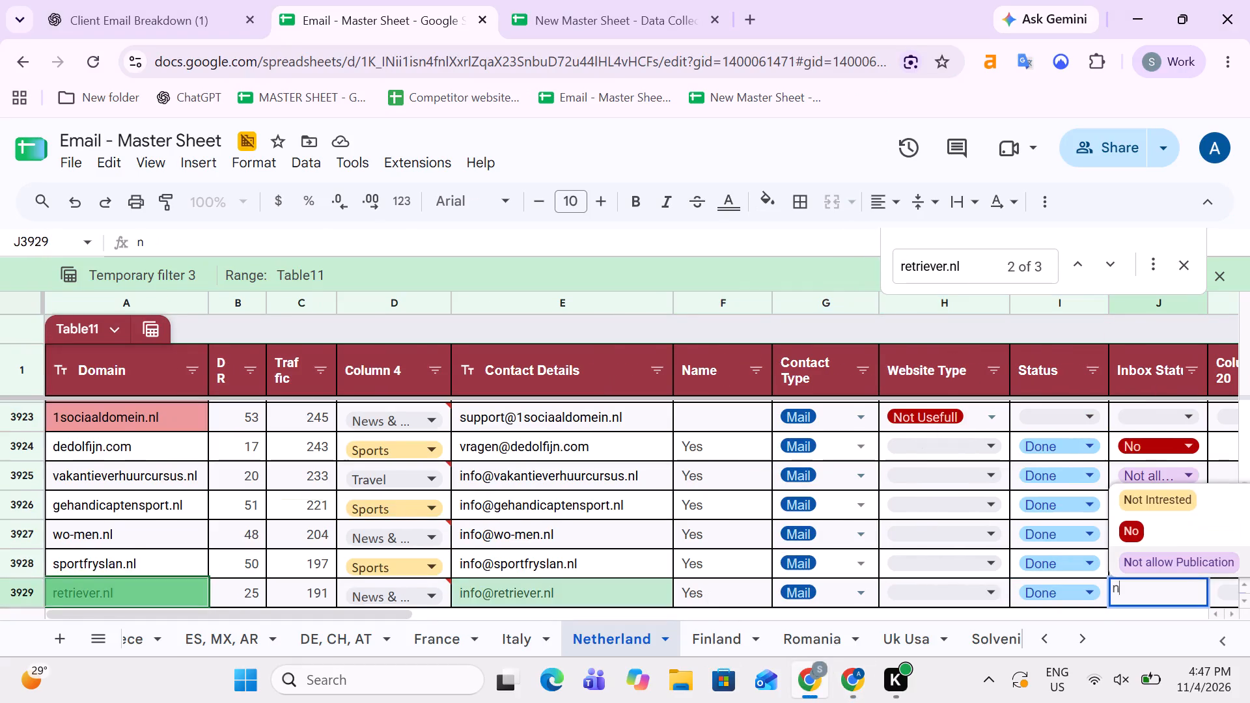
key(Return)
key(Up)
key(Right)
key(Left)
key(alt+Tab)
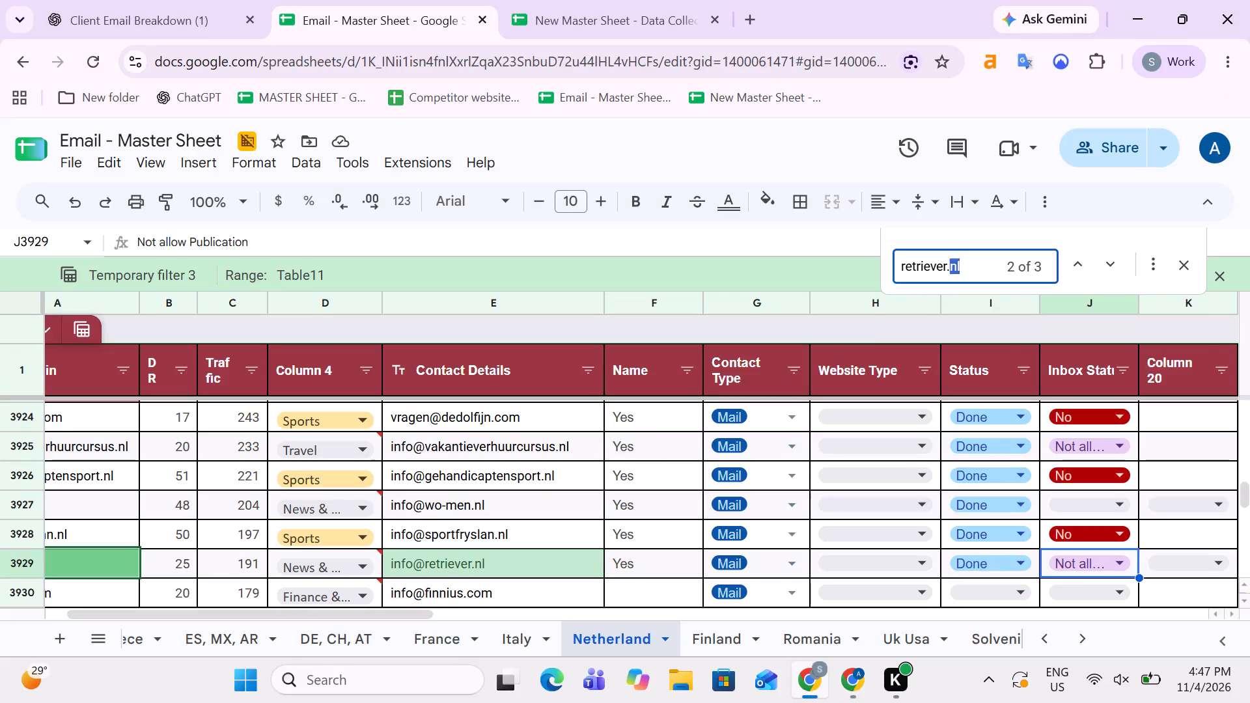
key(ctrl+v)
click(712, 575)
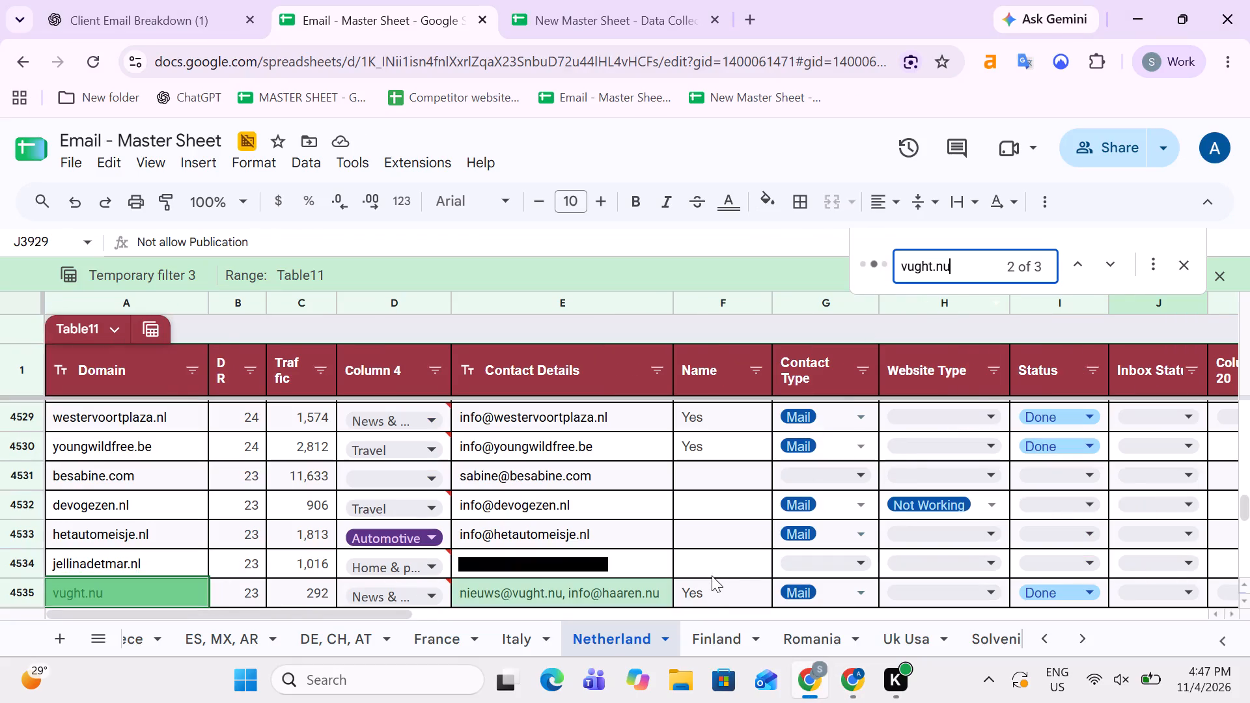
click(707, 593)
key(Right)
key(Right)
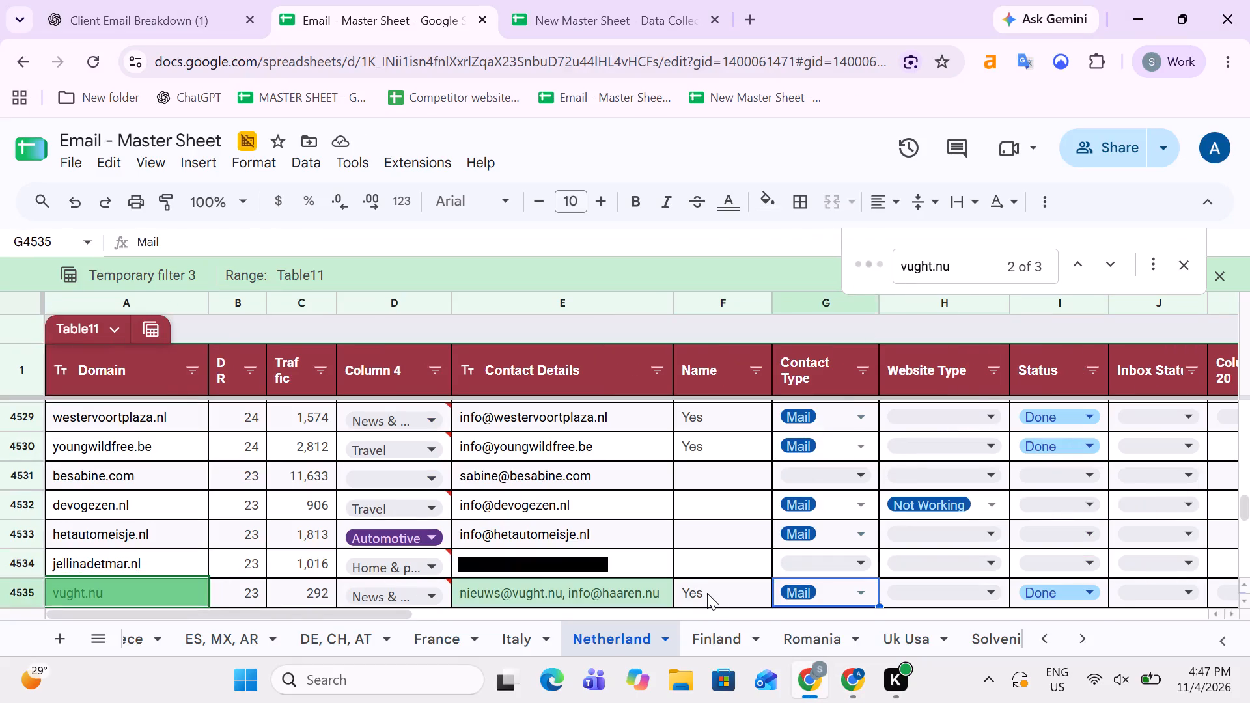
key(Right)
key(Right)
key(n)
key(Up)
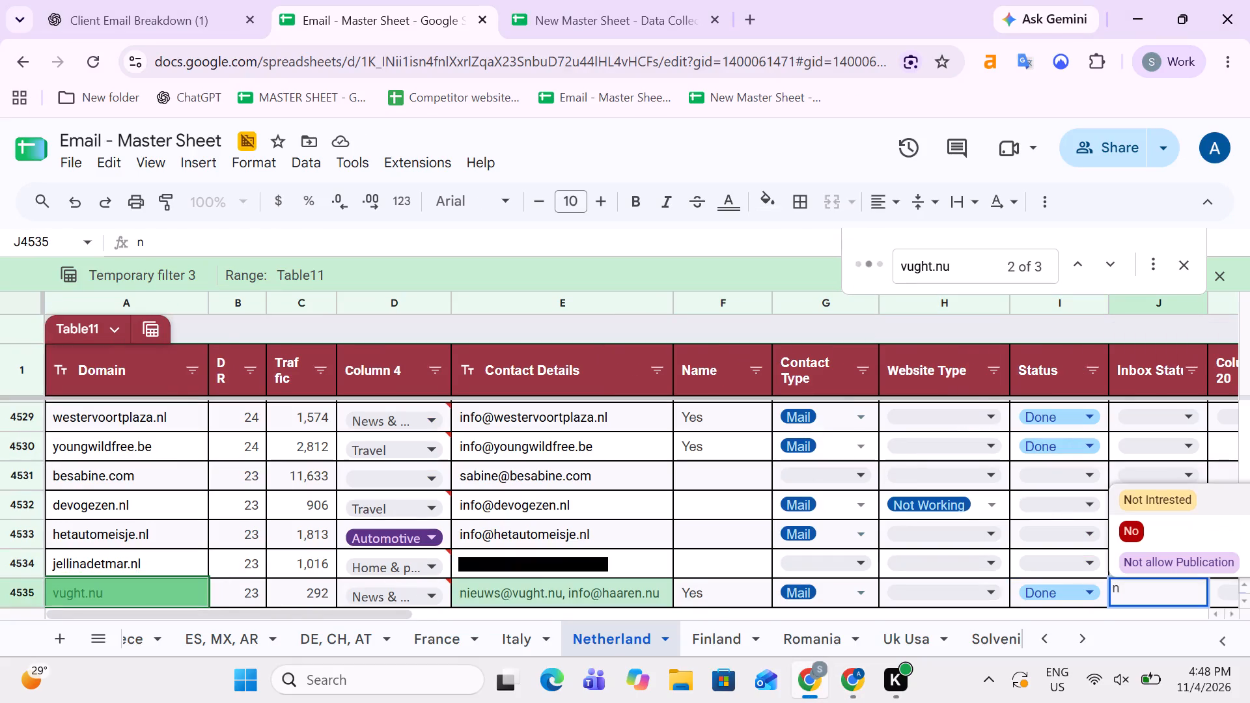
key(Up)
key(Return)
key(Up)
key(Right)
key(Left)
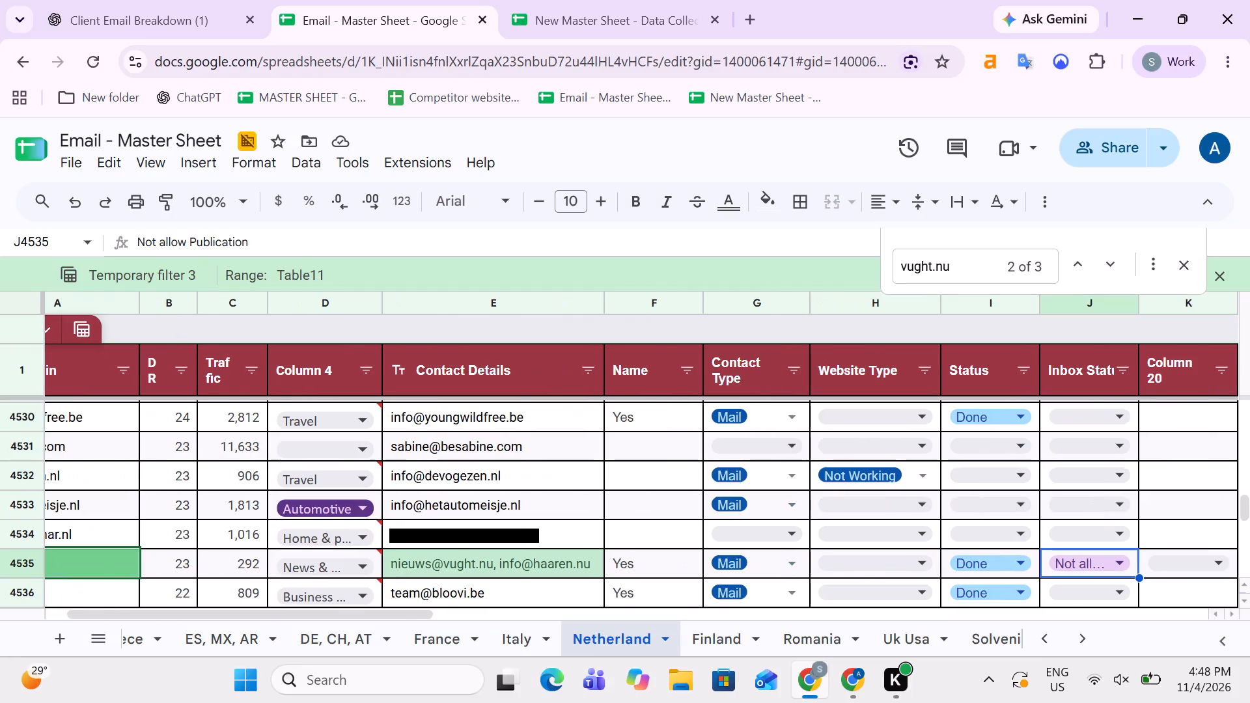
key(alt+Tab)
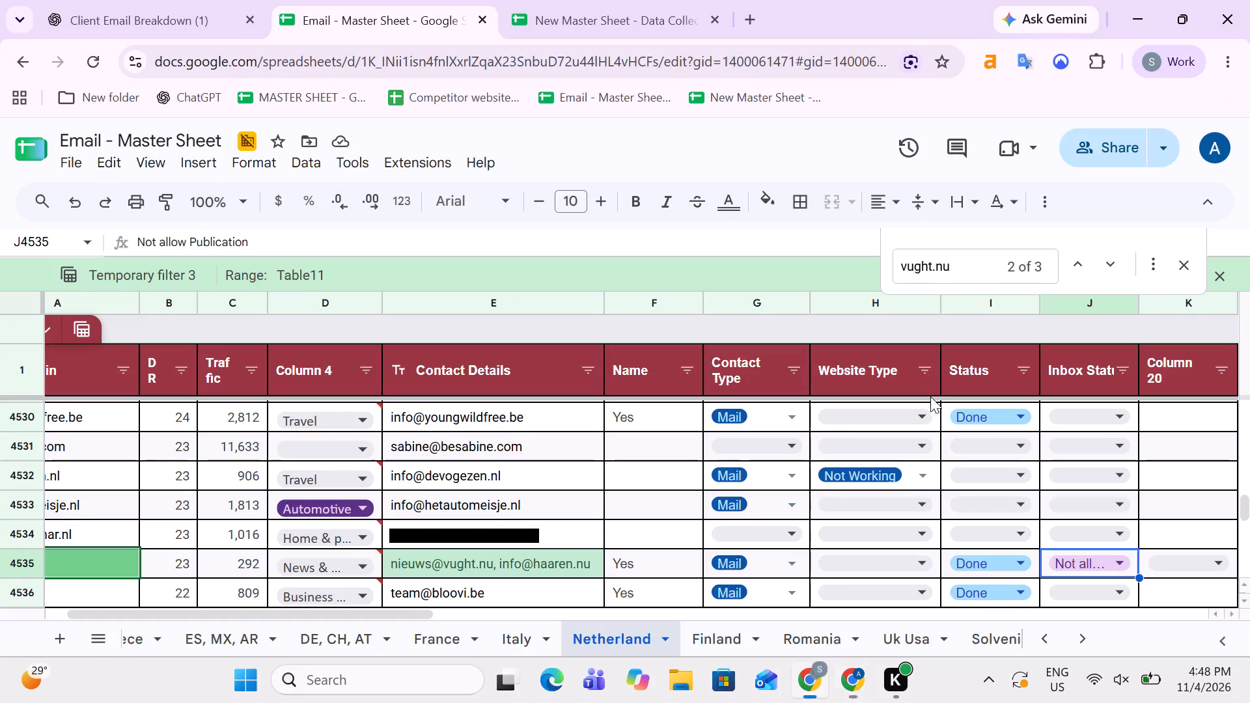
triple_click(933, 262)
key(ctrl+v)
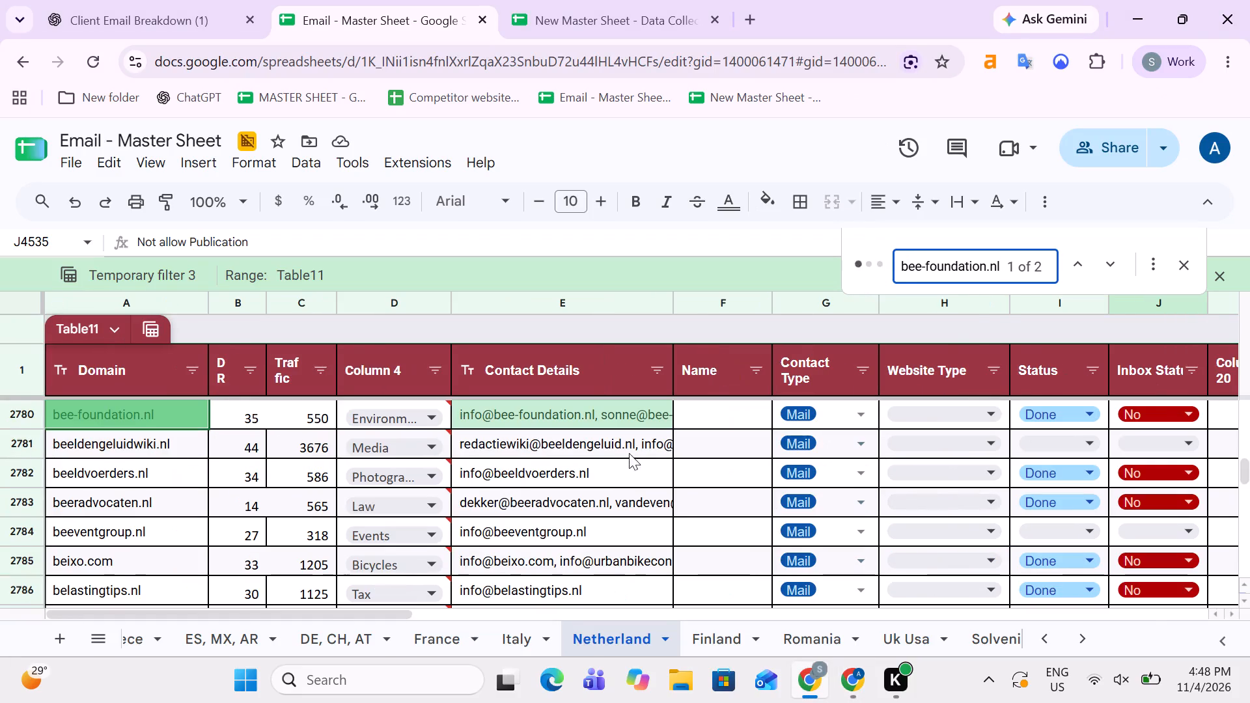
click(646, 420)
key(Right)
key(Right)
key(Right)
key(Right)
key(Right)
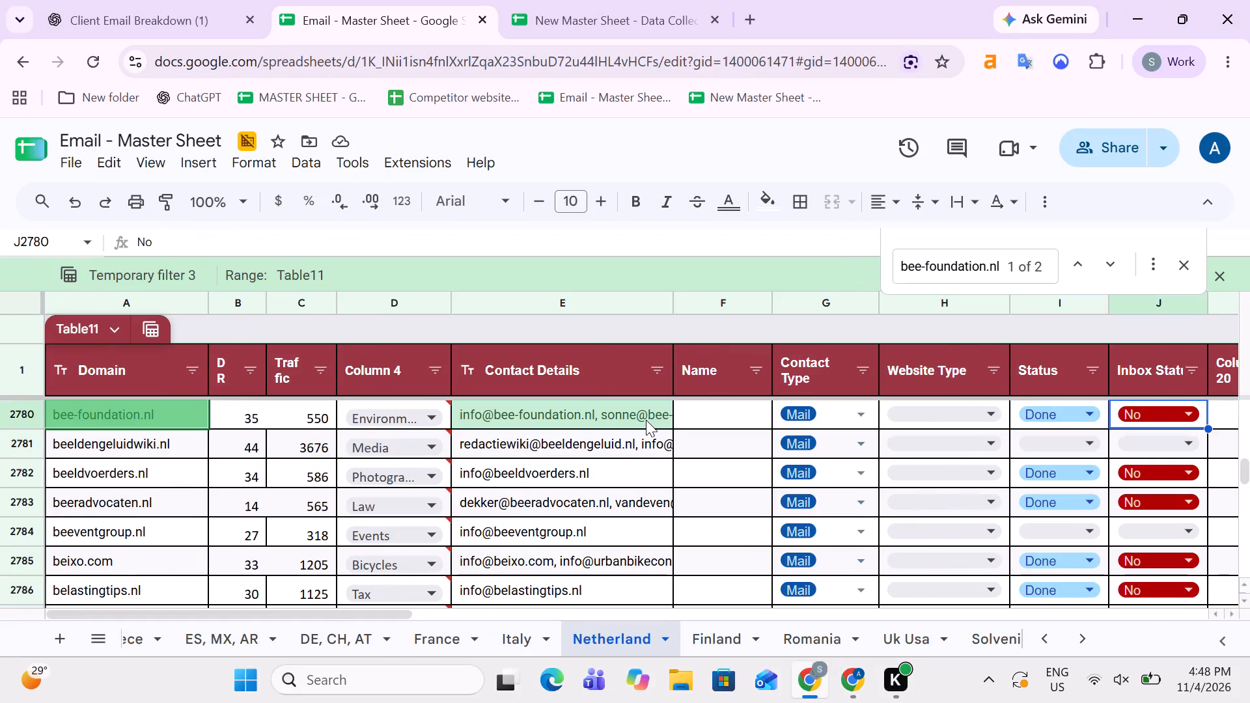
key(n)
key(Up)
key(Up)
key(Return)
key(Up)
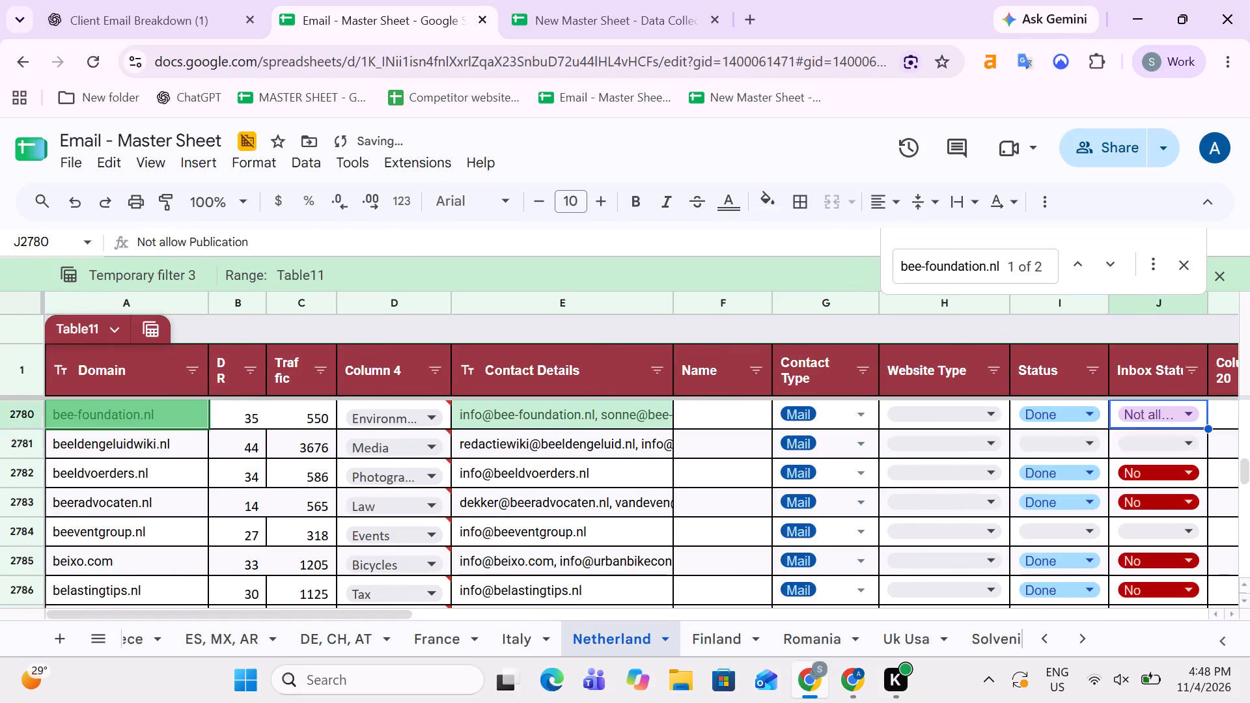
key(Right)
key(Left)
key(alt+Tab)
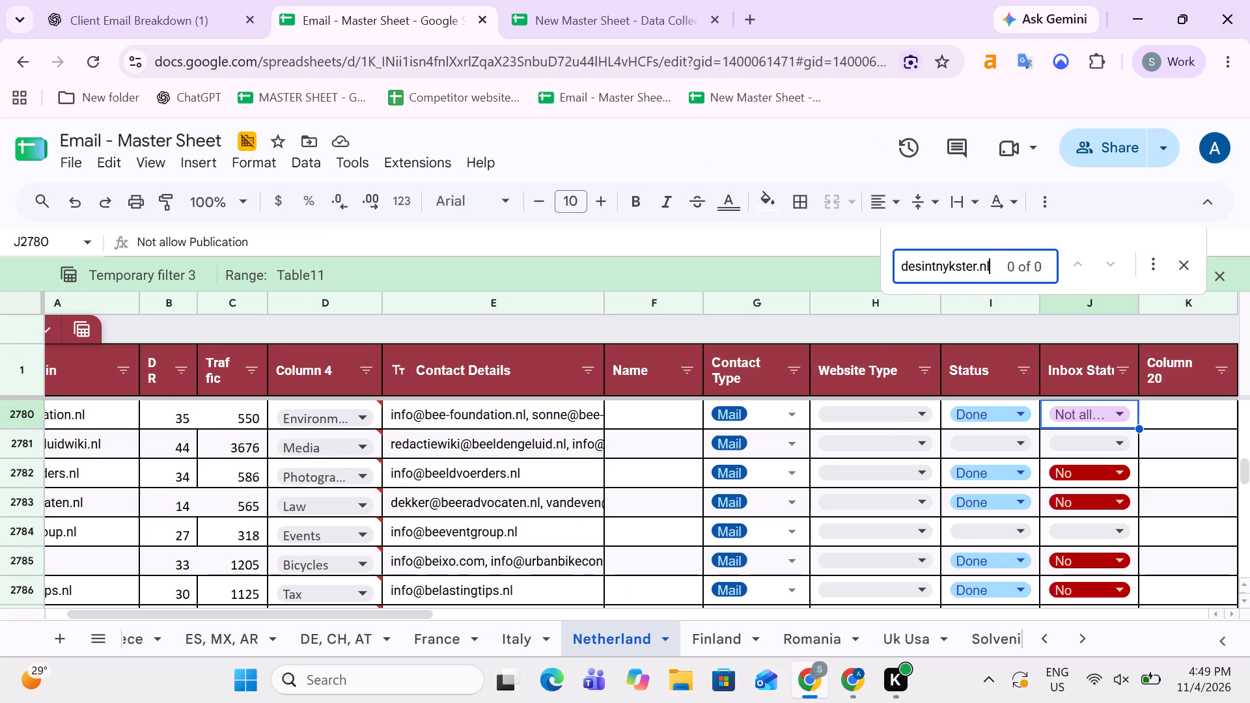
scroll(652, 543, down, 1)
click(650, 498)
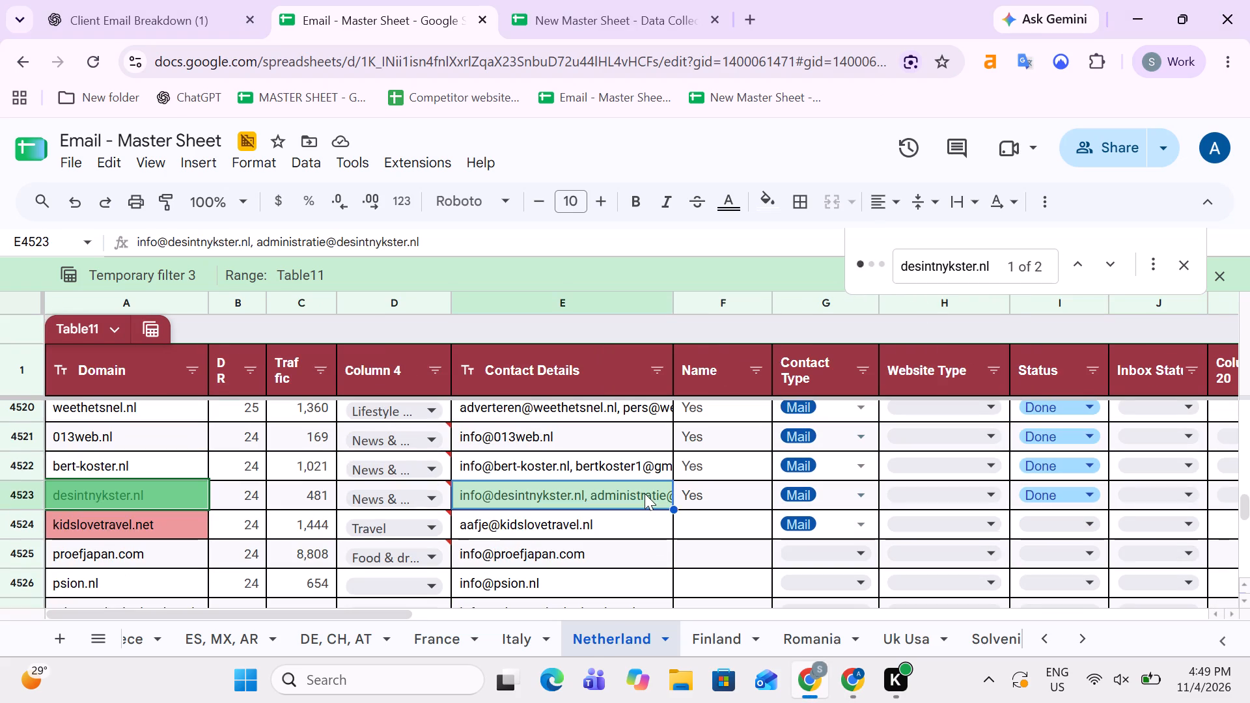
key(Right)
key(Right)
key(Right)
key(Right)
key(Right)
key(Right)
key(Left)
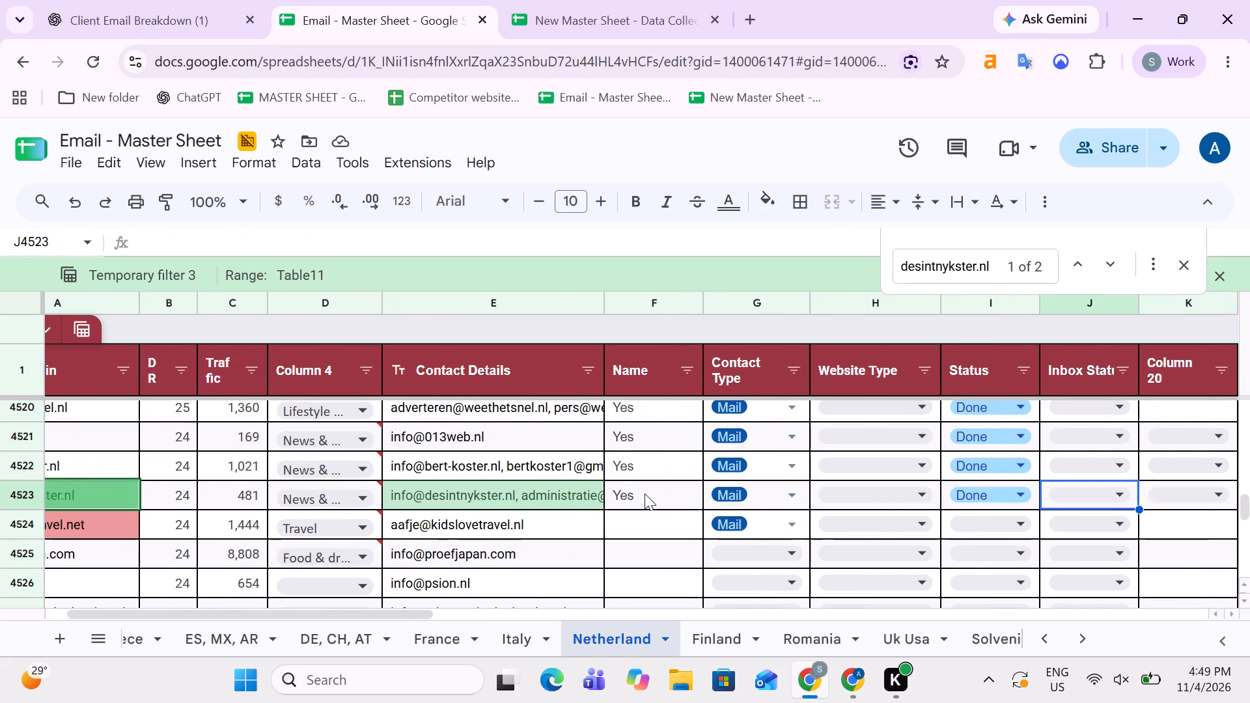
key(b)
key(BackSpace)
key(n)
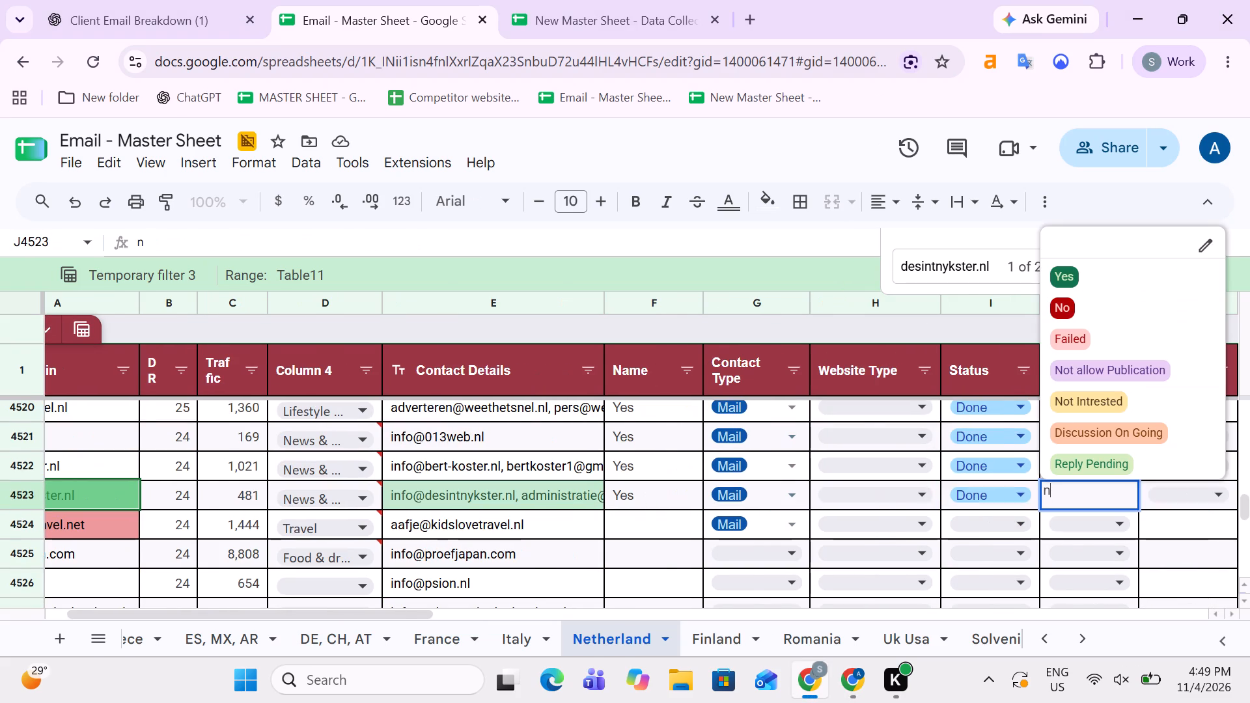
key(Up)
key(Up)
key(Return)
key(Up)
key(Right)
key(Left)
key(alt+Tab)
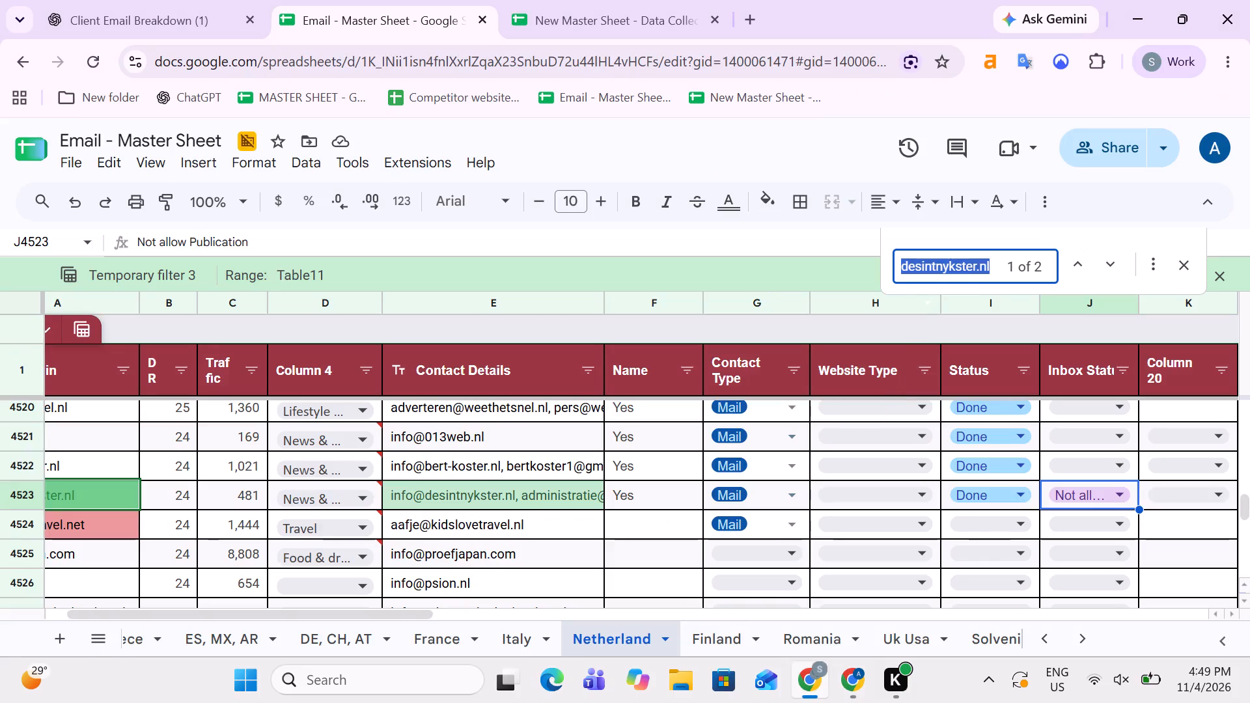
key(ctrl+v)
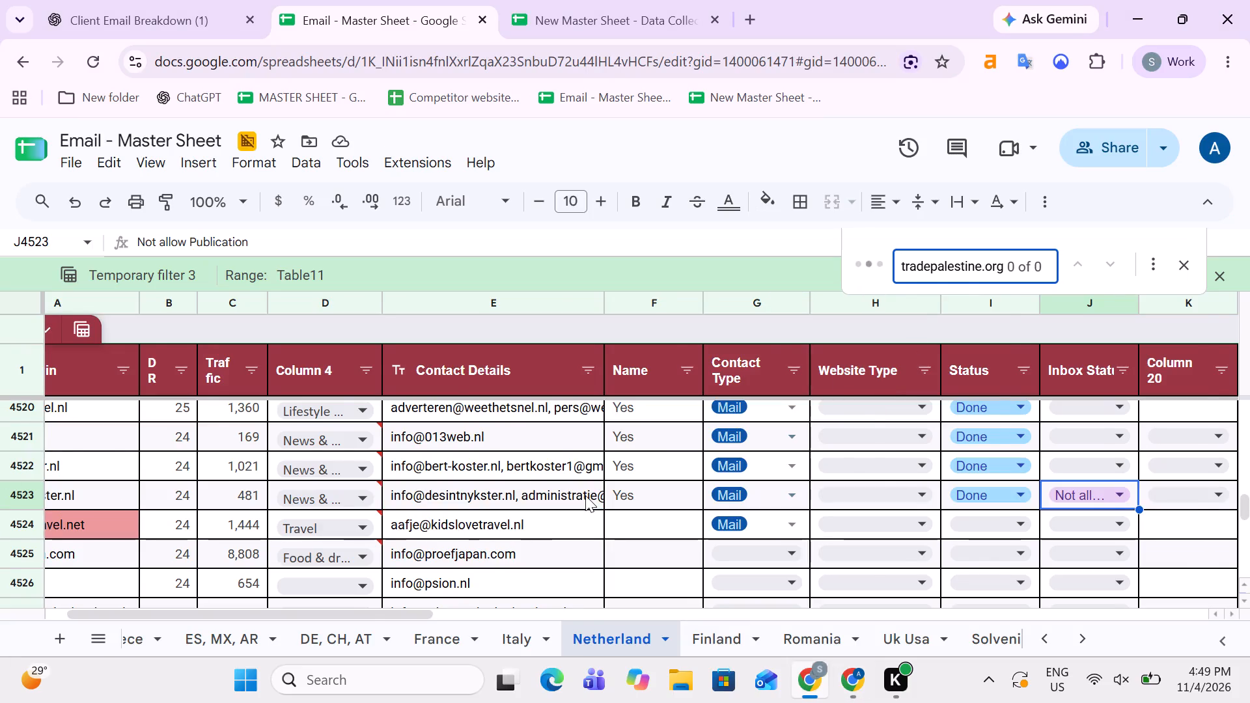
click(656, 416)
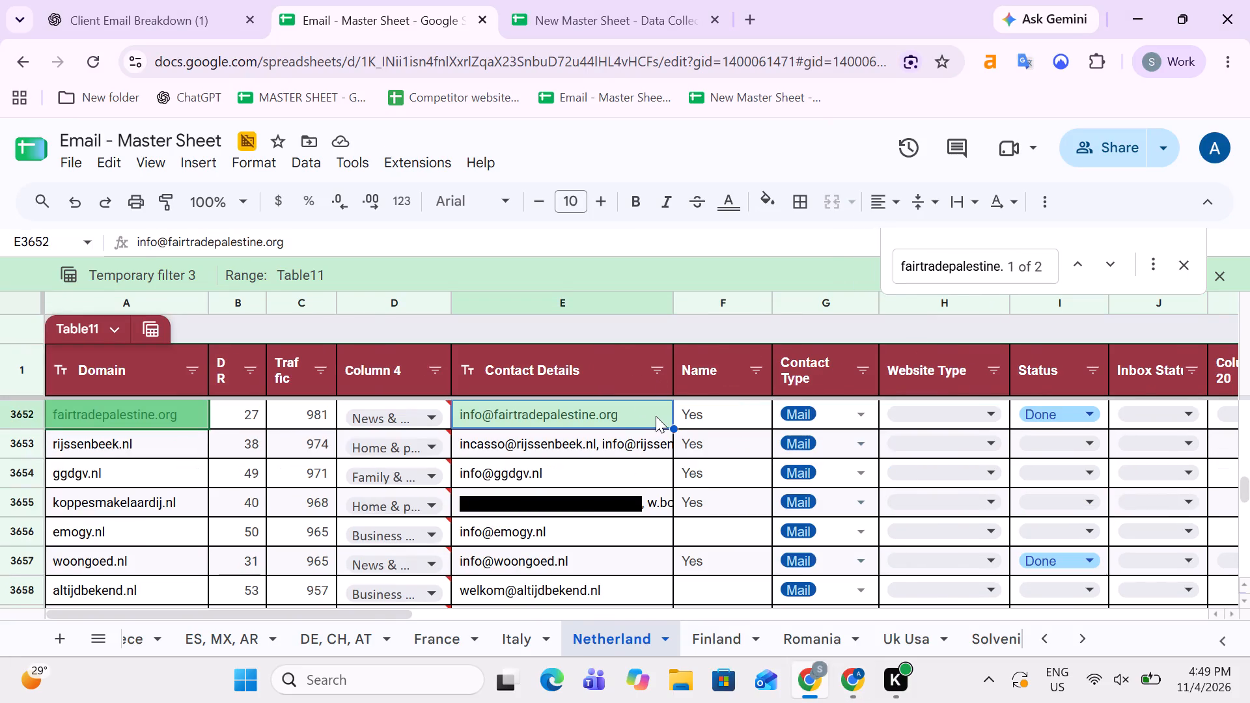
key(Right)
key(Right)
key(Right)
key(Right)
key(Right)
key(Right)
key(Right)
key(Left)
key(Left)
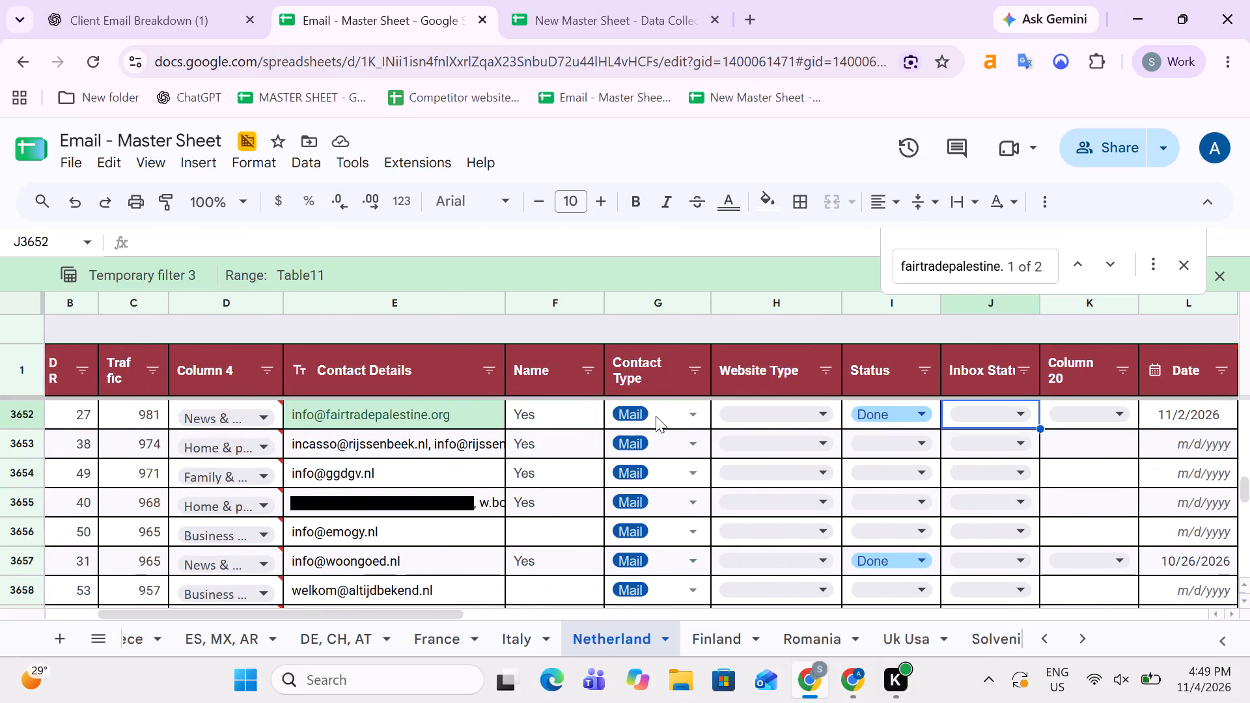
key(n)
key(Up)
key(Up)
key(Return)
key(Up)
key(Right)
key(Left)
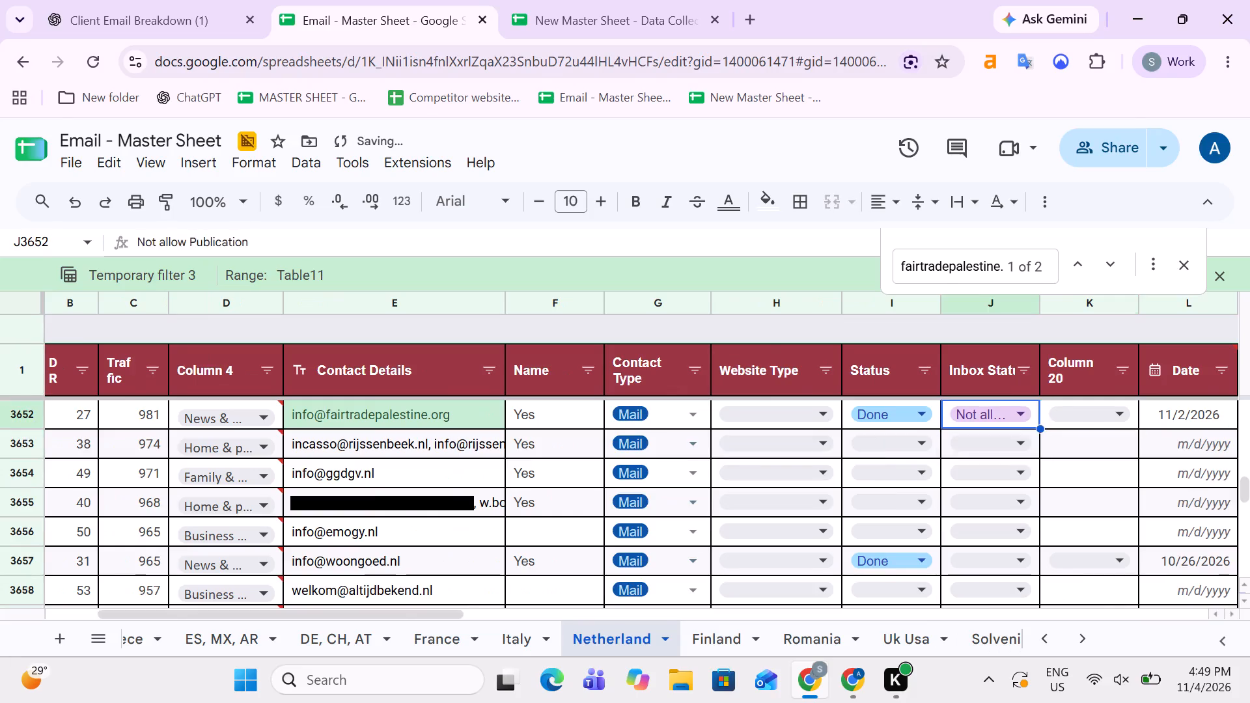
key(alt+Tab)
click(742, 182)
click(723, 209)
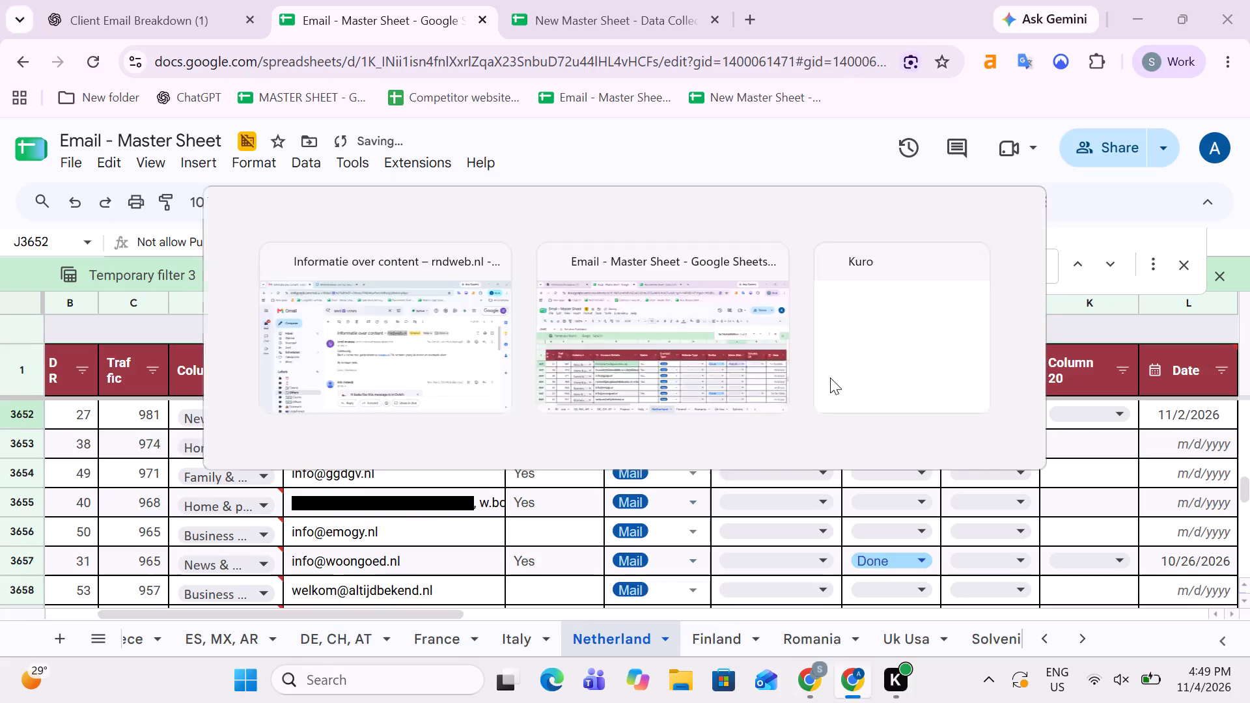
triple_click(930, 257)
key(ctrl+v)
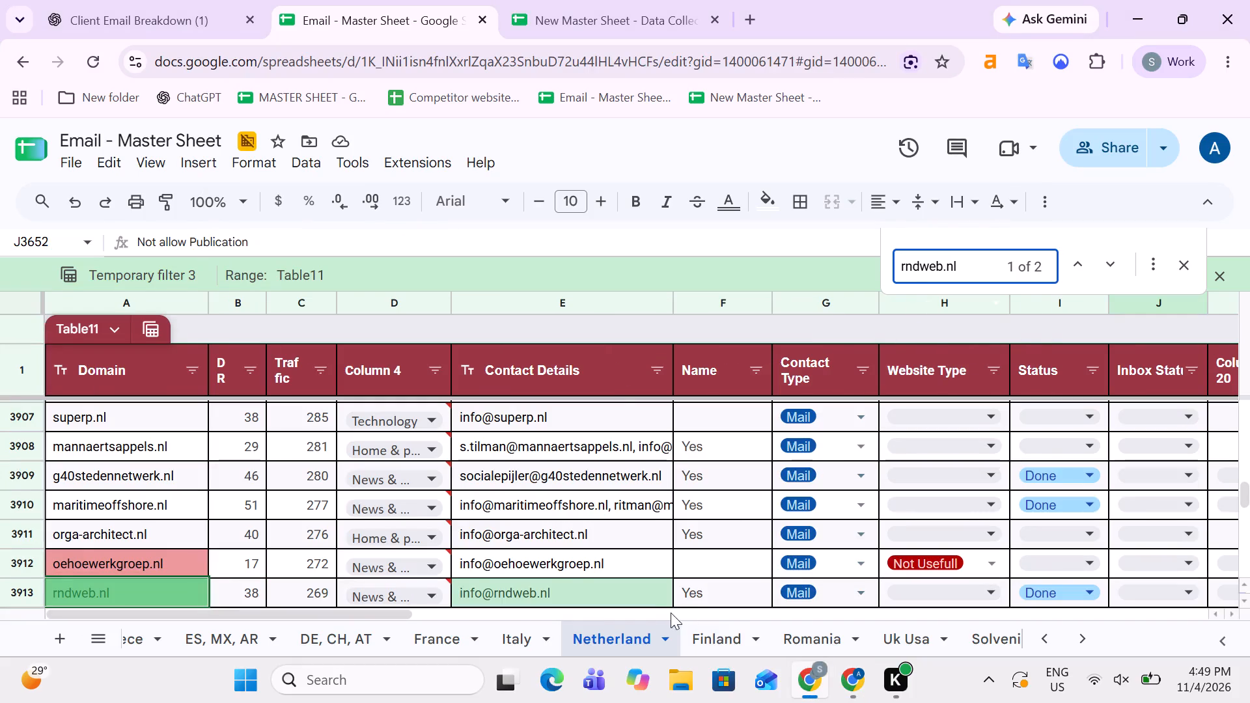
click(648, 588)
key(Right)
key(Right)
key(Right)
key(Right)
key(Right)
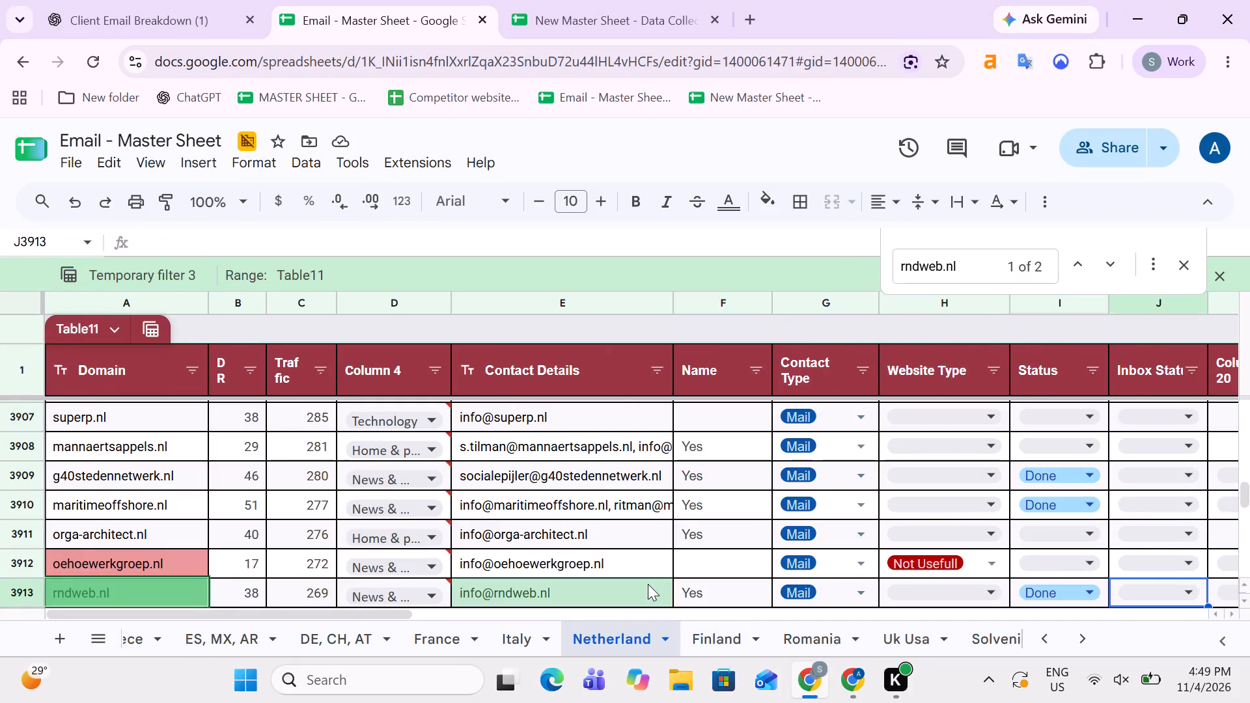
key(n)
key(Up)
key(Up)
key(Return)
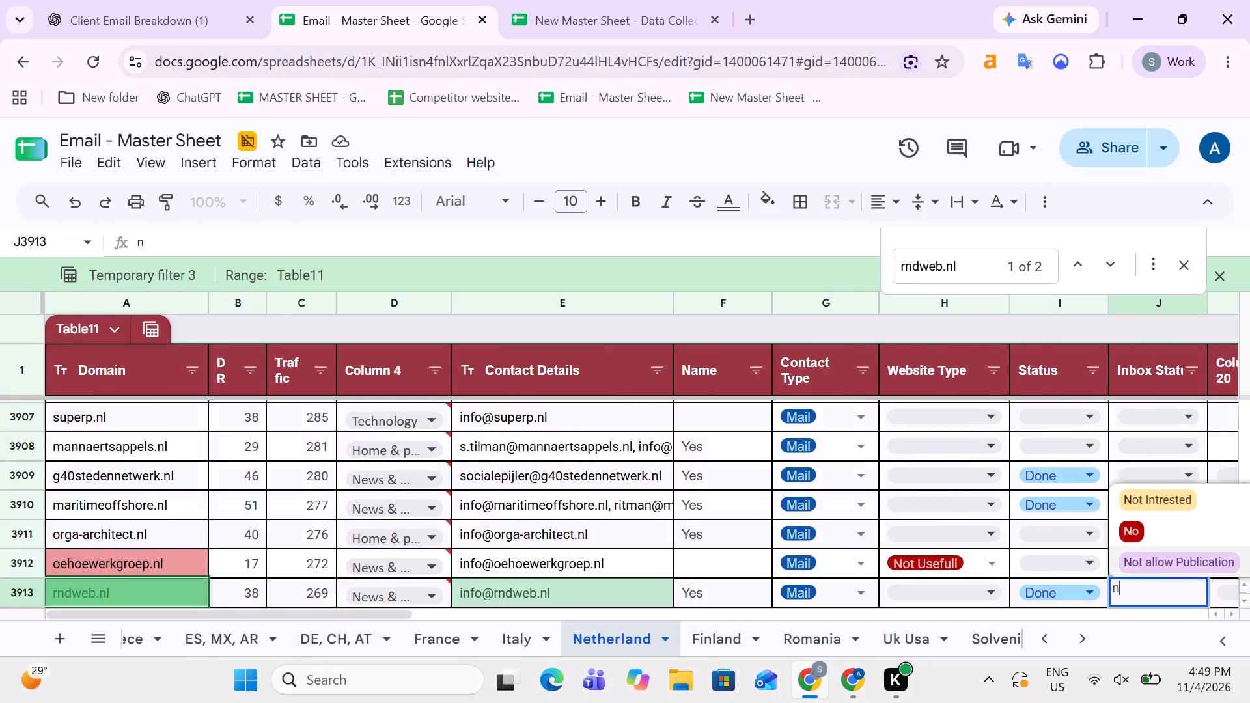
key(Up)
key(Right)
key(Left)
key(alt+Tab)
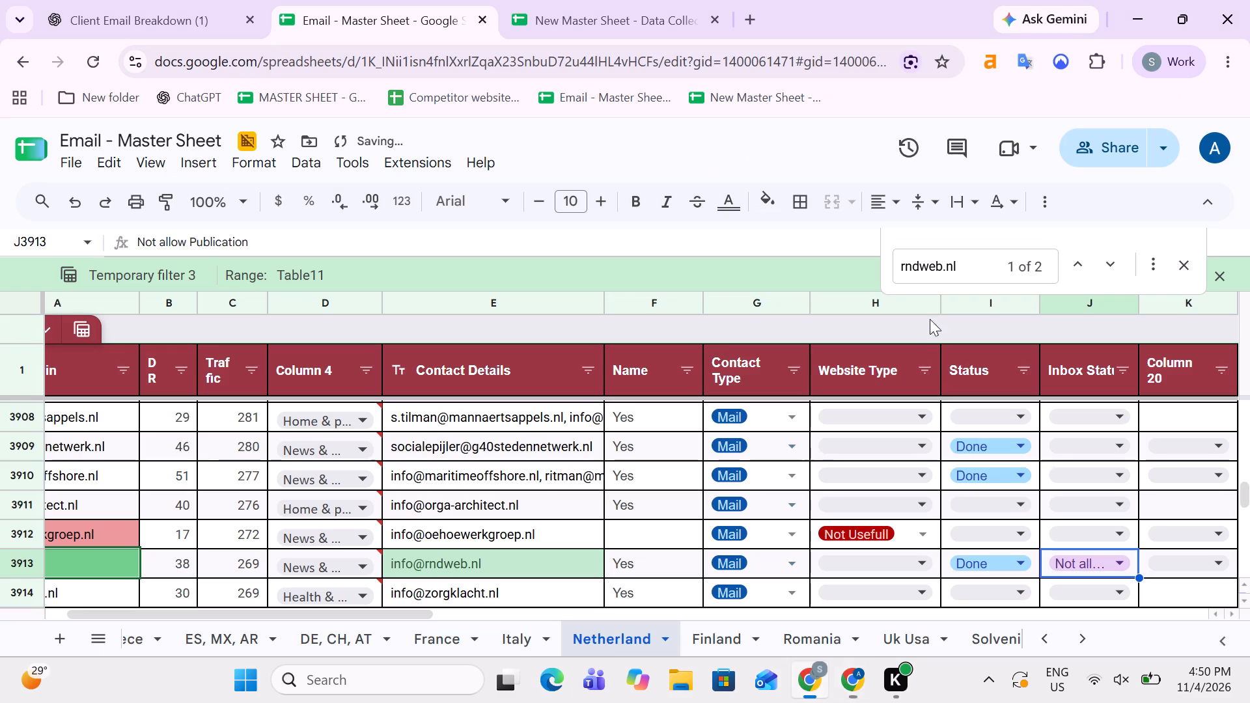
triple_click(927, 261)
key(ctrl+v)
key(Up)
key(Right)
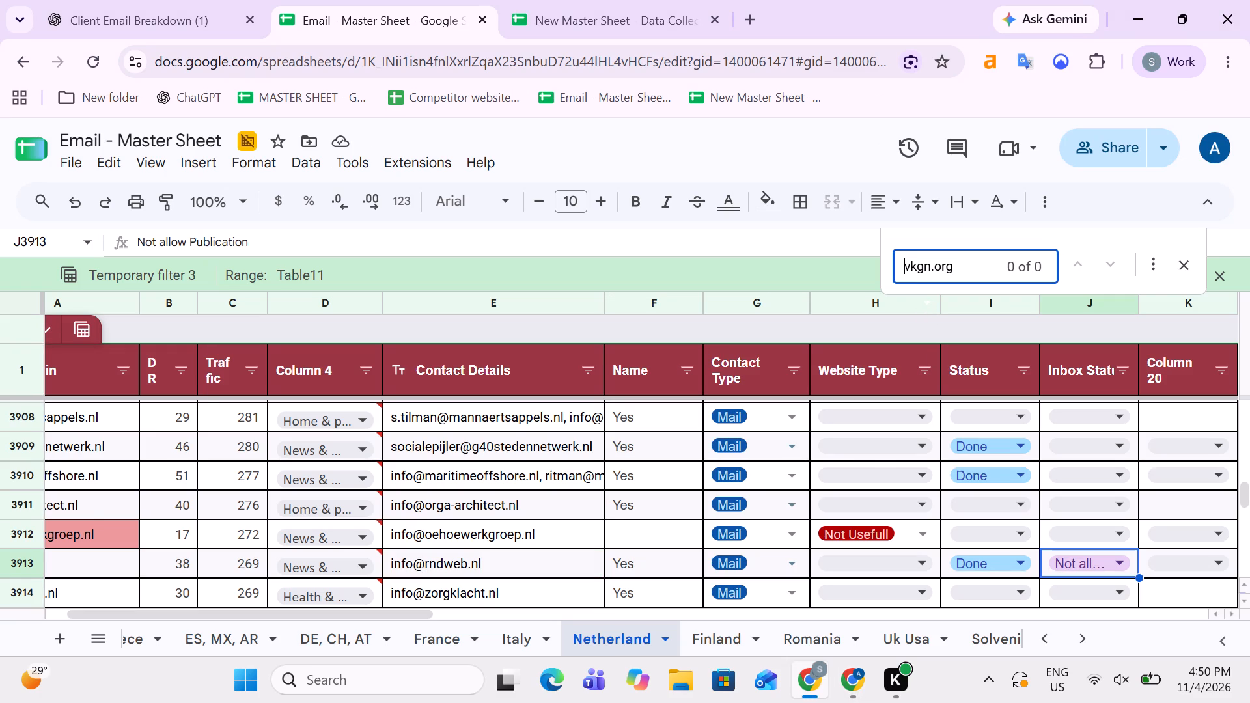
key(BackSpace)
key(BackSpace)
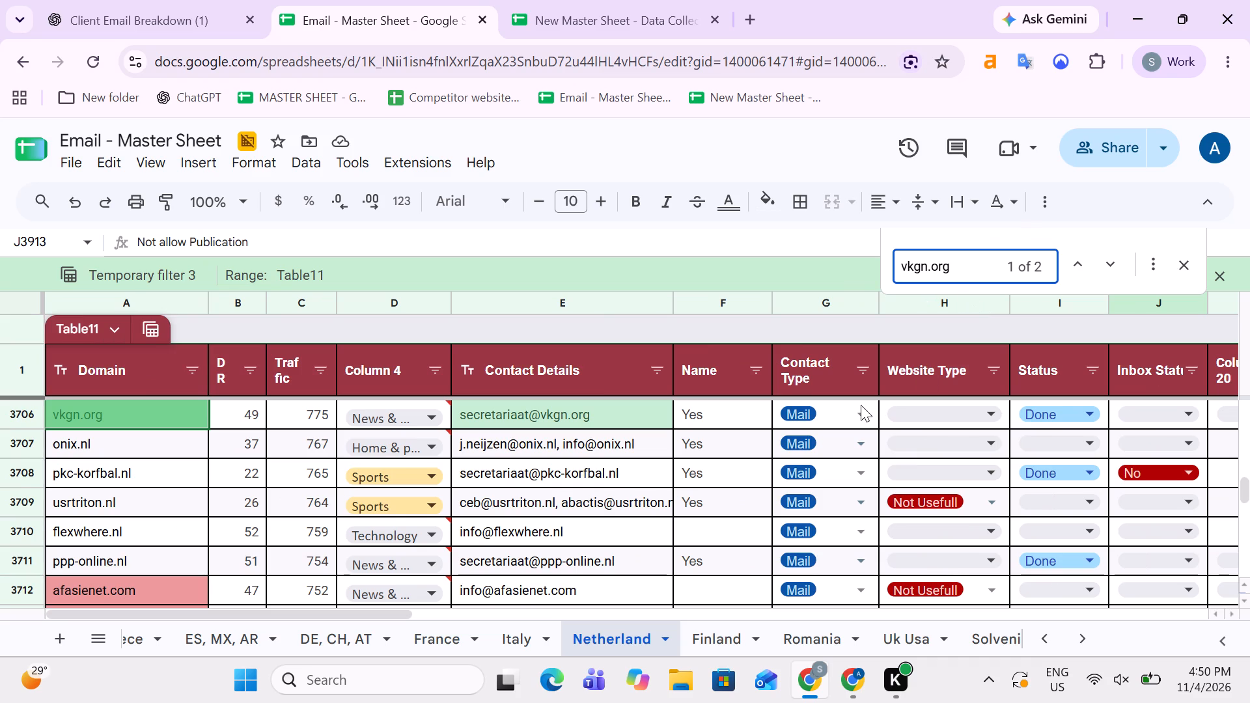
click(740, 408)
key(Right)
key(Right)
key(Right)
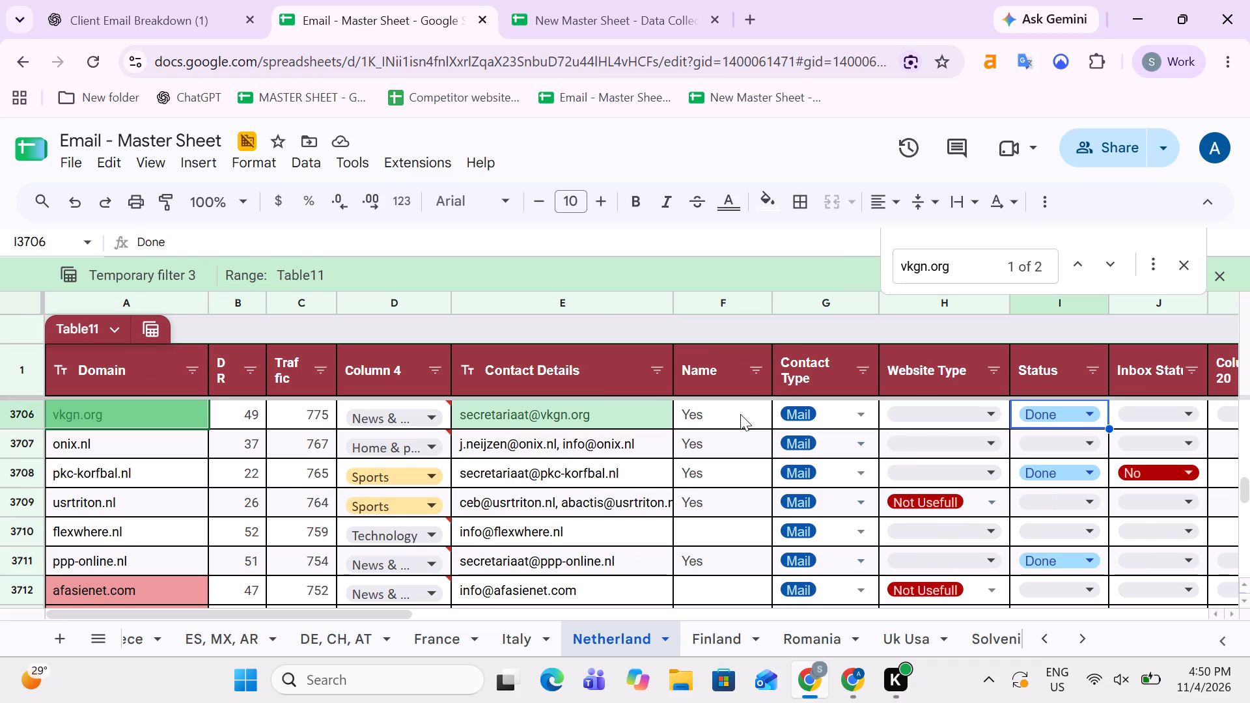
key(Right)
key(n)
key(Up)
key(Up)
key(Return)
key(Up)
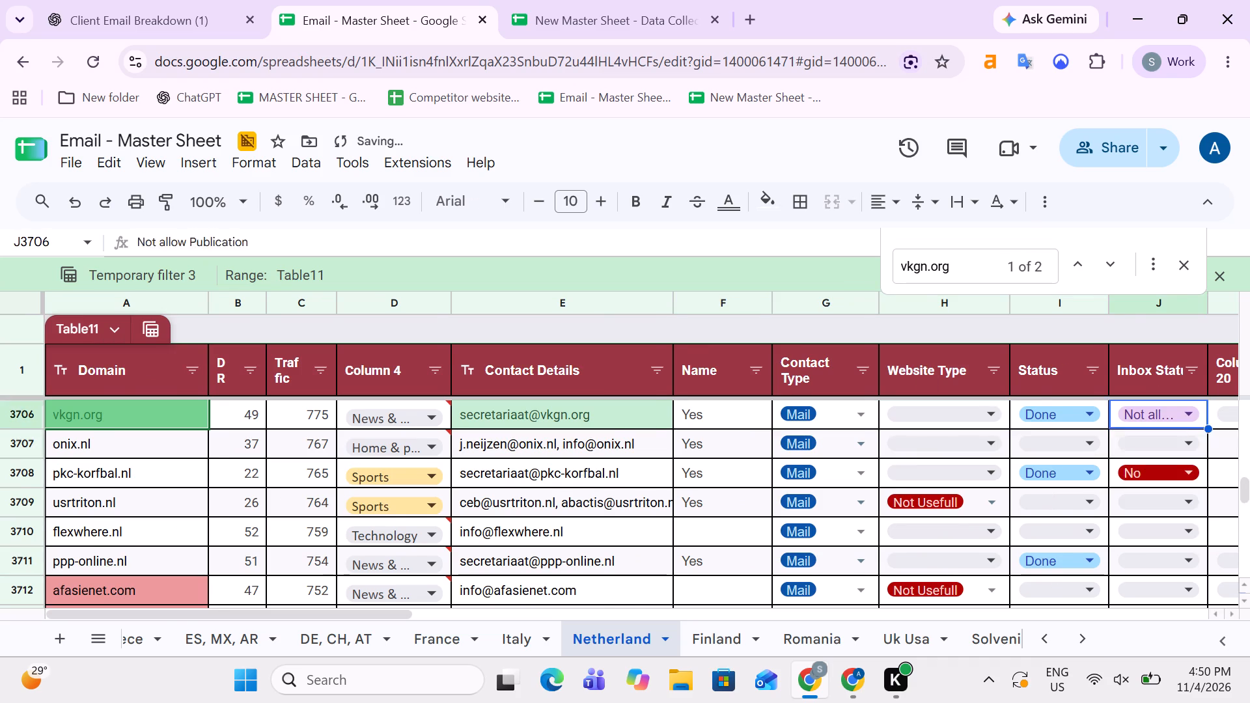
key(Right)
key(Left)
key(alt+Tab)
click(737, 206)
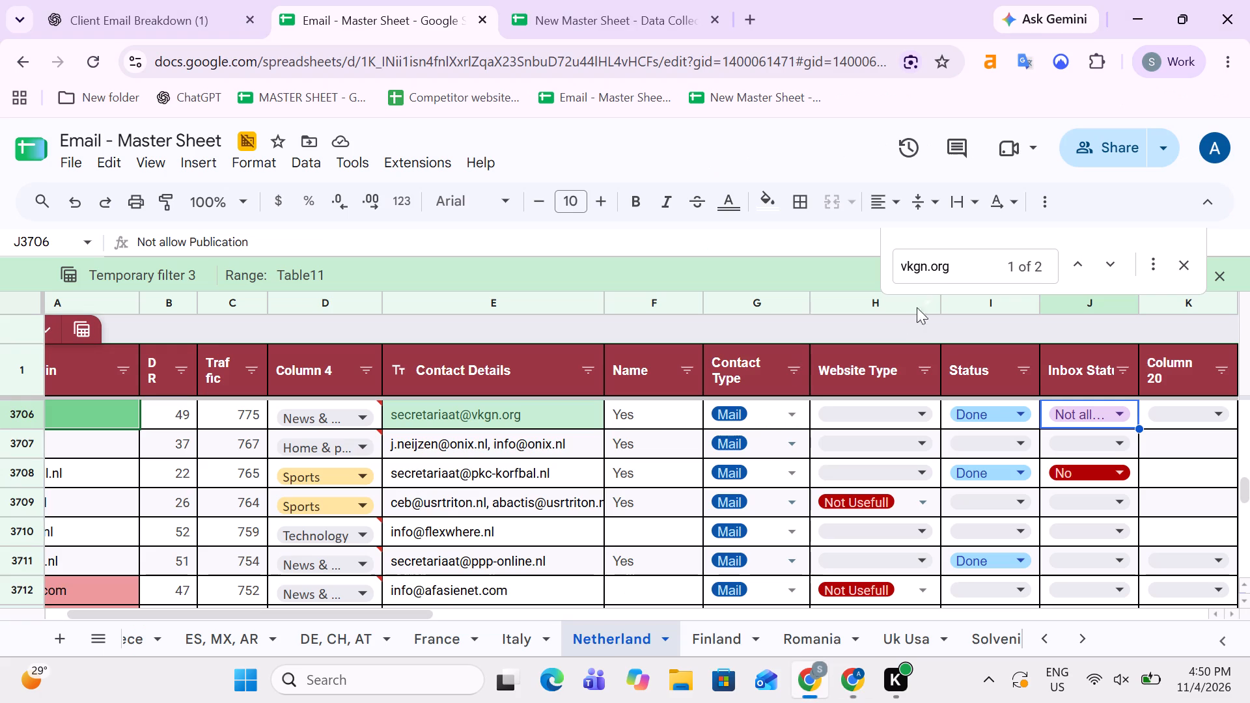
triple_click(947, 269)
key(ctrl+v)
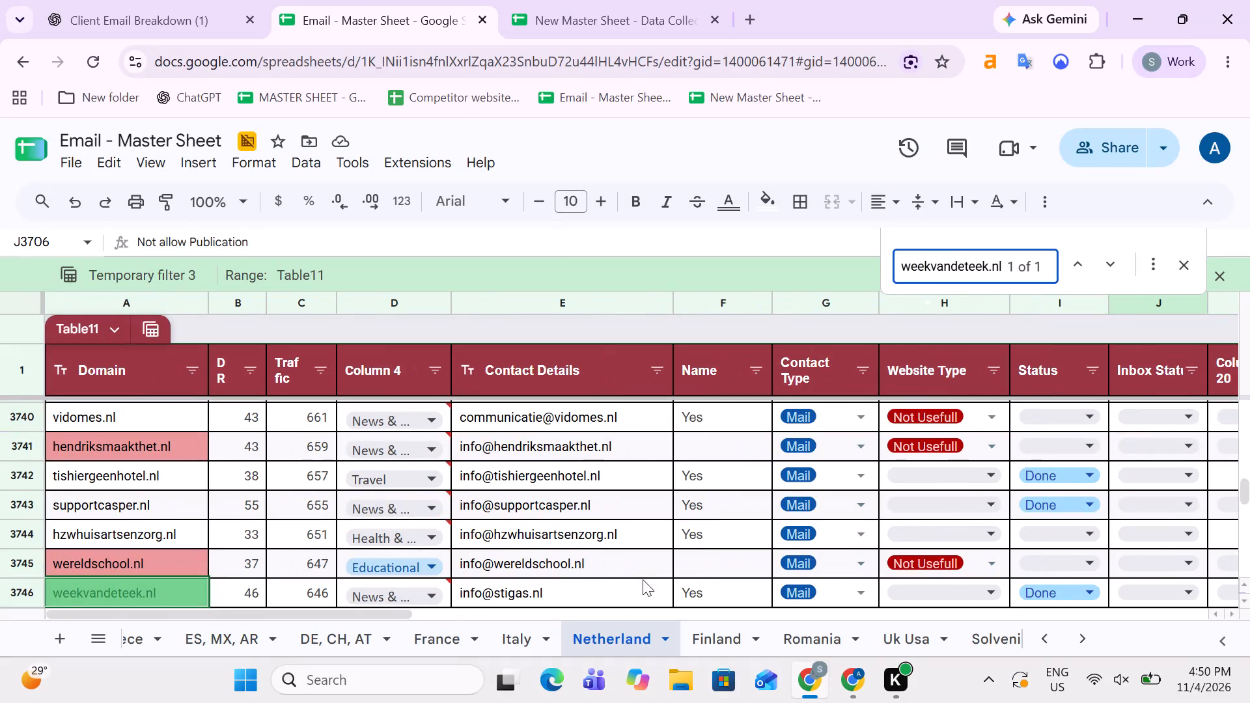
click(617, 592)
key(Right)
key(Right)
key(Right)
key(Right)
key(Right)
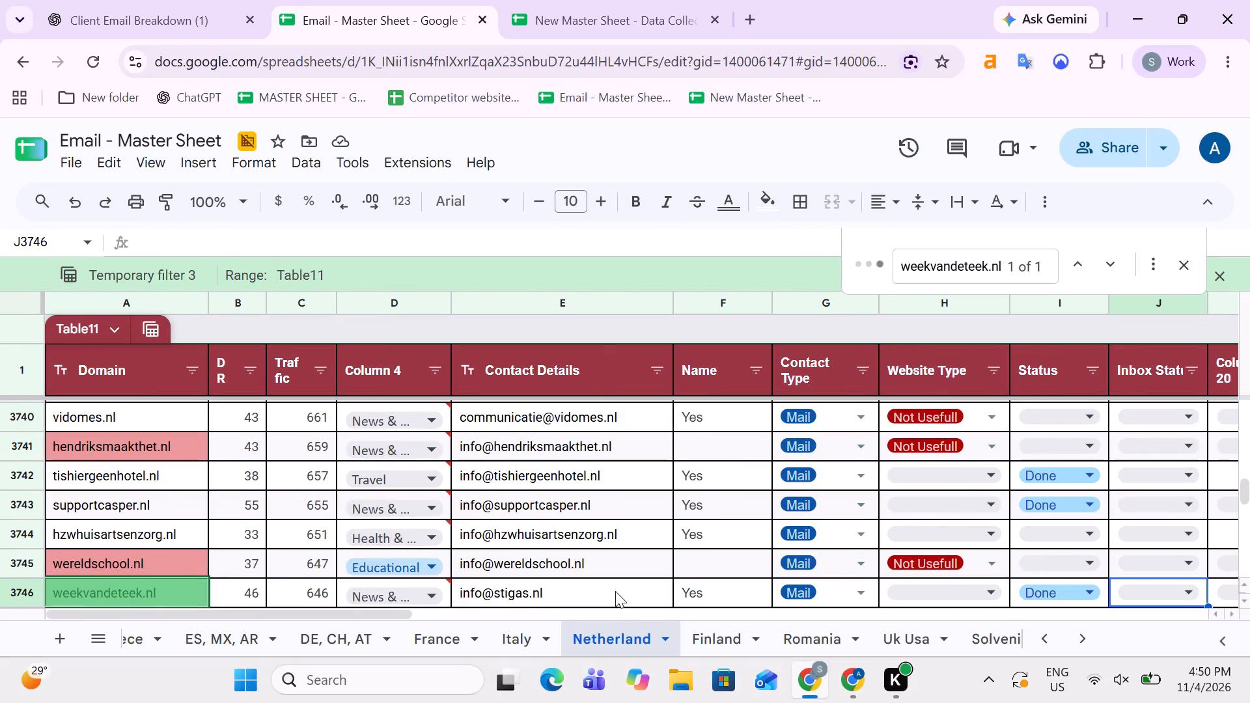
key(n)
key(Up)
key(Up)
key(Return)
key(Up)
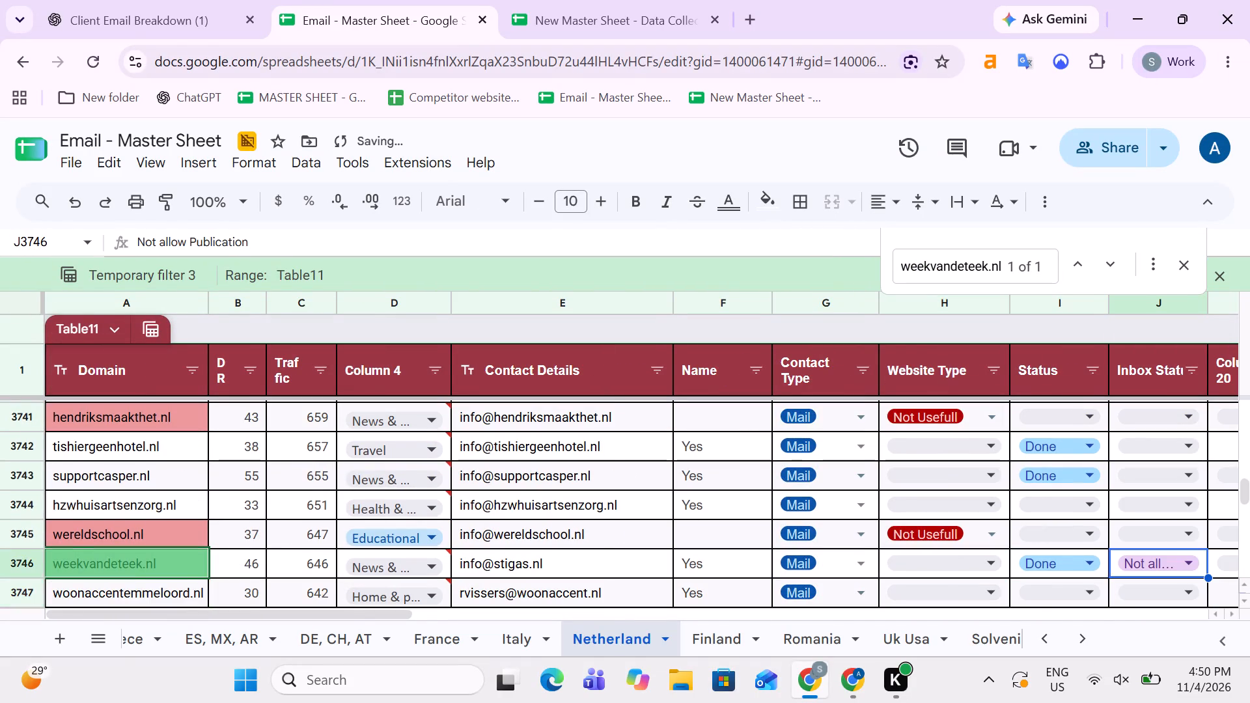
key(Right)
key(Left)
key(alt+Tab)
click(525, 426)
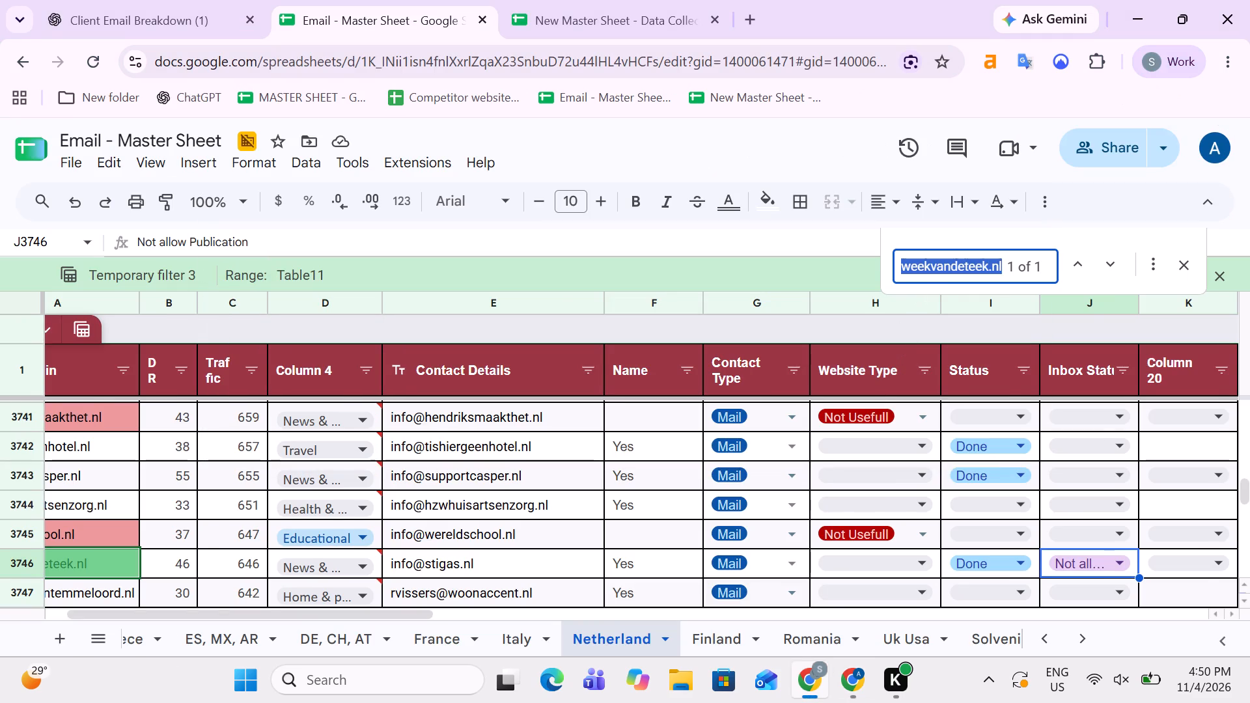
key(ctrl+v)
click(624, 593)
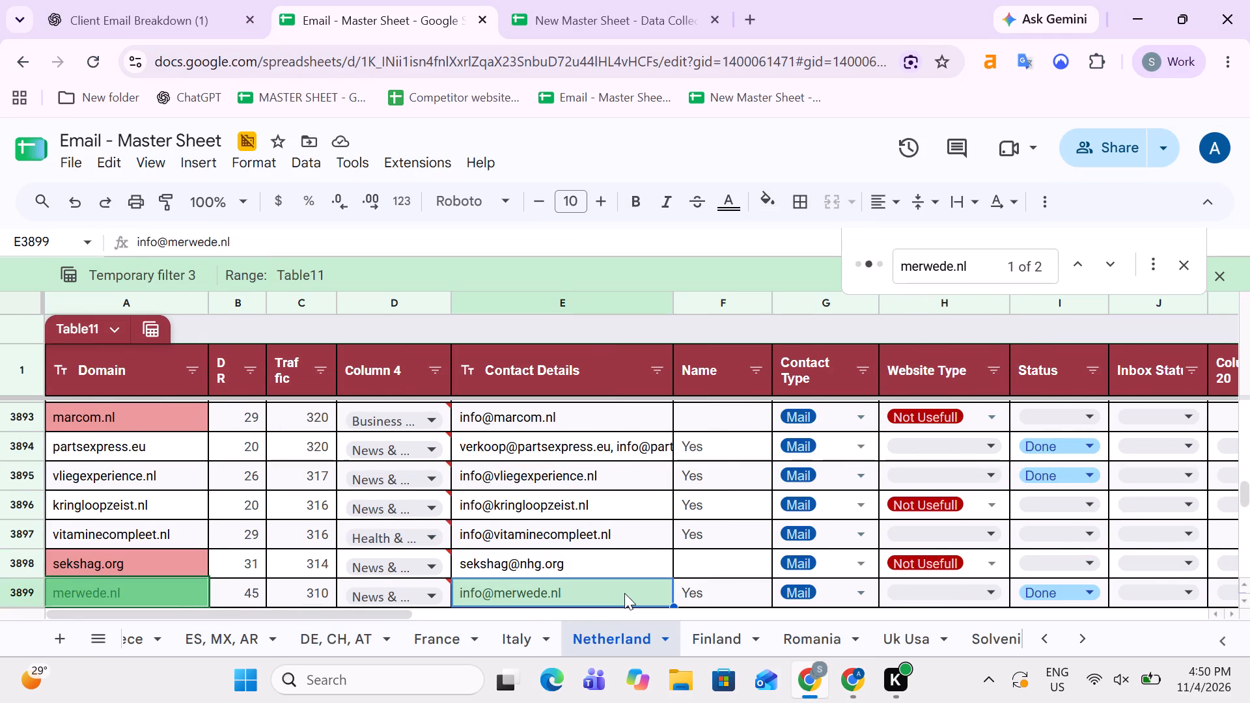
key(Right)
key(Right)
key(Right)
key(Right)
key(Right)
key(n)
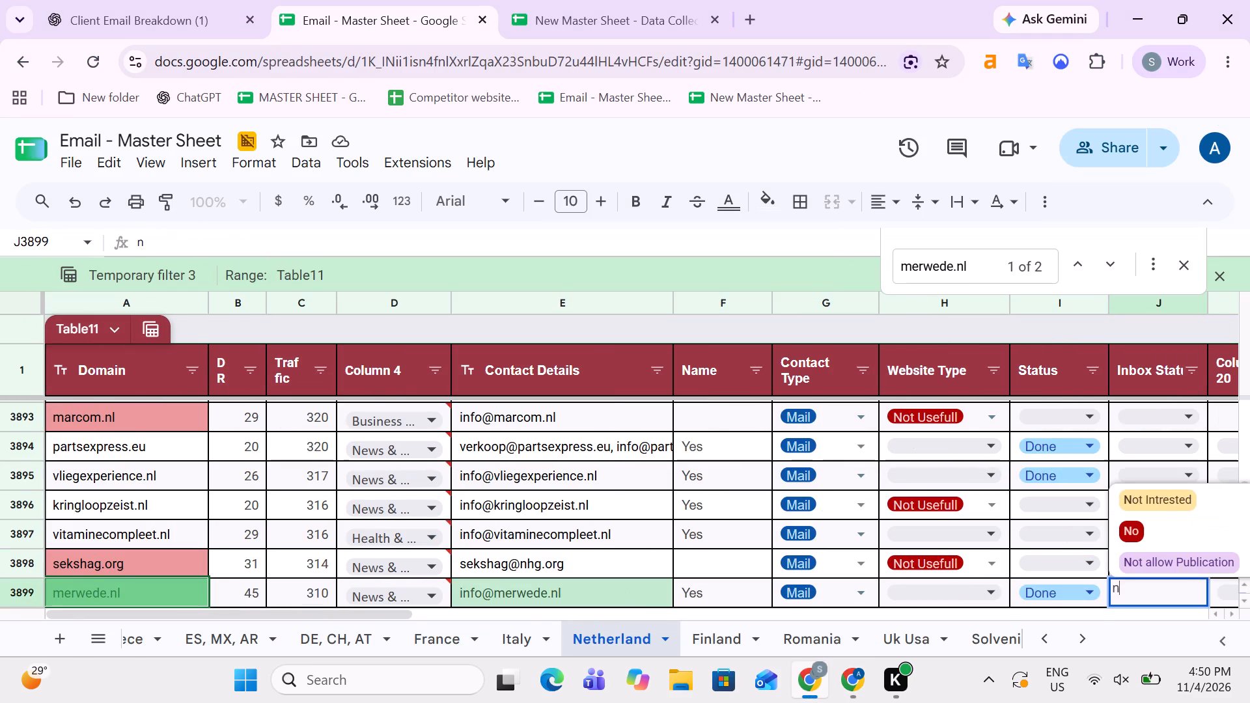
key(Up)
key(Up)
key(Return)
key(Up)
key(Right)
key(Left)
key(alt+Tab)
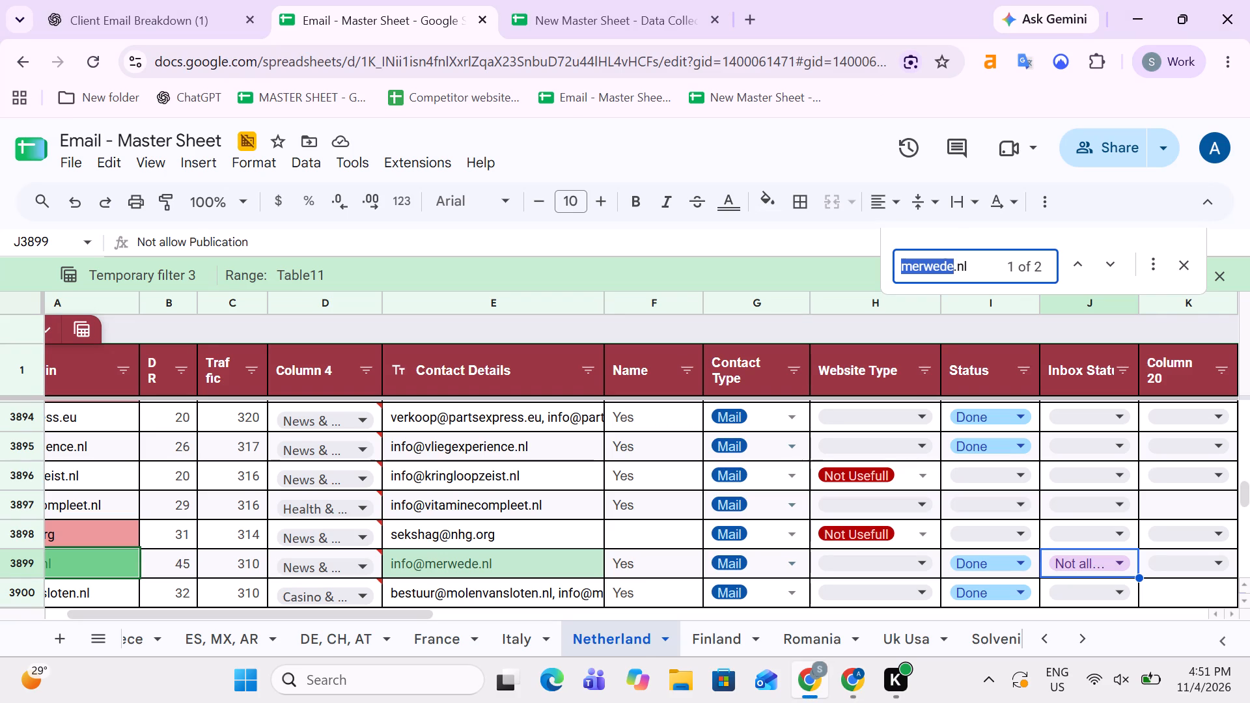
key(ctrl+v)
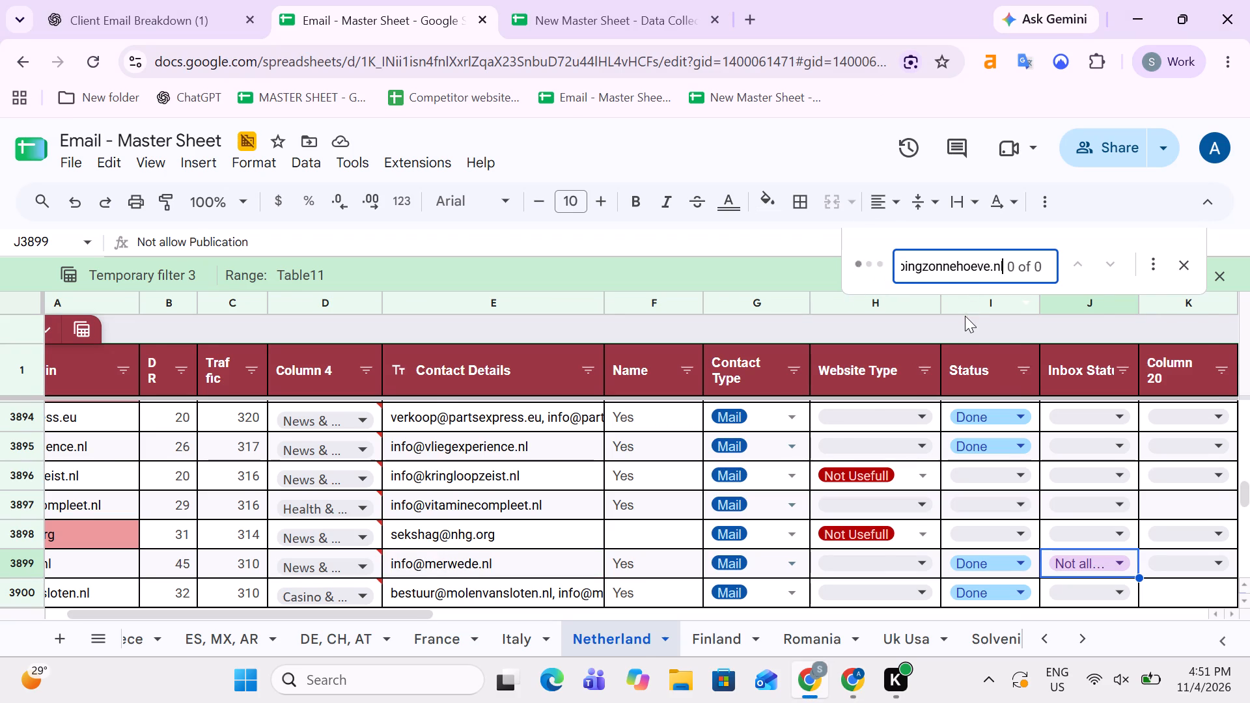
click(697, 409)
key(Right)
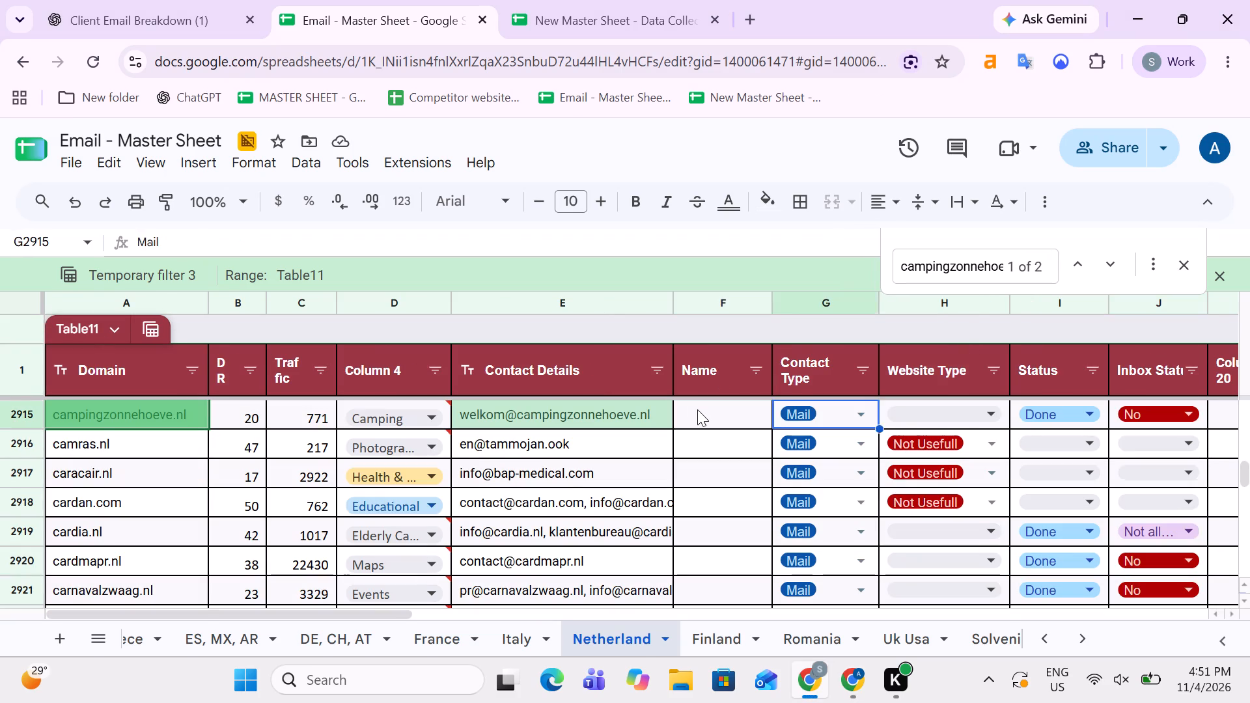
key(Right)
key(Right)
key(Right)
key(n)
key(Up)
key(Up)
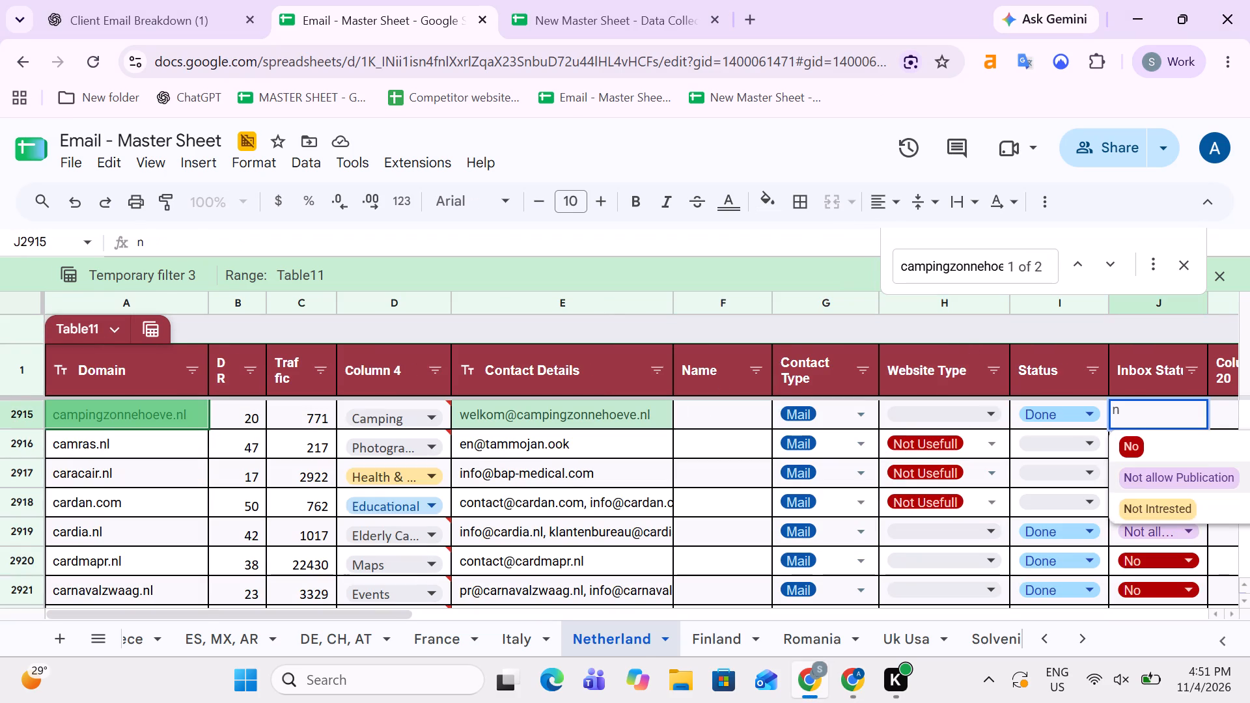
key(Return)
key(Up)
key(Left)
key(alt+Tab)
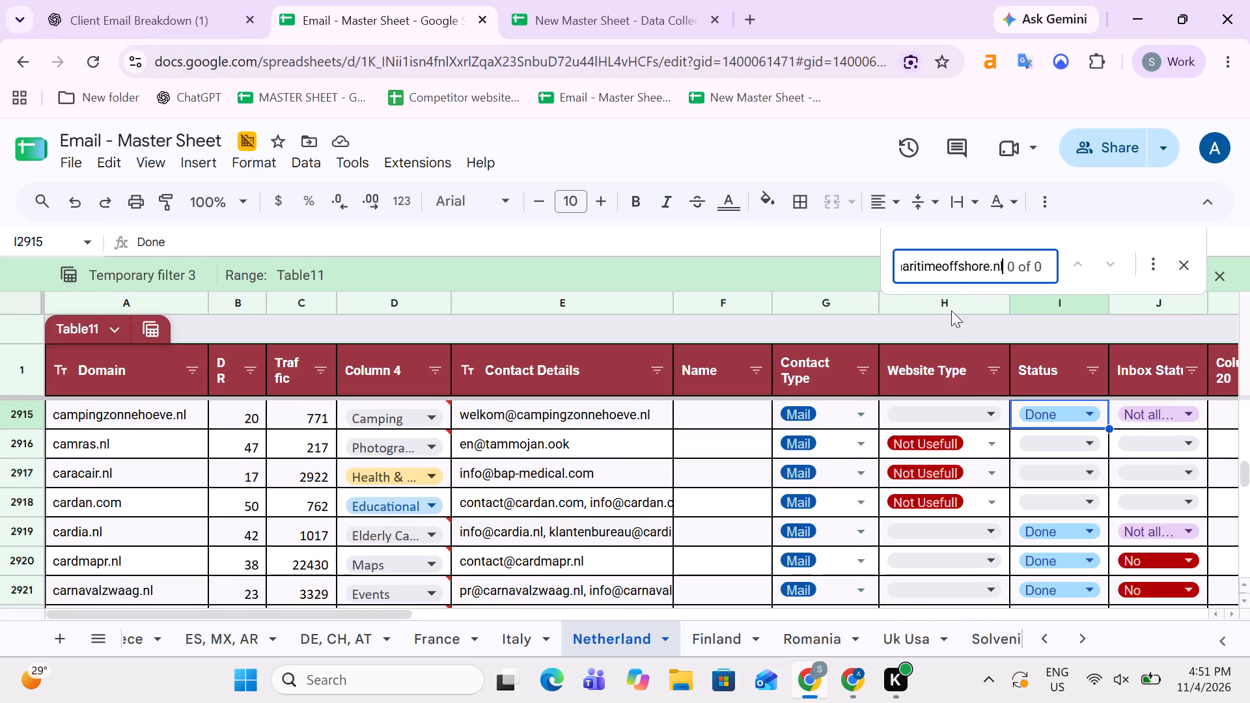
click(685, 586)
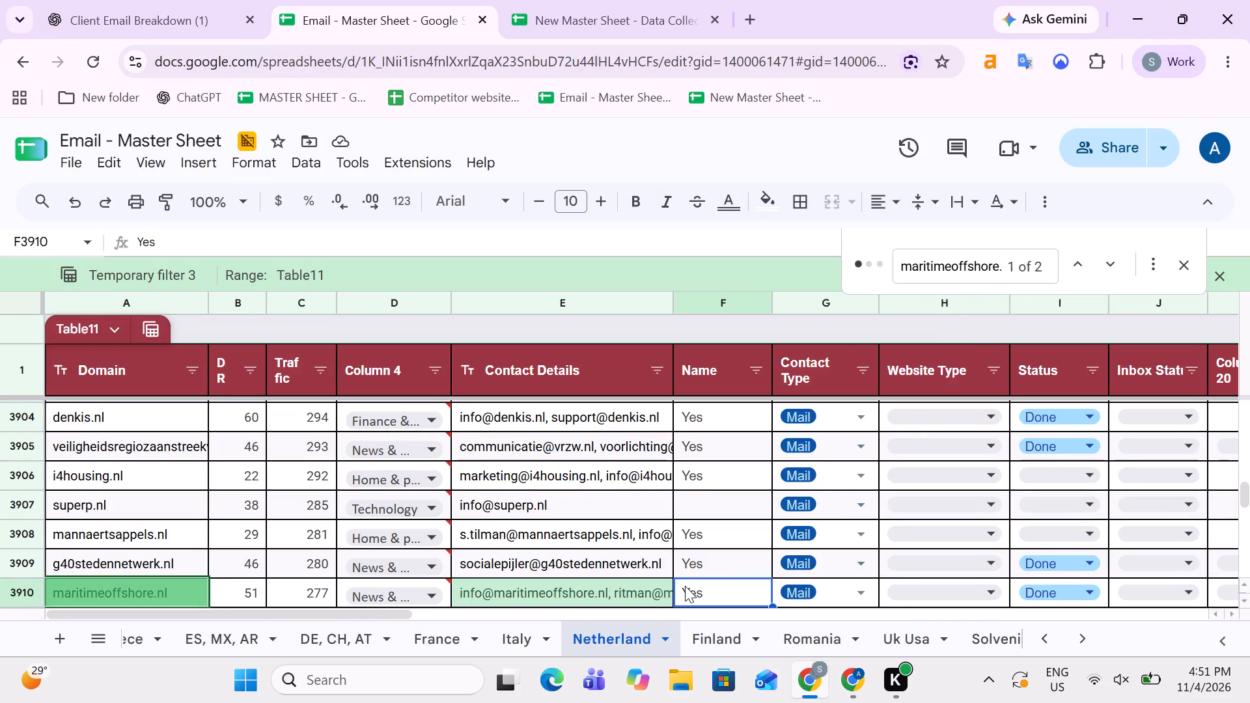
key(Right)
key(Right)
key(Right)
key(Right)
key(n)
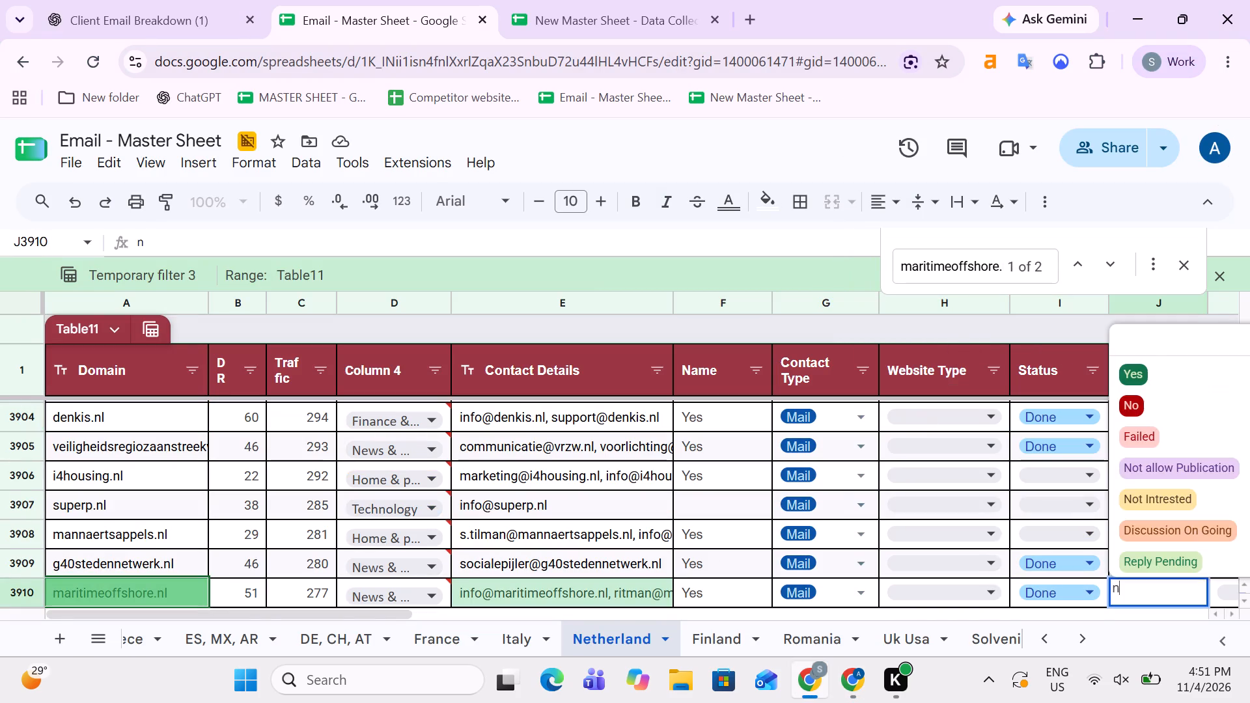
key(Up)
key(Up)
key(Return)
key(Up)
key(Right)
key(Left)
key(alt+Tab)
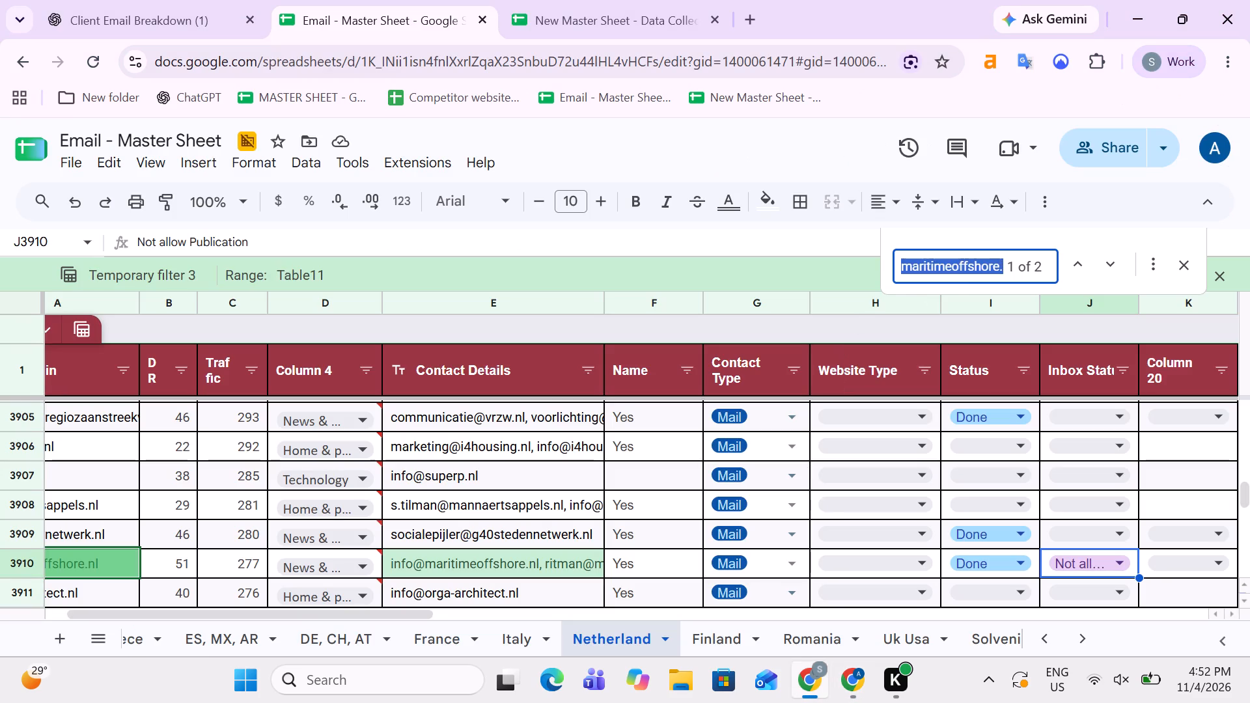
key(ctrl+v)
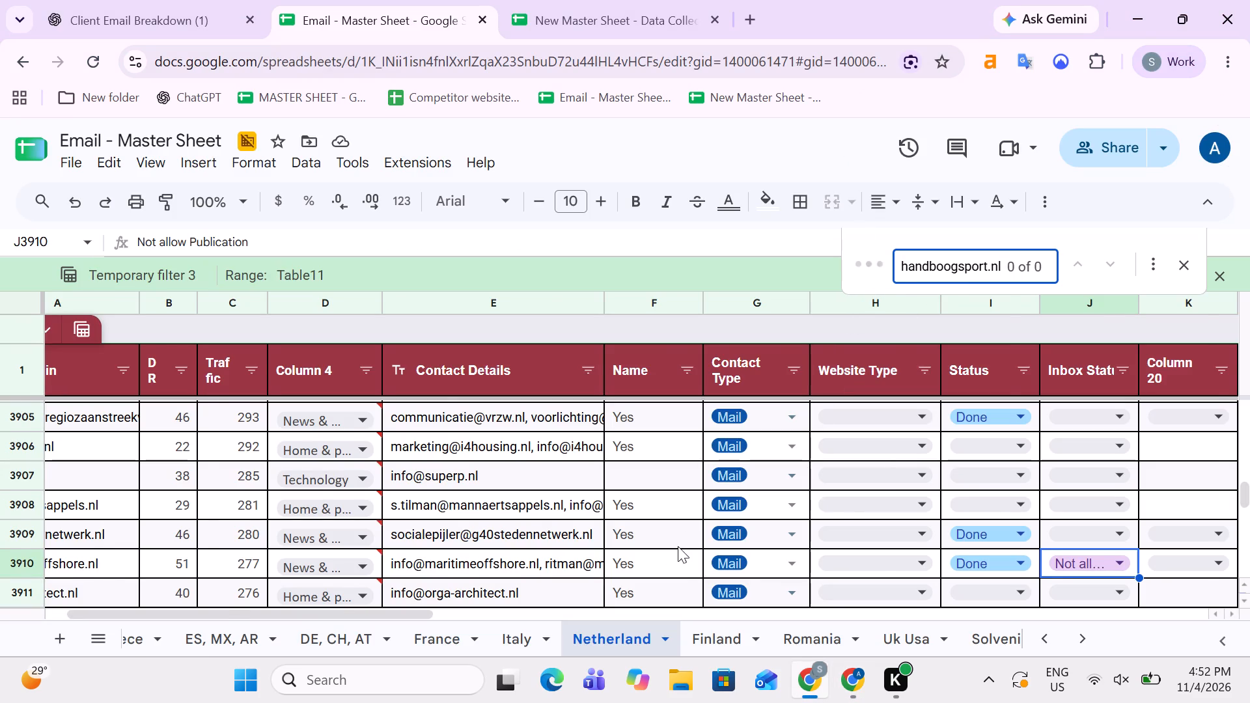
click(620, 423)
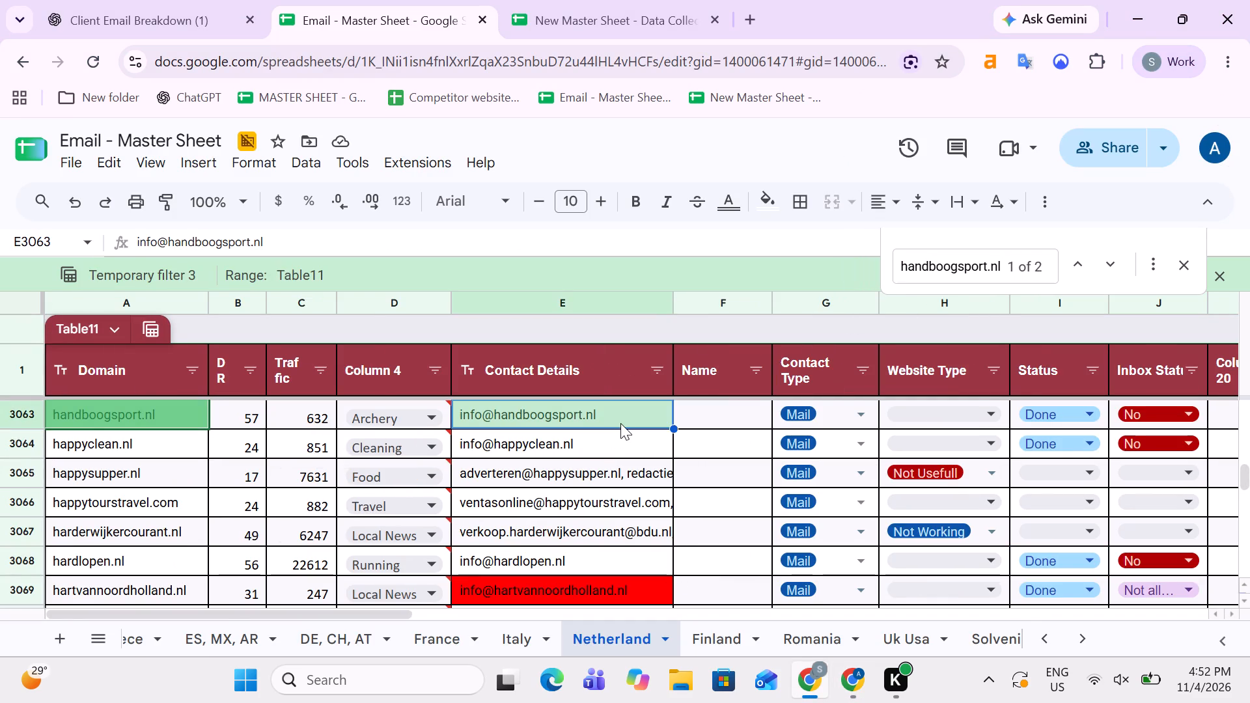
key(Right)
key(Right)
key(Right)
key(Right)
key(Right)
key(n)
key(Up)
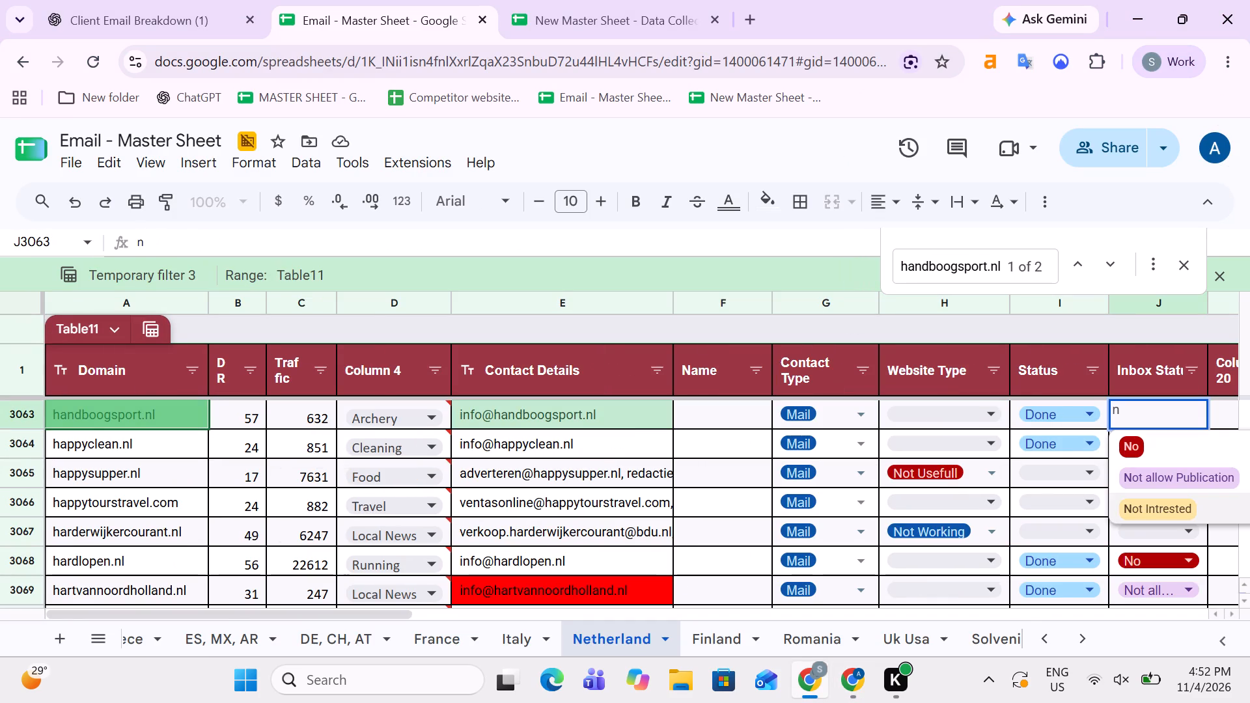
key(Up)
key(Return)
key(Up)
key(Right)
key(Left)
key(alt+Tab)
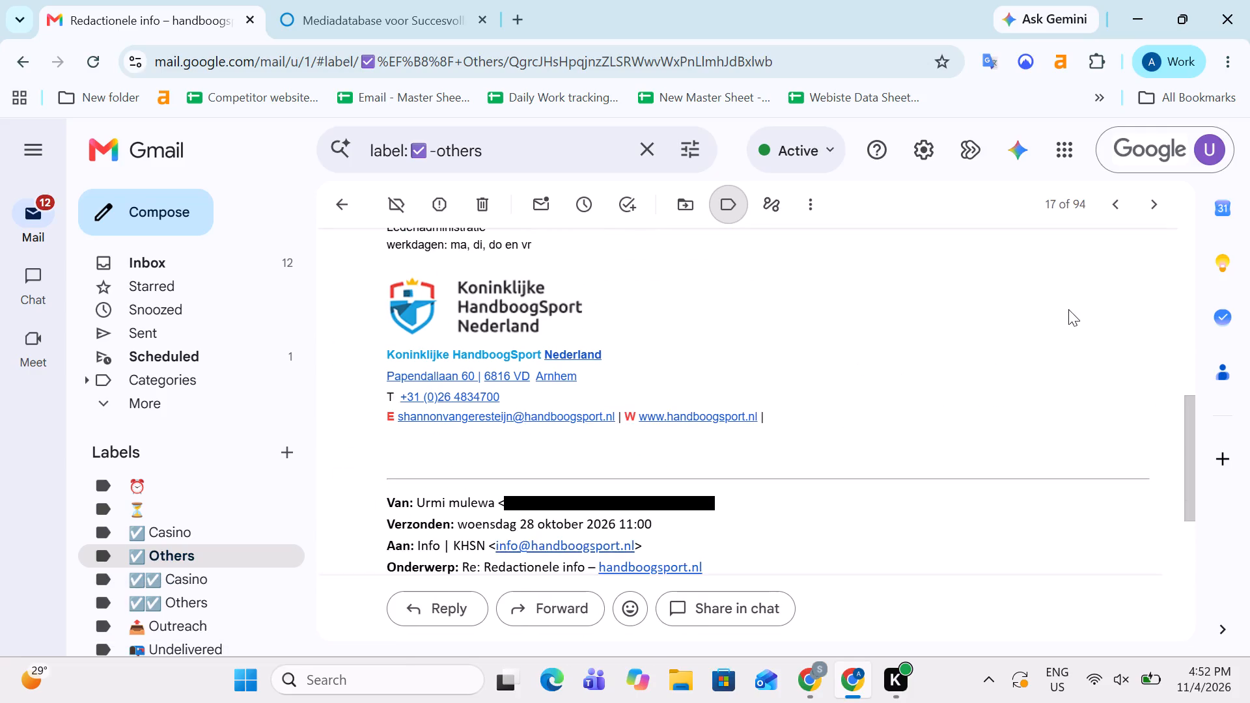
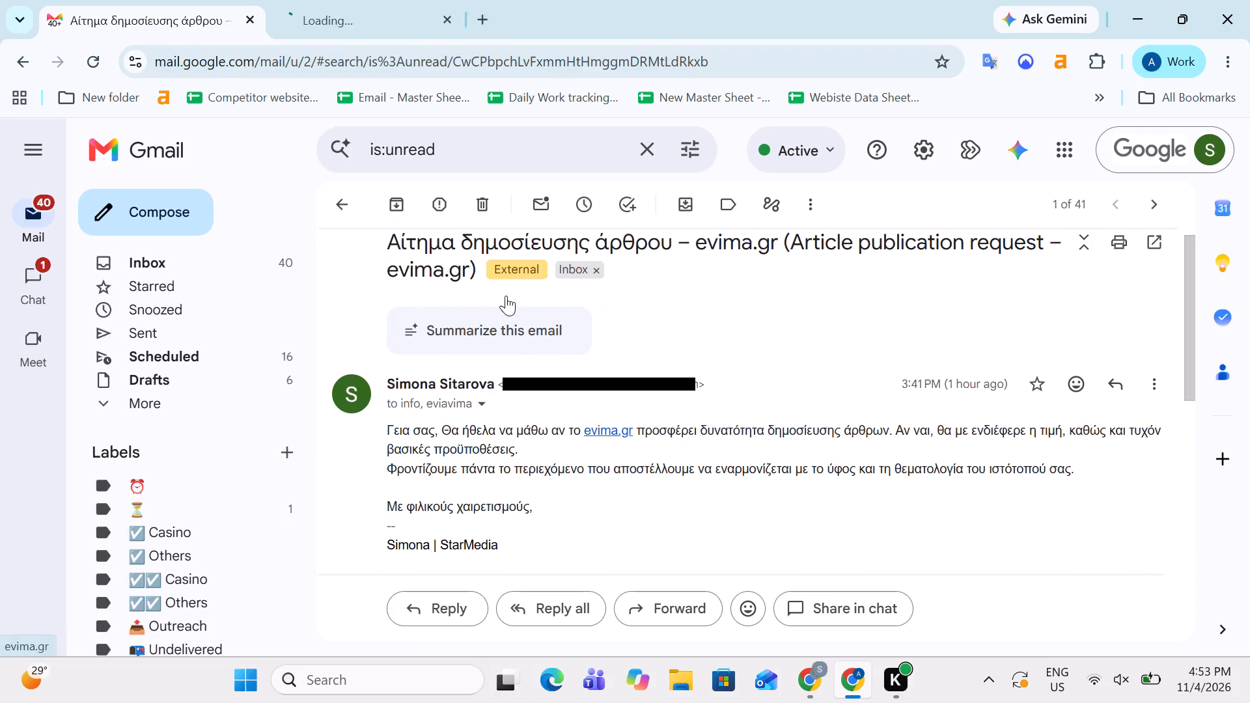
click(404, 0)
click(311, 51)
drag(311, 53, 248, 72)
key(ctrl+c)
key(ctrl+c)
key(alt+Tab)
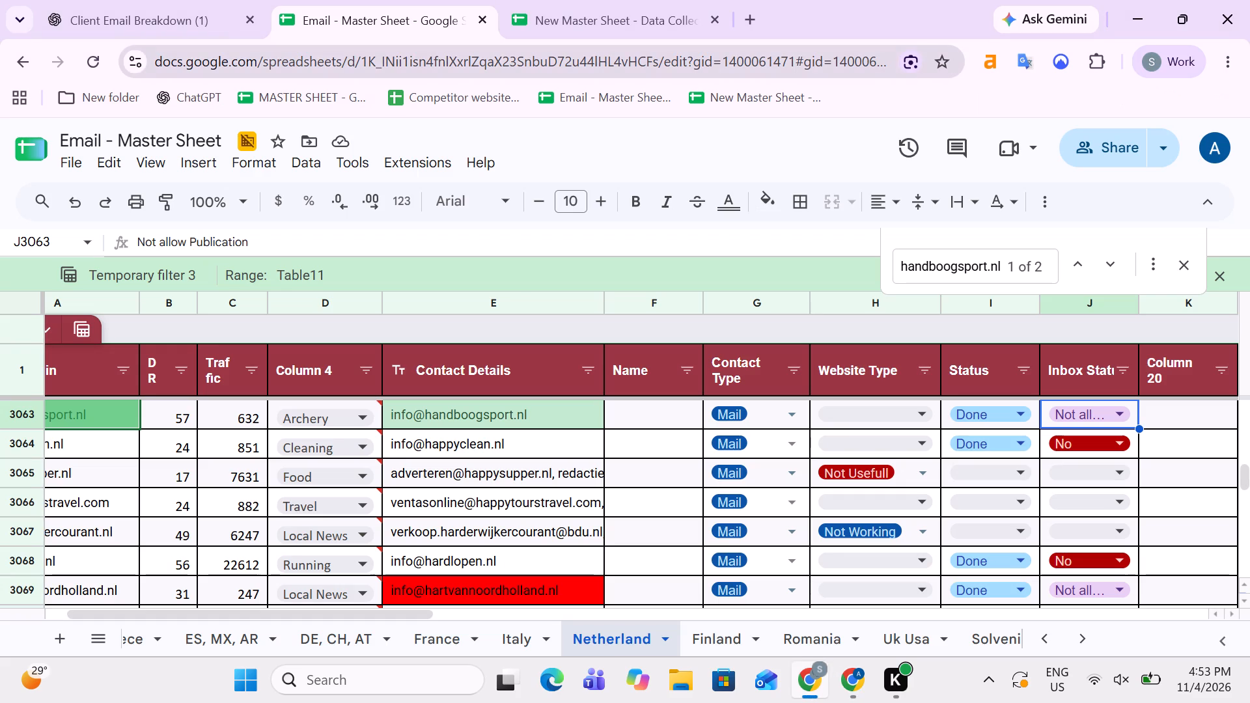
Switch to the New Master Sheet and add evima.gr to the Website column in the first empty row.
click(493, 0)
click(543, 0)
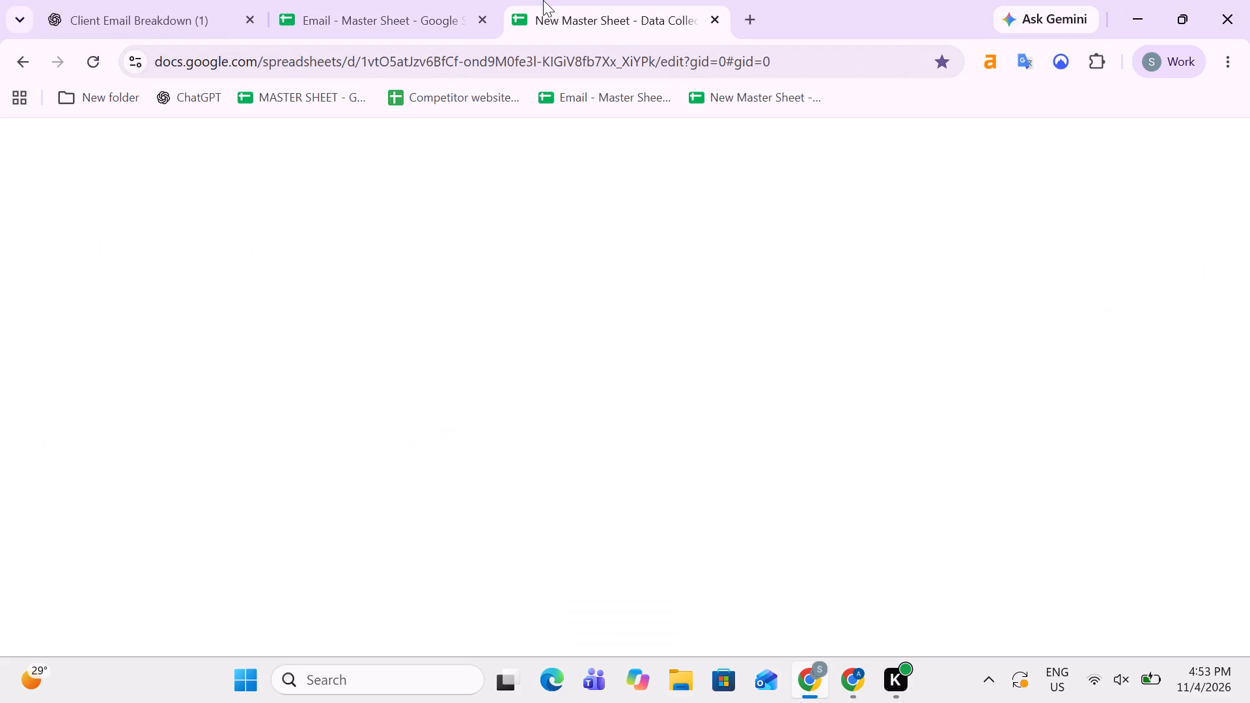
key(Down)
key(Up)
key(Return)
key(ctrl+v)
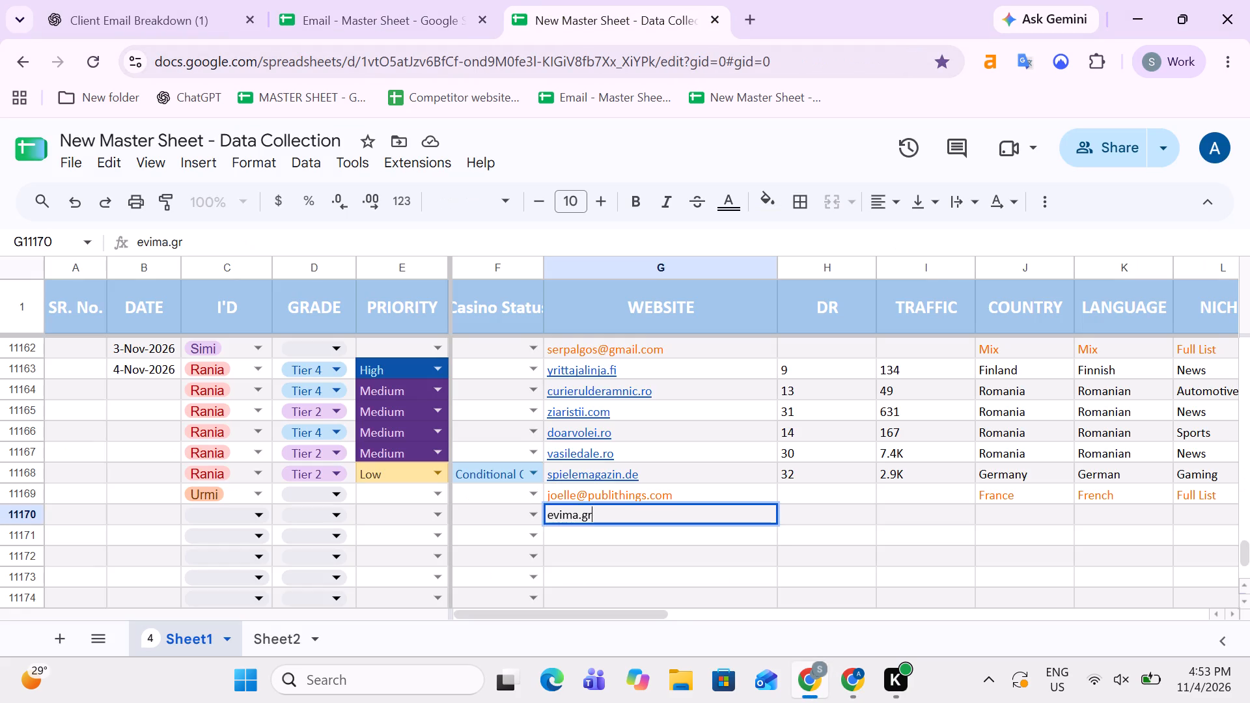
key(Tab)
Look up evima.gr's domain metrics in Ahrefs and record DR 31 and traffic 13.1K in its row.
key(alt+Tab)
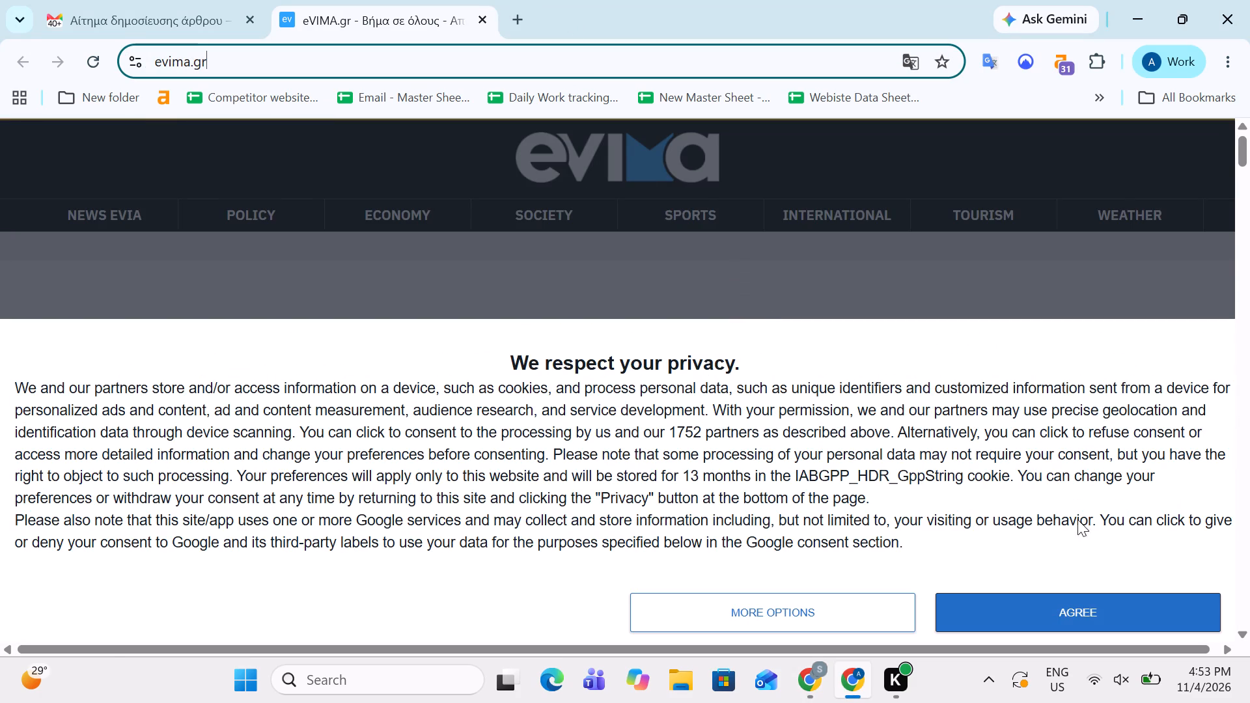
click(1059, 601)
click(687, 218)
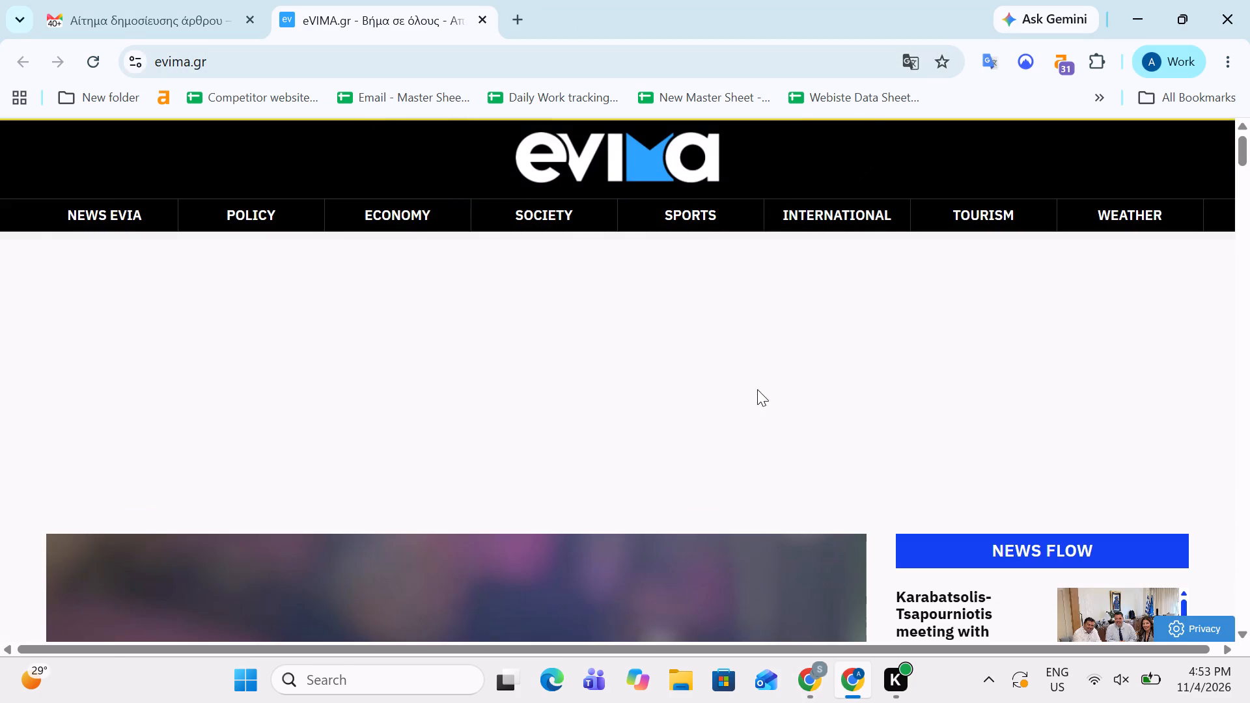
scroll(777, 389, down, 8)
scroll(824, 612, down, 10)
scroll(699, 456, down, 2)
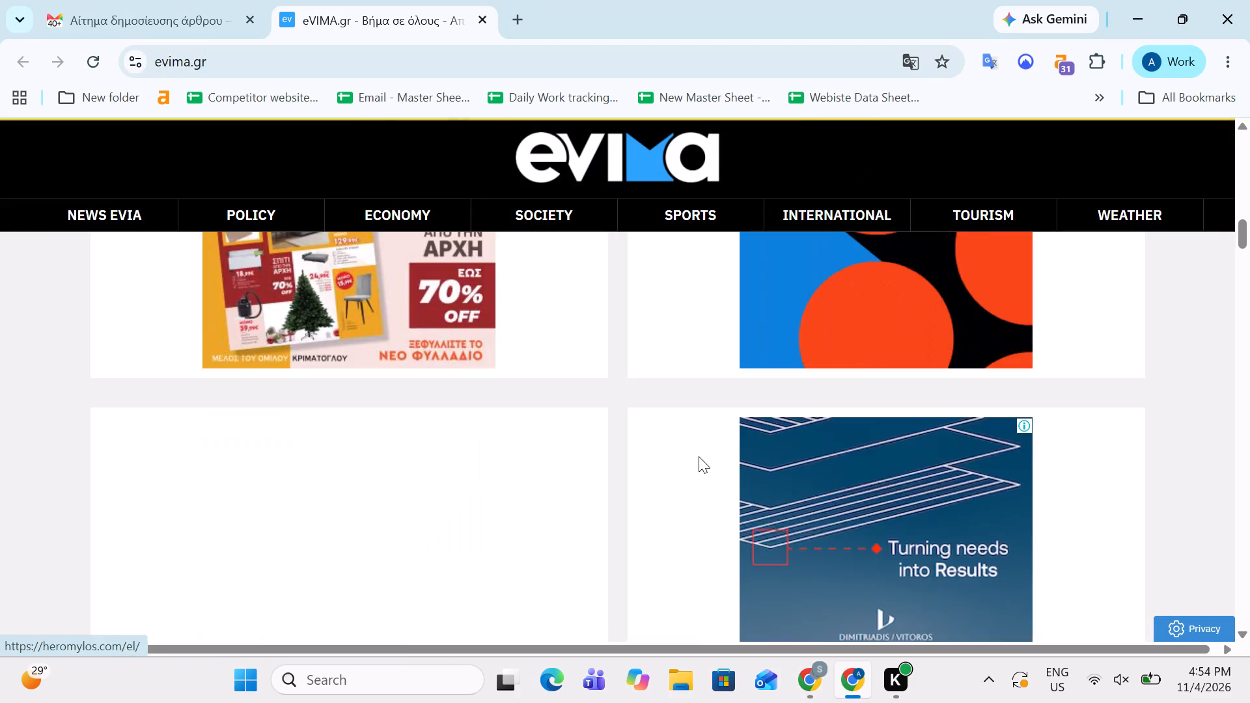
scroll(699, 456, down, 6)
scroll(702, 458, up, 18)
click(1064, 55)
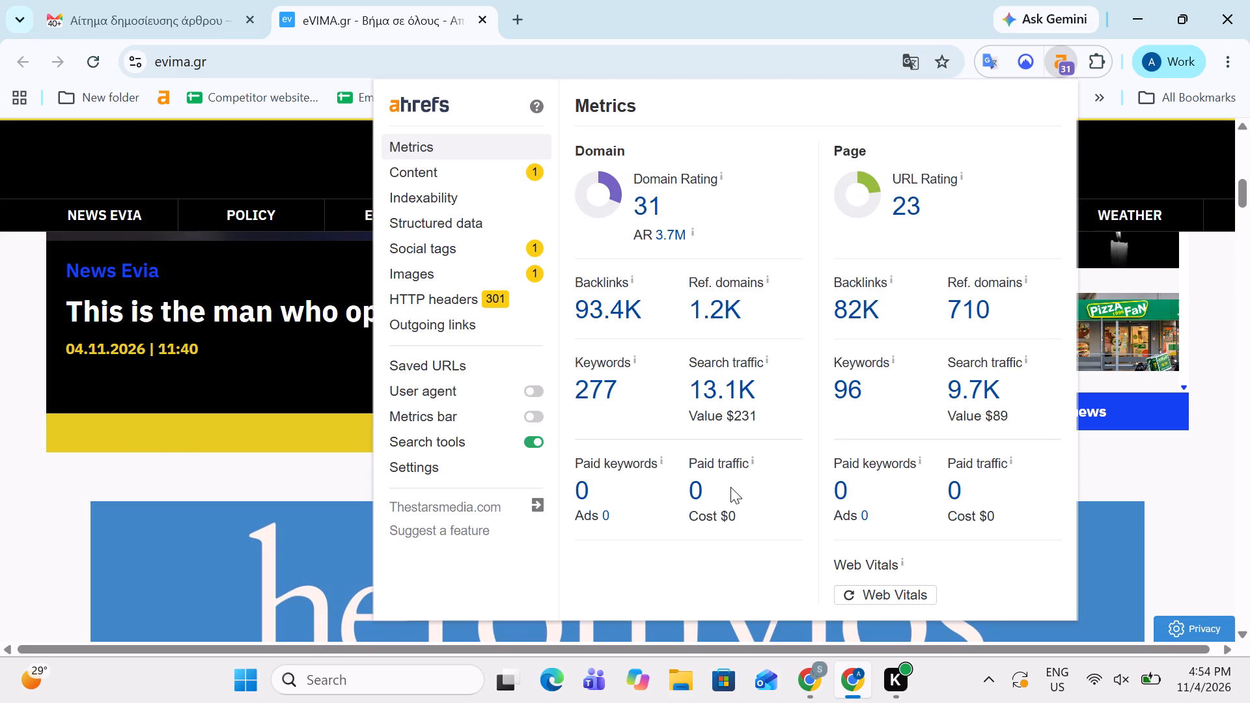
key(alt+Tab)
text(31)
key(Right)
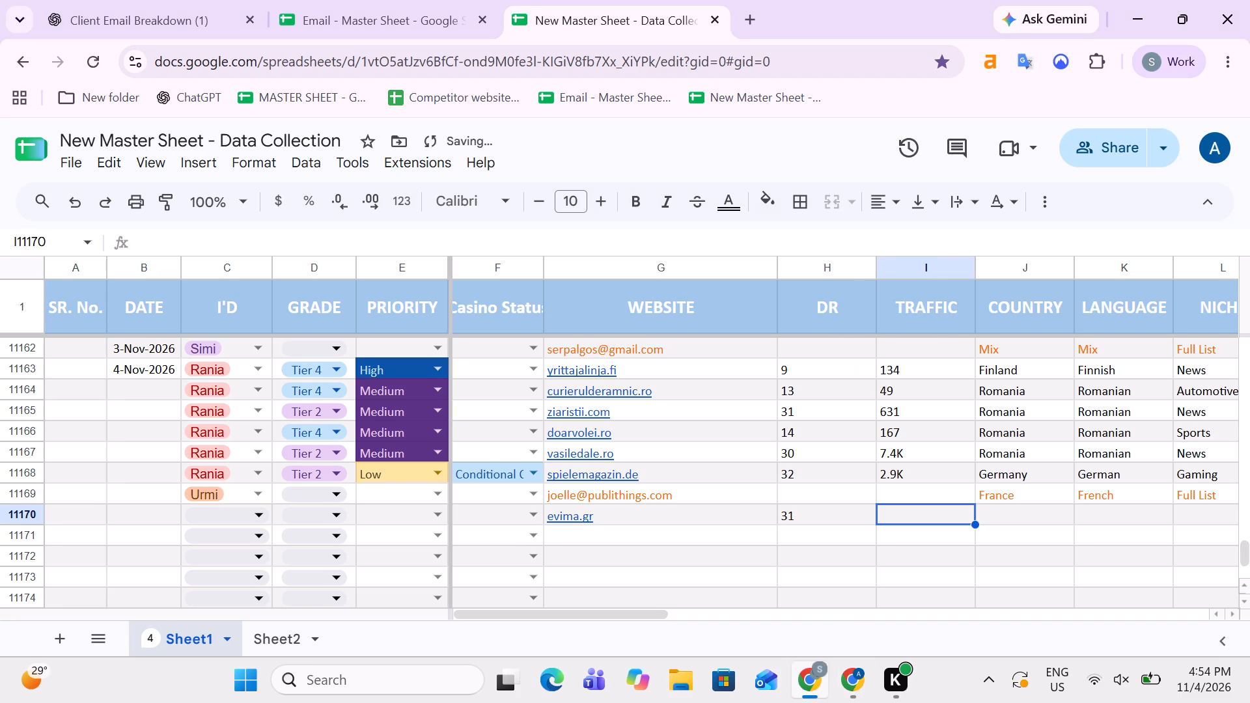
key(alt+Tab)
key(alt+Tab)
text(13.1K)
key(Right)
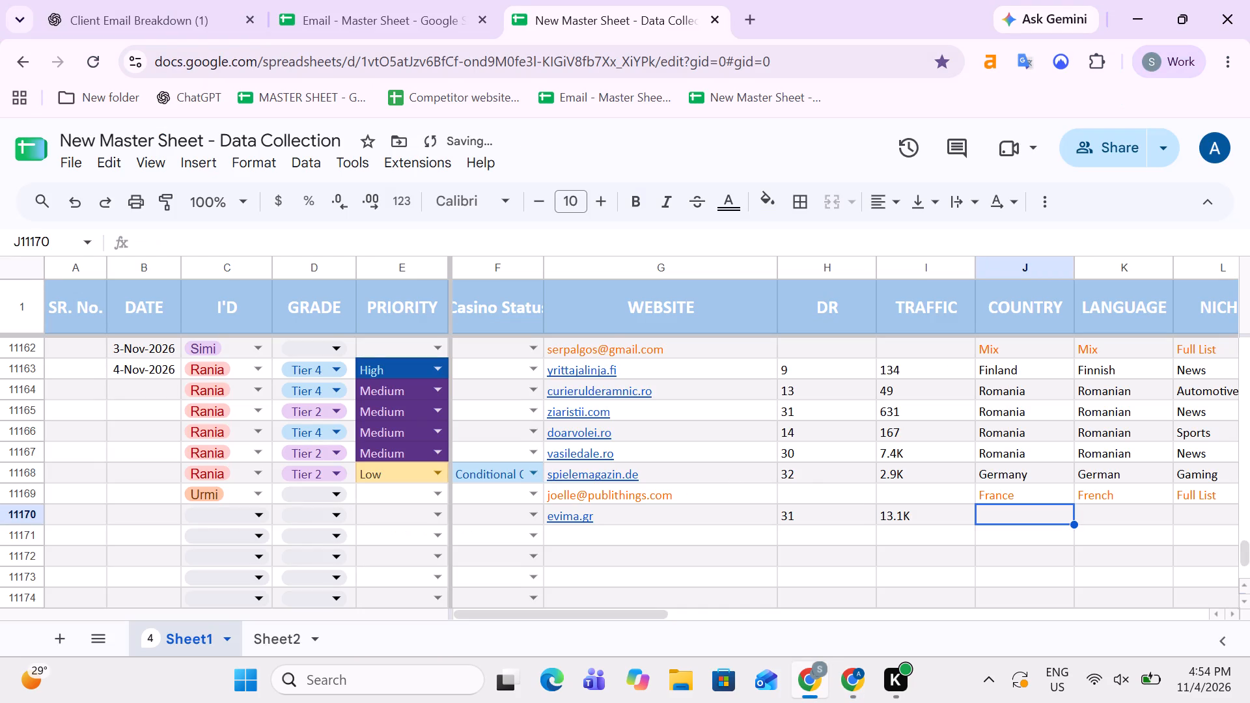
Fill in the Country and Language cells of evima.gr's row with the entries for Greece and Greek.
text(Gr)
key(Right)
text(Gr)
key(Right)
Examine the evima.gr homepage from its header sections down to the footer to judge the site's niche, and close the site.
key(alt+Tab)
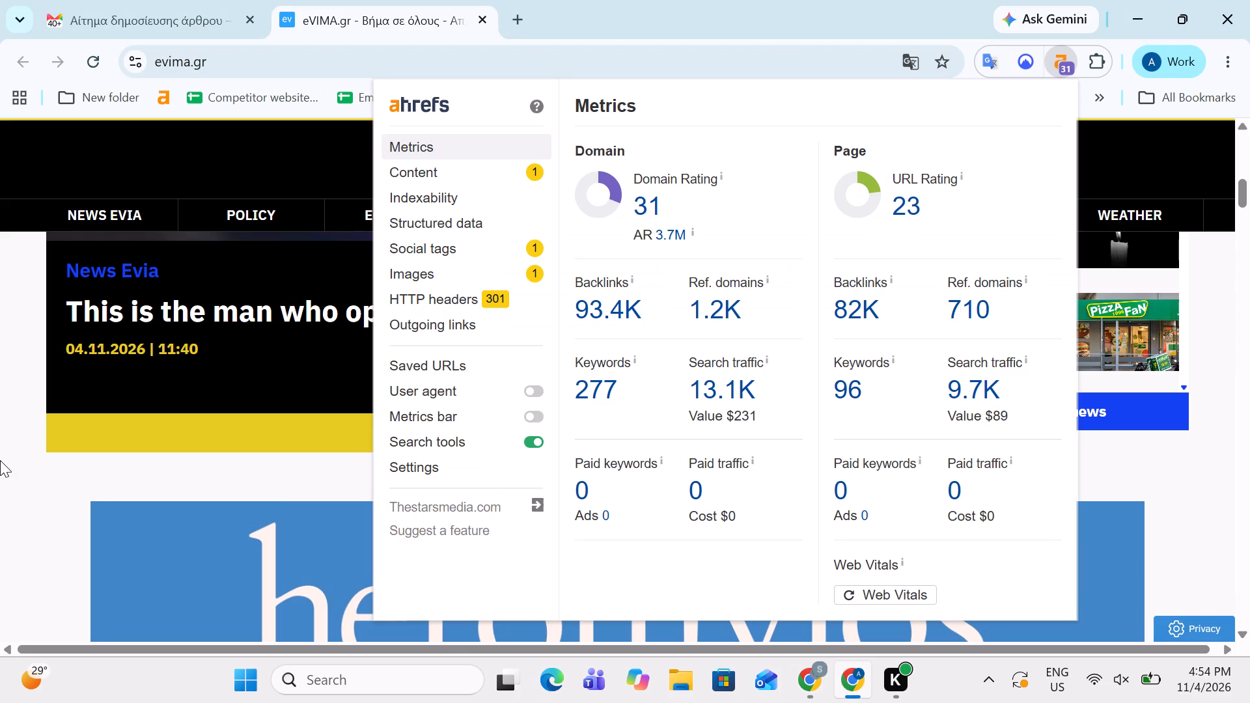
click(0, 453)
scroll(1088, 257, up, 20)
scroll(1088, 257, up, 4)
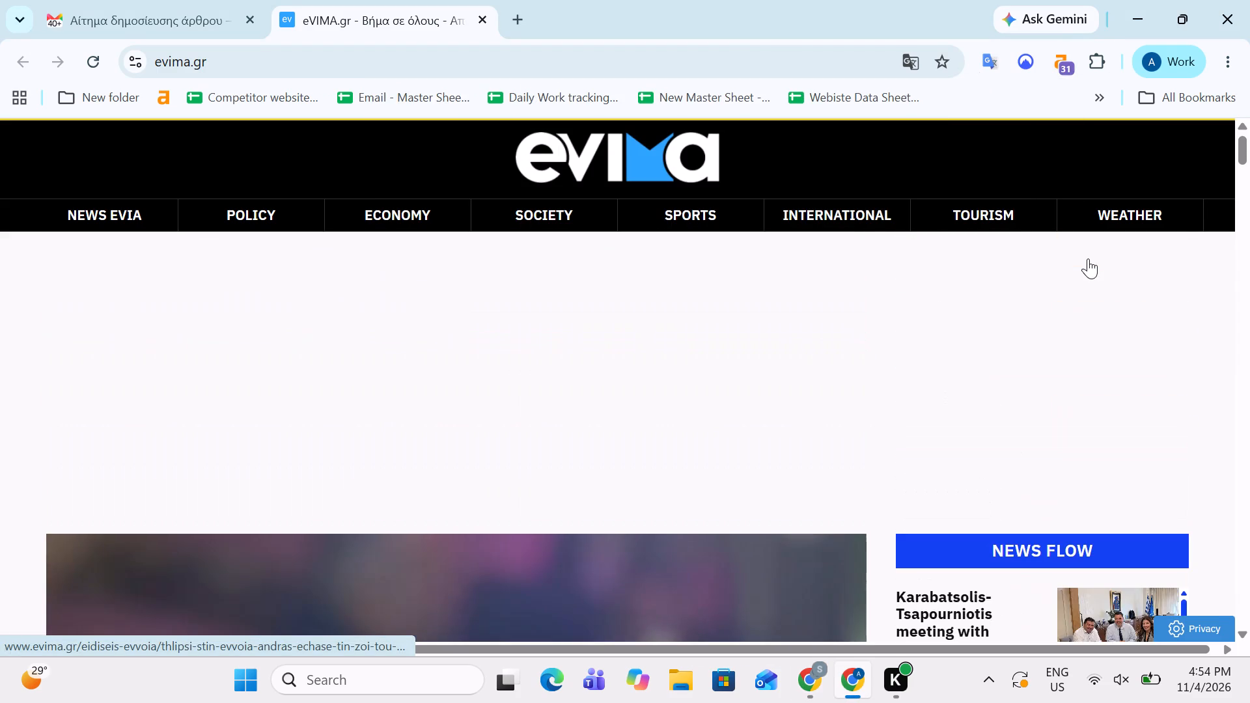
scroll(1093, 312, down, 7)
scroll(1144, 412, down, 16)
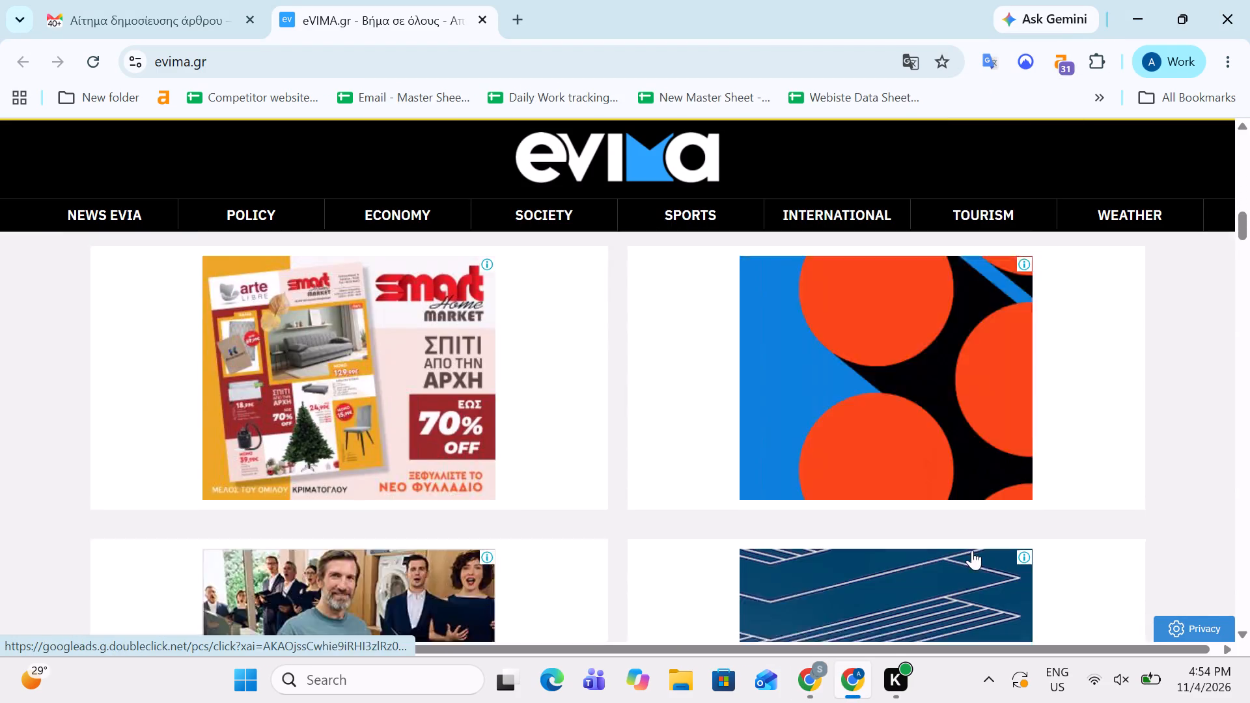
scroll(973, 546, down, 4)
scroll(980, 537, down, 20)
scroll(980, 537, down, 3)
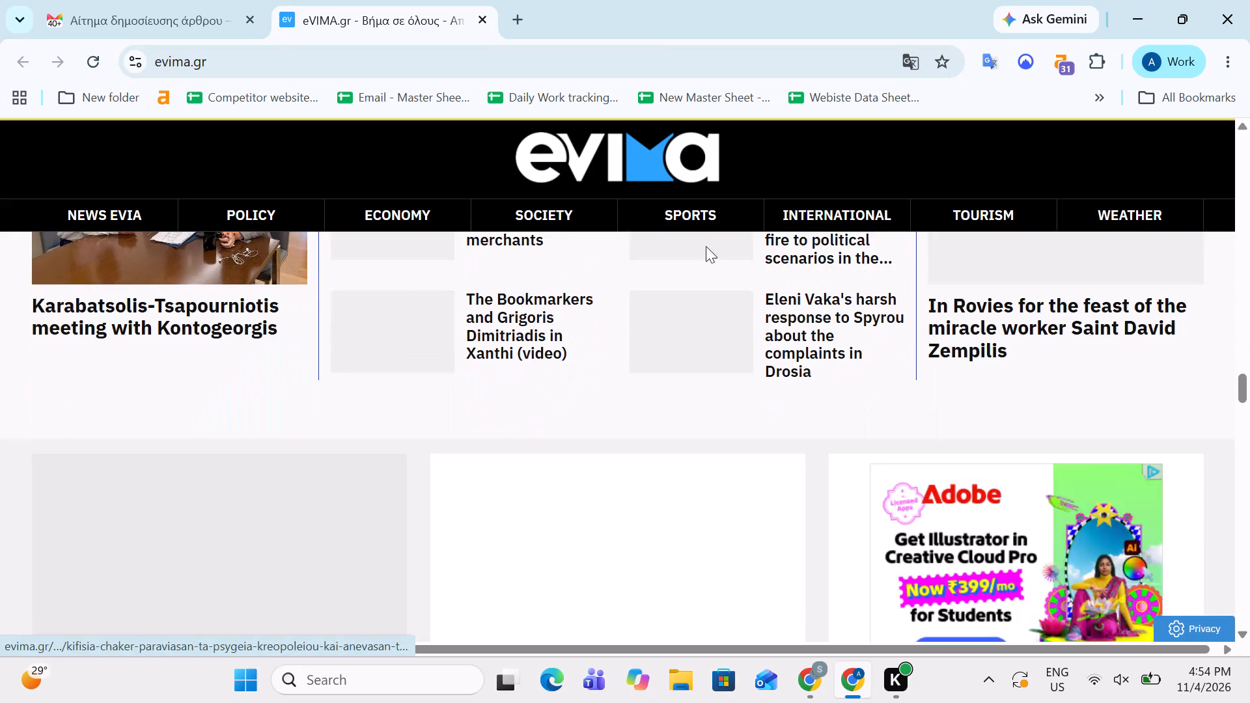
scroll(446, 280, up, 20)
scroll(446, 280, up, 8)
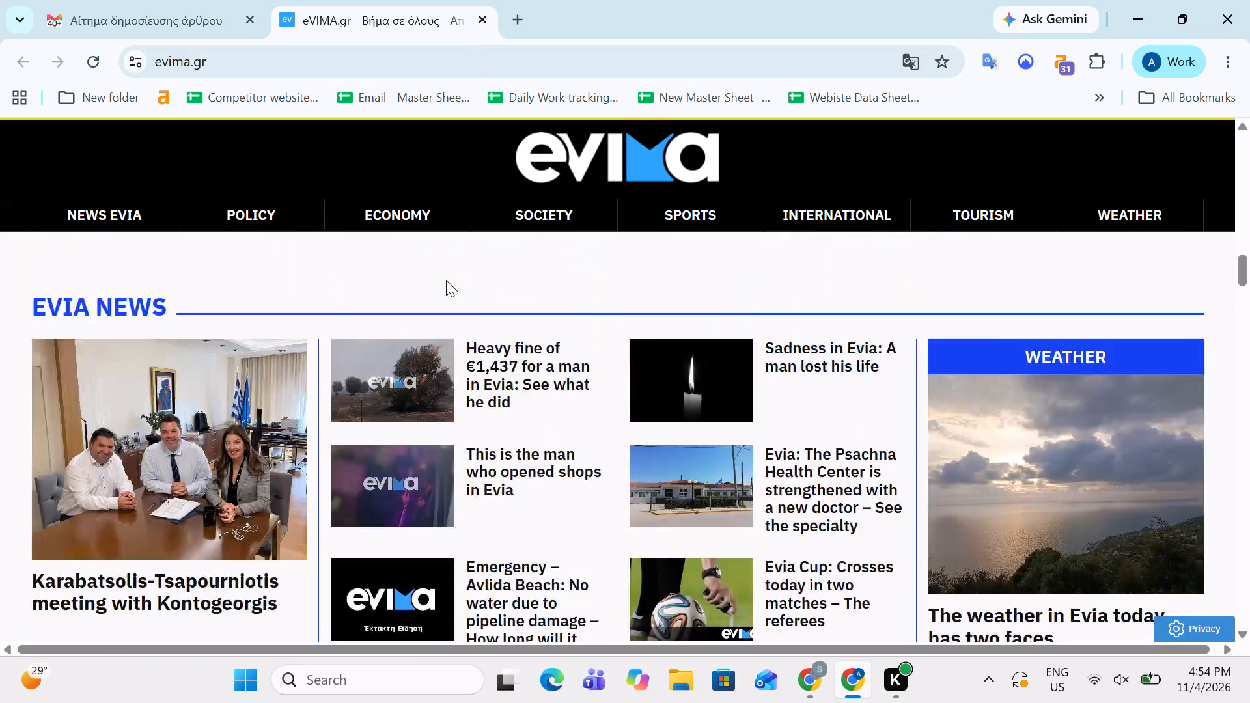
scroll(446, 280, up, 20)
scroll(446, 280, up, 5)
scroll(712, 652, down, 16)
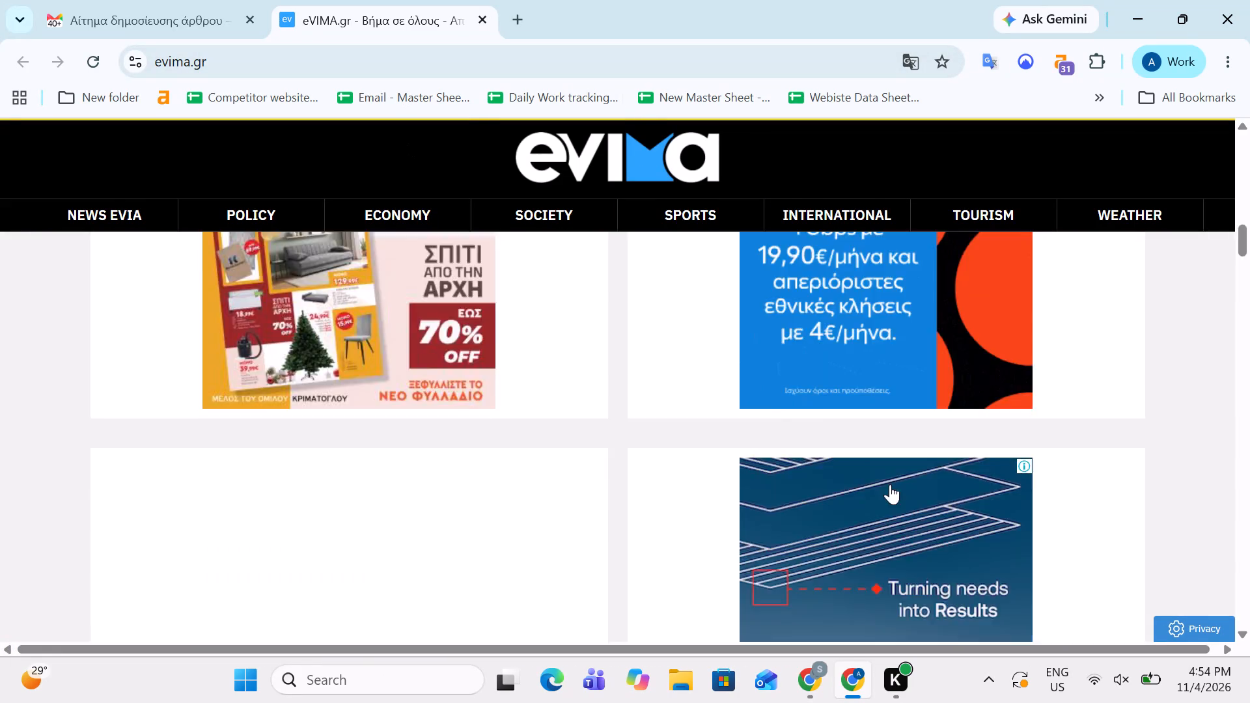
scroll(890, 484, down, 20)
scroll(890, 484, down, 20)
scroll(890, 484, down, 4)
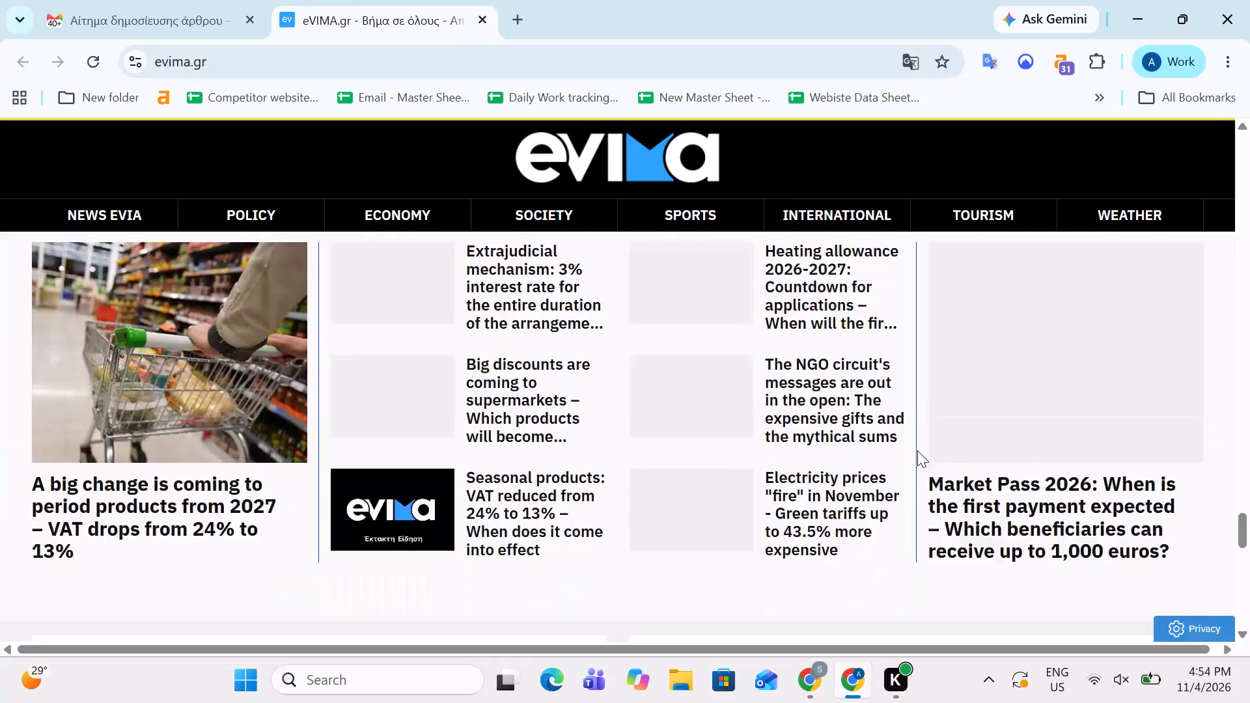
scroll(917, 450, down, 15)
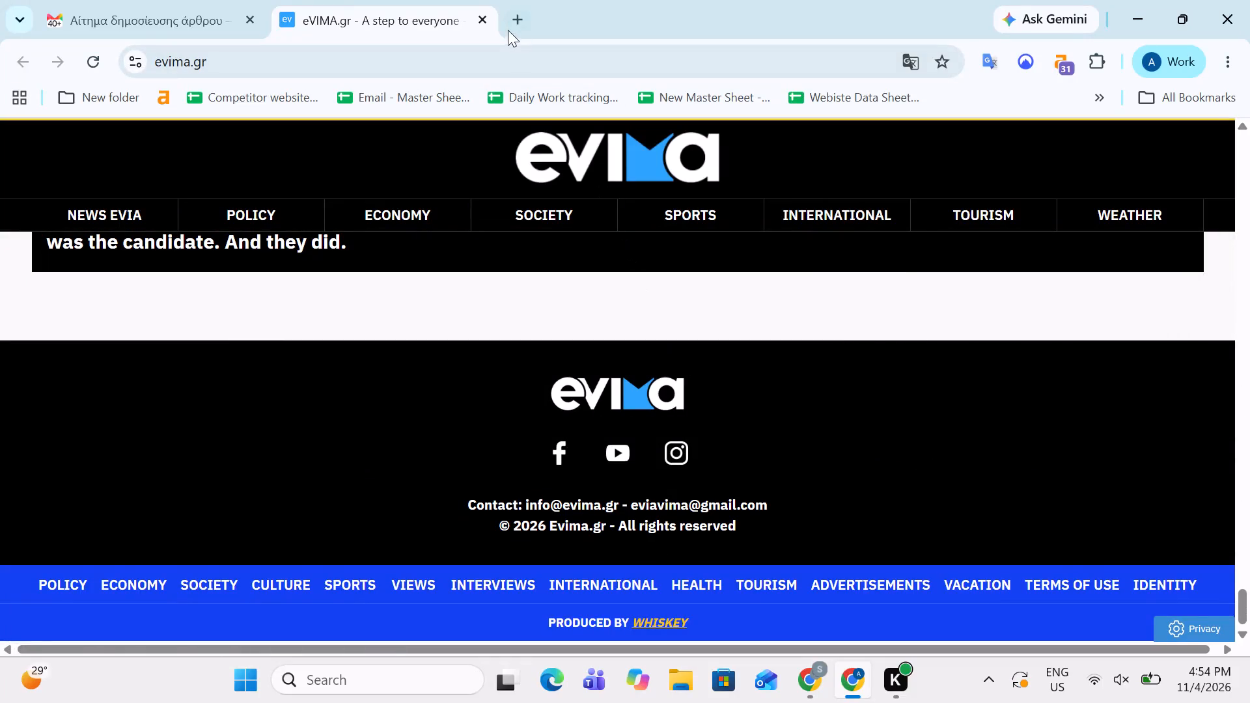
click(481, 16)
Review the end of the OnlyMedia commercial manager's e-mail and the reply draft below it.
scroll(652, 504, down, 4)
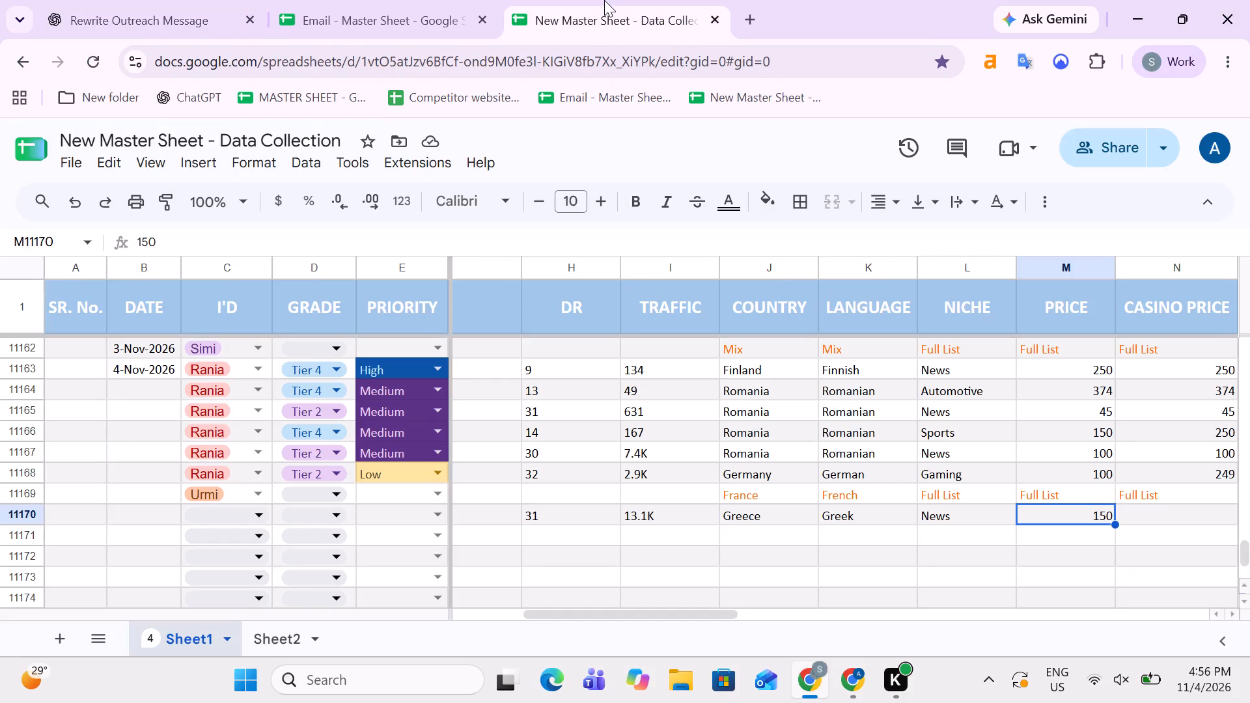
key(Right)
key(Right)
key(Right)
key(Right)
key(Right)
key(Left)
key(Left)
key(Left)
key(Right)
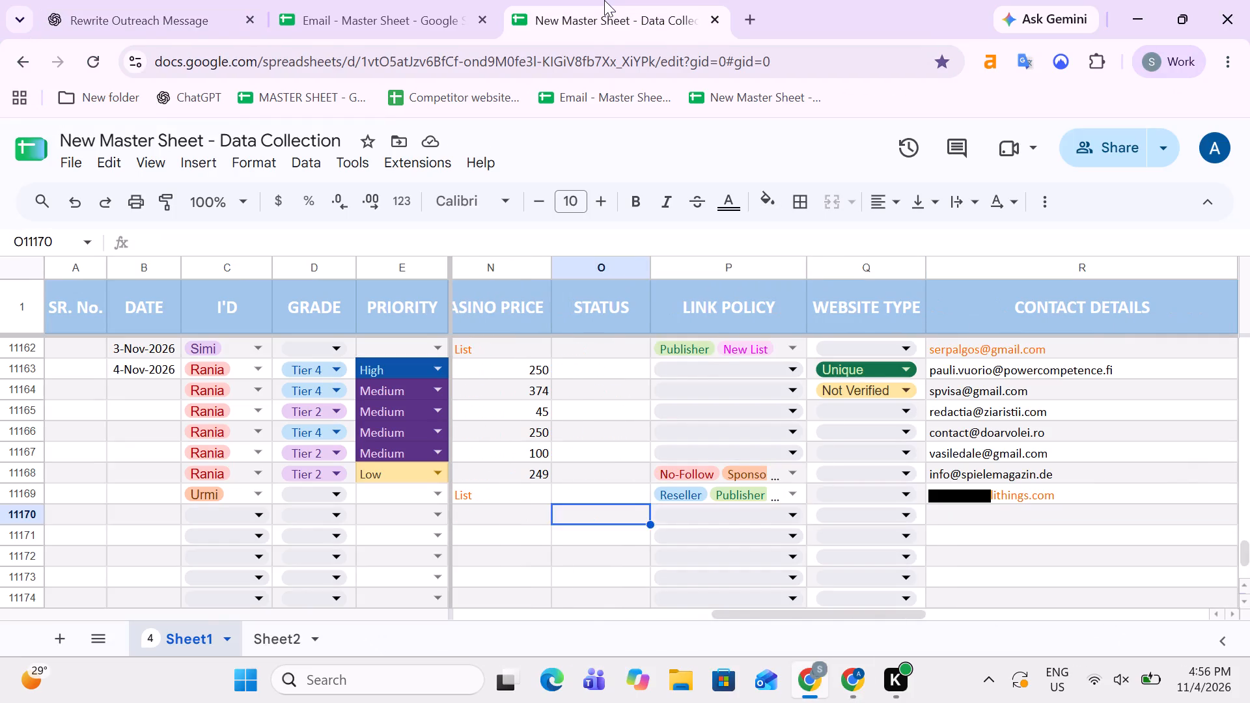
key(Right)
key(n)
key(Up)
key(Return)
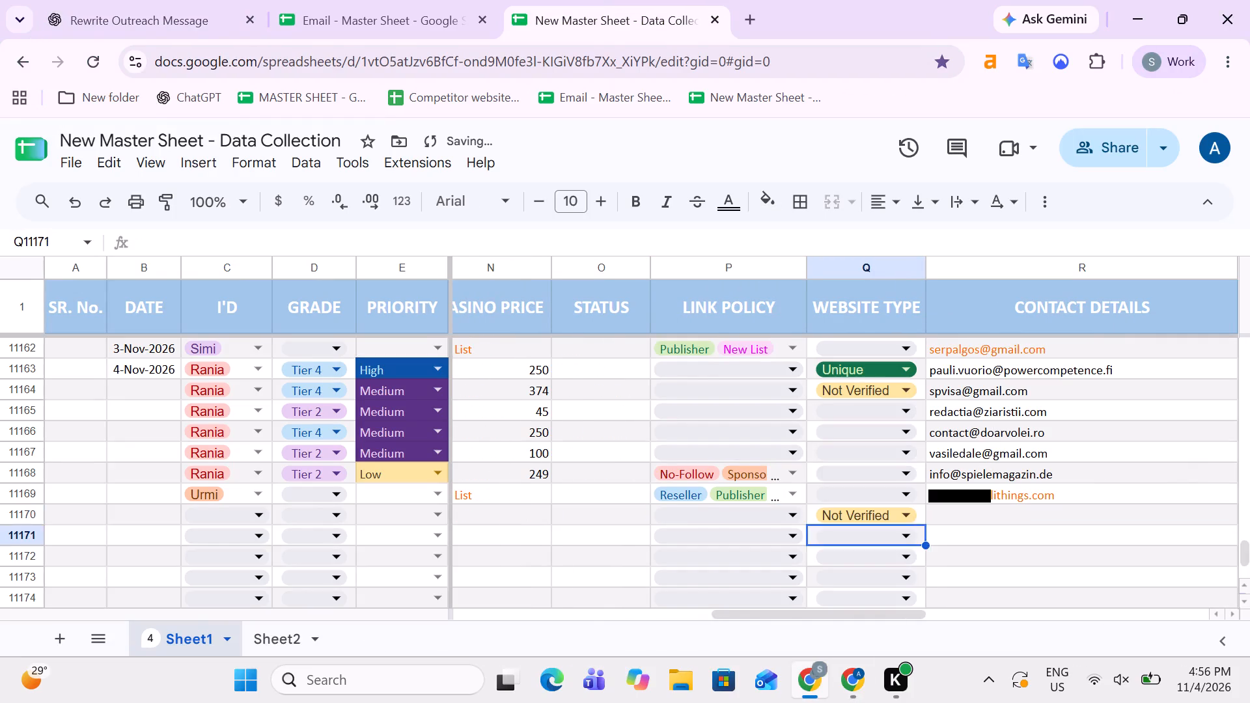
key(Up)
key(Right)
key(alt+Tab)
scroll(456, 413, up, 4)
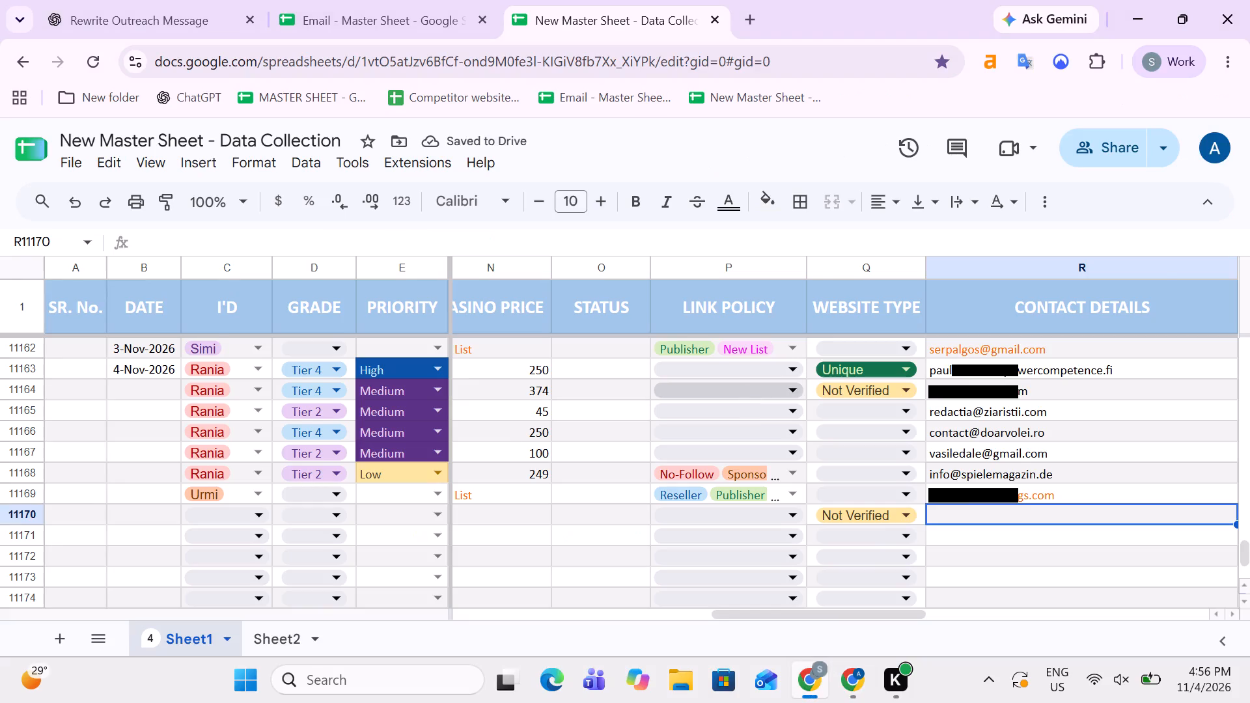
key(Return)
key(ctrl+v)
key(Tab)
Set the Grade of evima.gr's row 11170 to Tier 2.
key(Left)
key(Left)
key(Left)
key(Left)
key(Left)
key(Left)
key(Left)
key(Left)
key(Left)
key(Left)
key(Left)
key(Left)
key(Left)
key(Left)
key(Left)
key(Left)
key(Left)
key(Left)
key(Left)
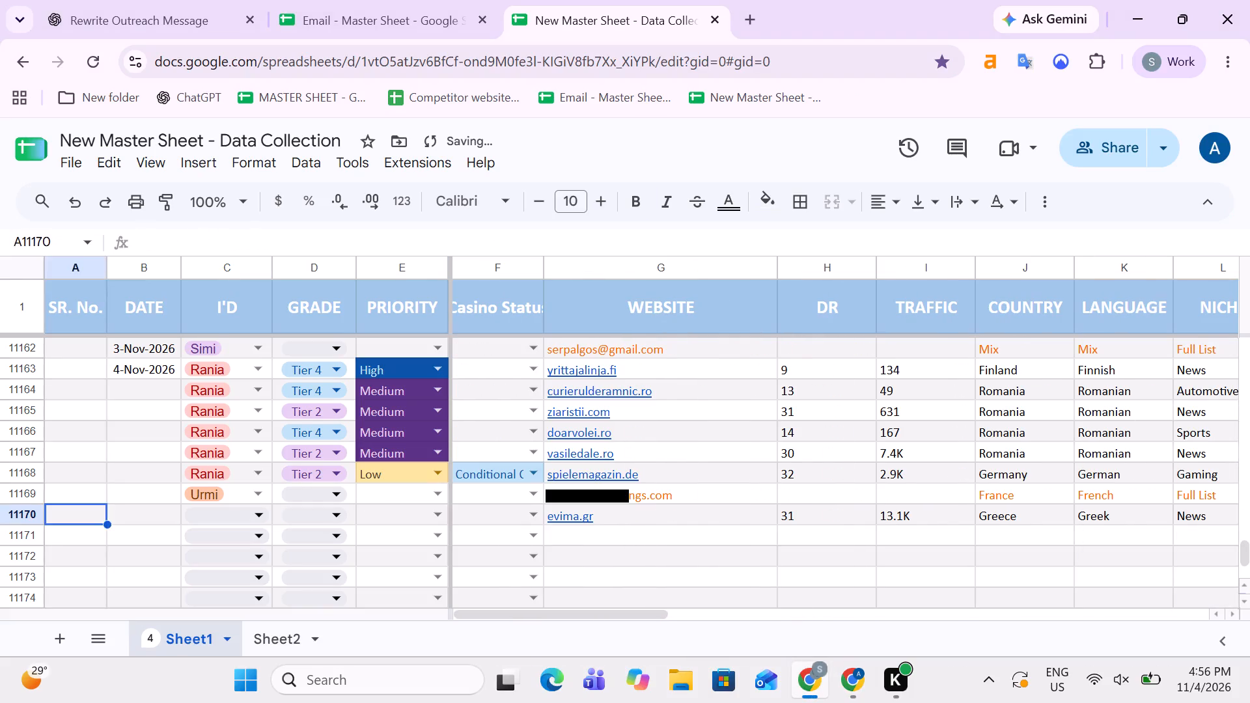
key(Right)
key(Right)
key(Right)
key(Right)
key(Right)
key(Right)
key(Left)
key(Left)
key(Left)
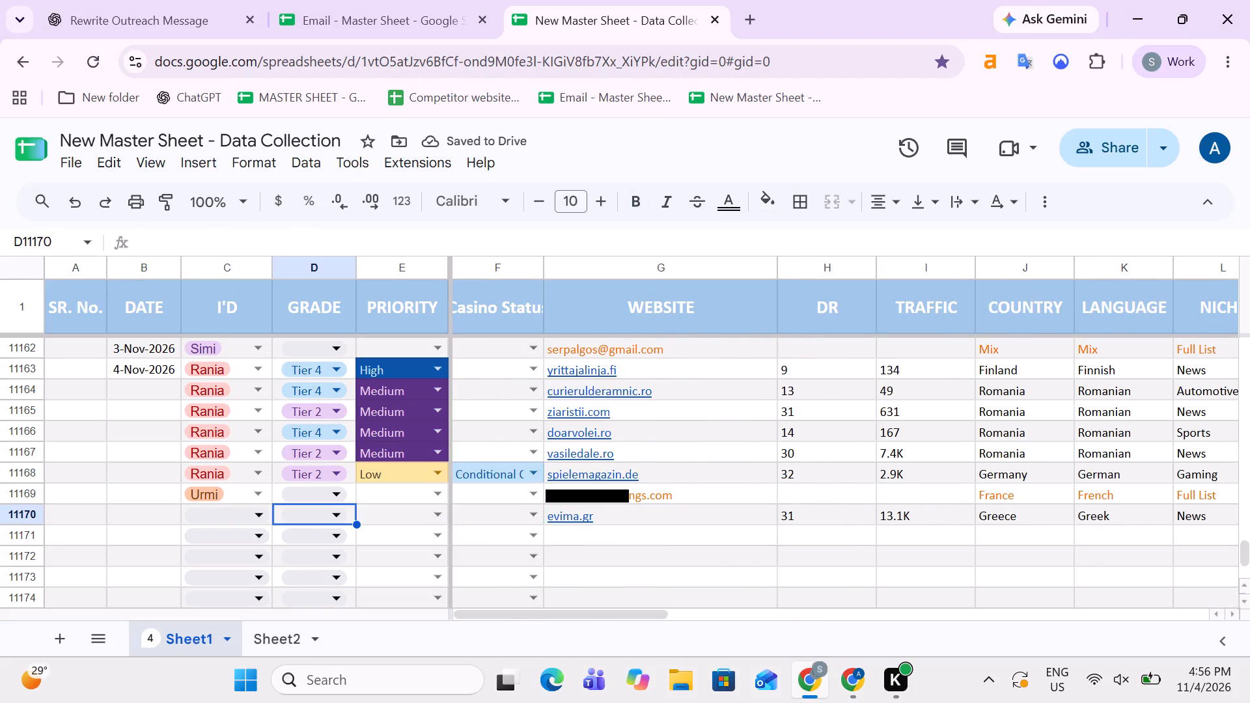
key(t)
key(Up)
key(Up)
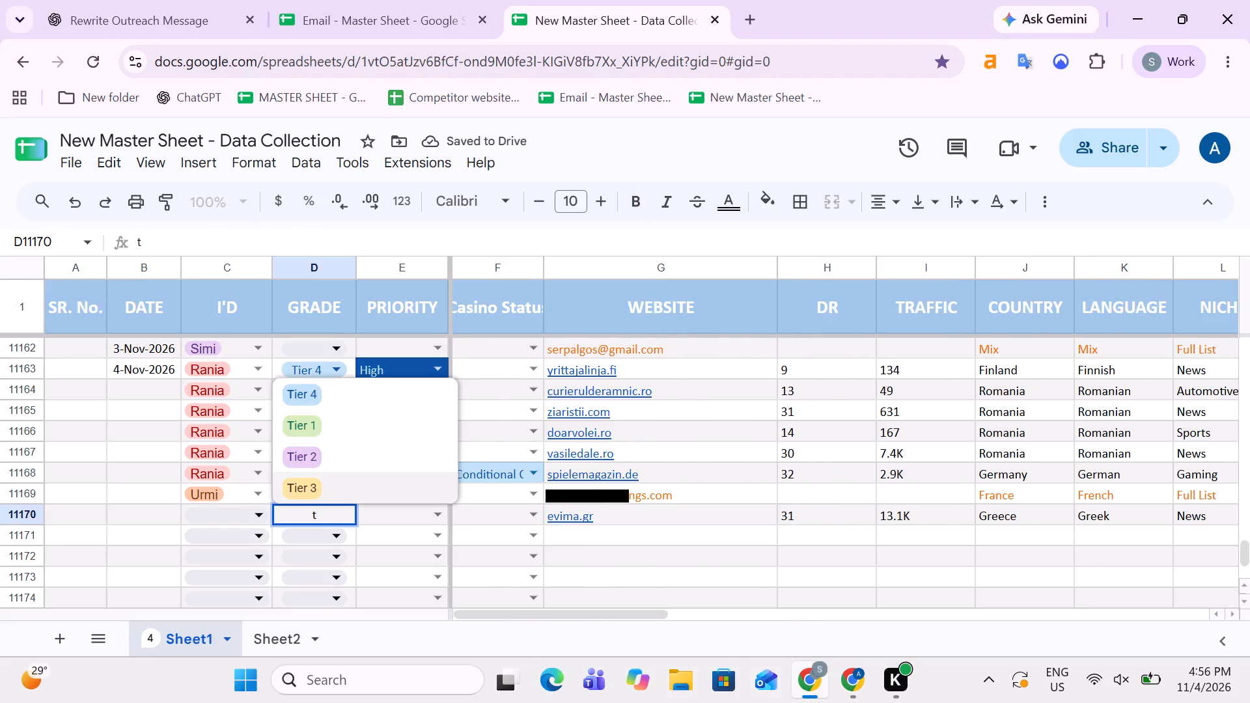
key(Up)
key(Return)
Set the I'D of evima.gr's row 11170 to Simona.
key(Up)
key(Left)
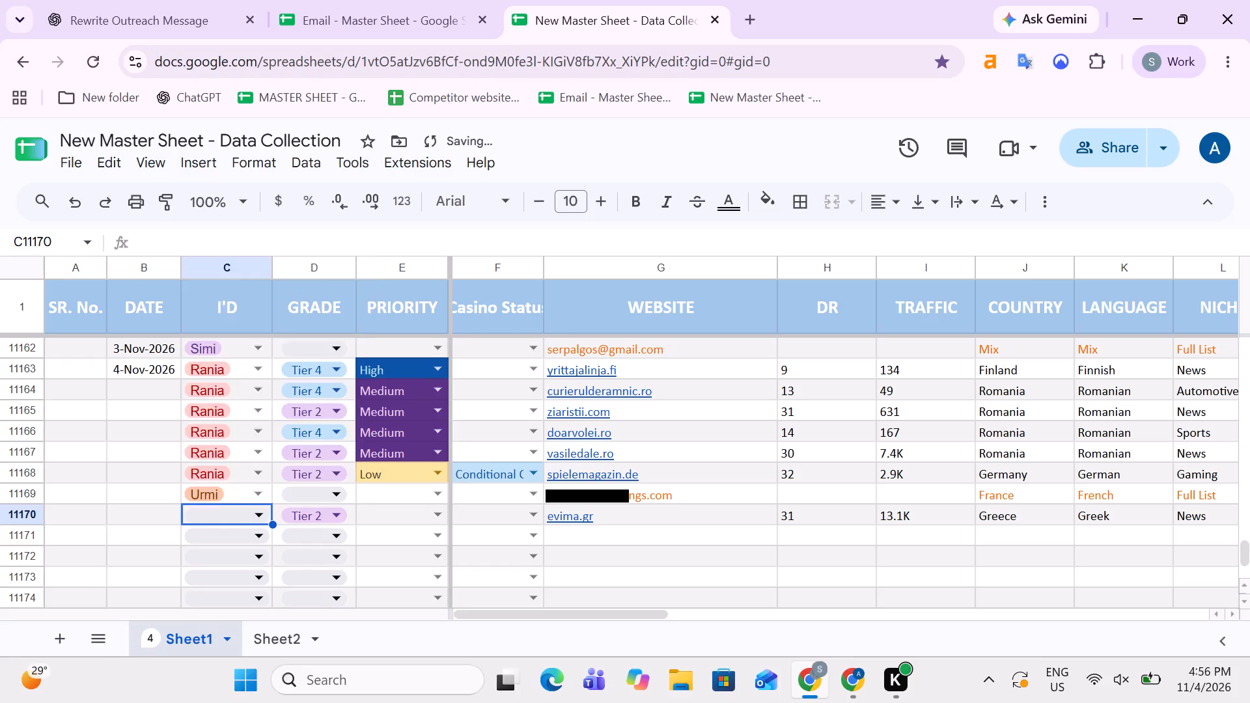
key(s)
key(Down)
key(Down)
key(Return)
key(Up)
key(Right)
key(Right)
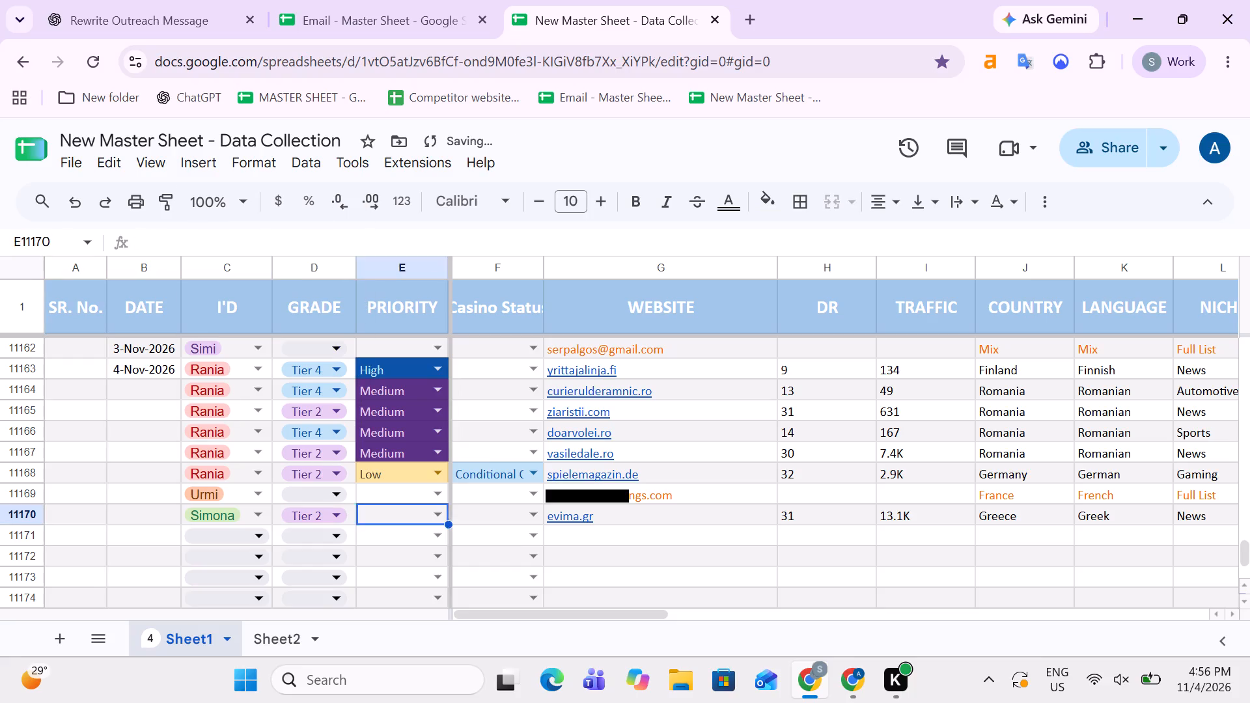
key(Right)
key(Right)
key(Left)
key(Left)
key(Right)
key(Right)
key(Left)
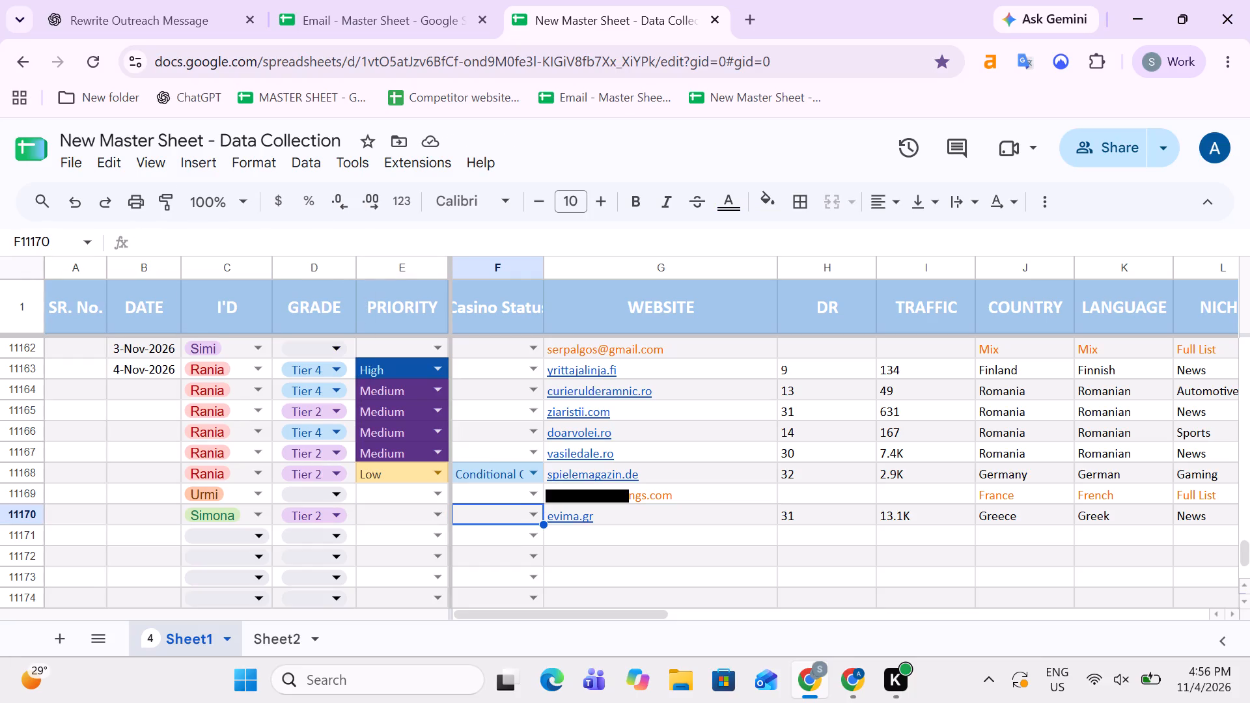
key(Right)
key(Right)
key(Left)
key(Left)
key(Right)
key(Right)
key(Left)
key(alt+Tab)
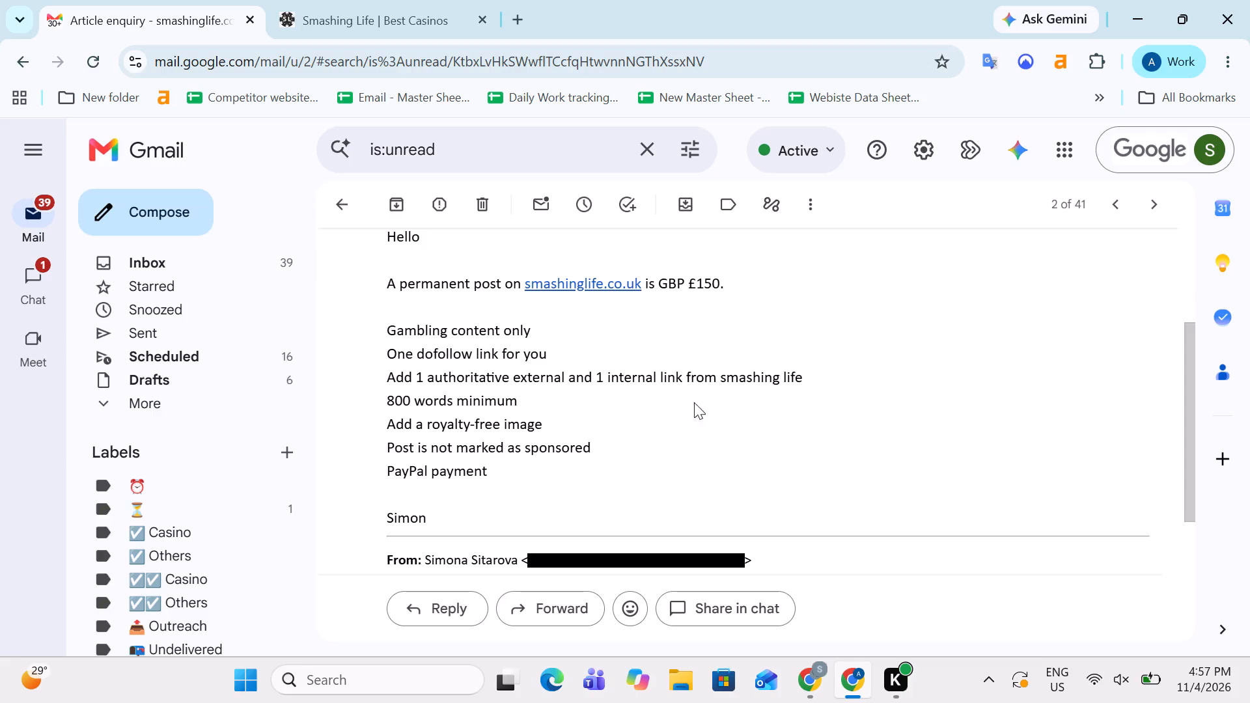
scroll(713, 410, up, 2)
scroll(713, 410, down, 2)
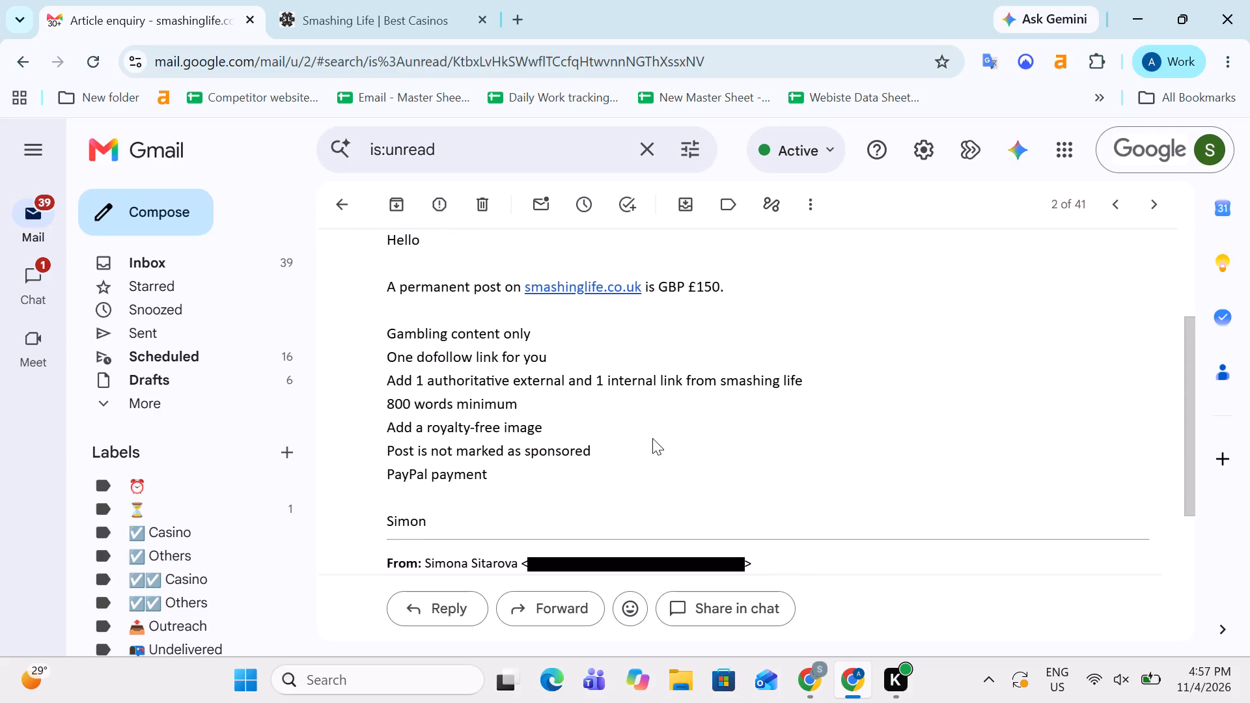
scroll(617, 439, down, 3)
scroll(581, 463, up, 5)
Copy the domain smashinglife.co.uk from the opened site's address into the Website cell of row 11171 in the New Master Sheet.
click(414, 0)
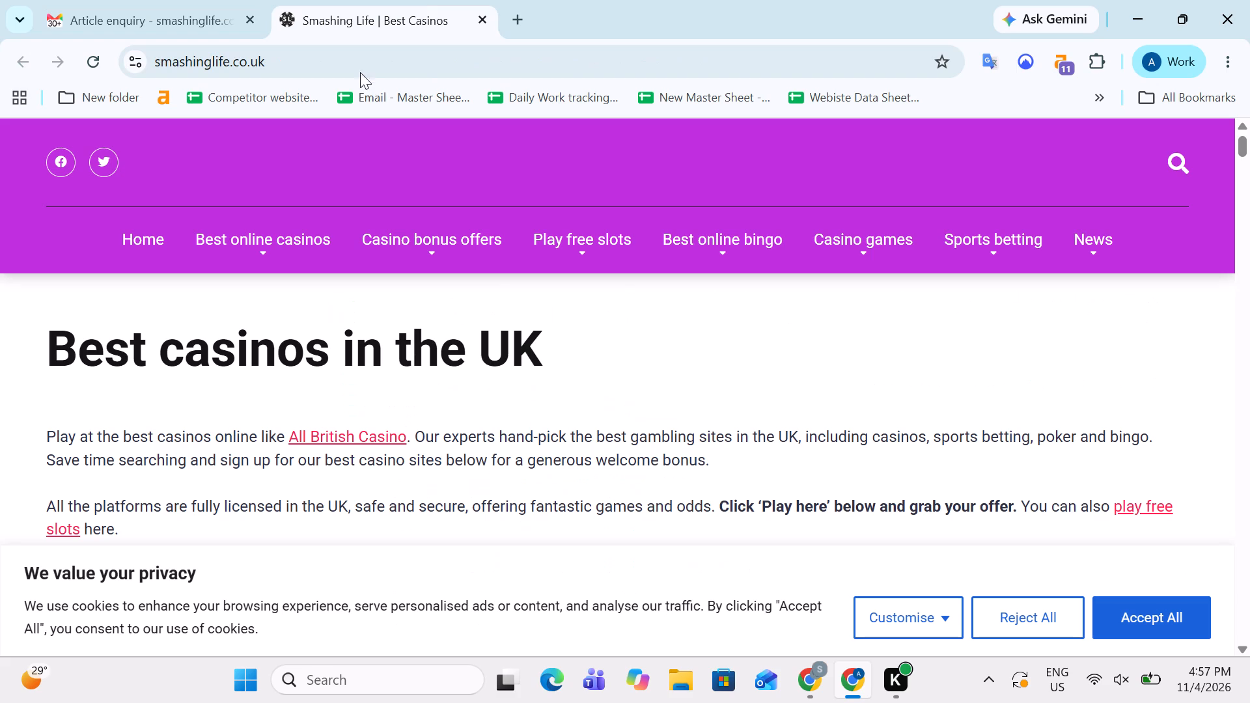
click(299, 61)
drag(299, 61, 259, 63)
key(ctrl+c)
key(ctrl+c)
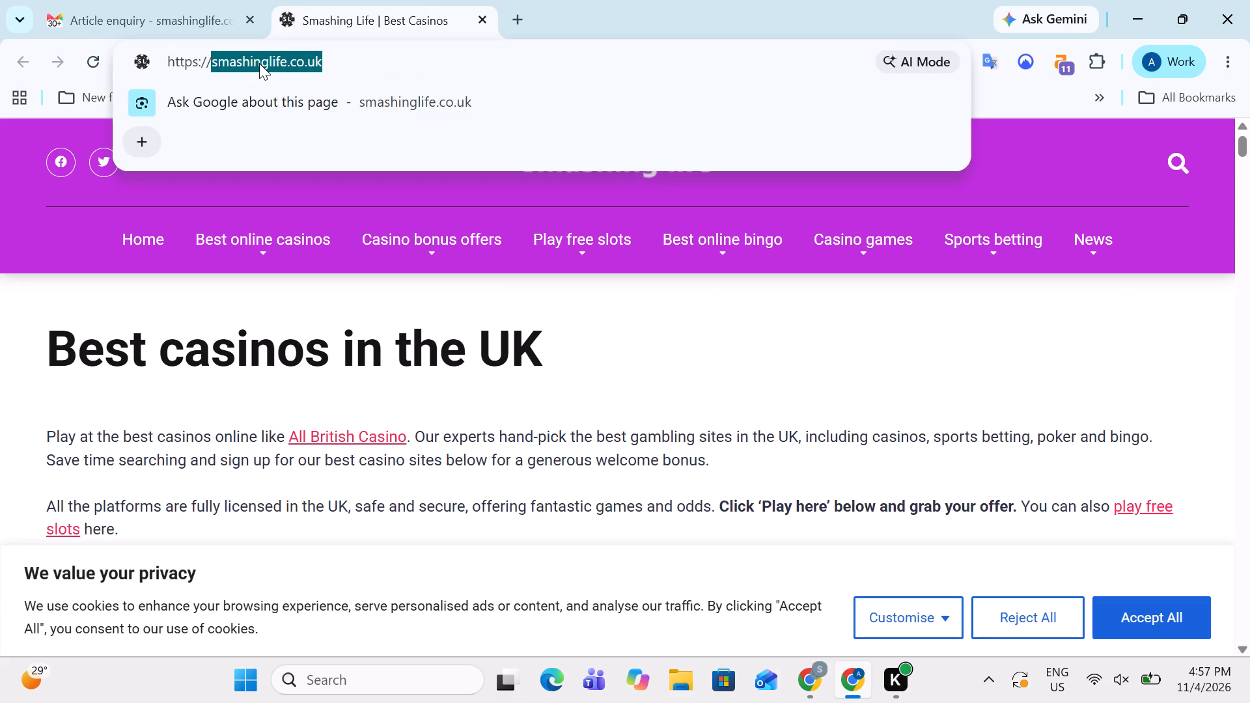
key(alt+Tab)
key(Down)
key(Return)
key(ctrl+v)
key(Tab)
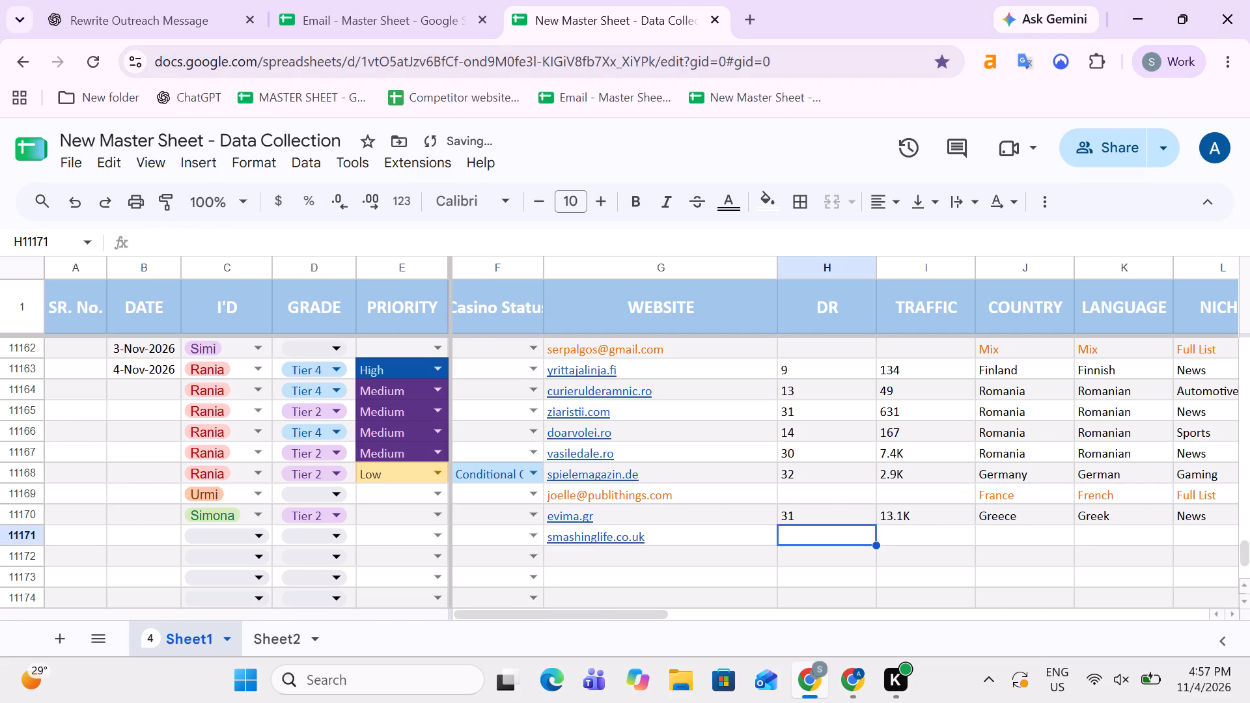
Look over the smashinglife.co.uk homepage, accept its cookies and check its Ahrefs metrics.
key(alt+Tab)
scroll(269, 87, down, 7)
scroll(717, 419, down, 11)
click(1178, 606)
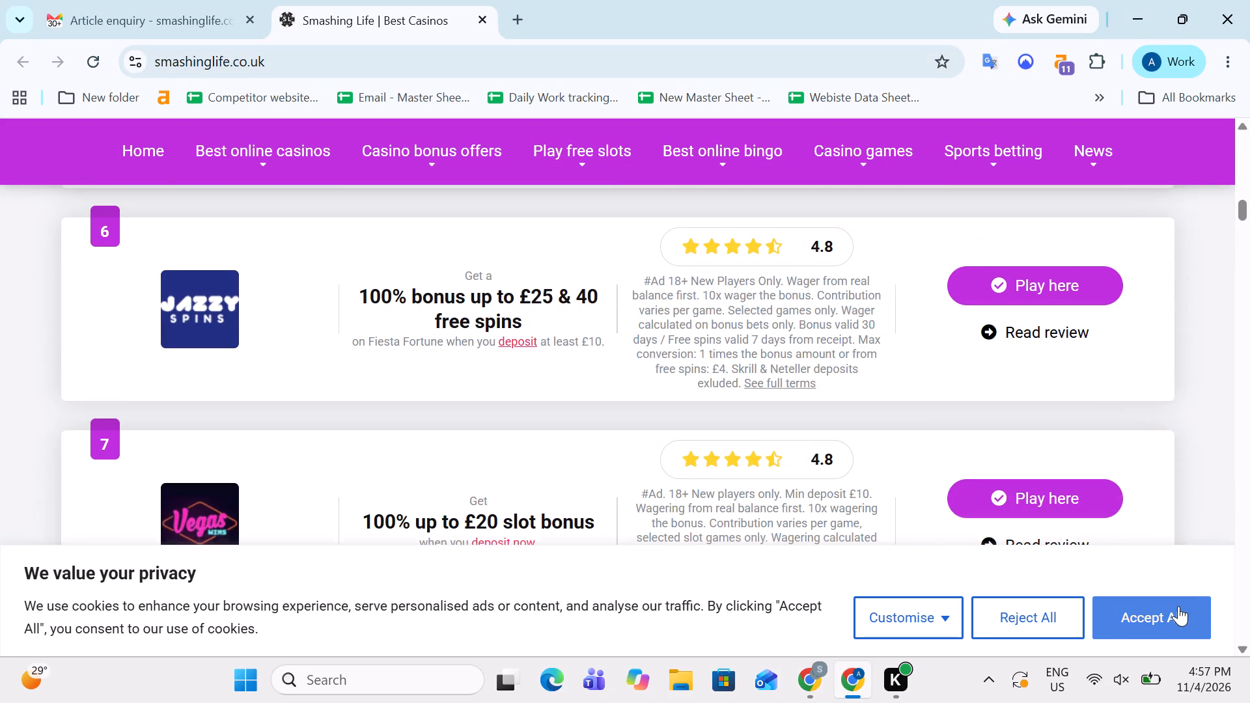
scroll(1027, 420, up, 20)
scroll(1027, 420, up, 11)
click(1068, 68)
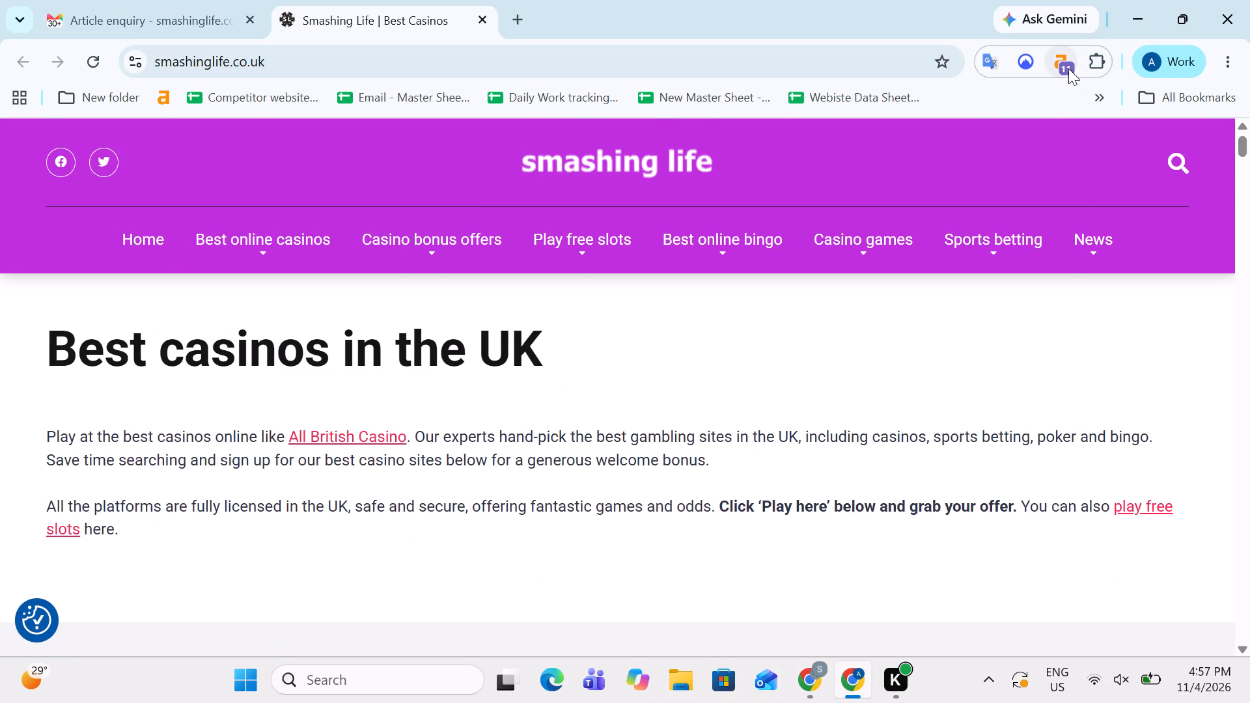
key(alt+Tab)
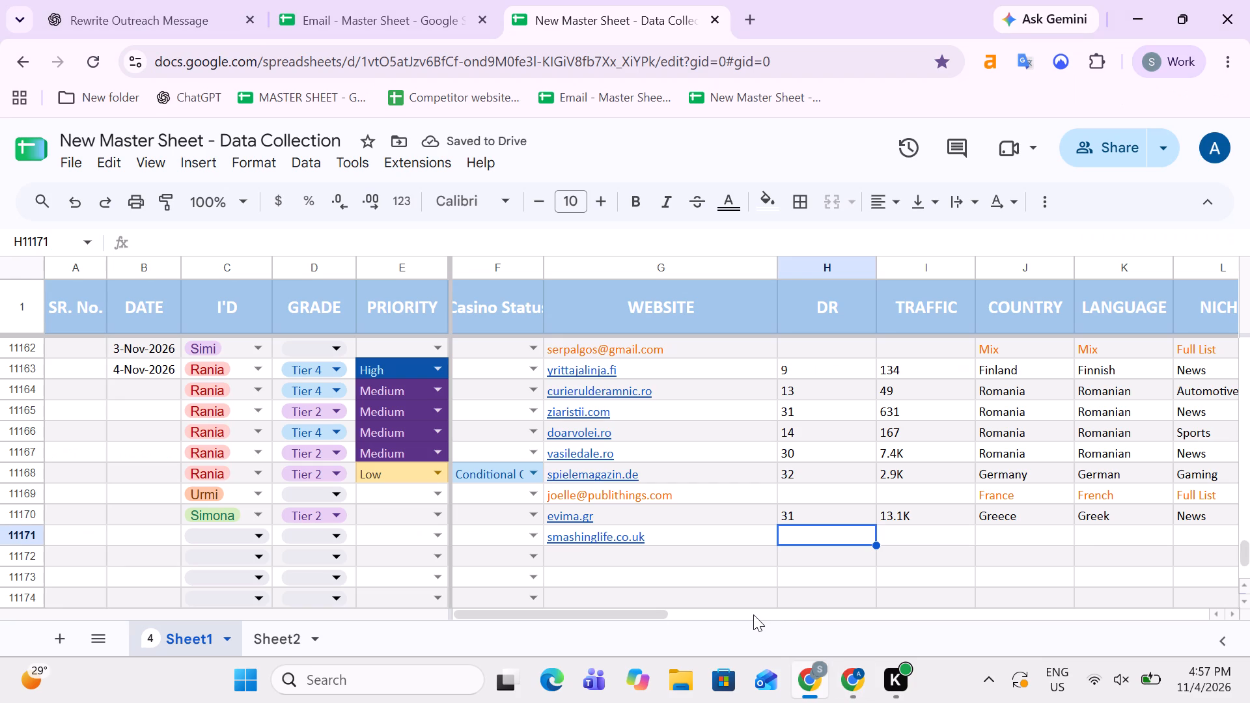
Fill the smashinglife.co.uk row with DR 11, traffic 545, country UK, language English and niche Casino.
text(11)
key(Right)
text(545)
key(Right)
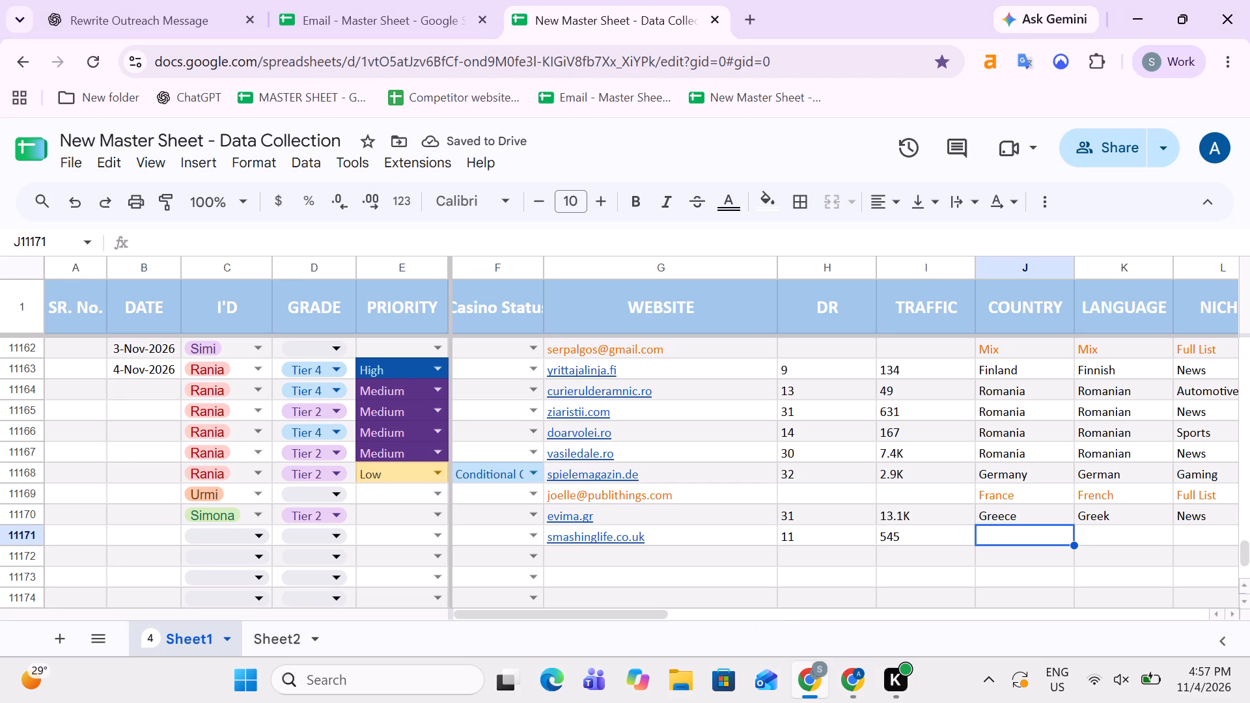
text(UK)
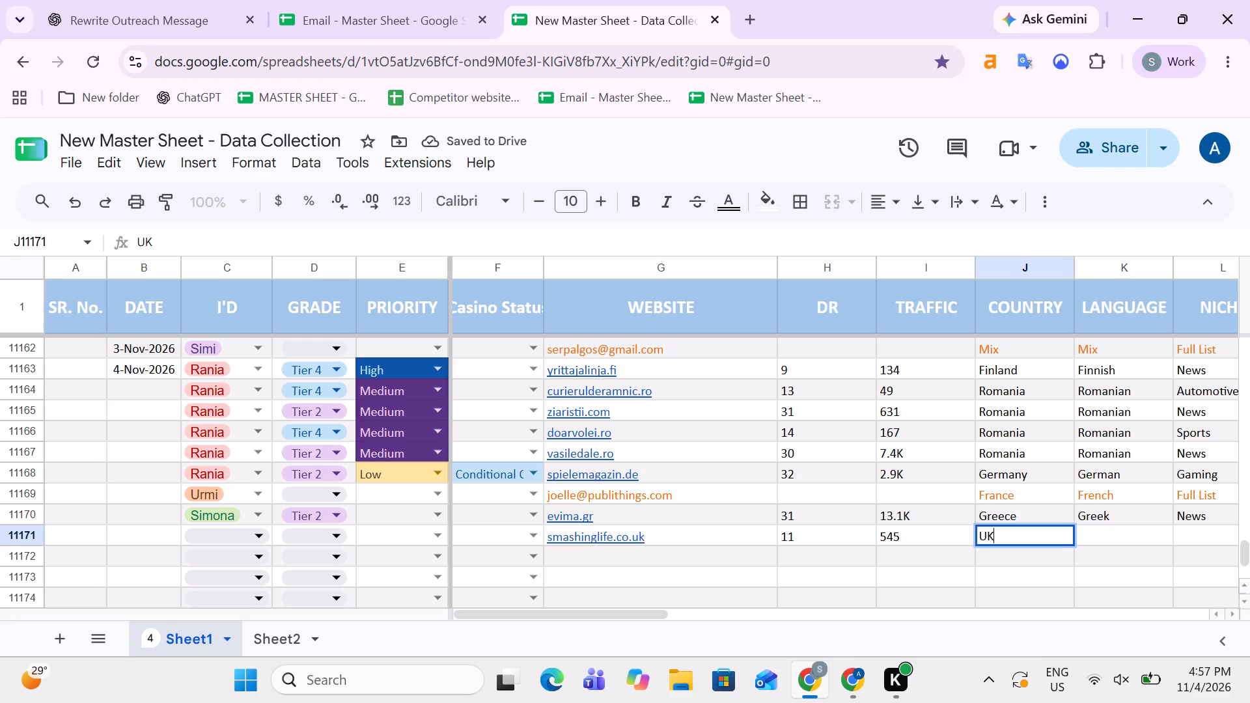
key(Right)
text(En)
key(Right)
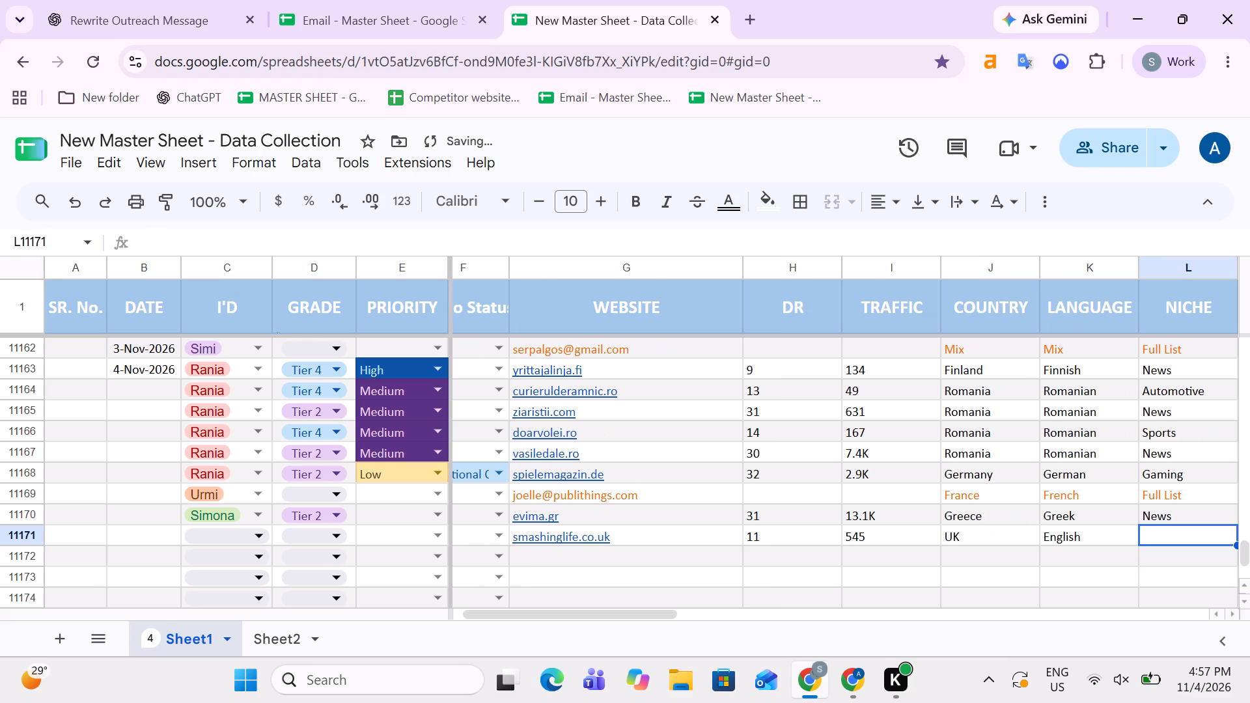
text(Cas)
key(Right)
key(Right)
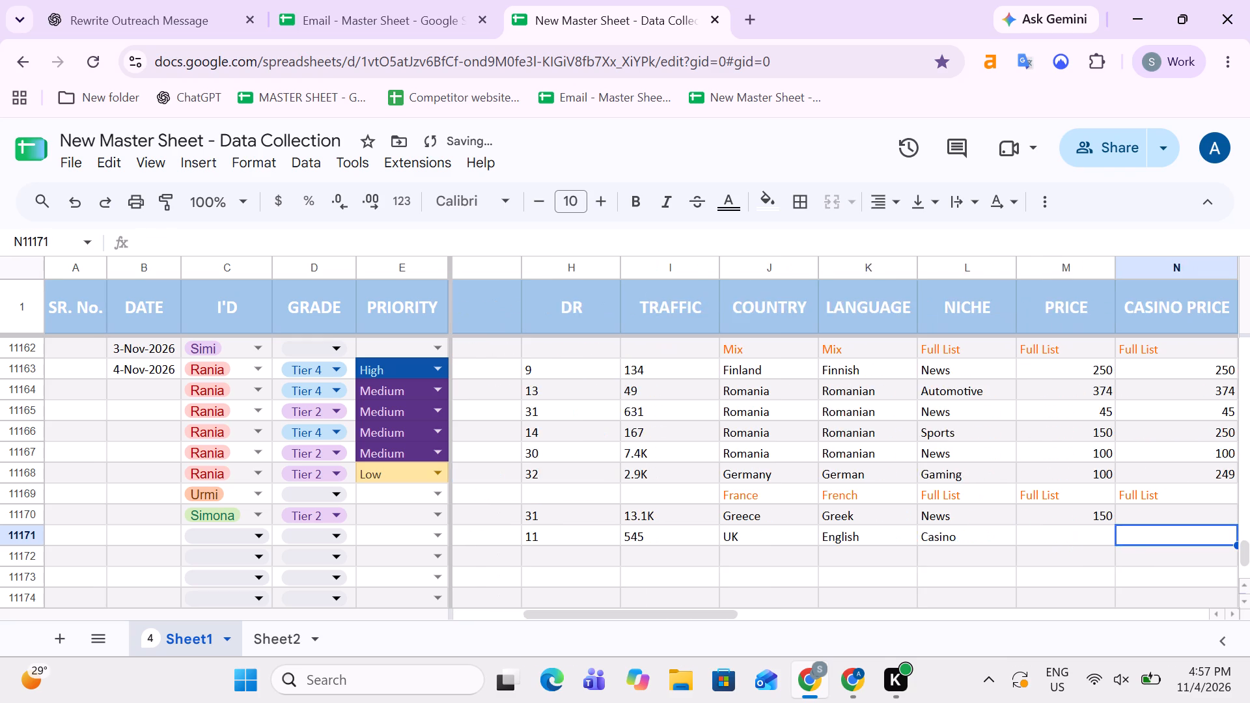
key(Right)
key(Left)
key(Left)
Switch to the smashinglife.co.uk website, search it for Netbet, look over the results and close the site.
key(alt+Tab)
click(0, 327)
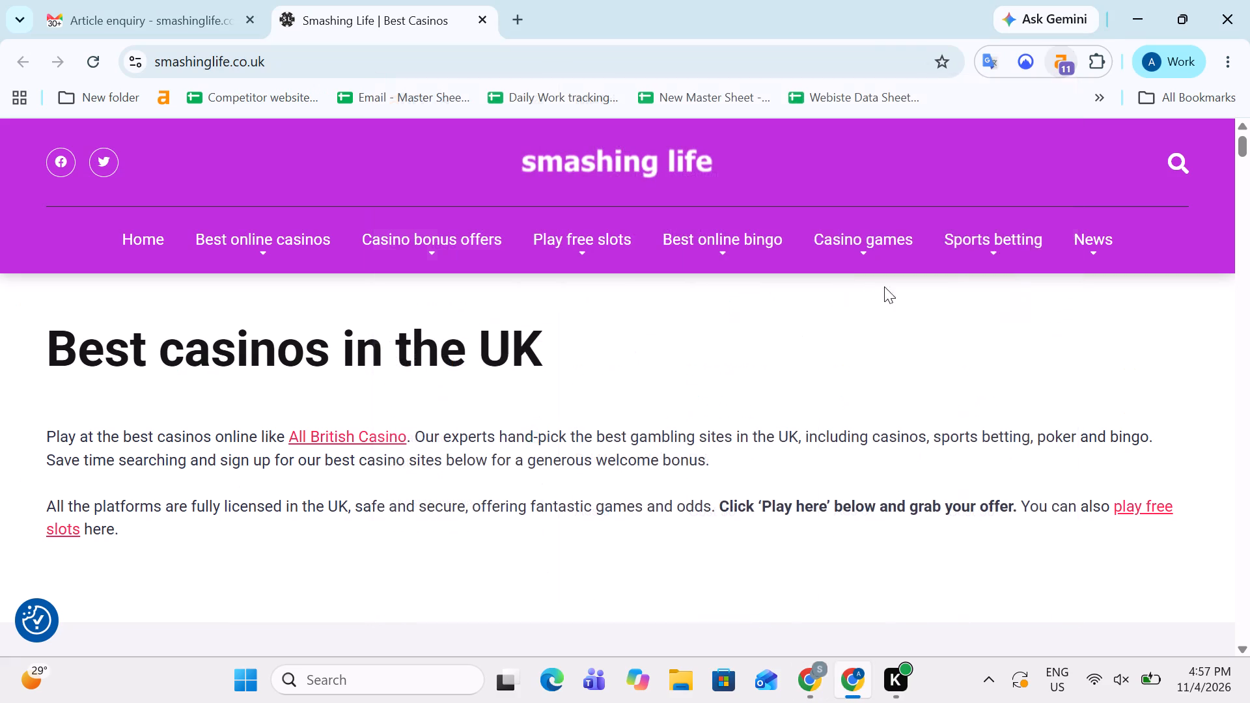
click(1174, 158)
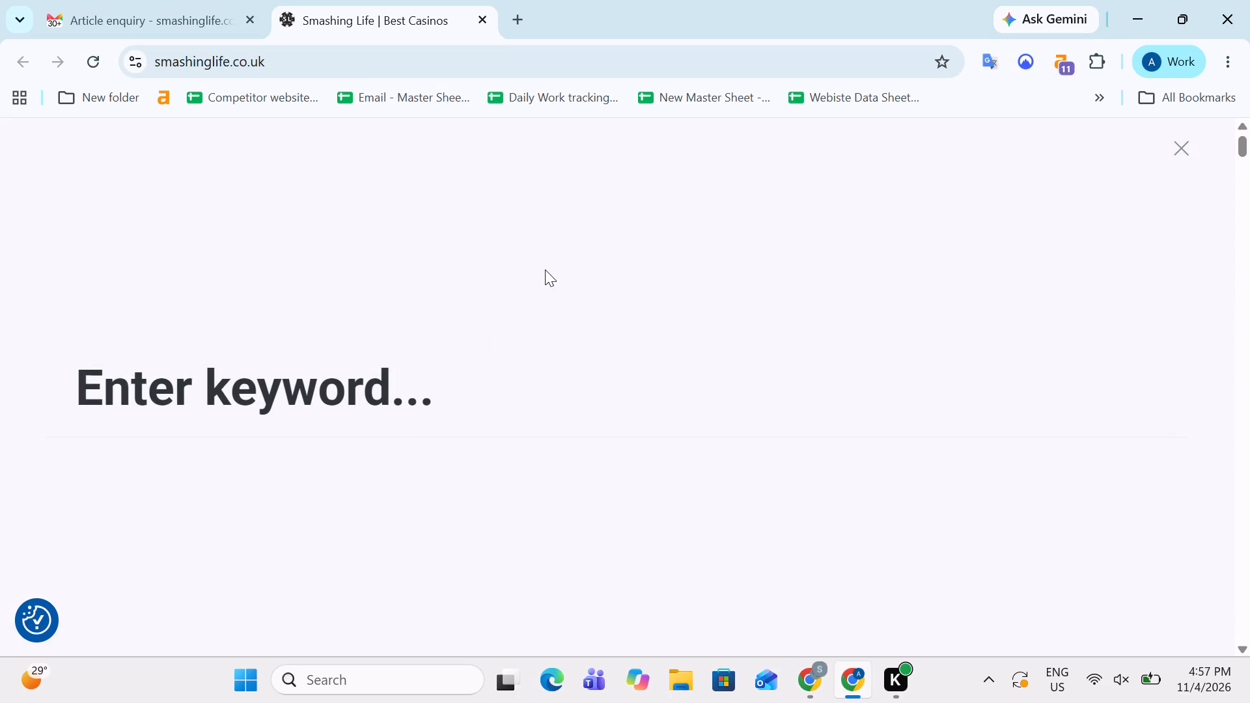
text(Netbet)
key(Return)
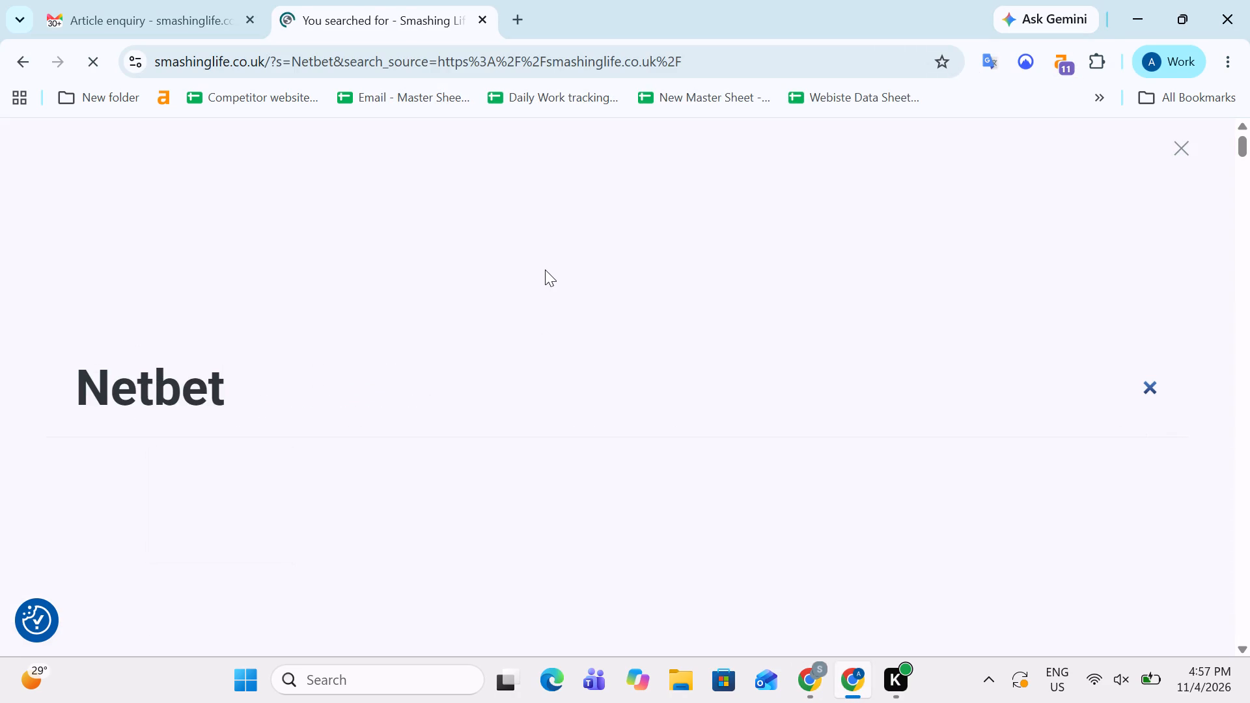
scroll(456, 366, down, 3)
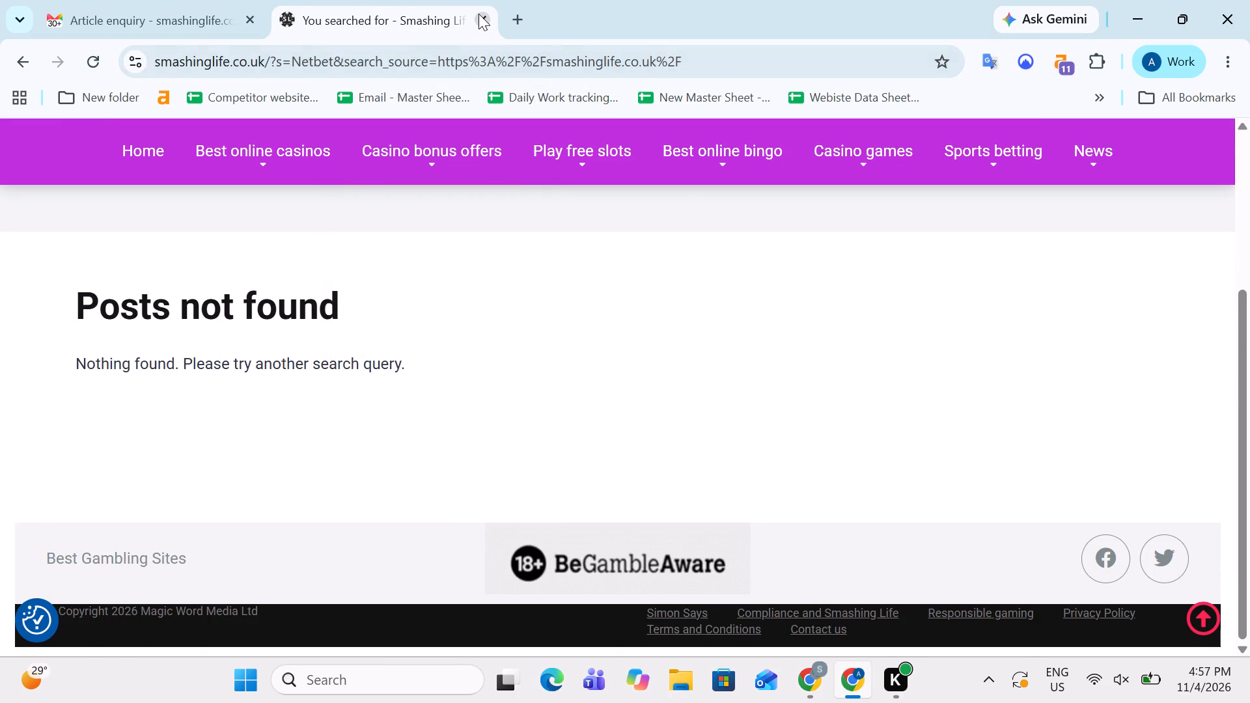
click(479, 14)
Check the quoted post price in the smashinglife.co.uk email and record 180 as both Price and Casino Price in its sheet row.
scroll(577, 402, down, 3)
scroll(576, 418, up, 2)
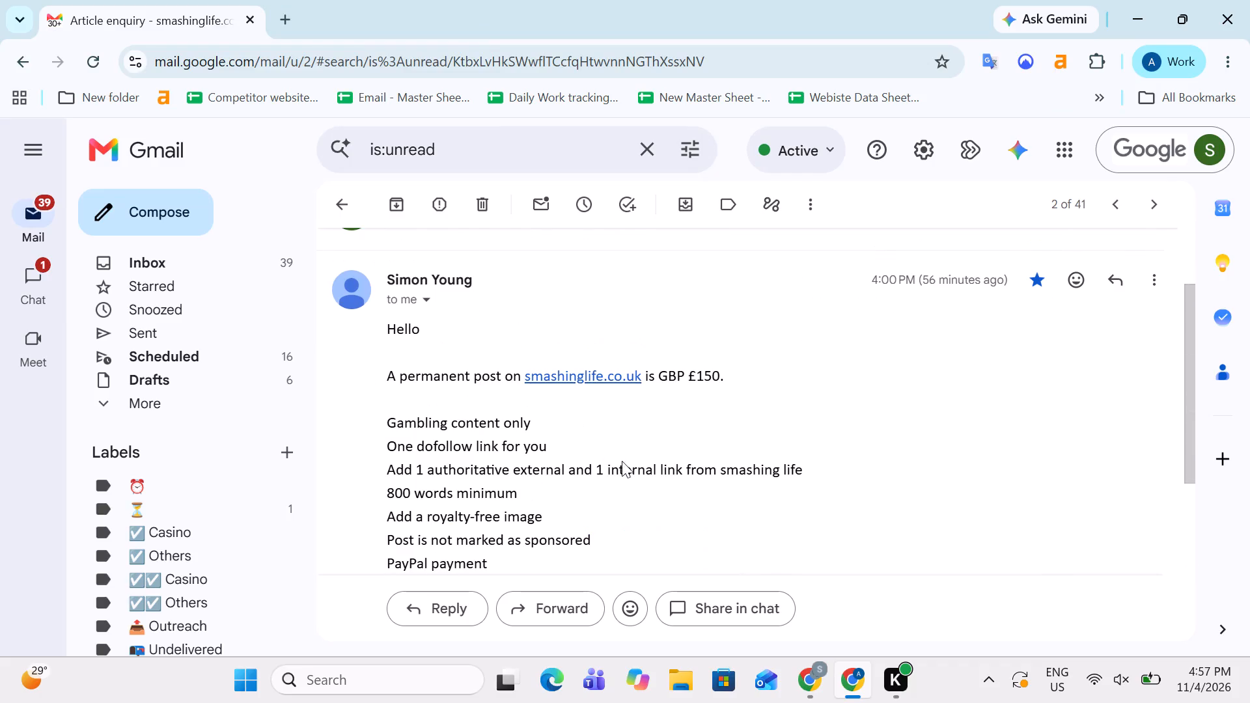
key(alt+Tab)
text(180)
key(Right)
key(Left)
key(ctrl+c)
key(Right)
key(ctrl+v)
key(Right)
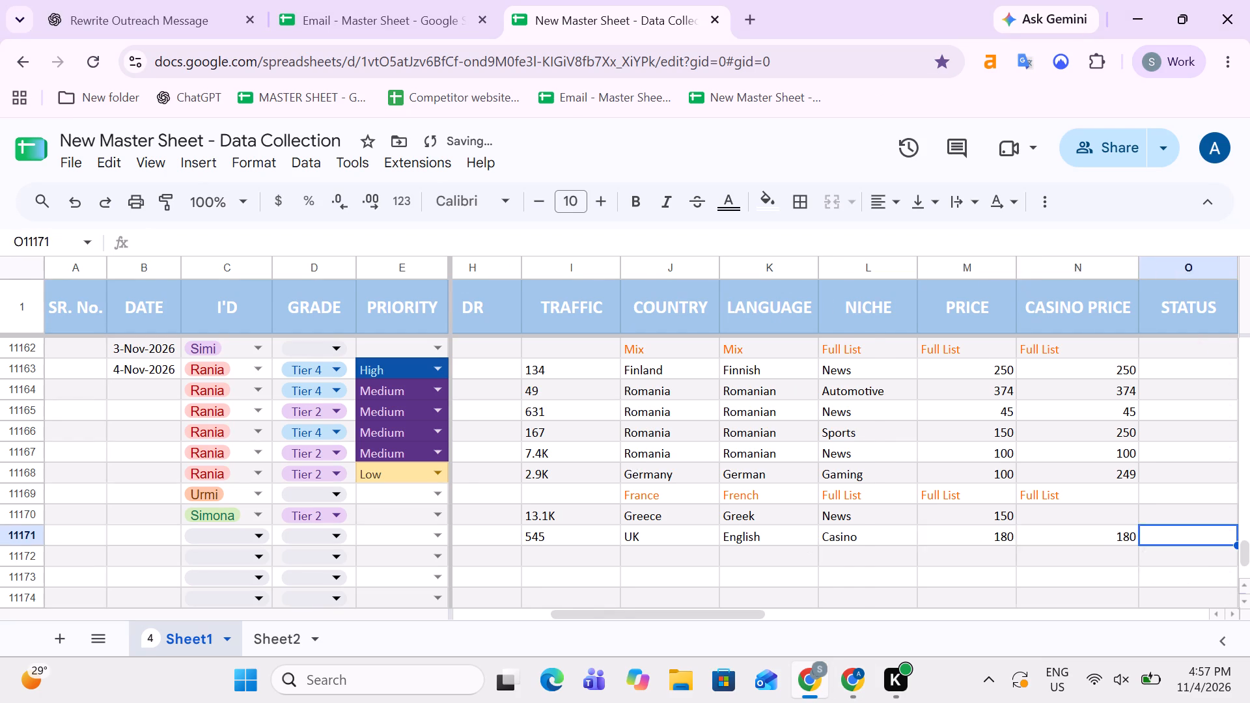
Set the Website Type of the smashinglife.co.uk row to Unique.
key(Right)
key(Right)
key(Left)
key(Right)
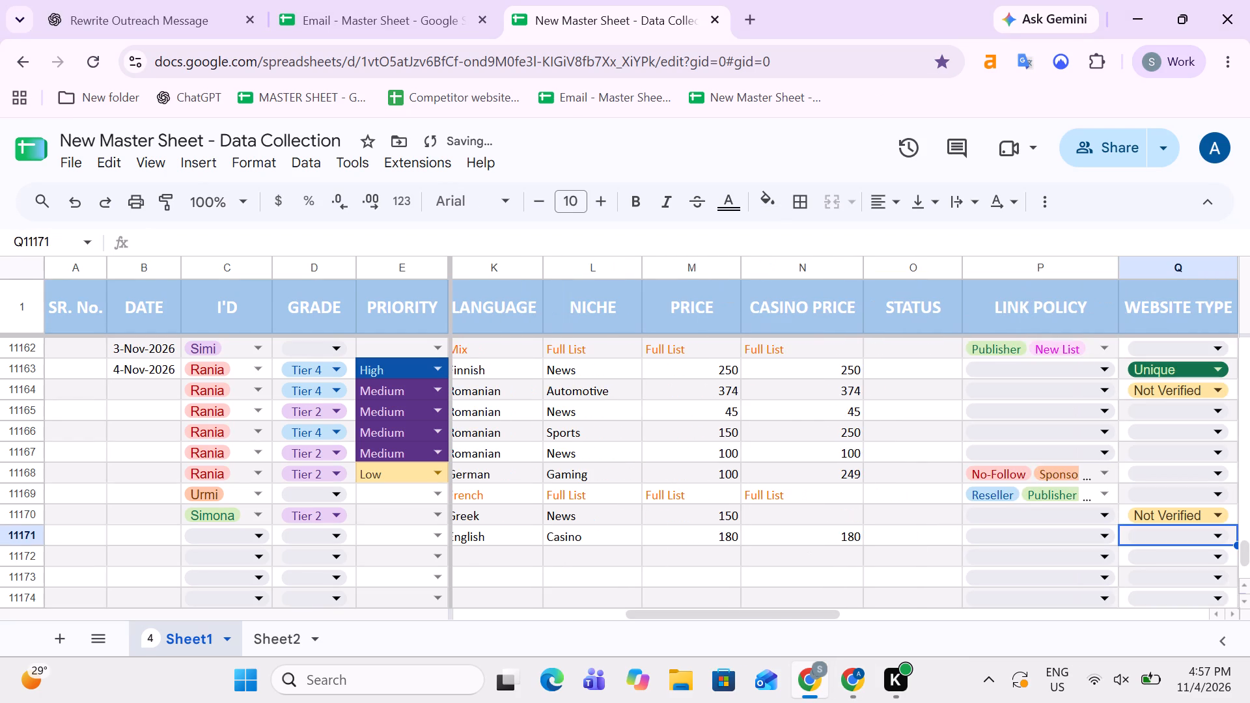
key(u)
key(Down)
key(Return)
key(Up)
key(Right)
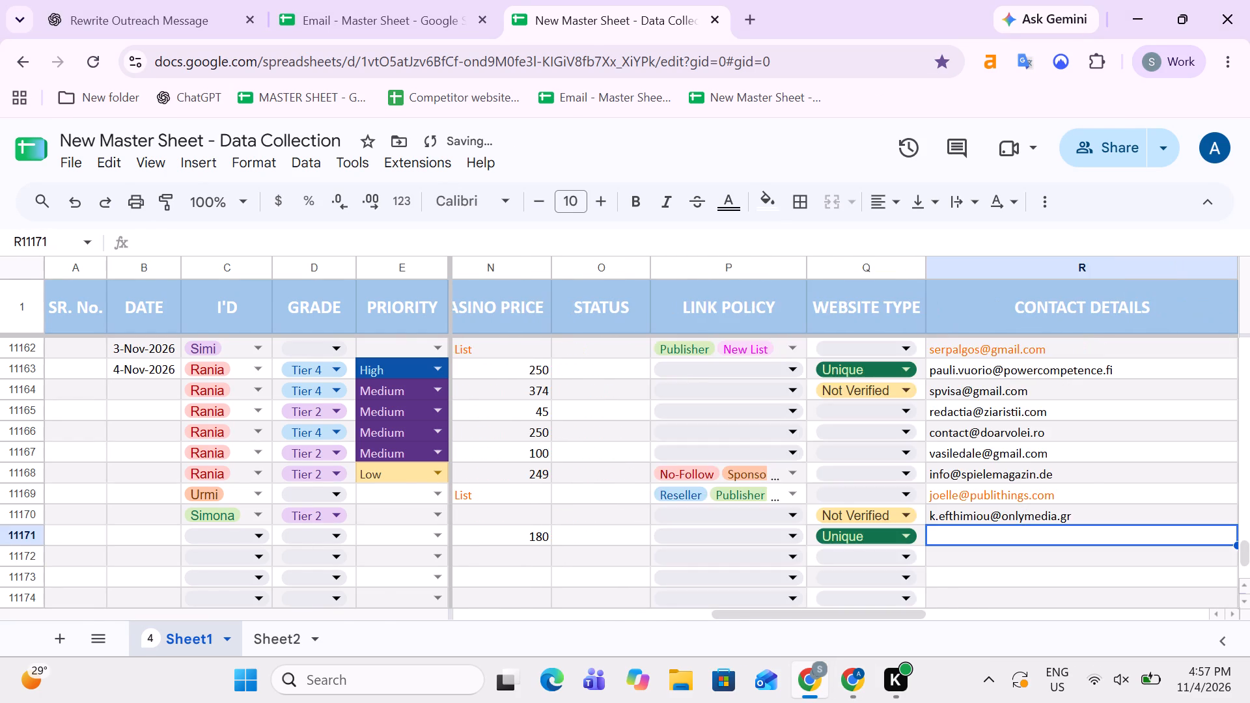
Bring the sender's email address from the smashinglife.co.uk reply into the row's Contact Details cell.
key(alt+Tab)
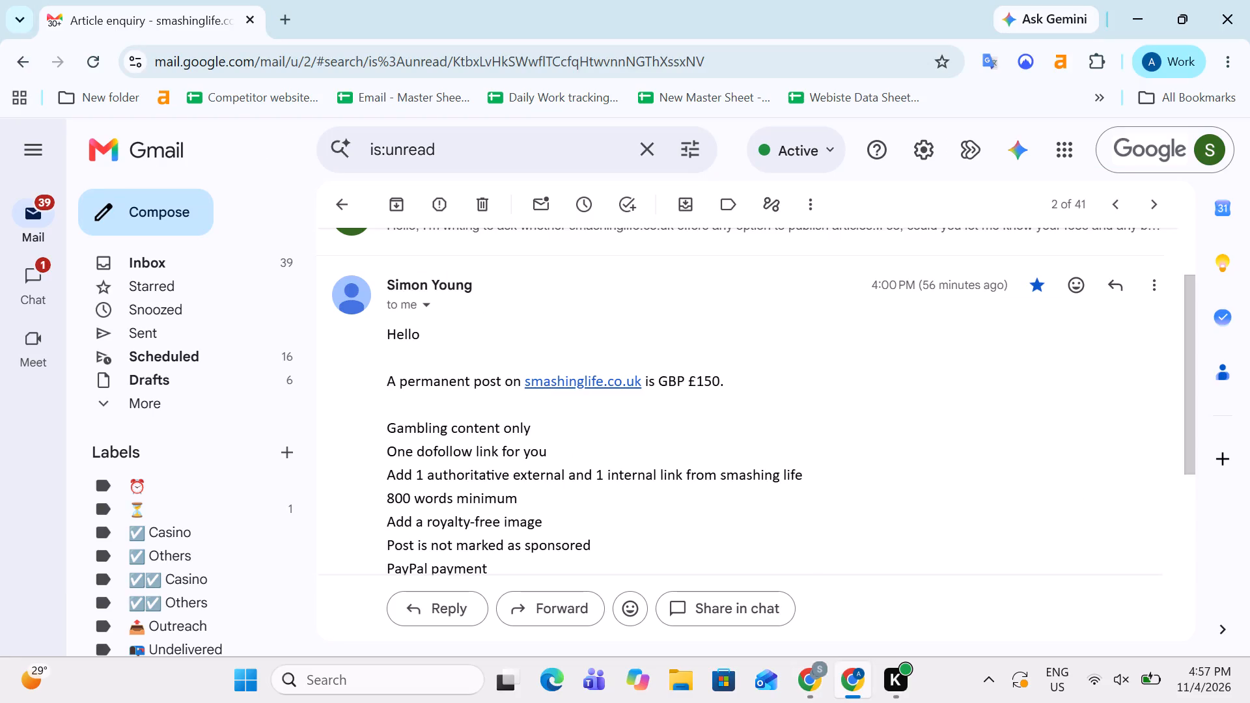
click(750, 369)
key(alt+Tab)
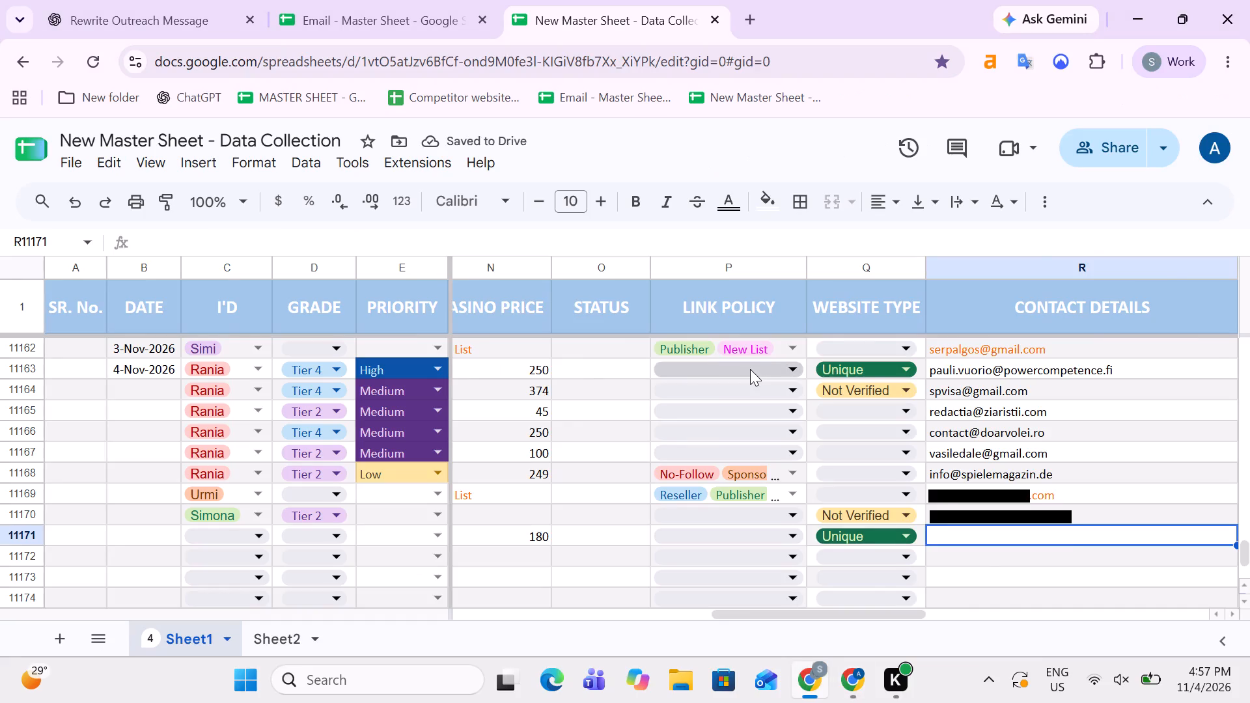
key(ctrl+v)
Go back to the start of the smashinglife.co.uk row and set its Priority to High.
key(Right)
key(Left)
key(Left)
key(Left)
key(Left)
key(Left)
key(Left)
key(Right)
key(Right)
key(Right)
key(Left)
key(Left)
key(Left)
key(Left)
key(Left)
key(Left)
key(Left)
key(Left)
key(Left)
key(Left)
key(Left)
key(Left)
key(Left)
key(Left)
key(Left)
key(Left)
key(Left)
key(Left)
key(Left)
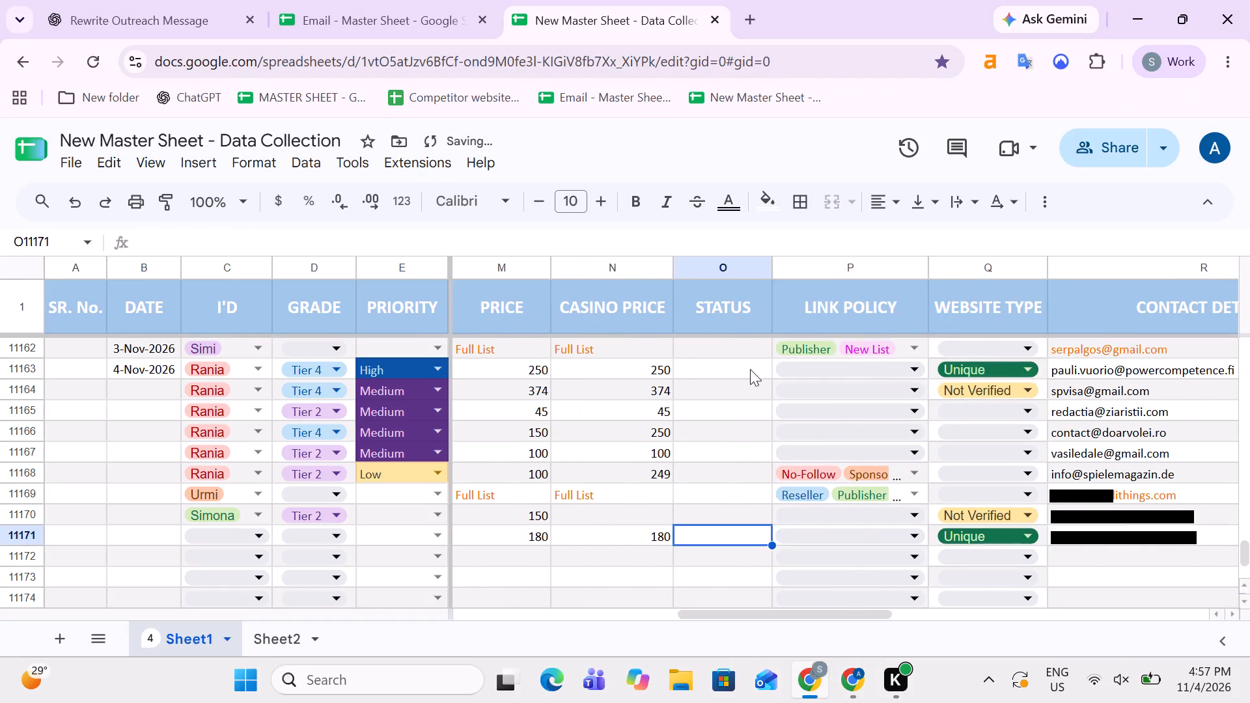
key(Right)
key(Right)
key(Right)
key(Right)
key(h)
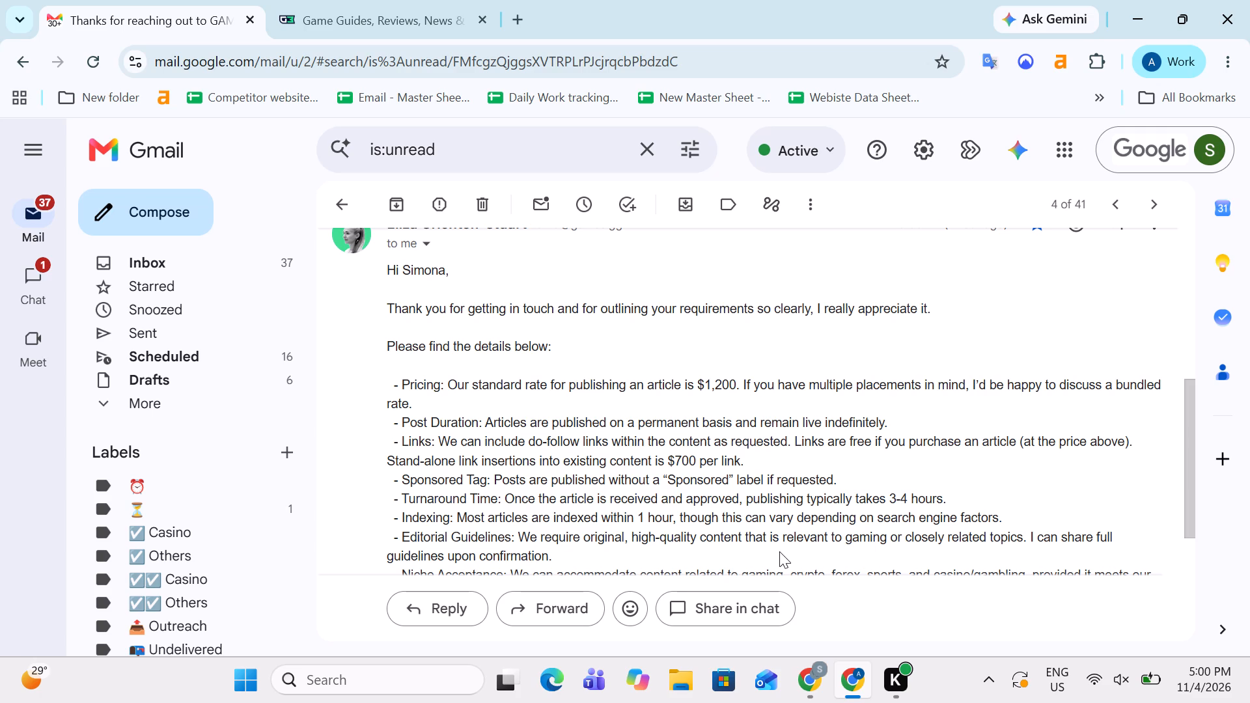
scroll(596, 527, down, 1)
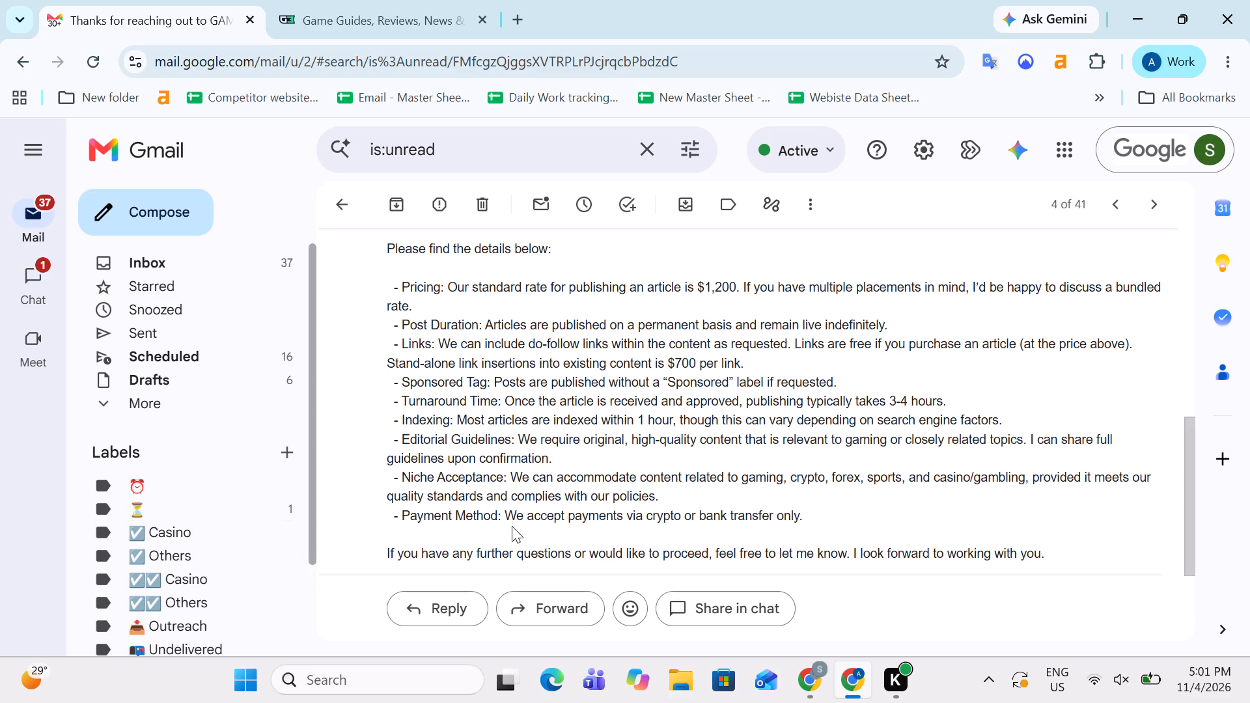
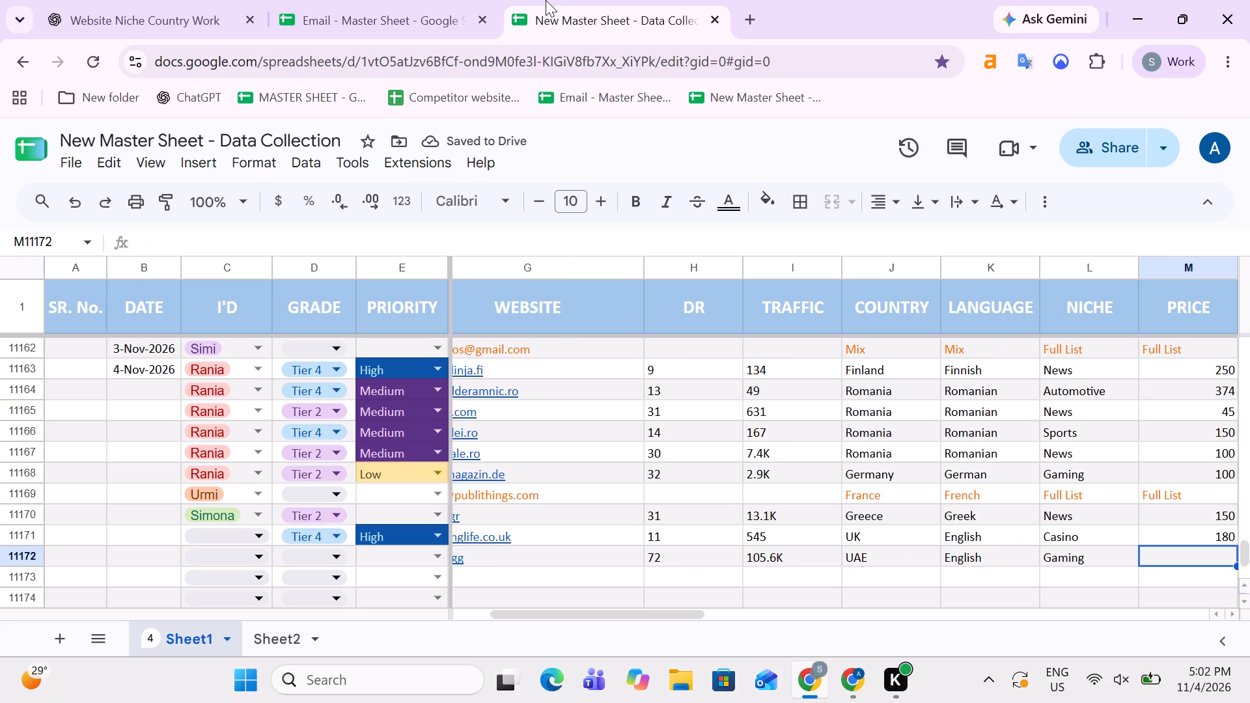
Dismiss the Netbet search on games.gg and close the website to return to the publisher's reply in Gmail.
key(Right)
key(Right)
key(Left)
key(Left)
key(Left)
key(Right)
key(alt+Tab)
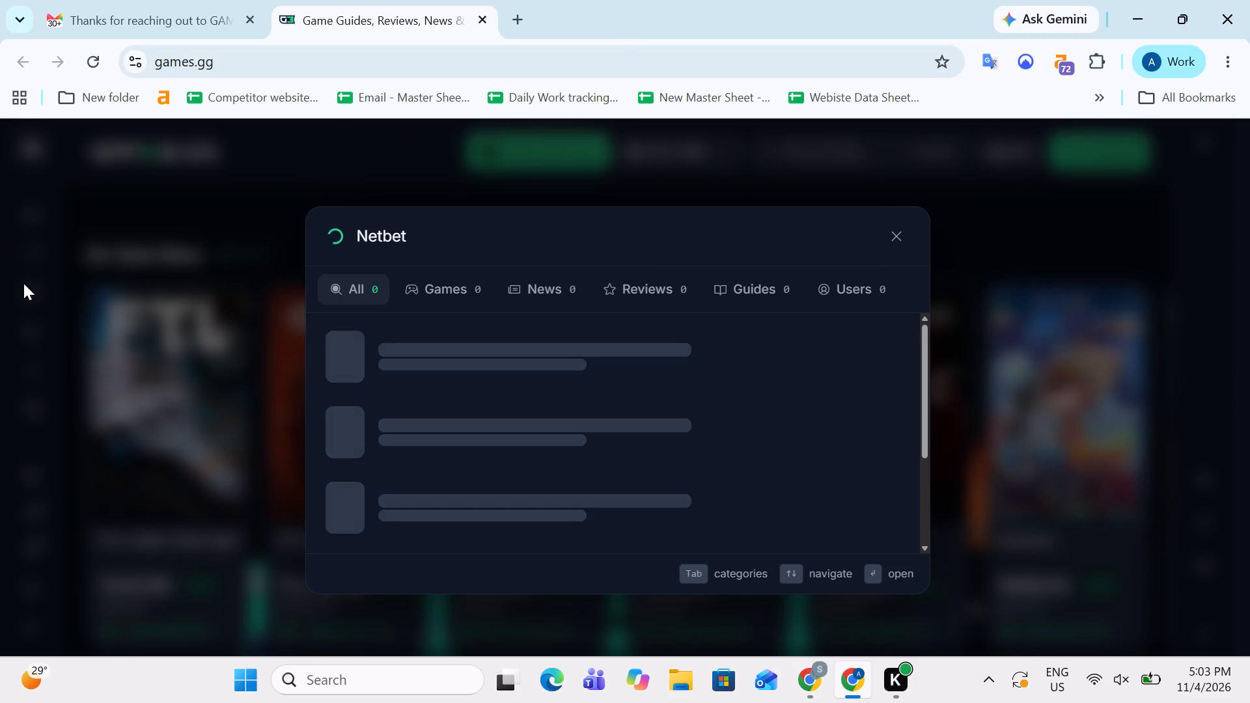
click(890, 238)
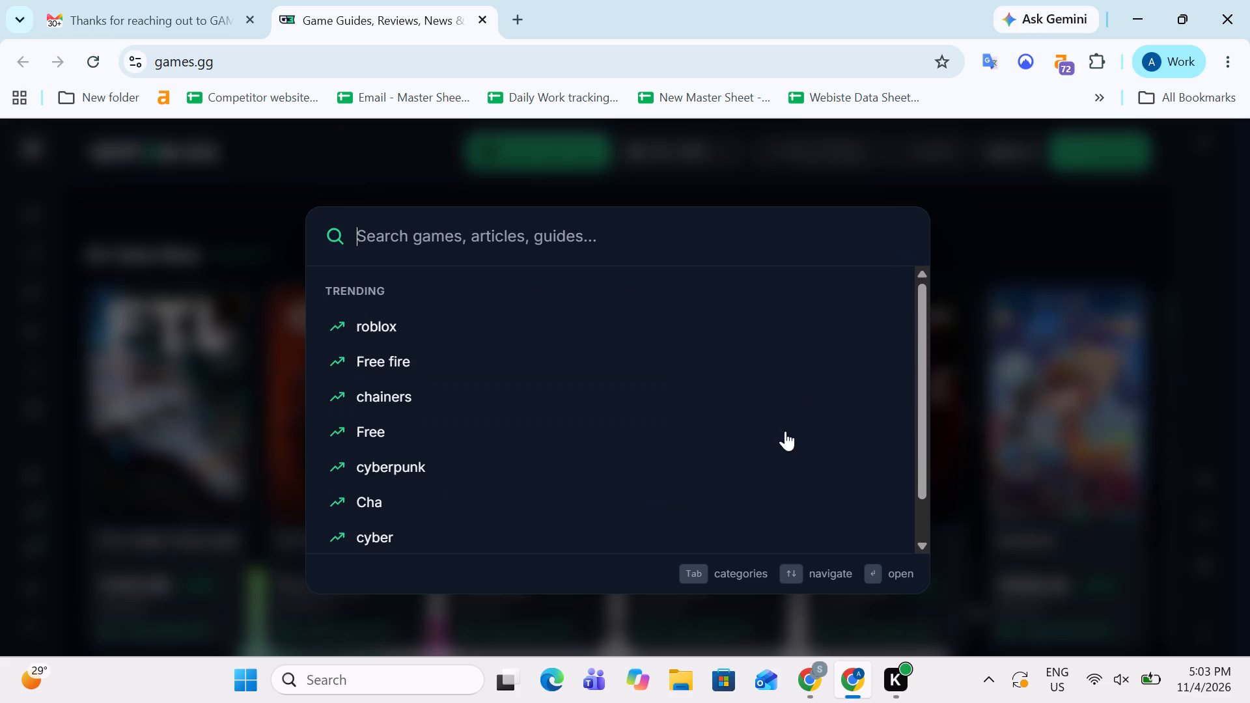
click(0, 240)
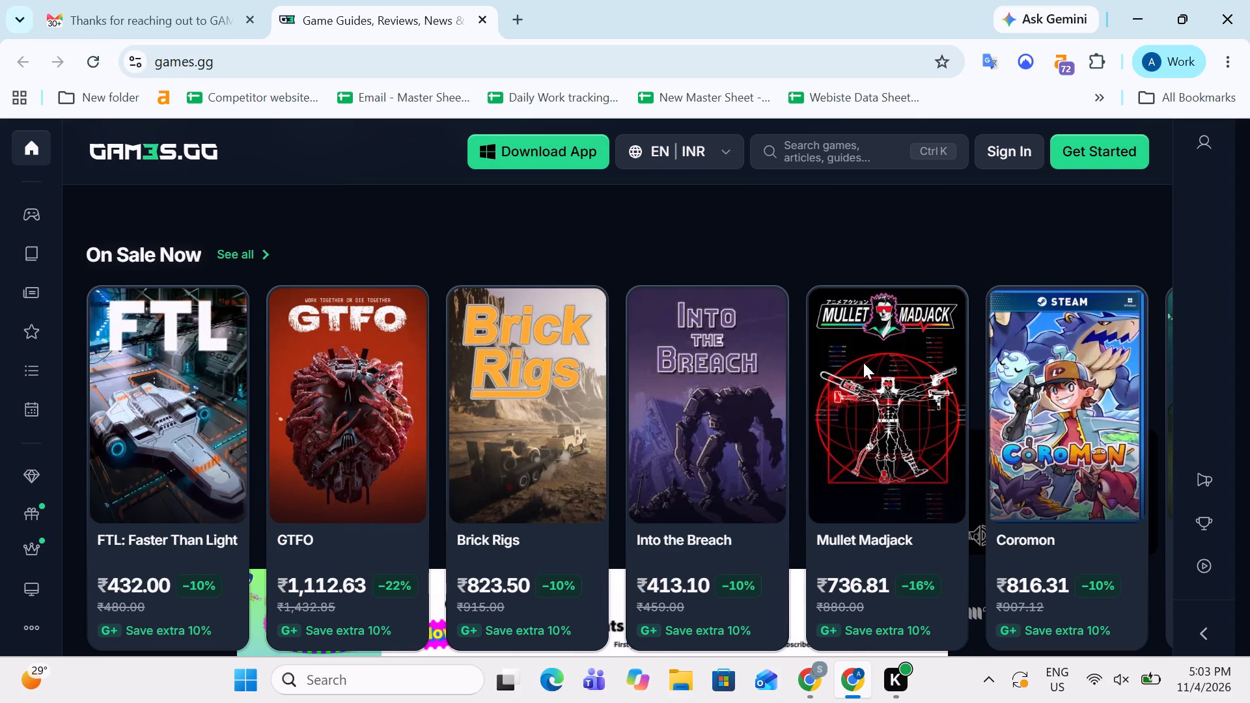
click(483, 20)
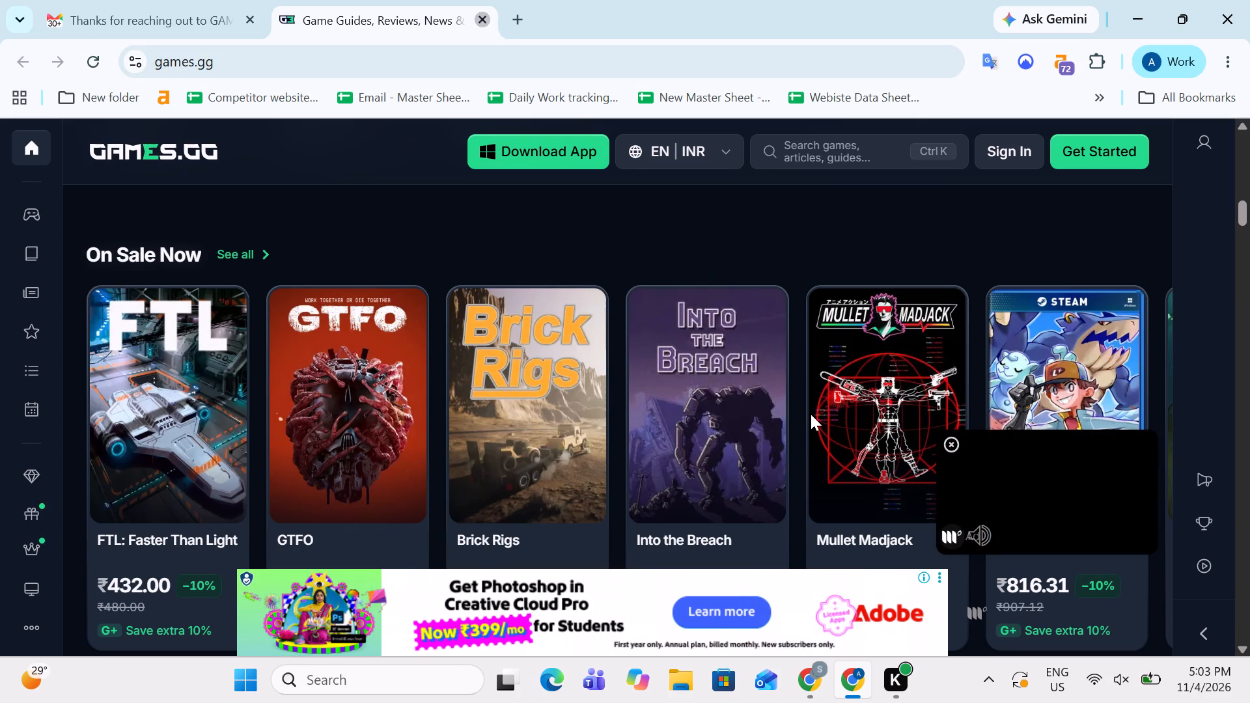
Enter 1200 as both the price and the casino price in the games.gg row of the New Master Sheet.
scroll(674, 400, down, 4)
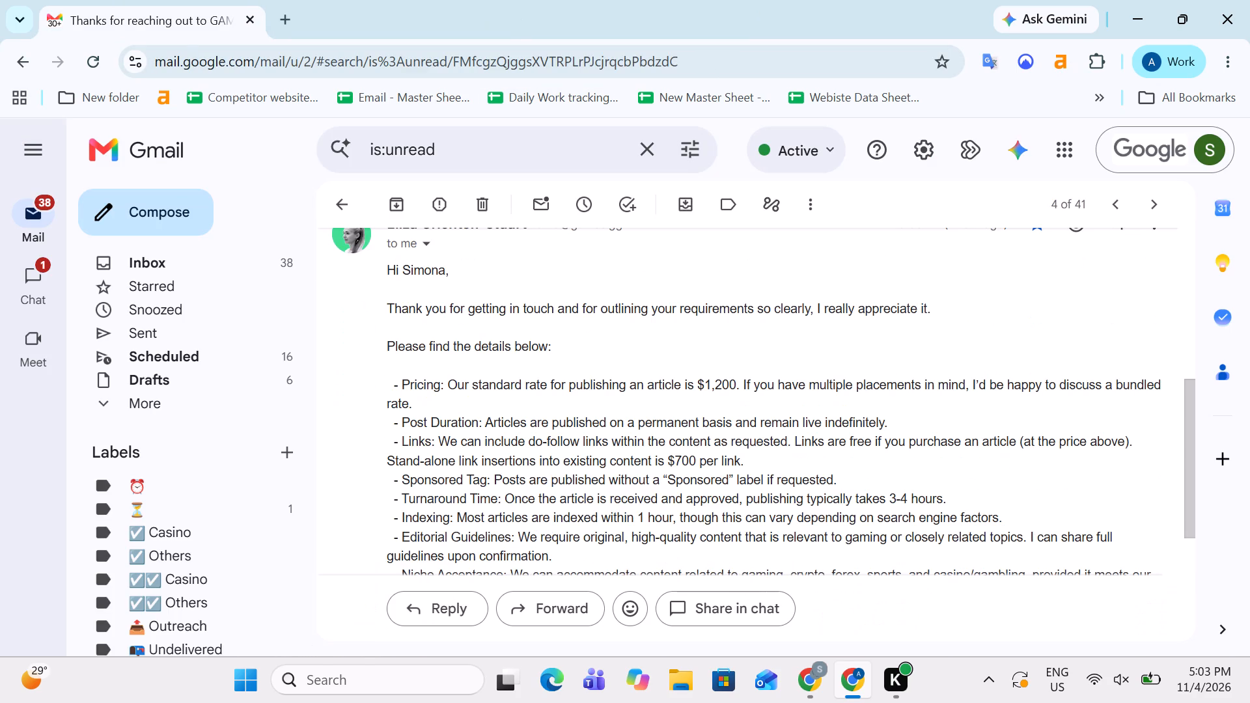
key(alt+Tab)
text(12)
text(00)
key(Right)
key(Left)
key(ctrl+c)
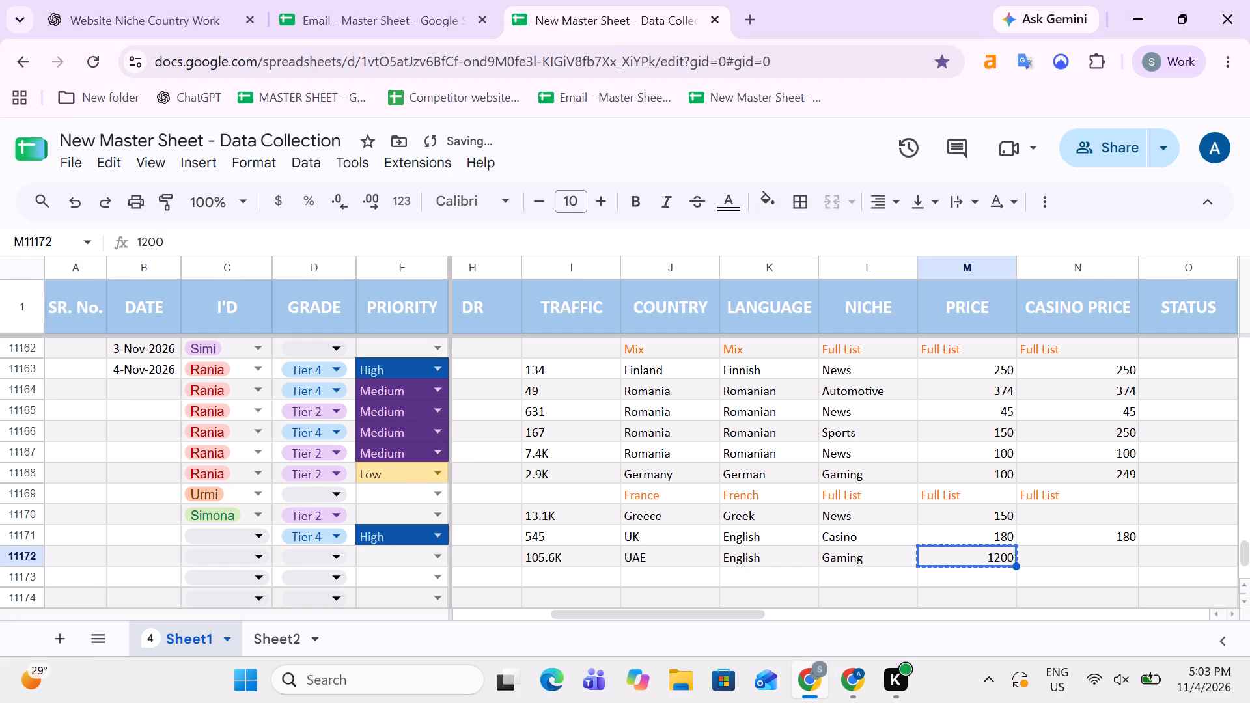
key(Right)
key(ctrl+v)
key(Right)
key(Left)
Read the remaining terms in the games.gg publisher's reply and set the site's website type to Unique in the sheet.
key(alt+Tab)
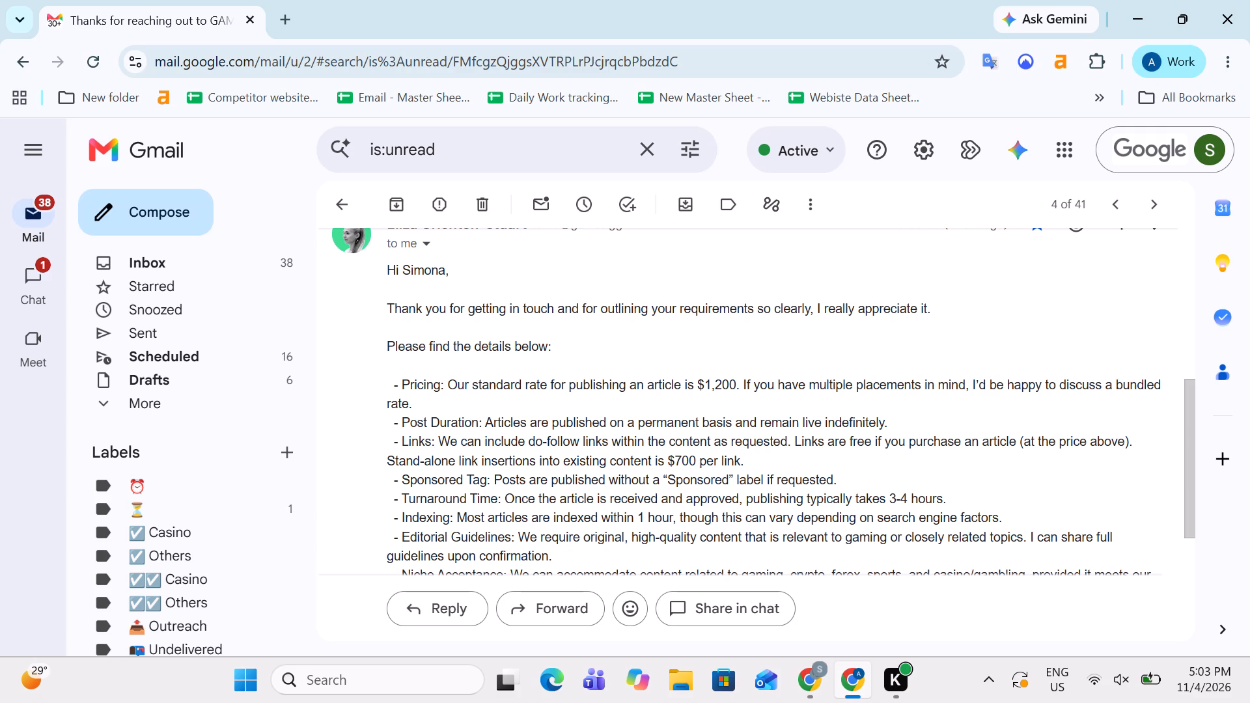
scroll(785, 435, down, 3)
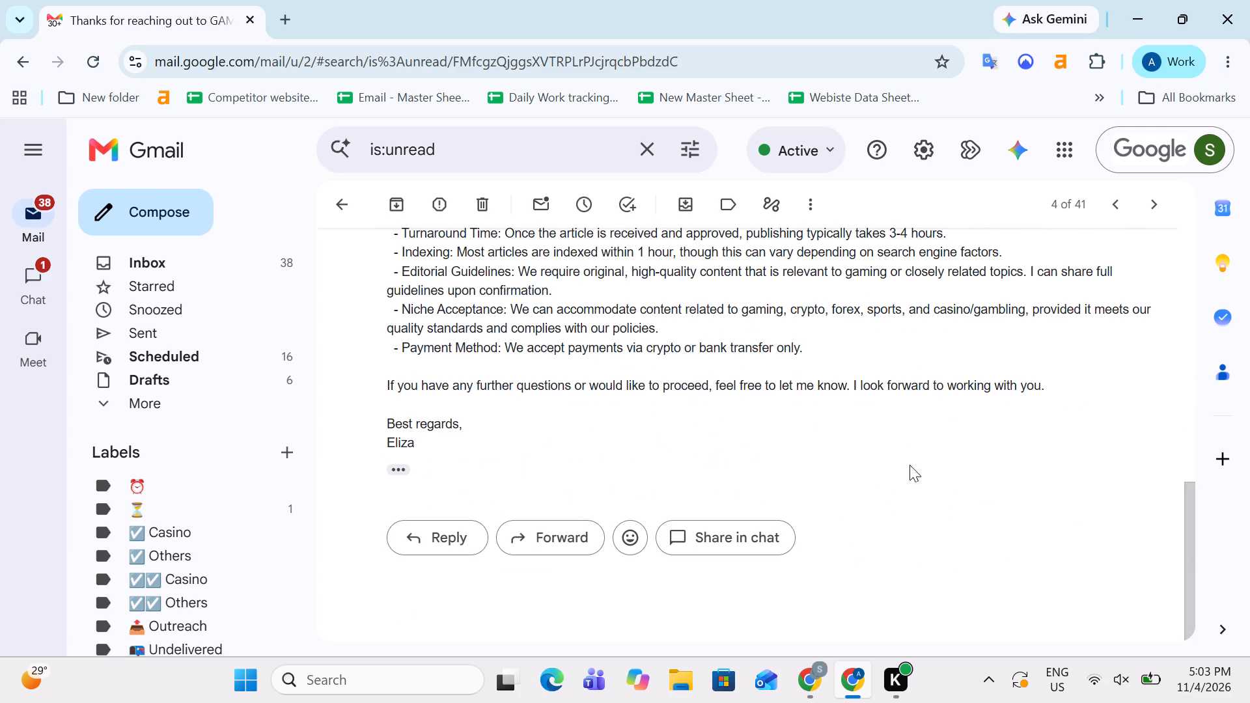
key(alt+Tab)
key(Right)
key(Left)
key(Right)
key(Right)
key(Right)
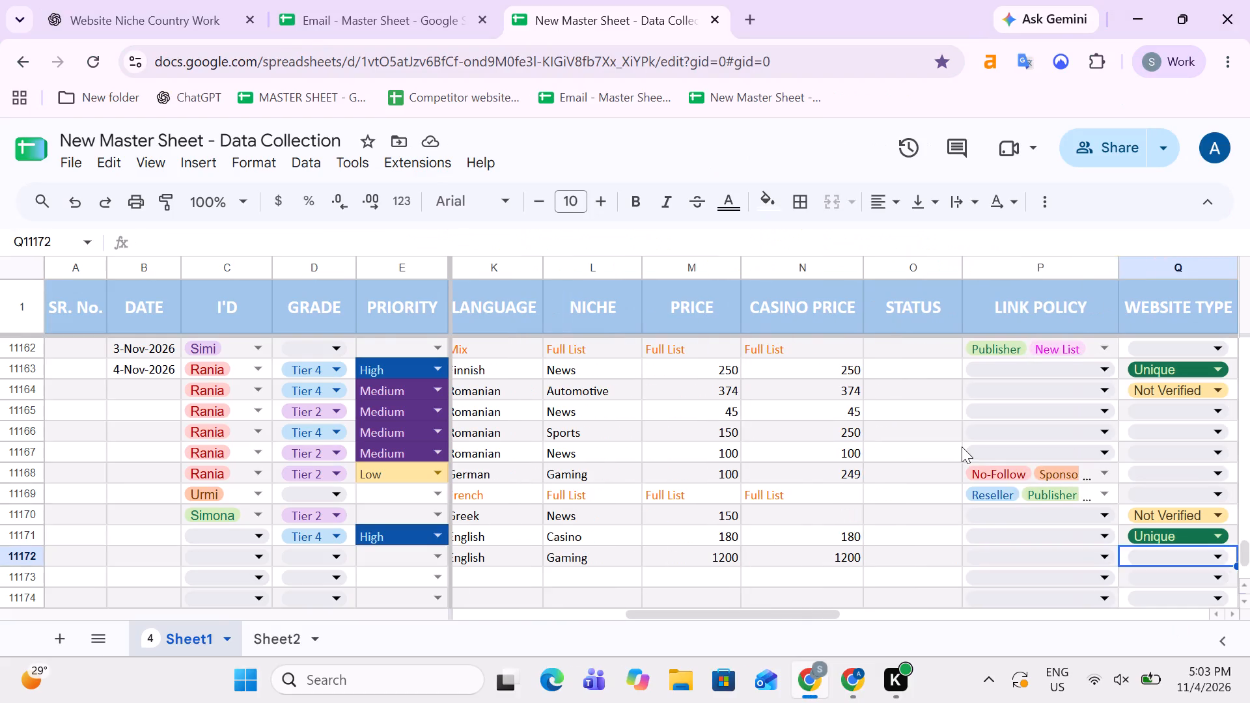
key(Left)
key(Right)
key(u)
key(Tab)
key(Right)
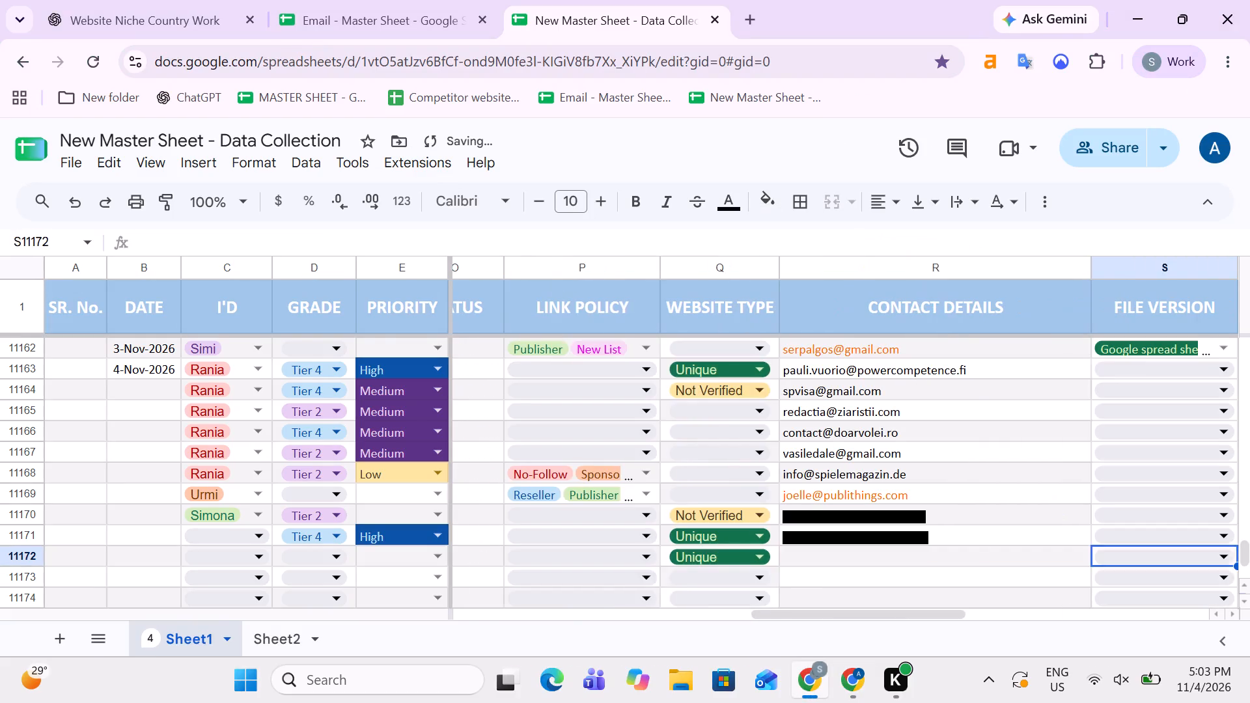
key(Left)
key(alt+Tab)
scroll(678, 374, up, 3)
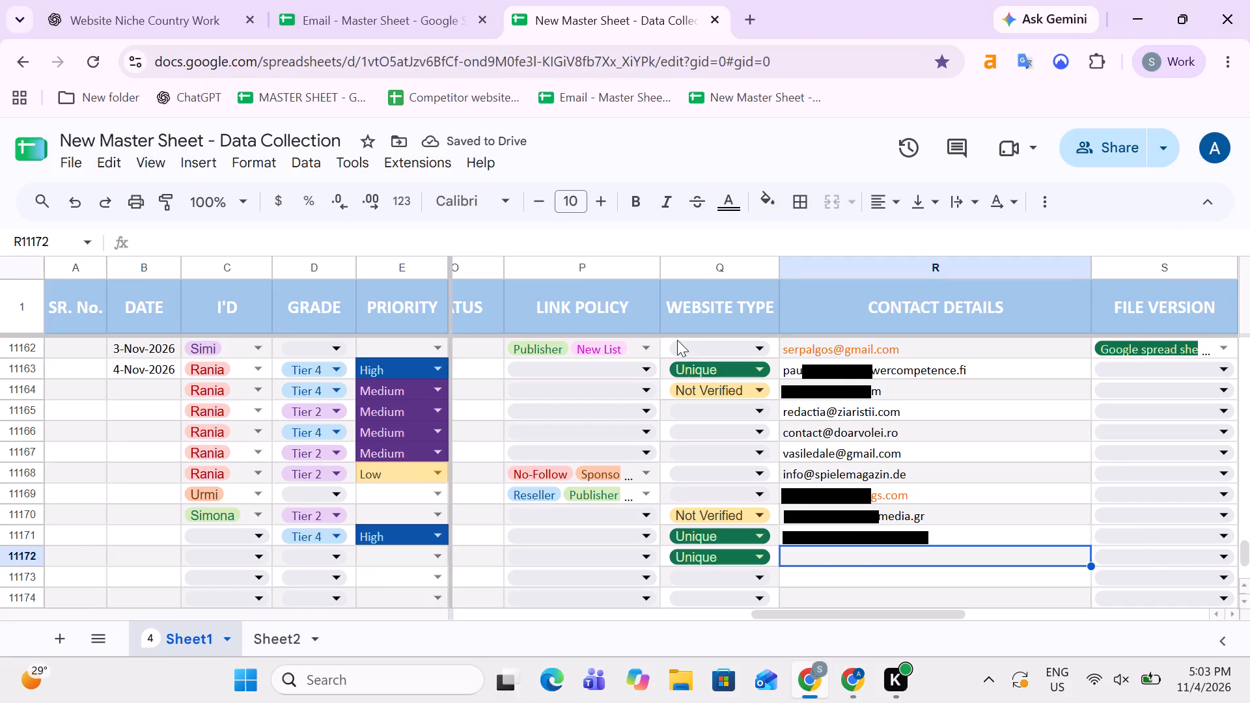
Review the games.gg and smashinglife.co.uk rows, checking the priority, casino status, pricing, link policy and website type columns.
key(Right)
key(Left)
key(Right)
key(Left)
key(Left)
key(Left)
key(Left)
key(Left)
key(Left)
key(Left)
key(Left)
key(Left)
key(Left)
key(Left)
key(Left)
key(Left)
key(Left)
key(Left)
key(Left)
key(Left)
key(Left)
key(Left)
key(Left)
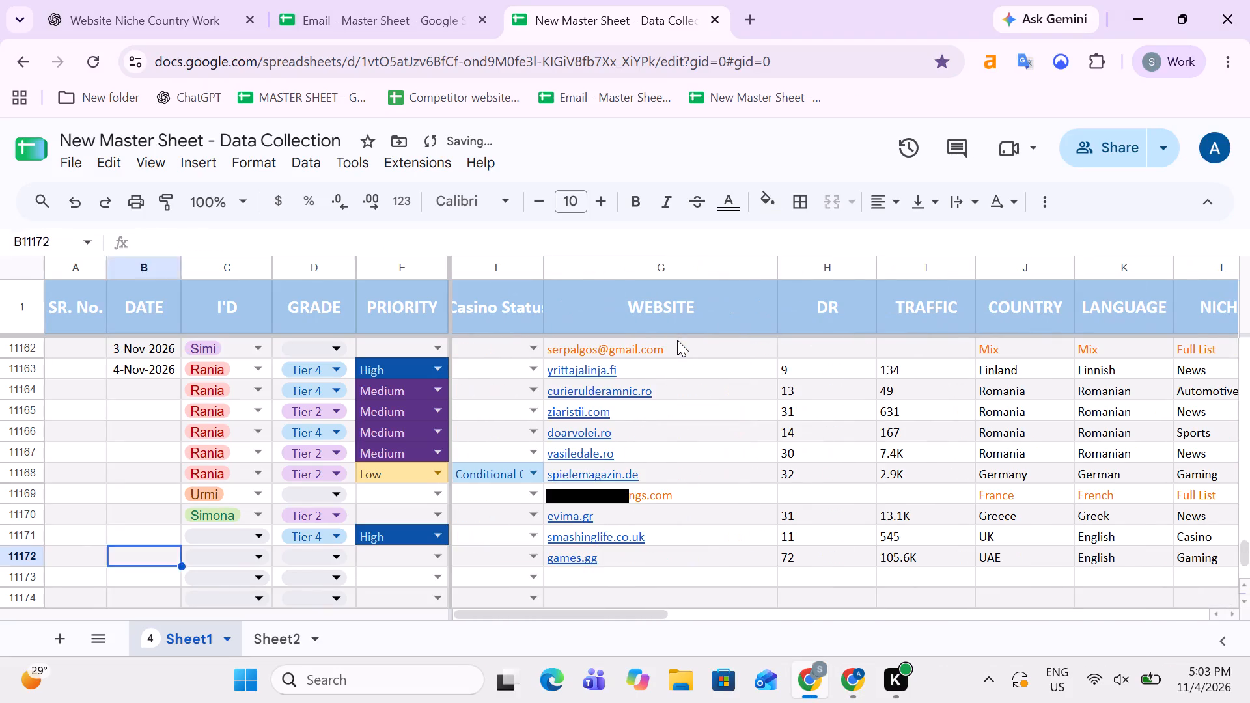
key(Right)
key(Right)
key(Right)
key(Right)
key(Right)
key(Left)
key(Right)
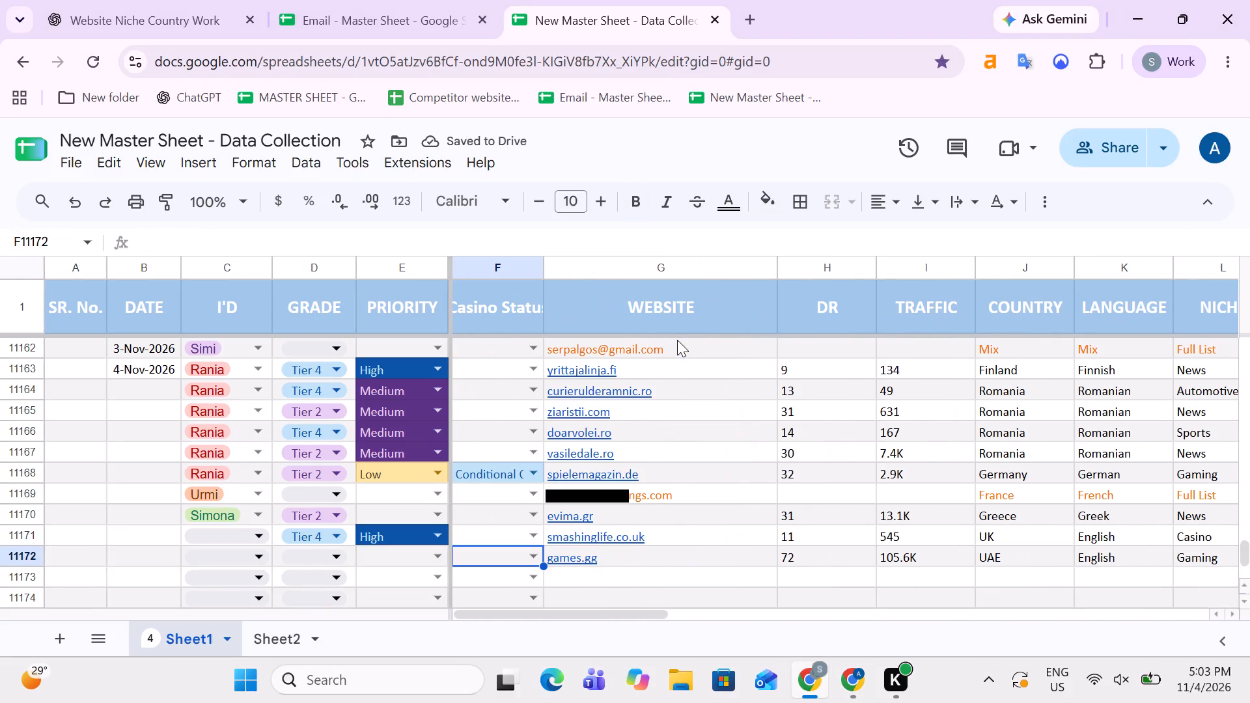
key(Left)
key(Right)
key(Up)
key(Up)
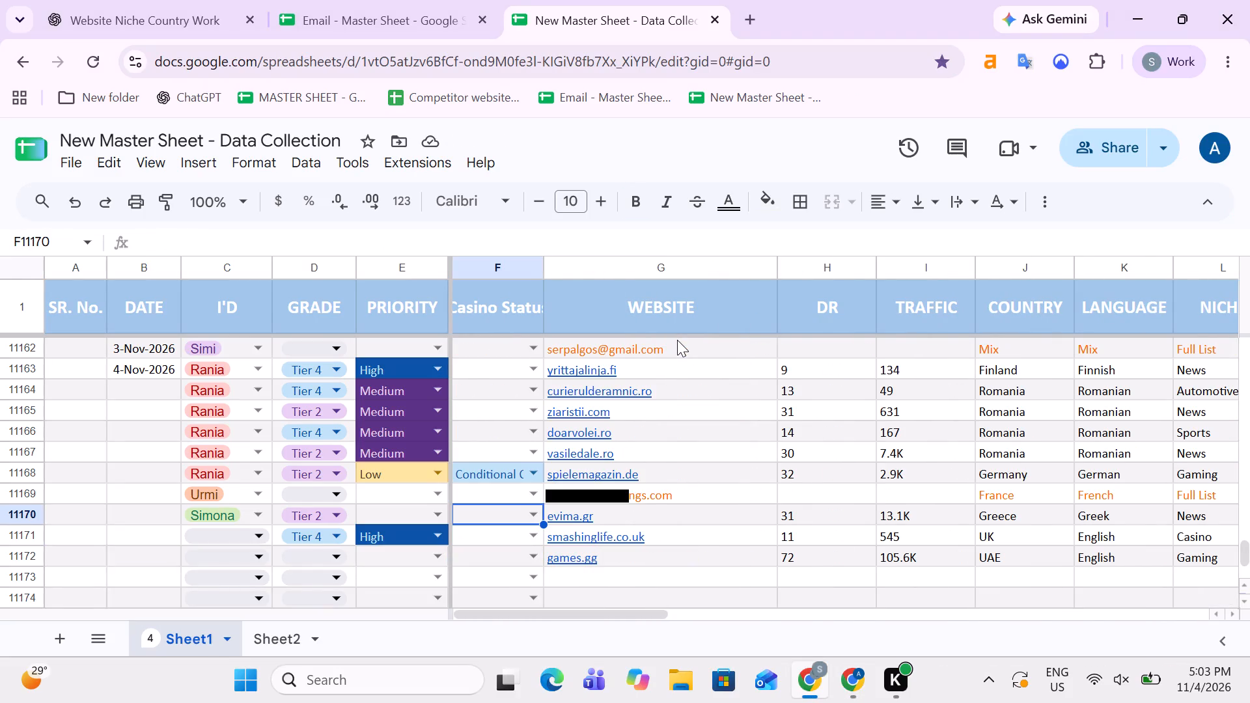
key(Down)
key(Up)
key(Down)
key(Left)
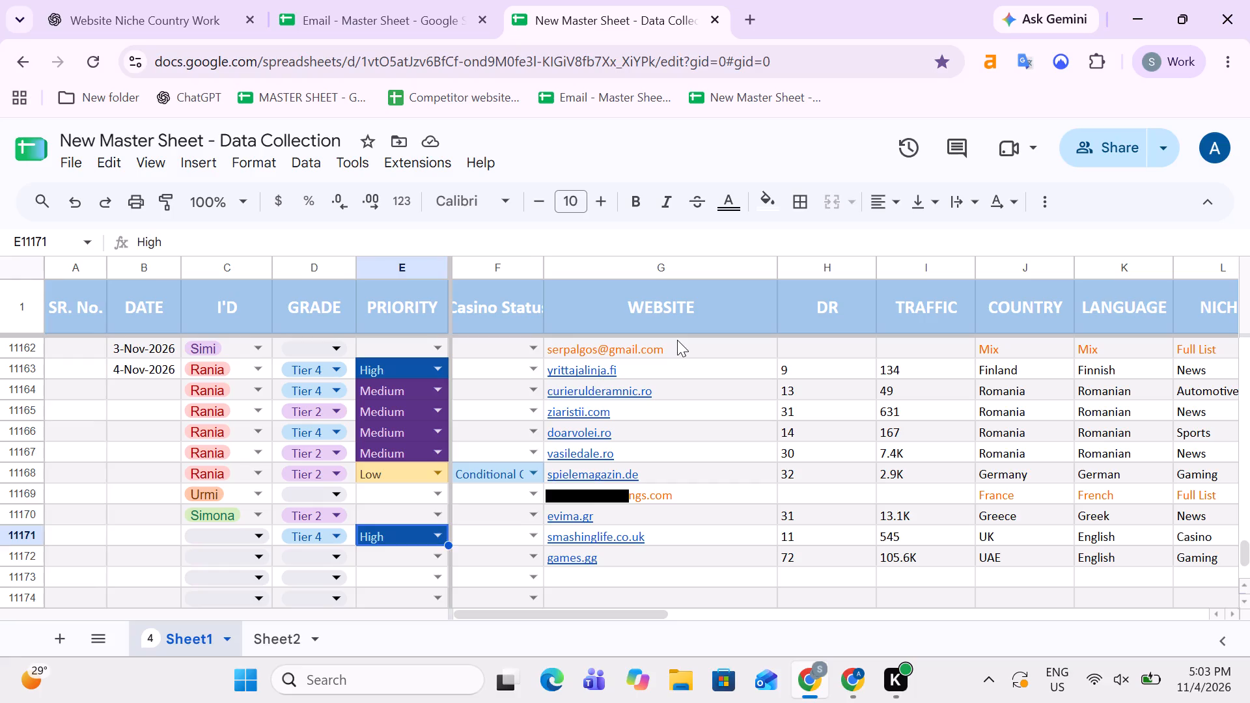
key(Up)
key(Right)
key(Down)
key(Left)
key(Right)
key(Right)
key(Right)
key(Right)
key(Right)
key(Right)
key(Right)
key(Right)
key(Right)
key(Right)
key(Right)
key(Right)
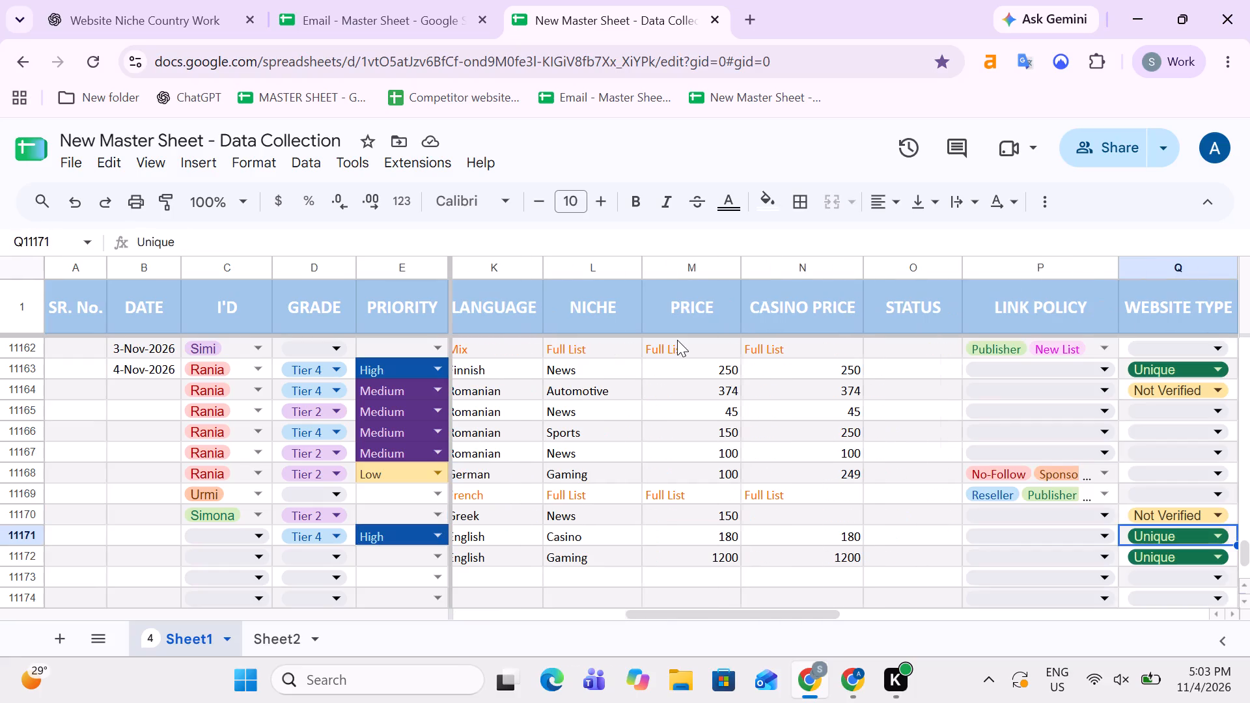
key(Left)
key(Left)
key(Left)
key(Left)
key(Right)
key(Right)
key(Right)
Enter the casino status for the smashinglife.co.uk row, narrowing the options to those starting with c.
key(Left)
key(Left)
key(Left)
key(Left)
key(Left)
key(Left)
key(Left)
key(Left)
key(Left)
key(Left)
key(Left)
key(Left)
key(Left)
key(Left)
key(Left)
key(Left)
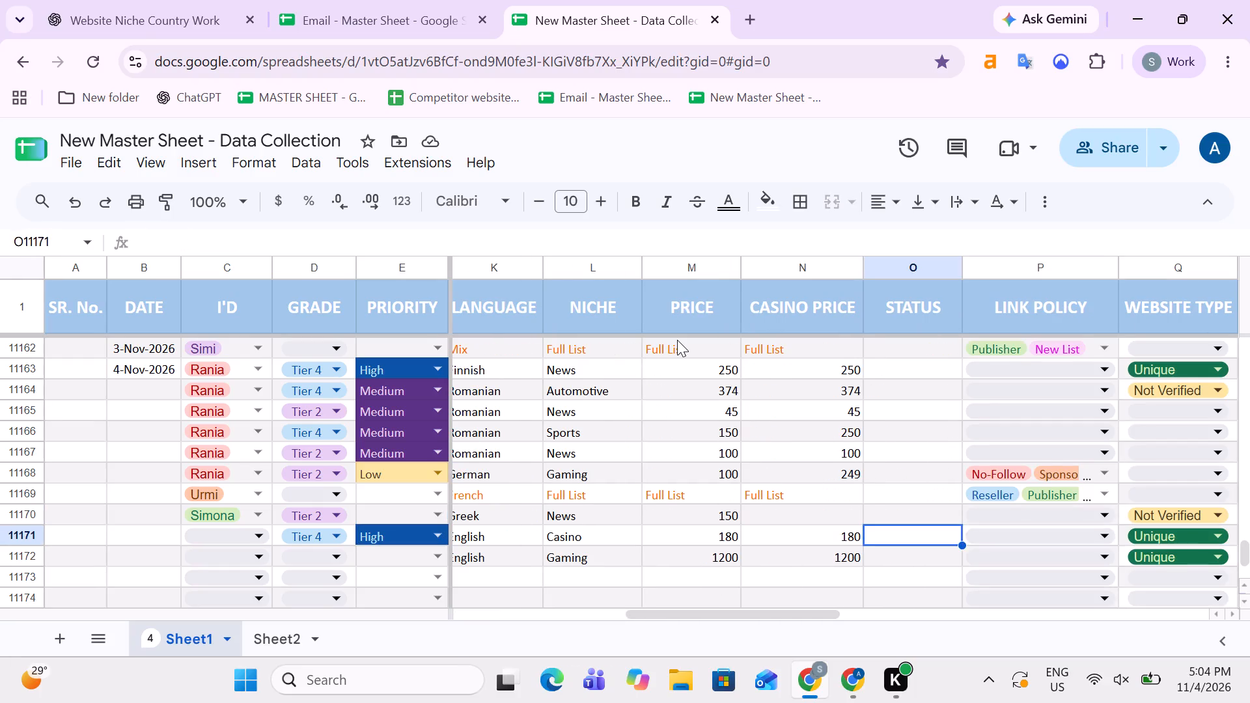
key(Right)
key(Right)
key(Right)
key(Right)
key(Right)
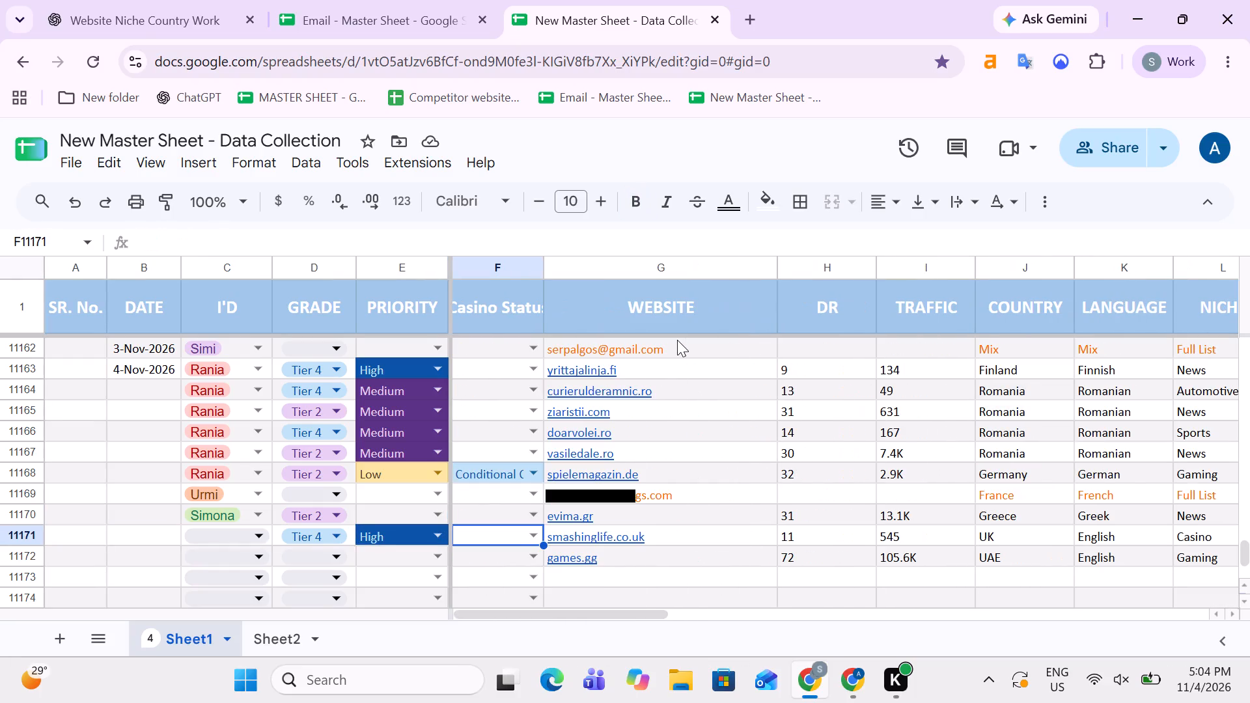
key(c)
key(Down)
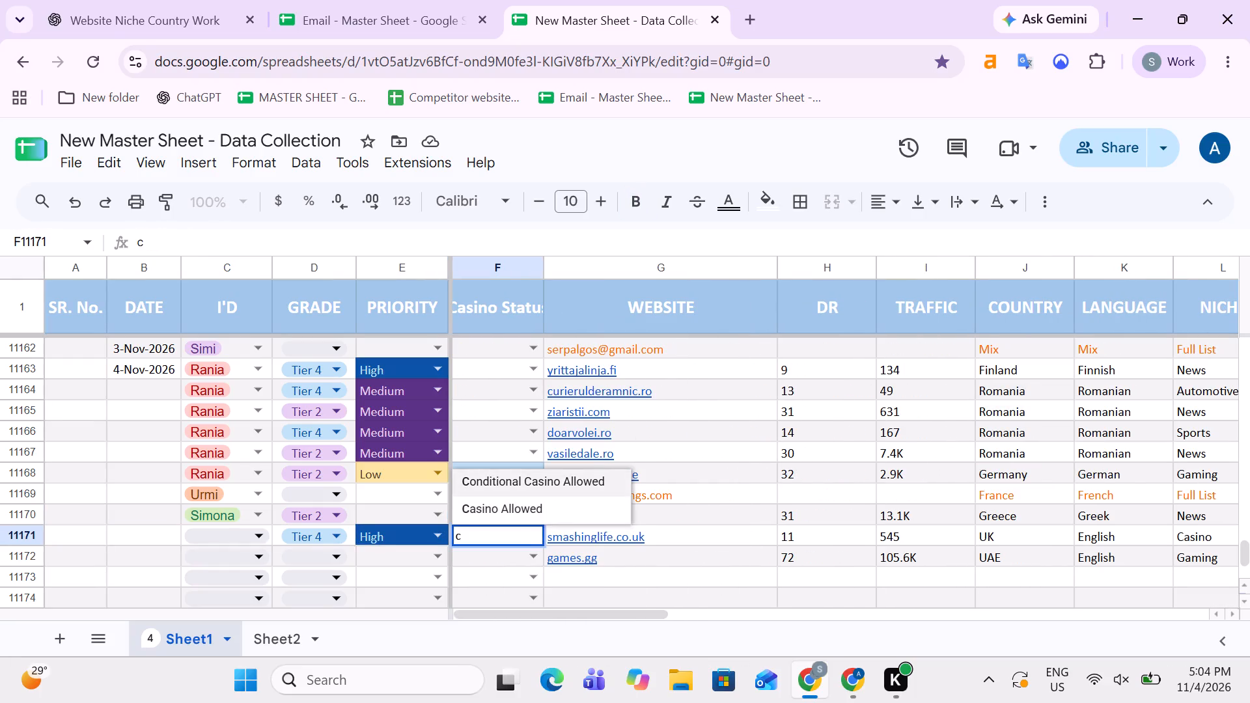
Set the Casino Status of smashinglife.co.uk to Casino Allowed.
key(Down)
key(Return)
Set the games.gg row's priority to High and its Casino Status to Casino Allowed.
key(Left)
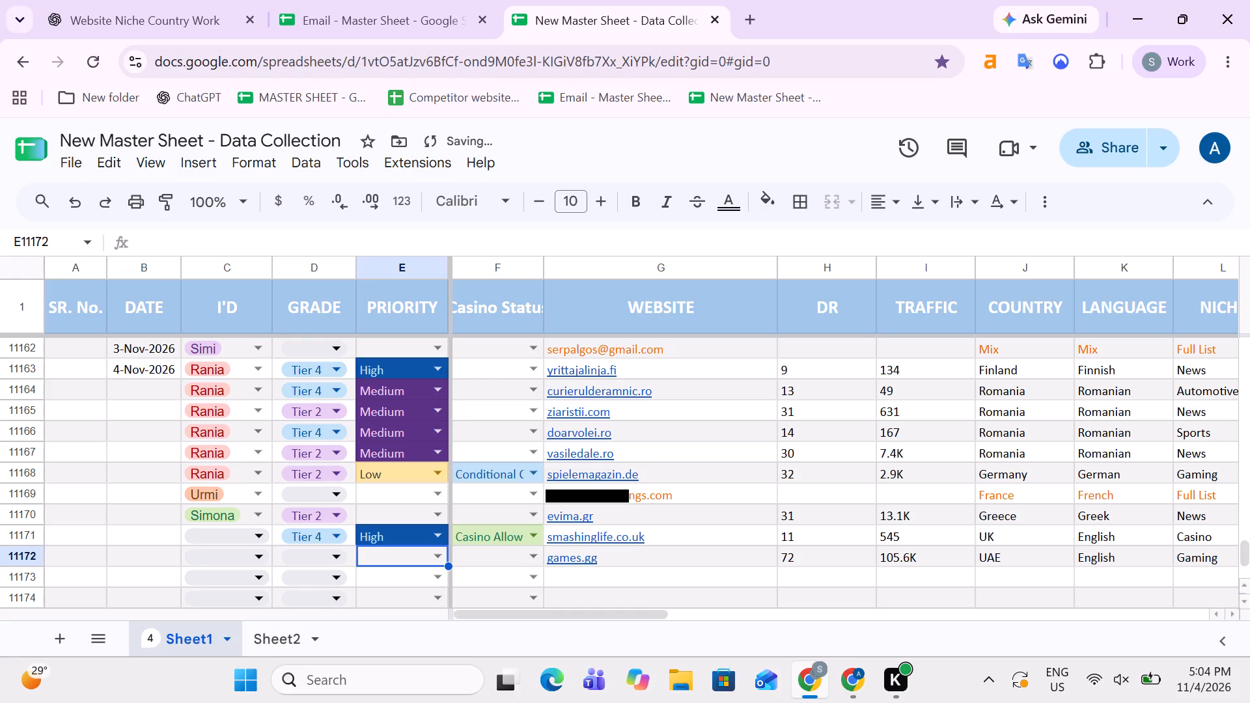
key(h)
key(Down)
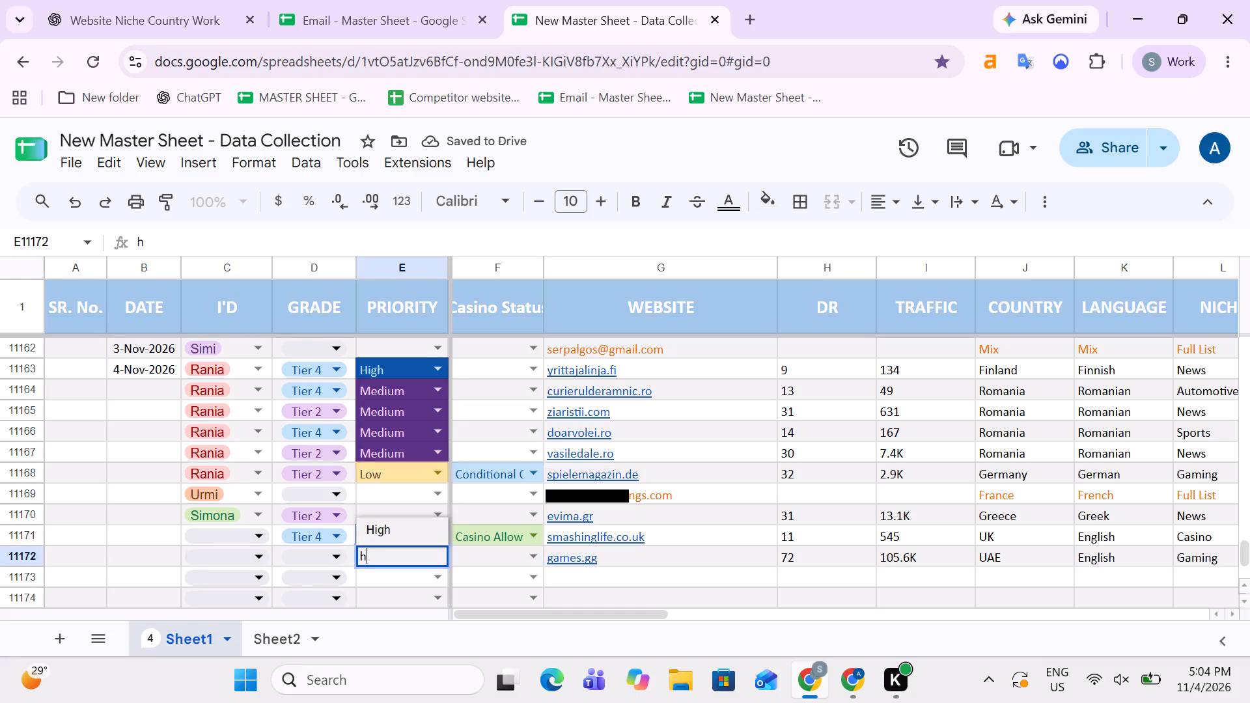
key(Return)
key(Right)
key(Up)
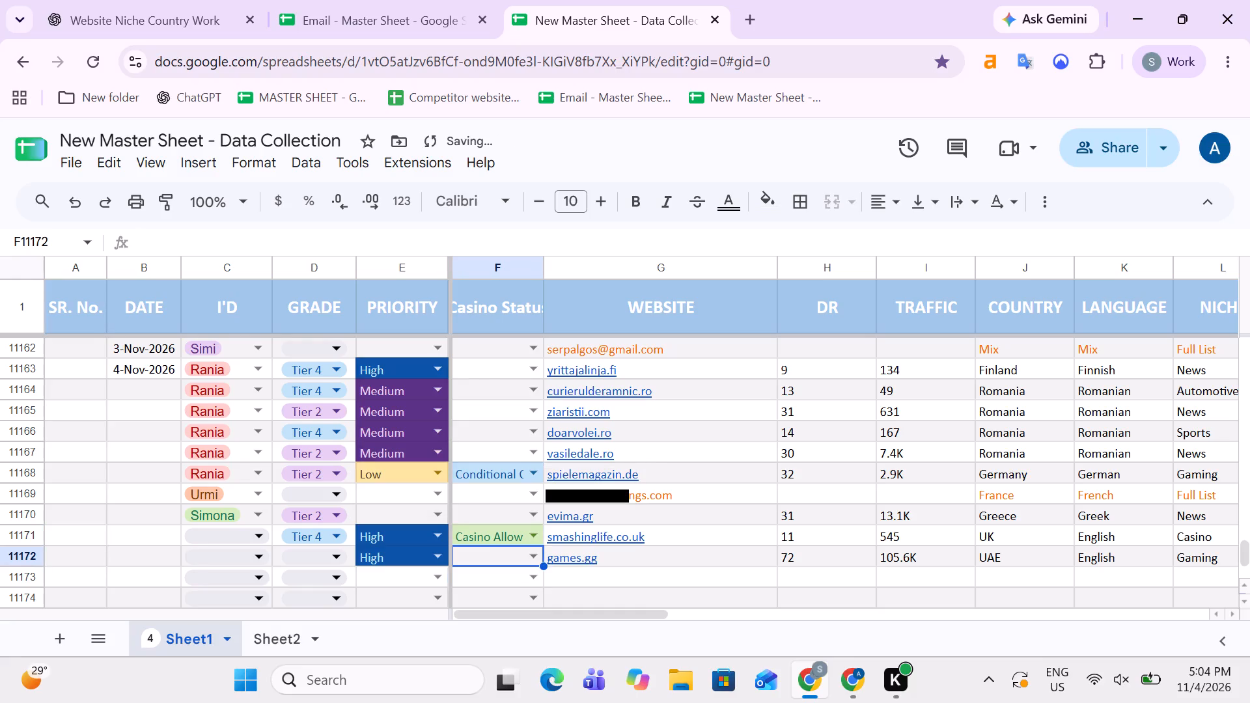
key(c)
key(Down)
key(Down)
key(Return)
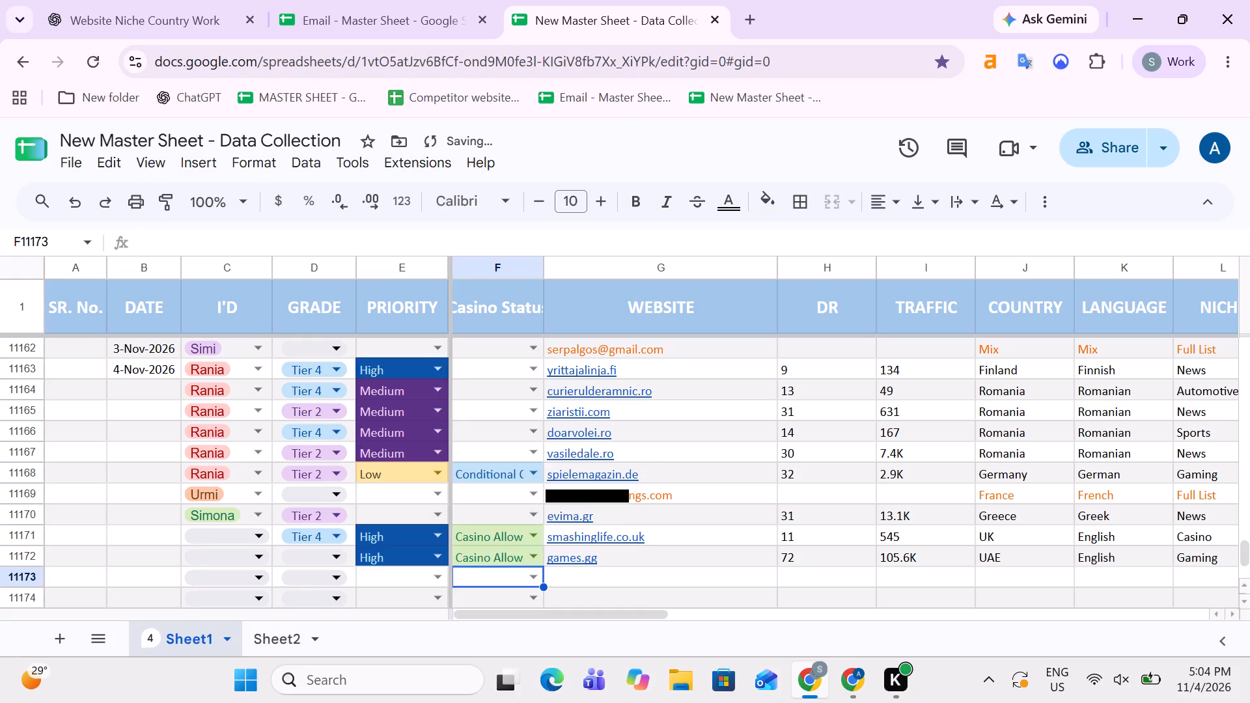
Set the grade in the games.gg row to Tier 1 and return to its website cell.
key(Up)
key(Left)
key(Left)
key(t)
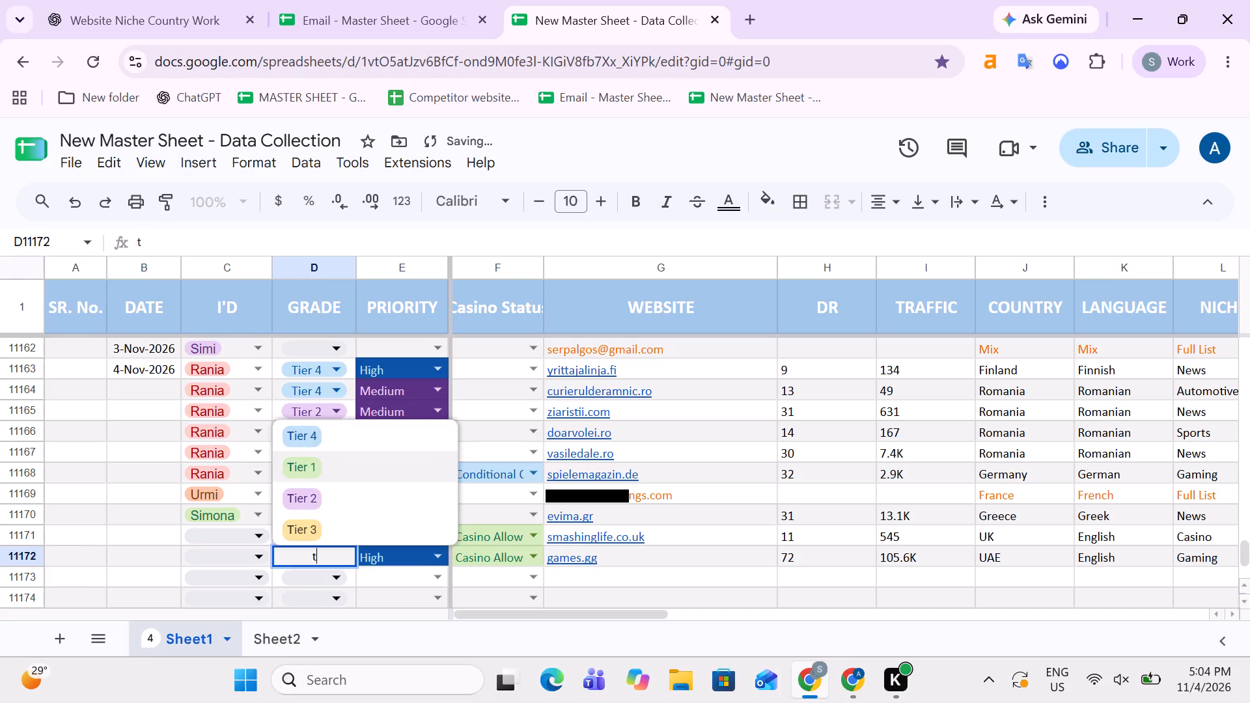
key(Return)
key(Up)
key(Right)
key(Right)
key(Right)
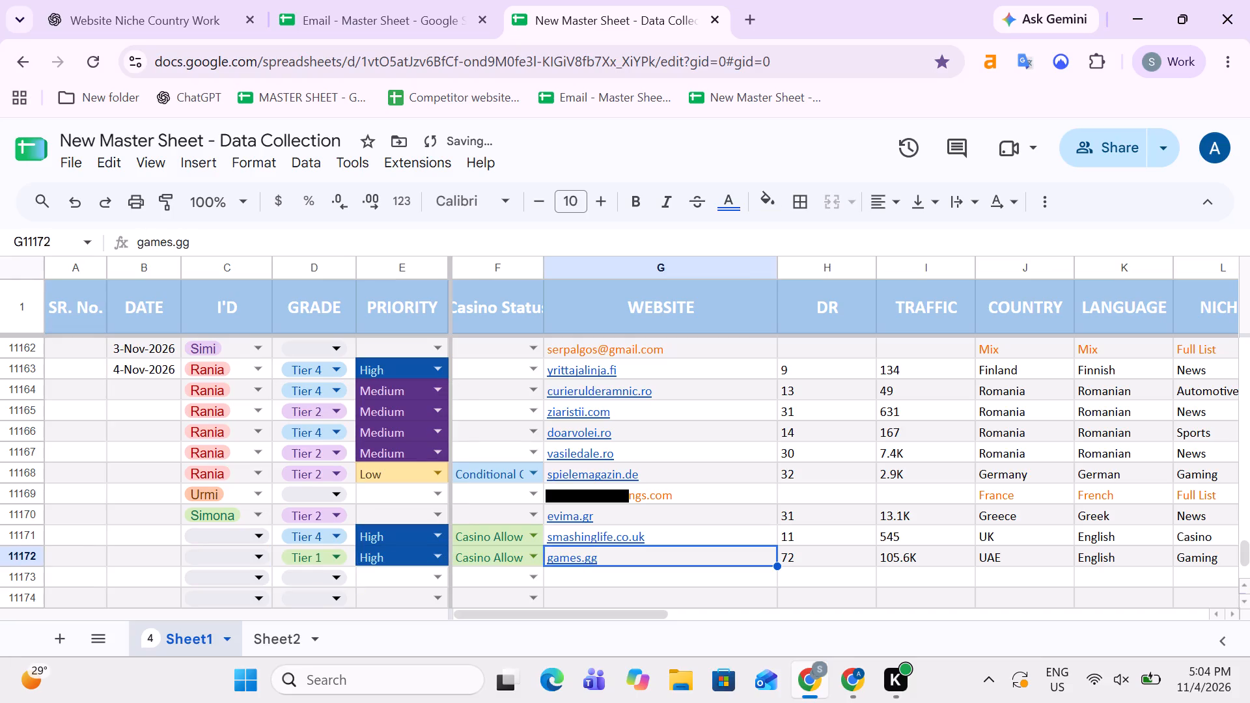
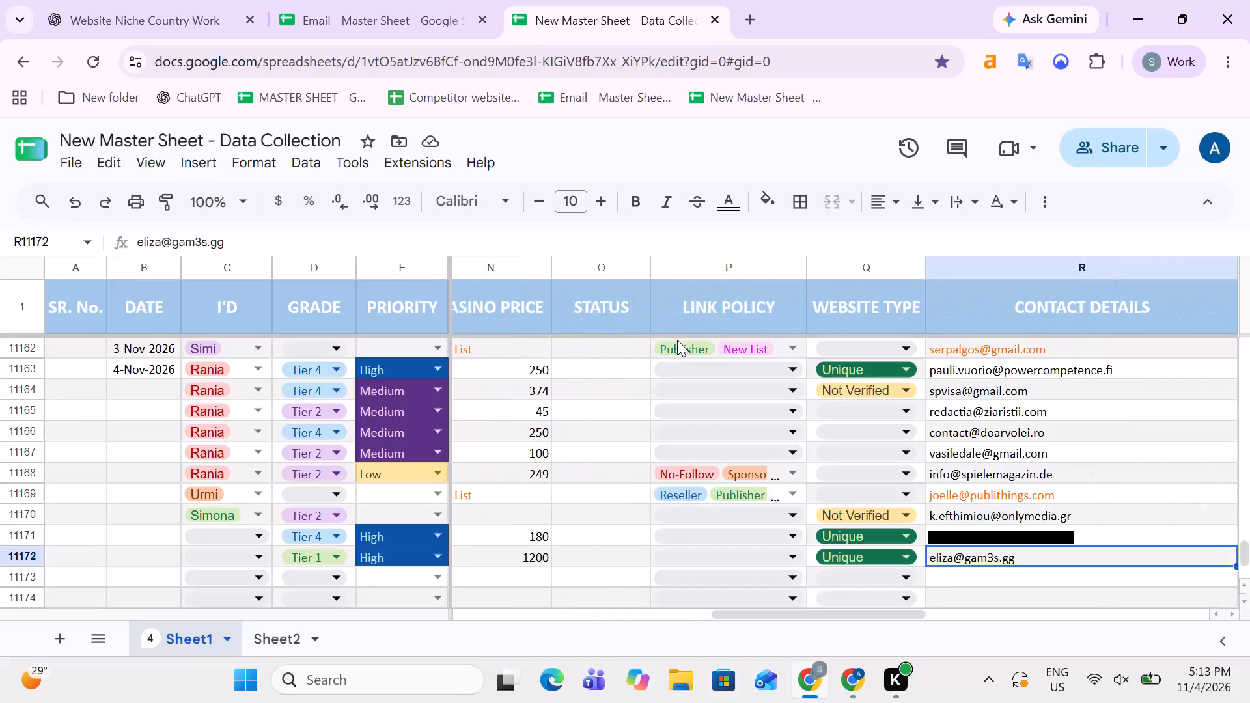
Return to the website column and go to the empty website cell in the row below games.gg.
key(Left)
key(Left)
key(Left)
key(Left)
key(Left)
key(Left)
key(Left)
key(Left)
key(Left)
key(Left)
key(Left)
key(Left)
key(Left)
key(Left)
key(Left)
key(Left)
key(Left)
key(Left)
key(Left)
key(Left)
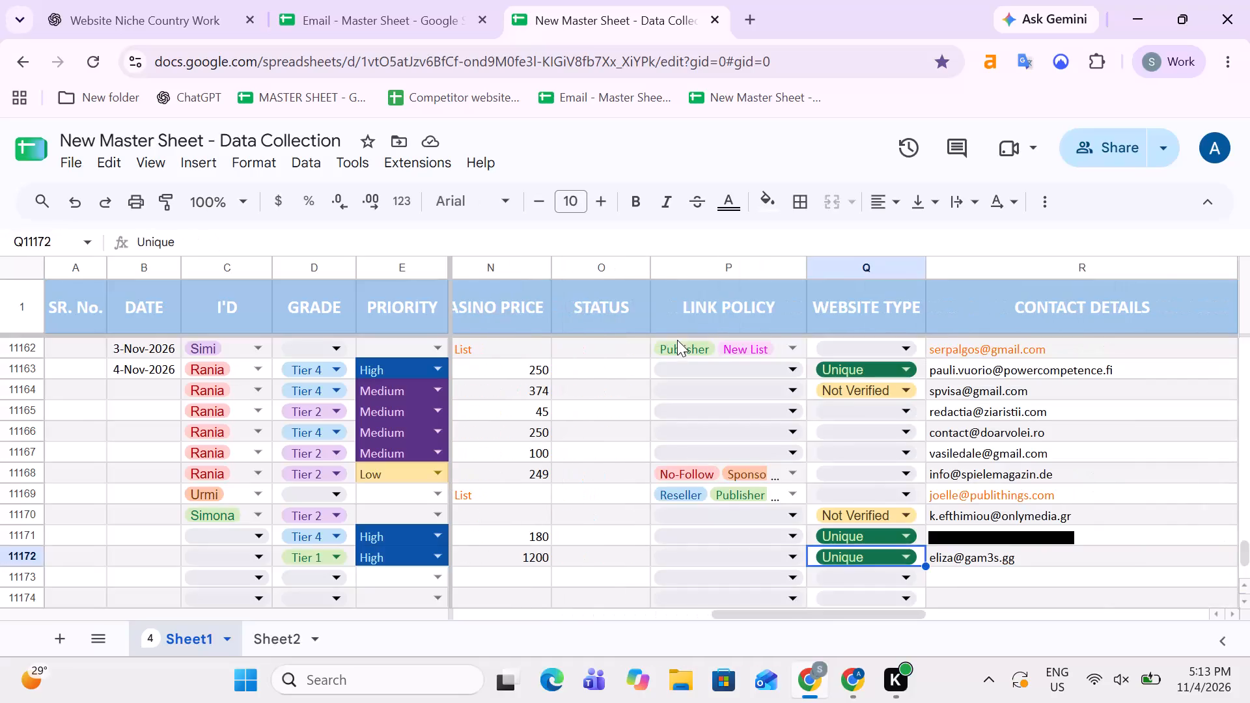
key(Right)
key(Right)
key(Right)
key(Right)
key(Right)
key(Right)
key(Down)
key(Down)
key(Down)
key(Down)
key(Down)
key(Down)
key(Down)
key(Down)
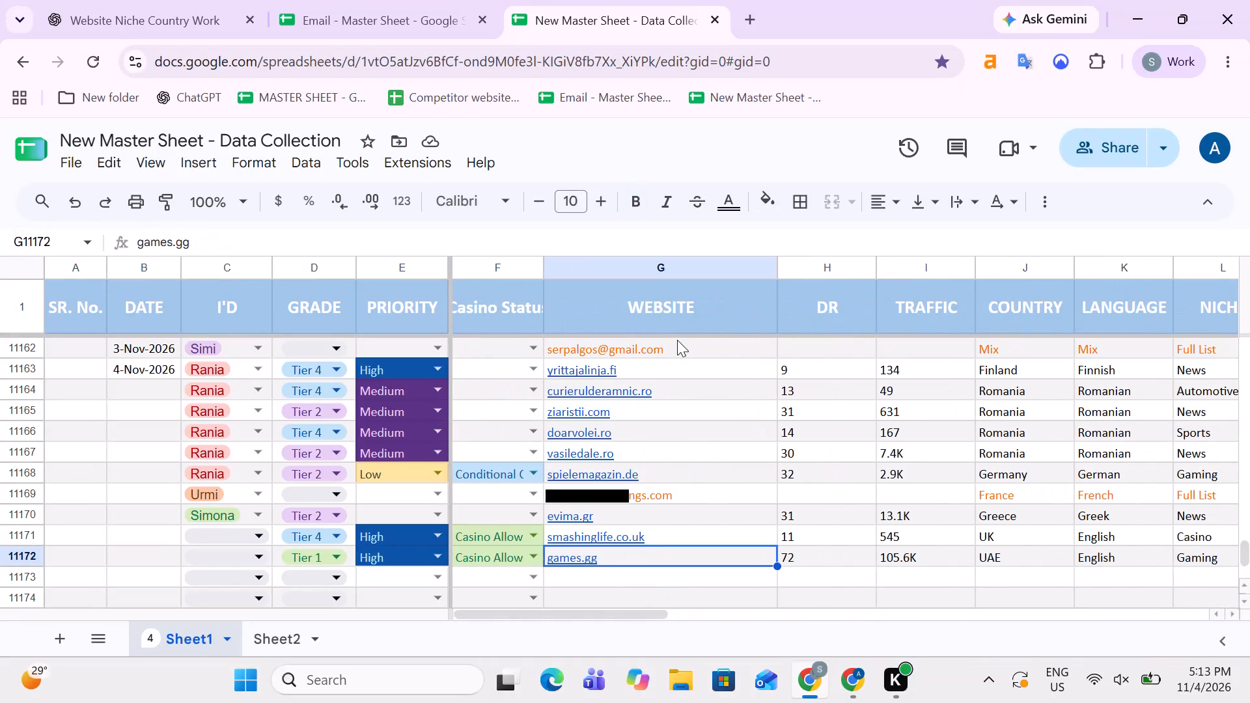
key(Up)
key(Up)
key(Up)
key(Up)
key(Up)
key(Up)
key(Up)
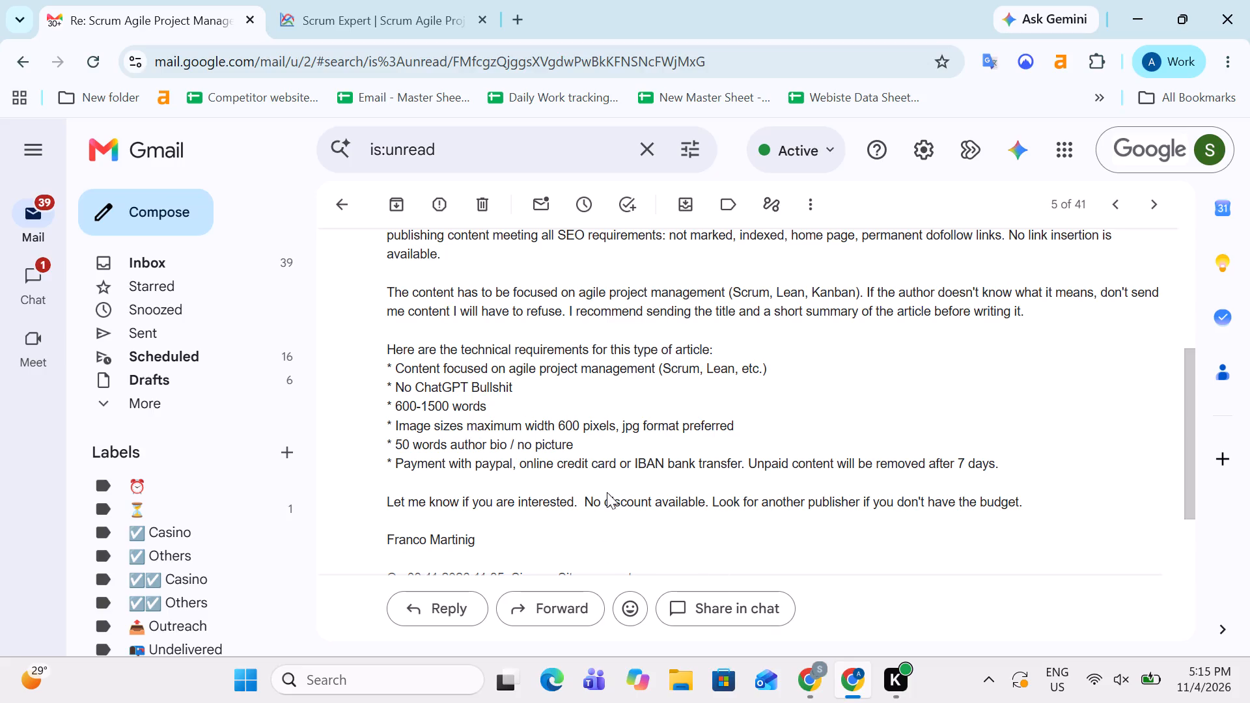
scroll(587, 419, down, 2)
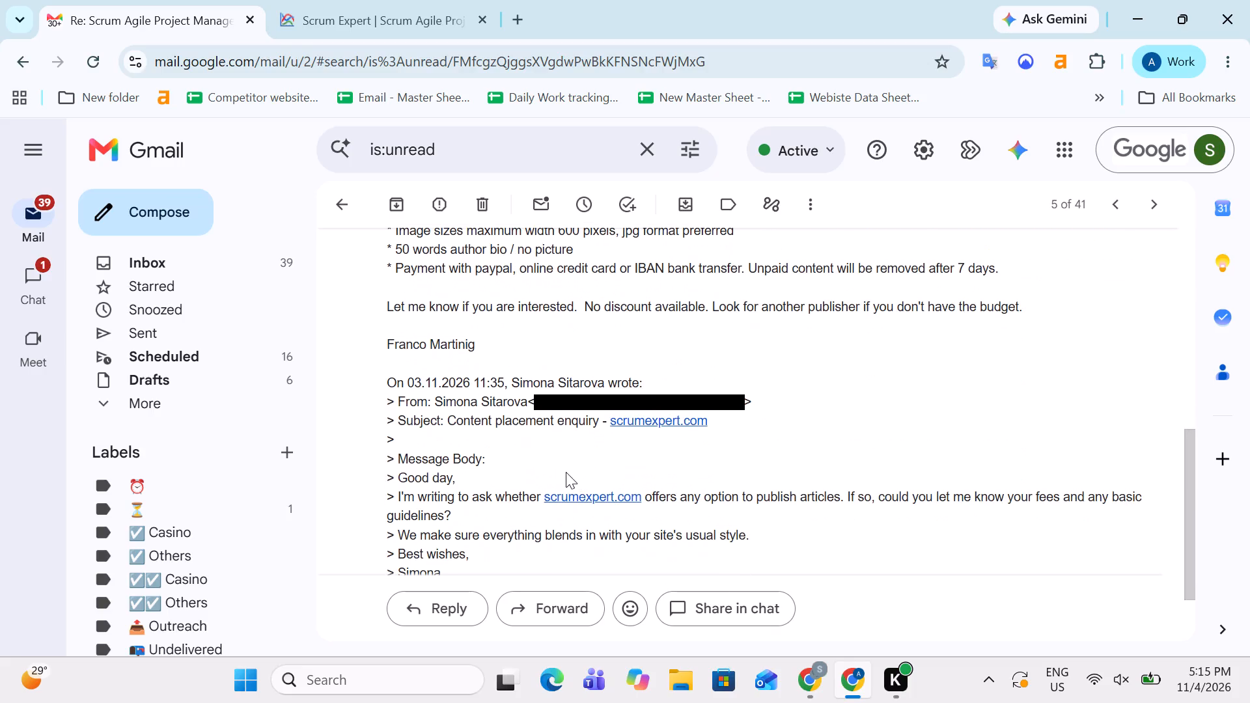
scroll(590, 471, down, 6)
scroll(590, 471, up, 8)
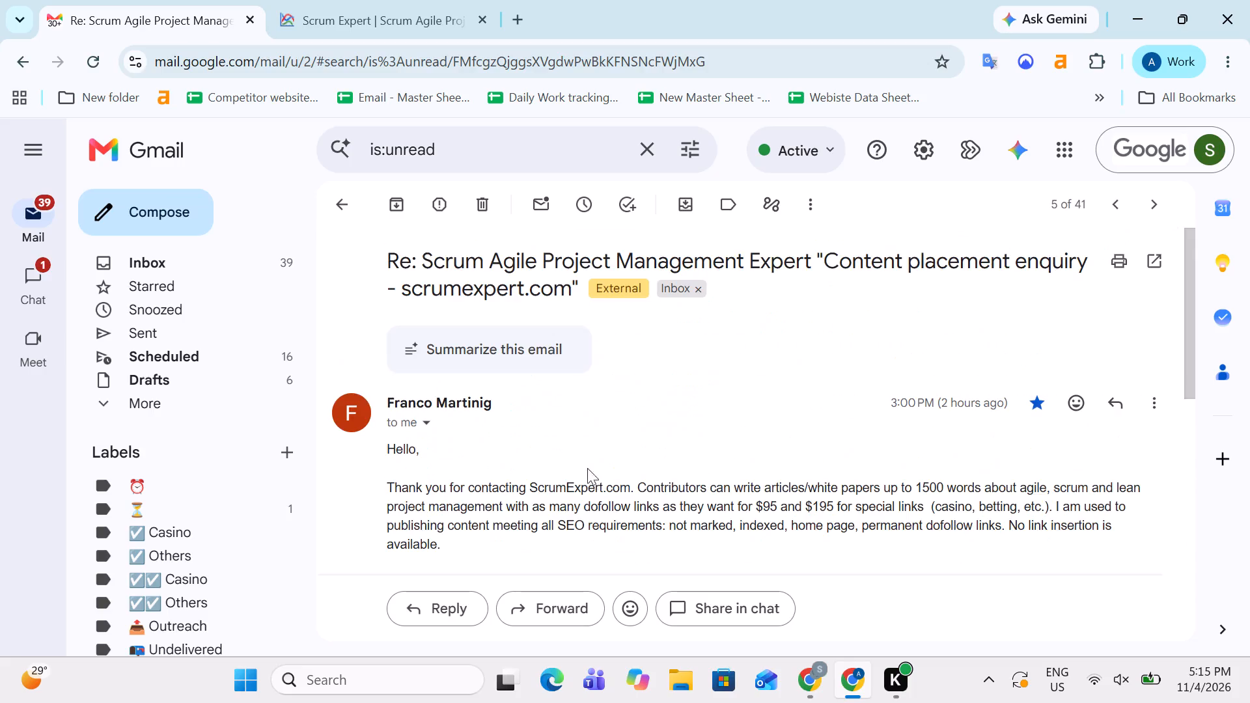
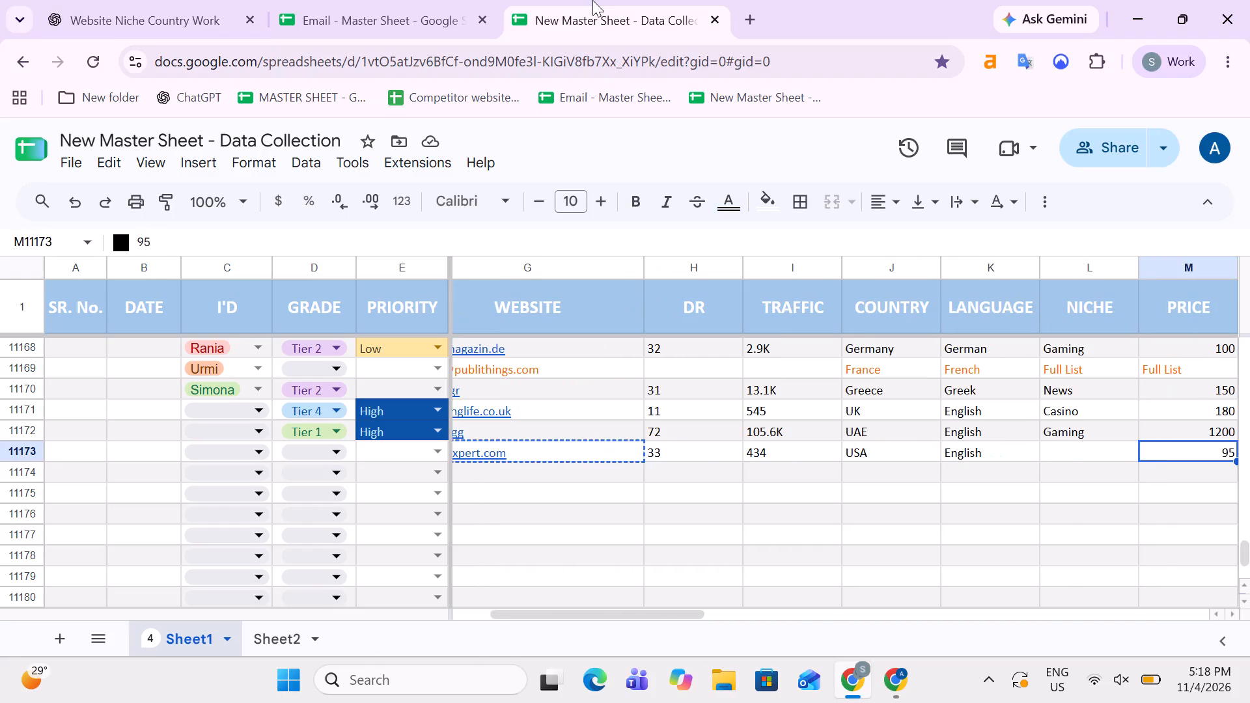
key(Left)
key(Return)
key(ctrl+v)
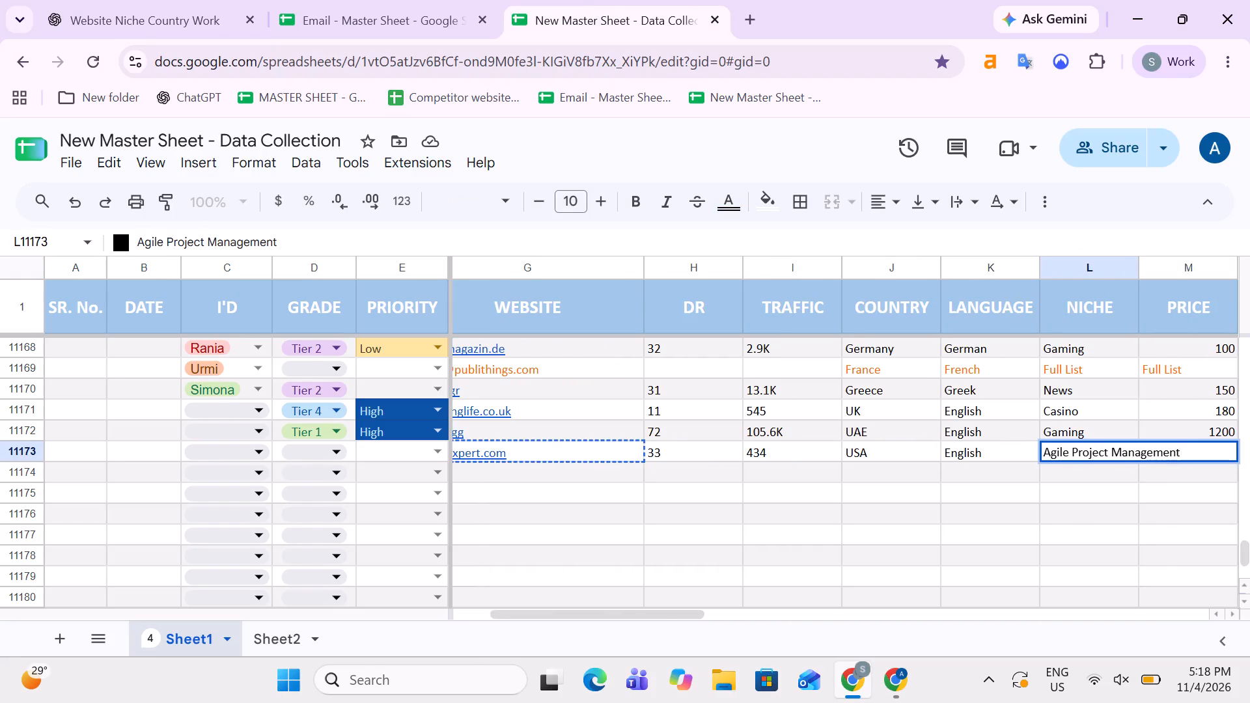
key(Tab)
Set the Casino Status in the scrumexpert.com row to Casino Allowed.
key(Right)
key(Right)
key(Left)
key(Left)
key(Left)
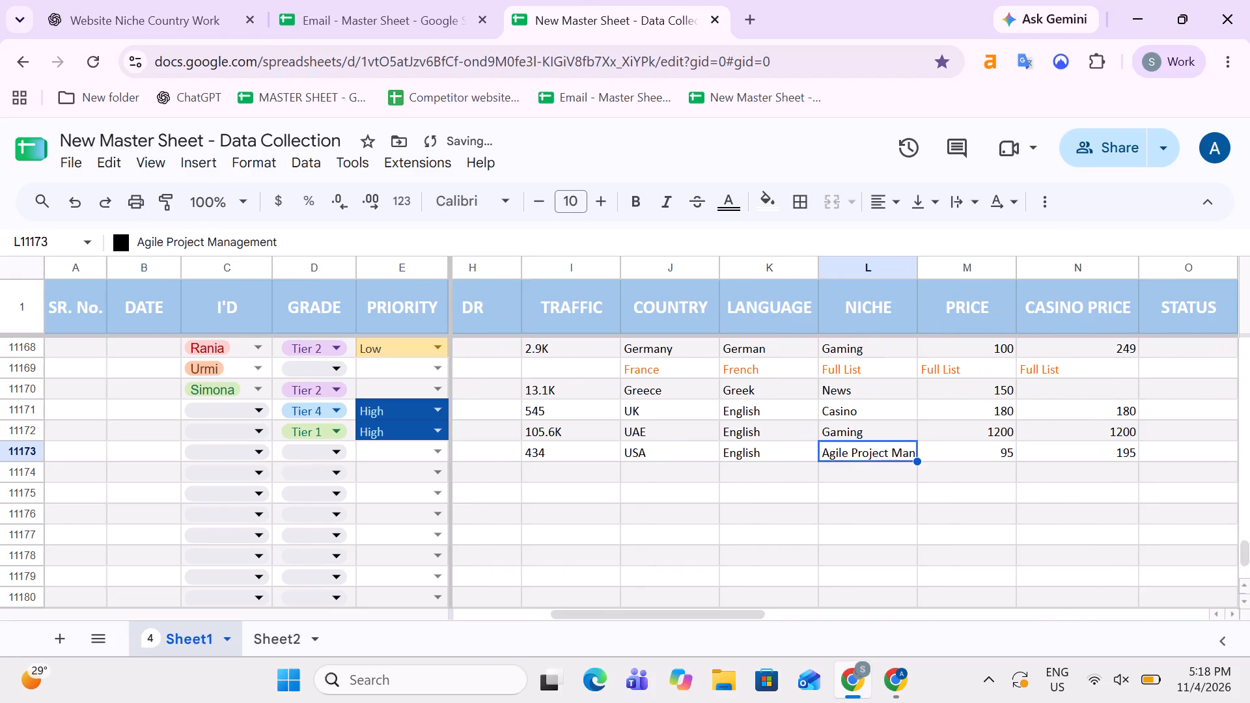
key(Right)
key(Right)
key(Right)
key(Right)
key(Right)
key(Right)
key(Right)
key(Left)
key(Left)
key(Left)
key(Left)
key(Left)
key(Left)
key(Left)
key(Left)
key(Left)
key(Left)
key(Left)
key(Left)
key(Left)
key(Left)
key(Left)
key(Left)
key(Left)
key(Left)
key(Left)
key(Left)
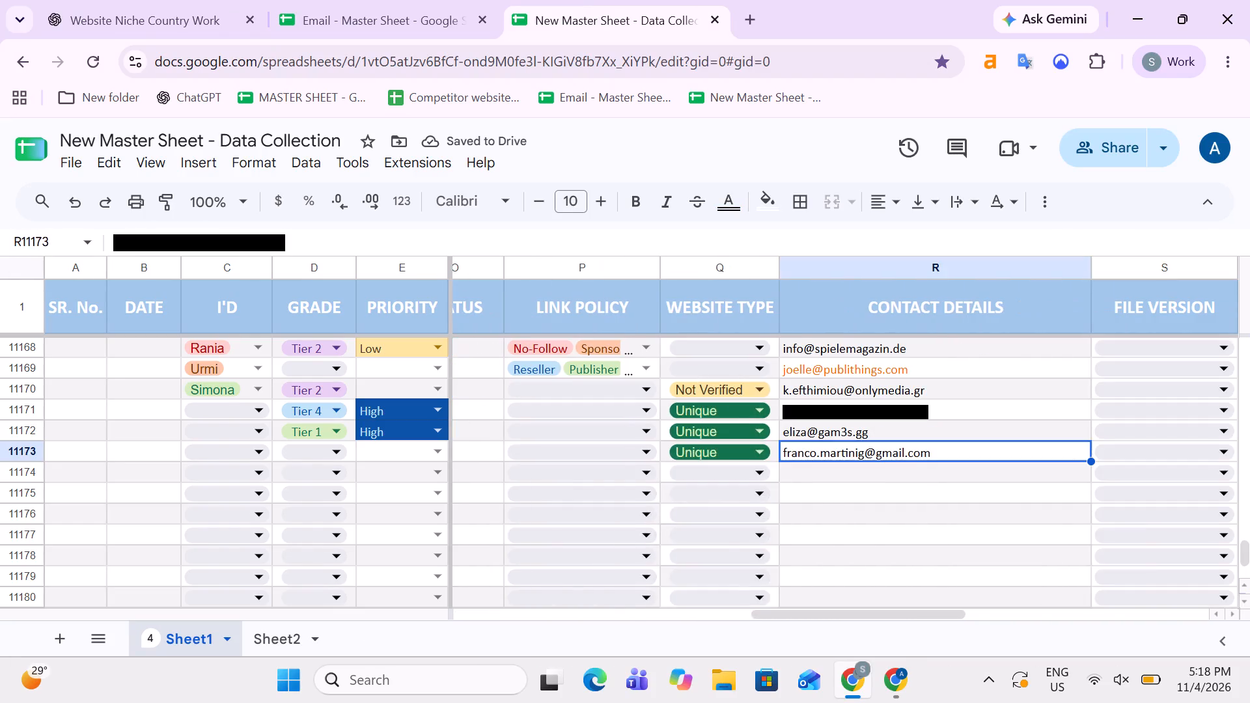
key(Right)
key(Right)
key(Right)
key(Right)
key(Right)
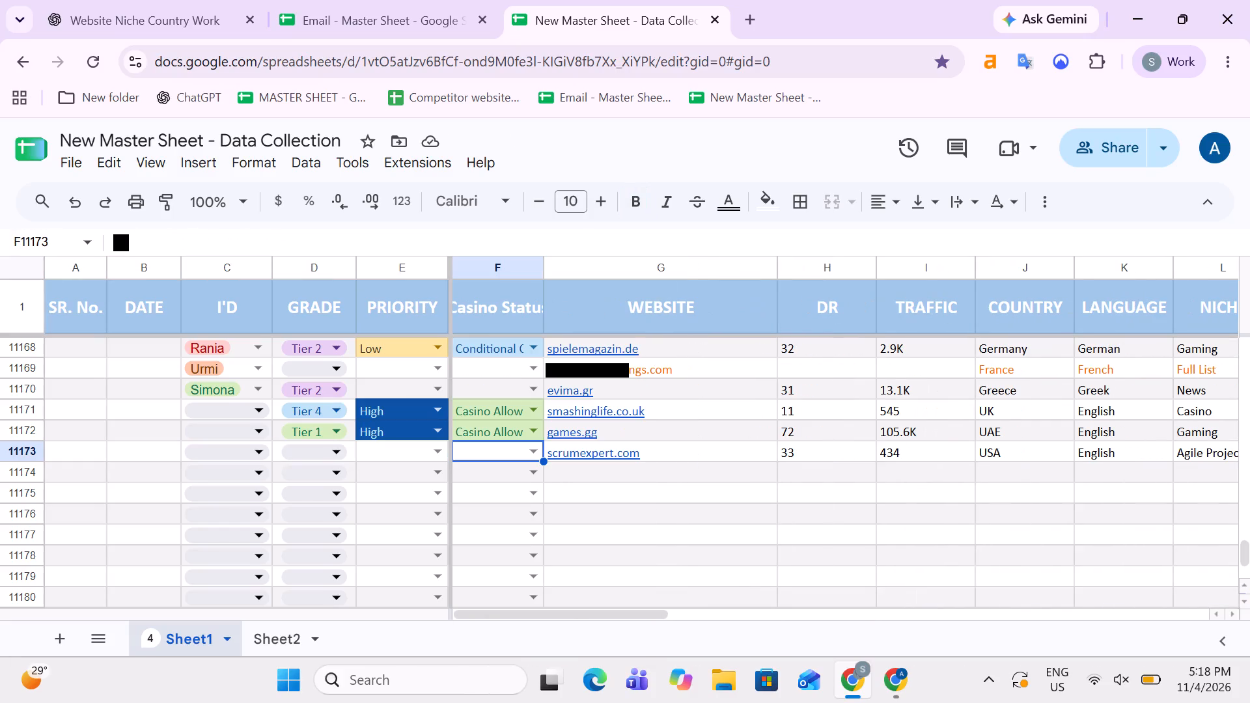
key(c)
key(Down)
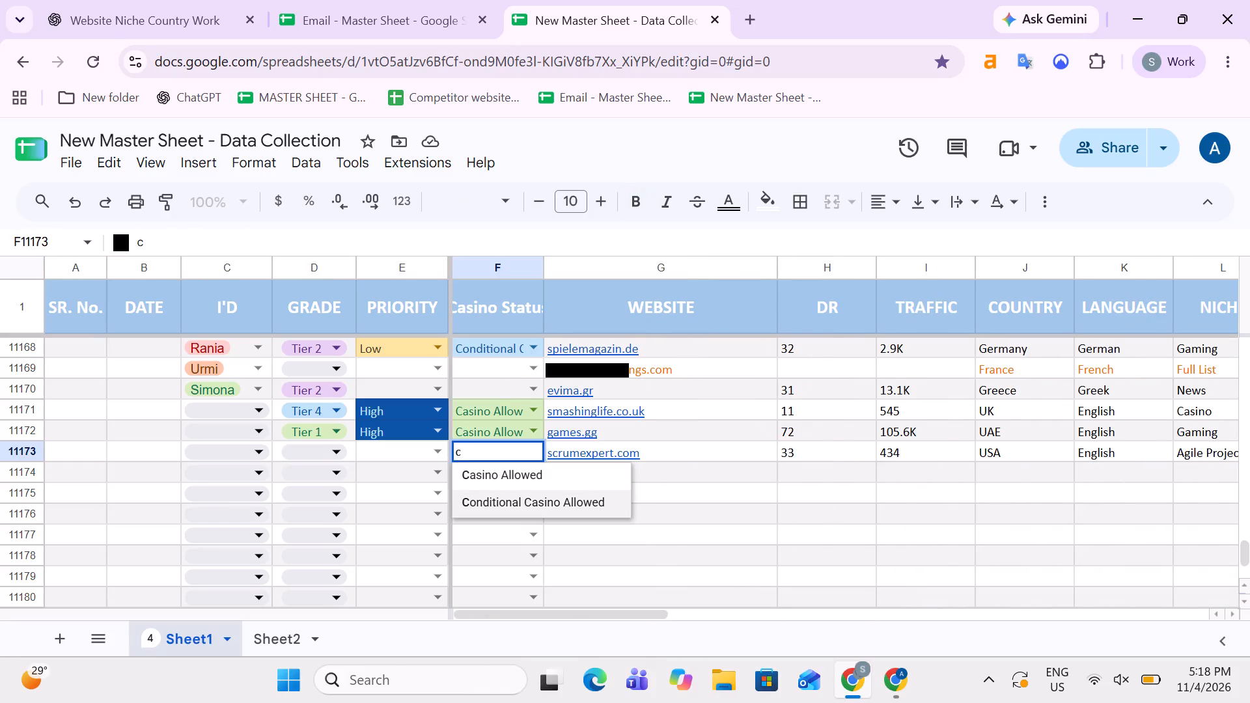
key(Up)
key(Return)
key(Up)
Set the scrumexpert.com row's priority to High and its grade to Tier 2.
key(Left)
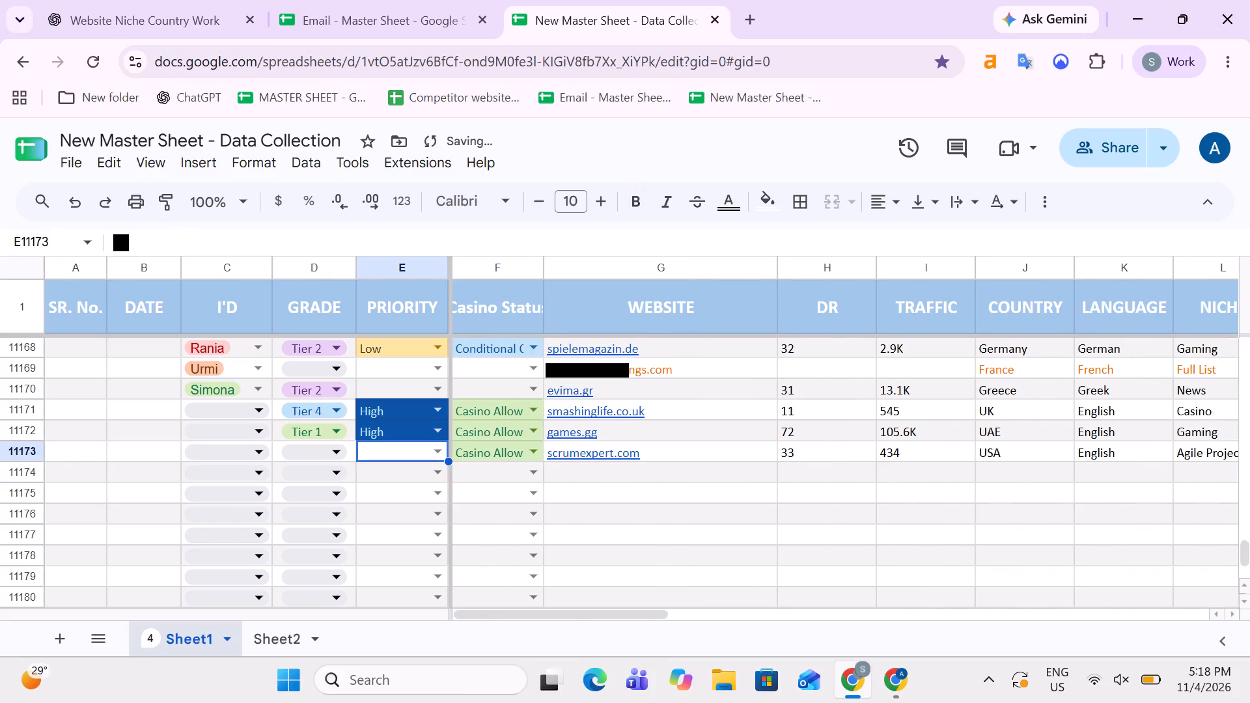
key(h)
key(Down)
key(Return)
key(Up)
key(Left)
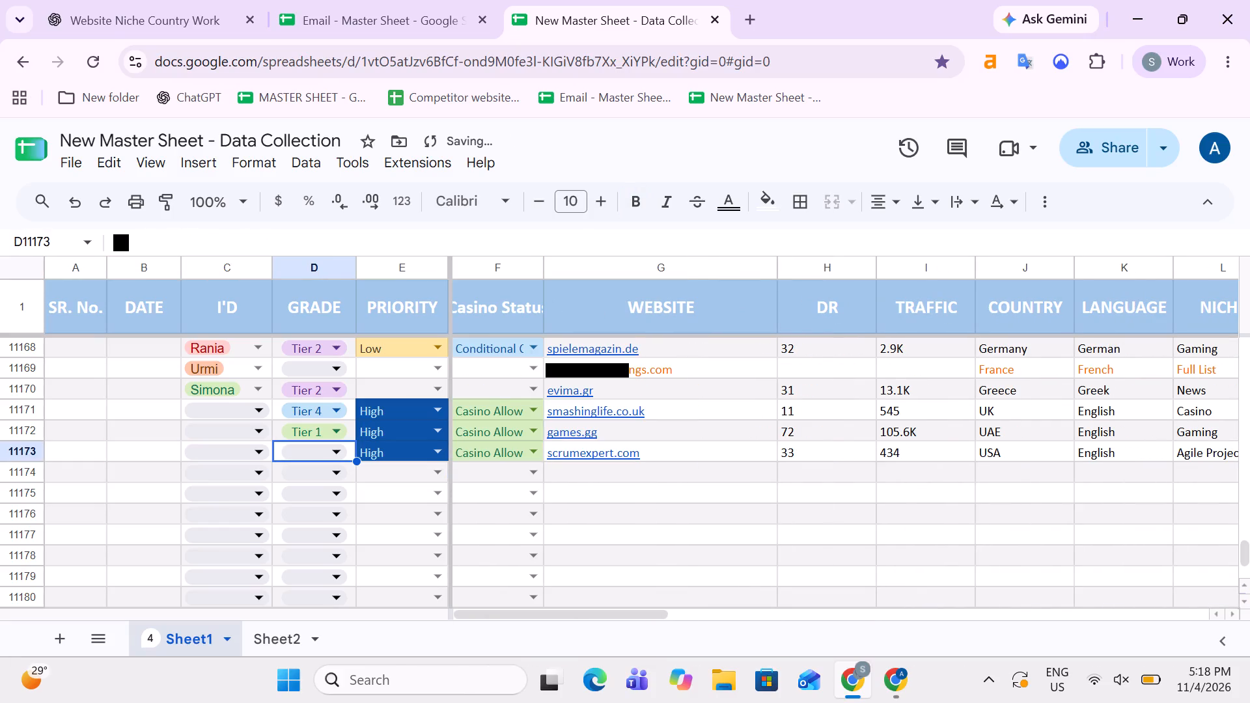
key(t)
key(Up)
key(Up)
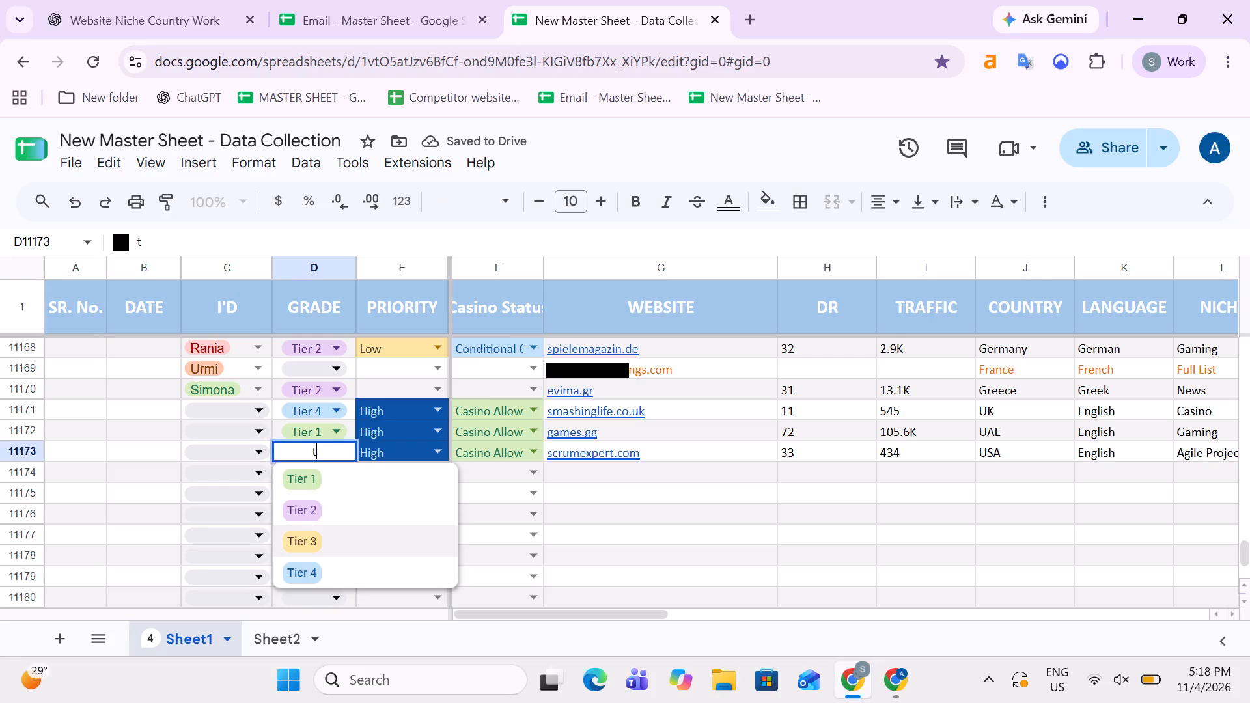
key(Up)
key(Return)
key(Up)
Enter Strict in the status cell of the scrumexpert.com row.
key(Right)
key(Right)
key(Right)
key(Right)
key(Right)
key(Right)
key(Right)
key(Right)
key(Right)
key(Right)
key(Right)
key(Right)
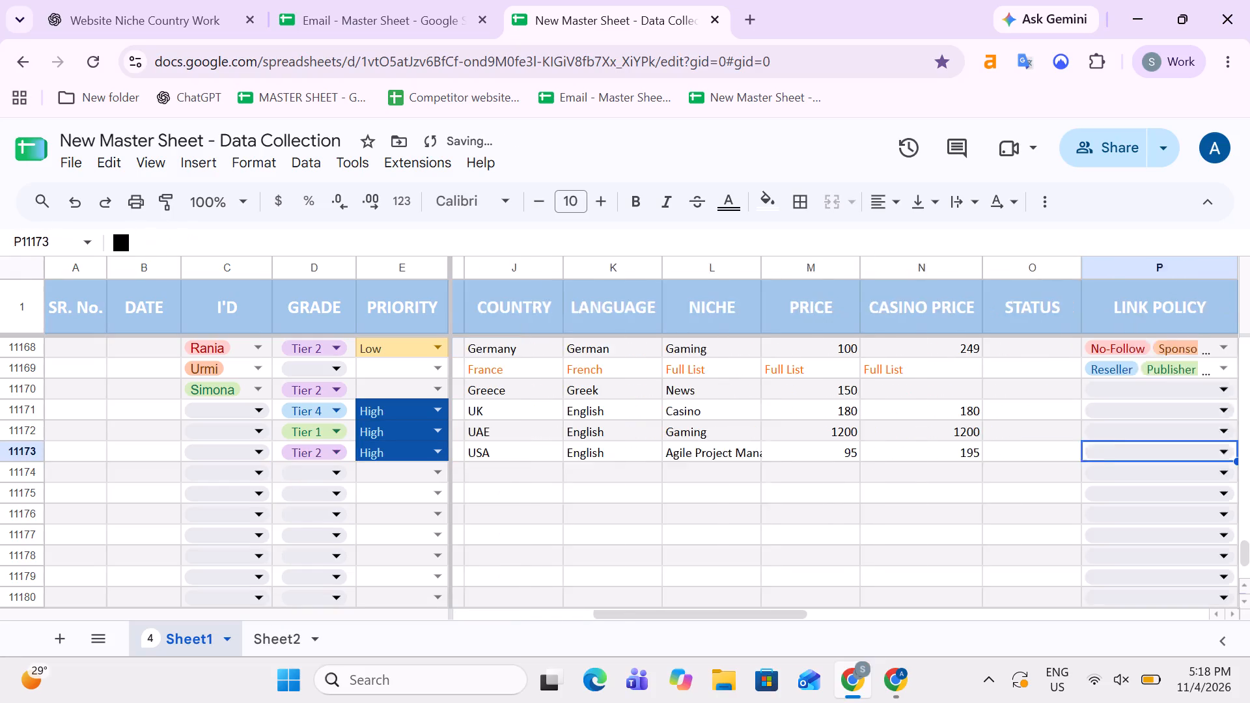
key(Right)
key(Left)
key(Left)
text(Syt)
key(BackSpace)
key(BackSpace)
text(trict)
key(Tab)
Review the scrumexpert.com row across its columns to check that the entries are complete.
key(Right)
key(Right)
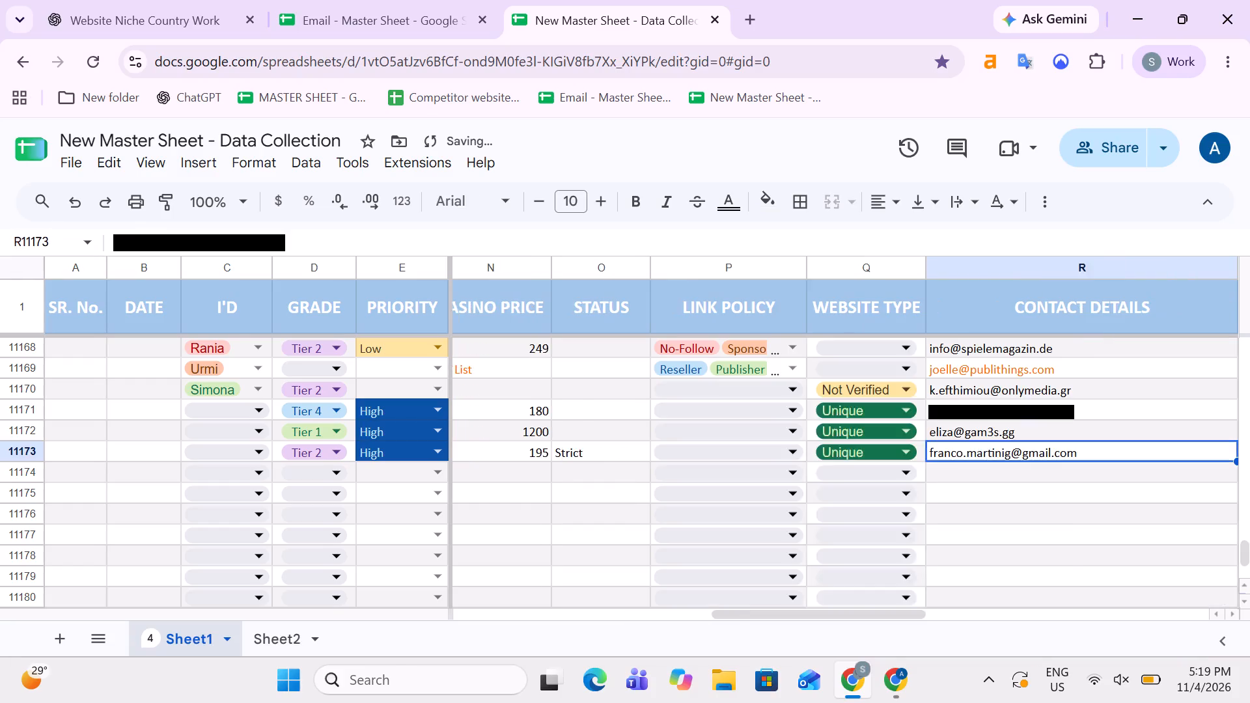
key(Right)
key(Left)
key(Left)
key(Left)
key(Left)
key(Left)
key(Left)
key(Left)
key(Left)
key(Left)
key(Left)
key(Left)
key(Left)
key(Left)
key(Left)
key(Left)
key(Left)
key(Left)
key(Left)
key(Left)
key(Left)
key(Right)
key(Right)
key(Right)
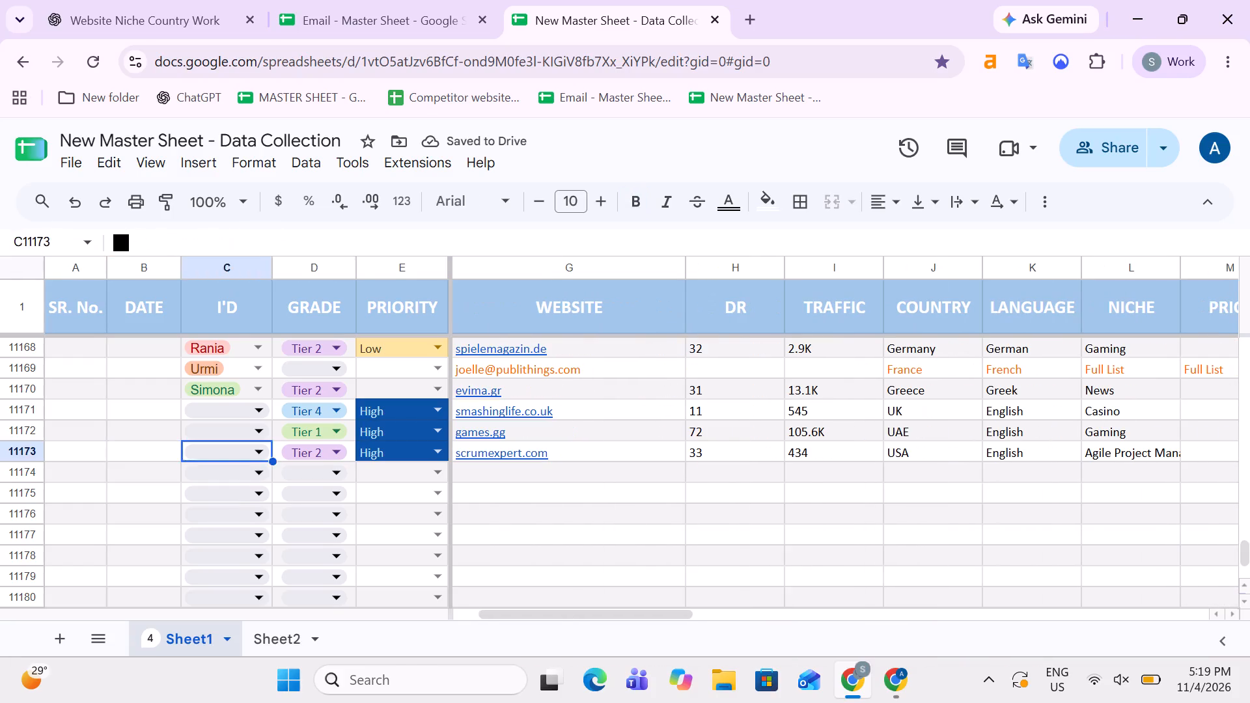
key(Right)
key(Right)
key(Left)
key(Right)
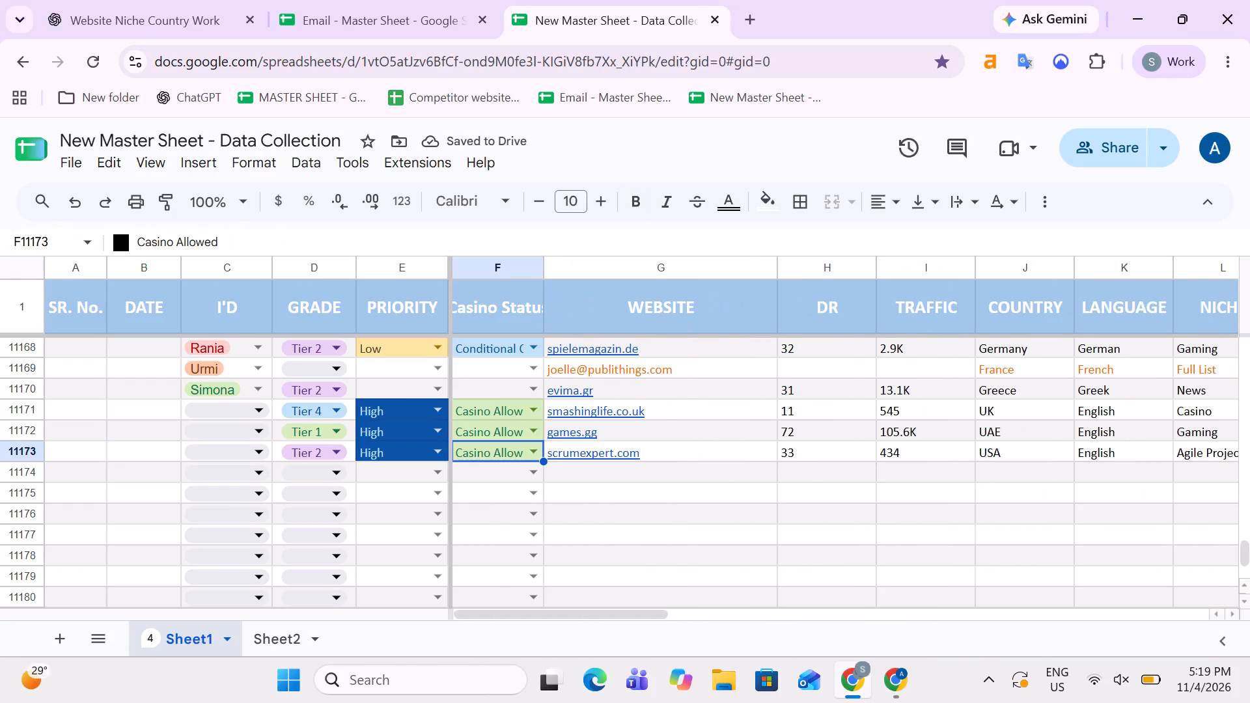
key(Right)
key(Right)
key(Right)
key(Right)
key(Right)
key(Right)
key(Right)
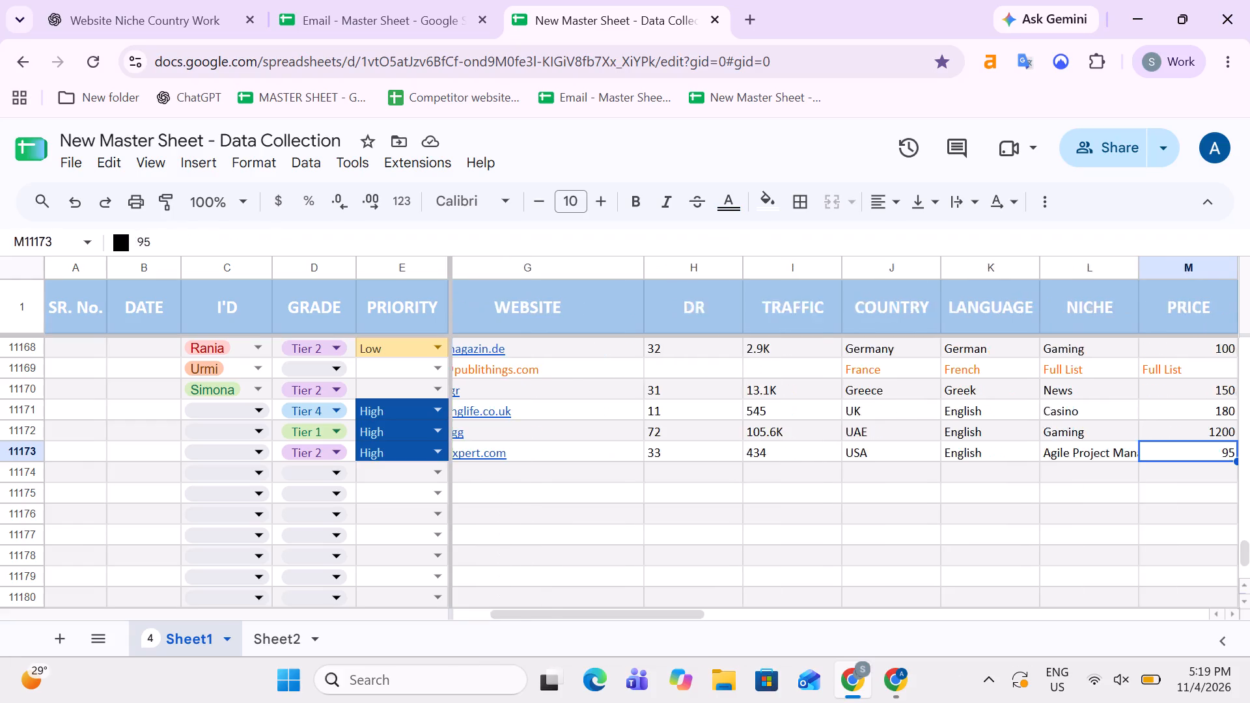
Recheck the scrumexpert.com row from its date and grade through to the contact details for missing entries.
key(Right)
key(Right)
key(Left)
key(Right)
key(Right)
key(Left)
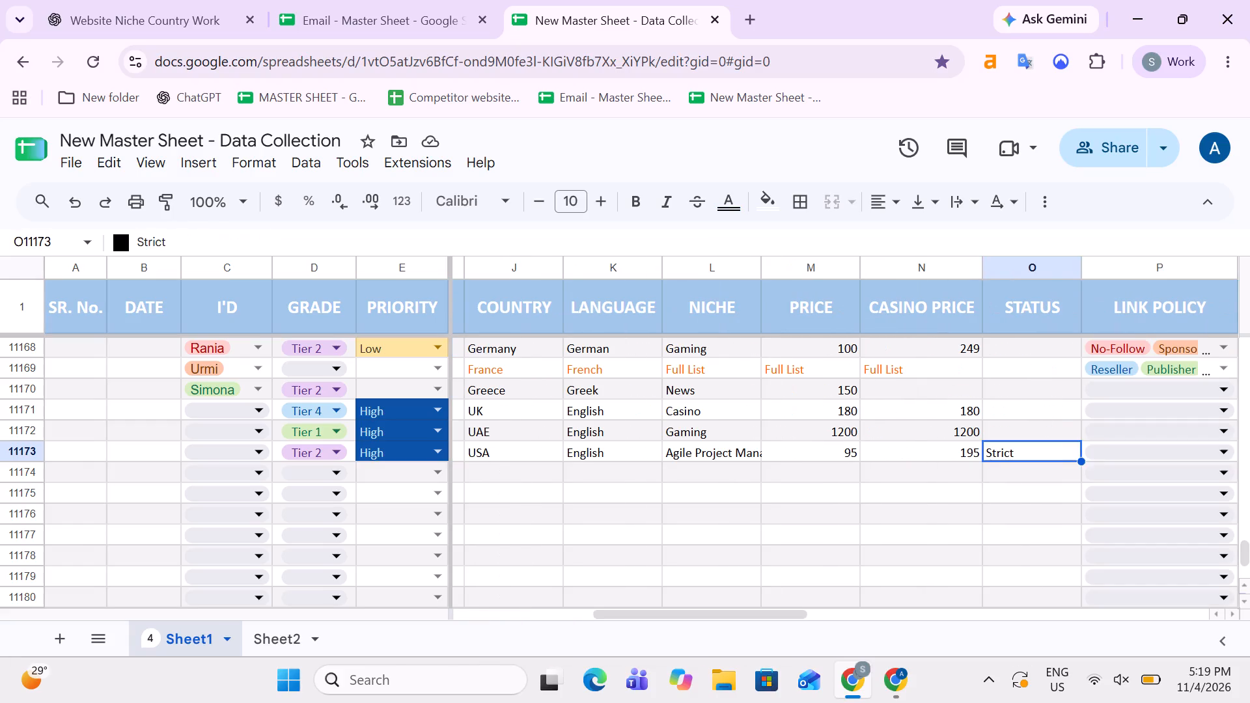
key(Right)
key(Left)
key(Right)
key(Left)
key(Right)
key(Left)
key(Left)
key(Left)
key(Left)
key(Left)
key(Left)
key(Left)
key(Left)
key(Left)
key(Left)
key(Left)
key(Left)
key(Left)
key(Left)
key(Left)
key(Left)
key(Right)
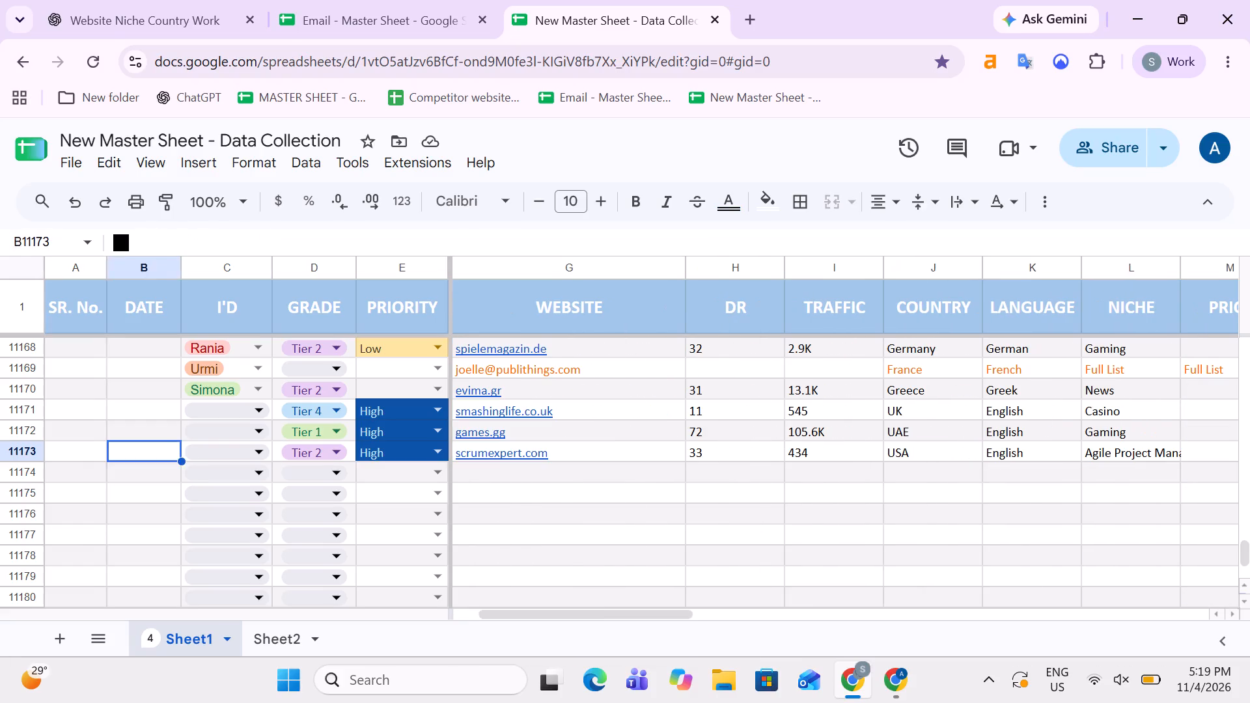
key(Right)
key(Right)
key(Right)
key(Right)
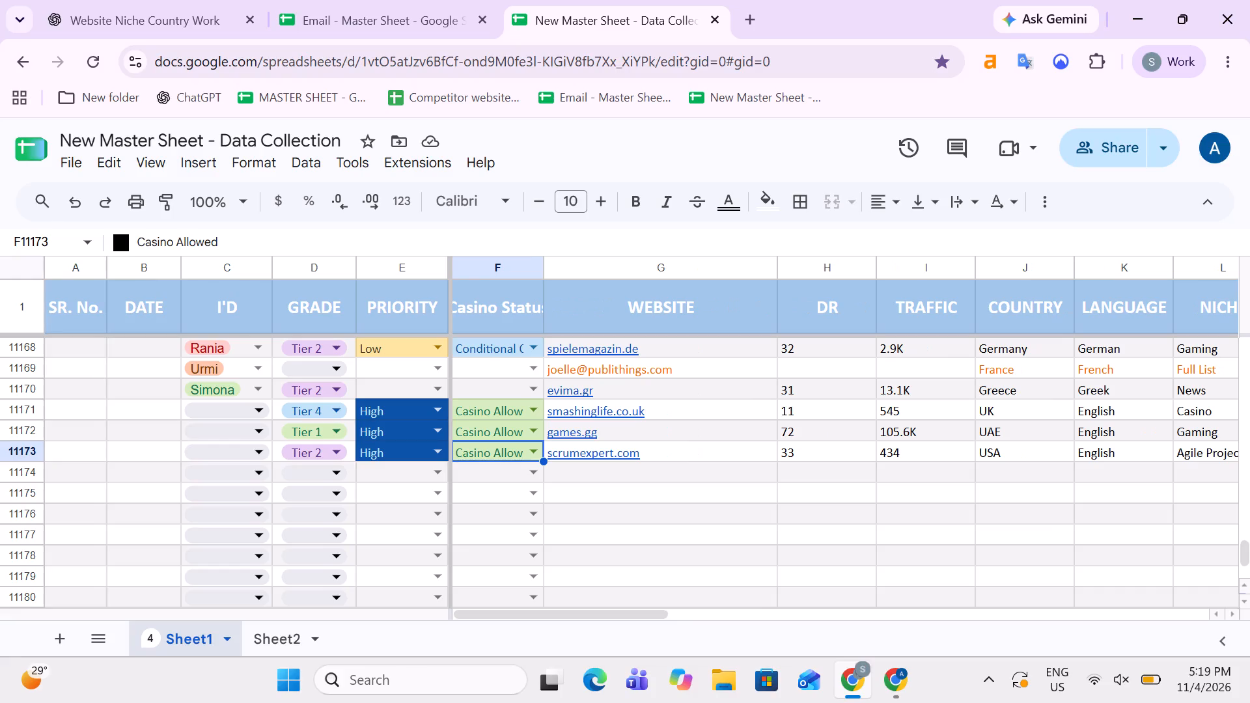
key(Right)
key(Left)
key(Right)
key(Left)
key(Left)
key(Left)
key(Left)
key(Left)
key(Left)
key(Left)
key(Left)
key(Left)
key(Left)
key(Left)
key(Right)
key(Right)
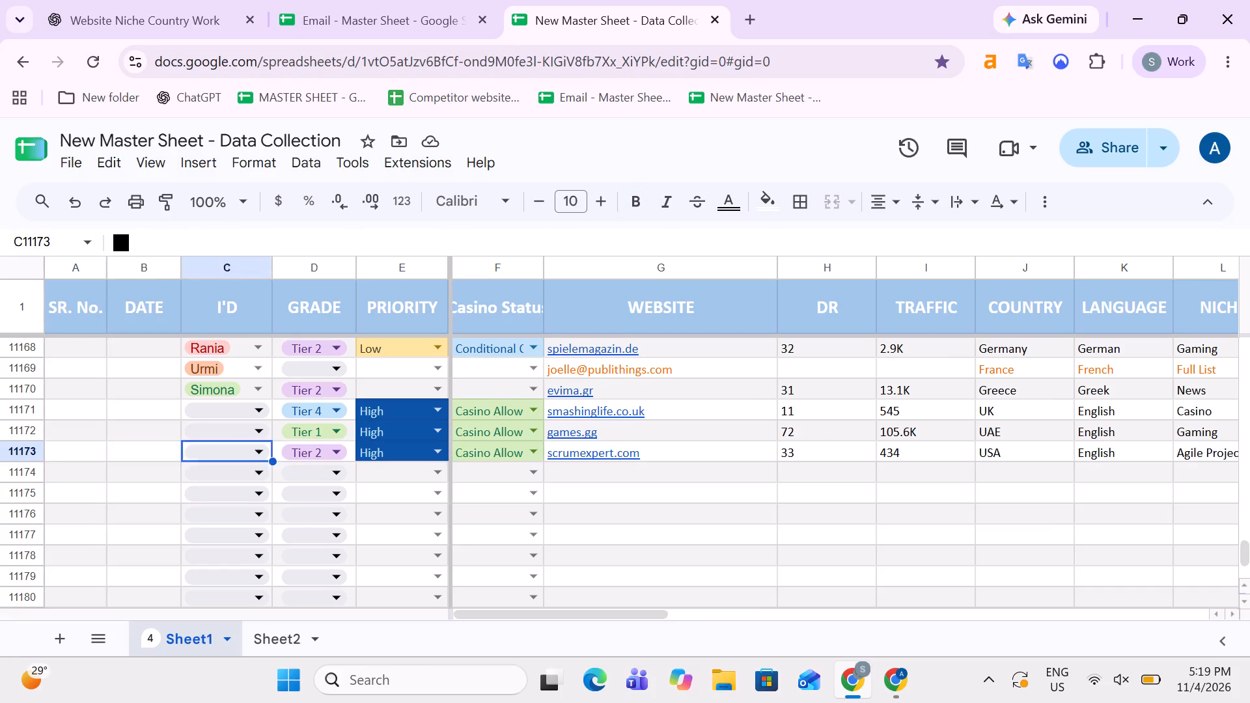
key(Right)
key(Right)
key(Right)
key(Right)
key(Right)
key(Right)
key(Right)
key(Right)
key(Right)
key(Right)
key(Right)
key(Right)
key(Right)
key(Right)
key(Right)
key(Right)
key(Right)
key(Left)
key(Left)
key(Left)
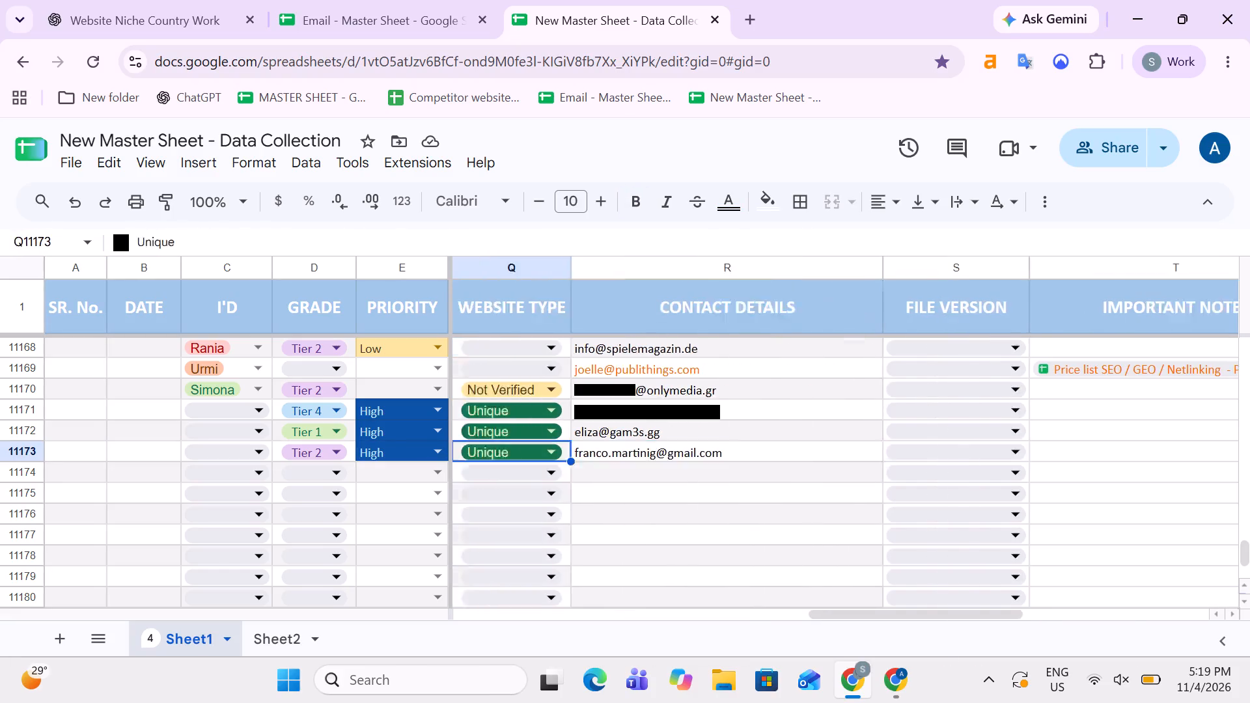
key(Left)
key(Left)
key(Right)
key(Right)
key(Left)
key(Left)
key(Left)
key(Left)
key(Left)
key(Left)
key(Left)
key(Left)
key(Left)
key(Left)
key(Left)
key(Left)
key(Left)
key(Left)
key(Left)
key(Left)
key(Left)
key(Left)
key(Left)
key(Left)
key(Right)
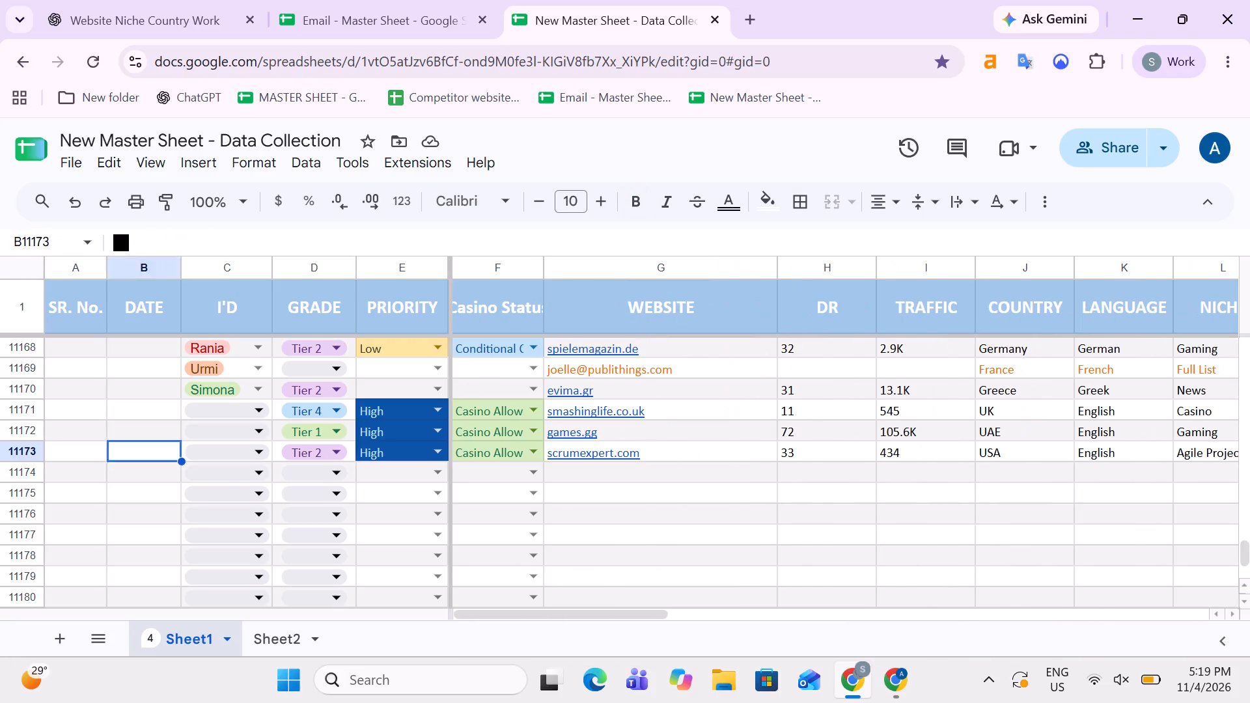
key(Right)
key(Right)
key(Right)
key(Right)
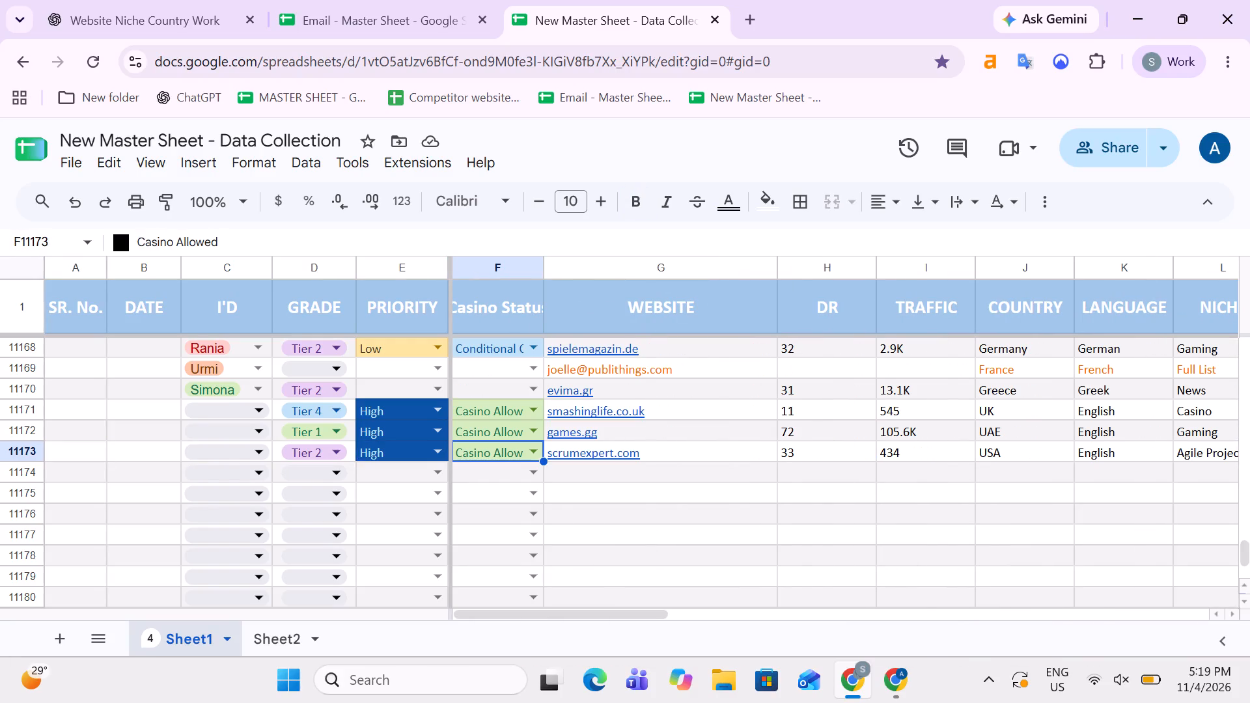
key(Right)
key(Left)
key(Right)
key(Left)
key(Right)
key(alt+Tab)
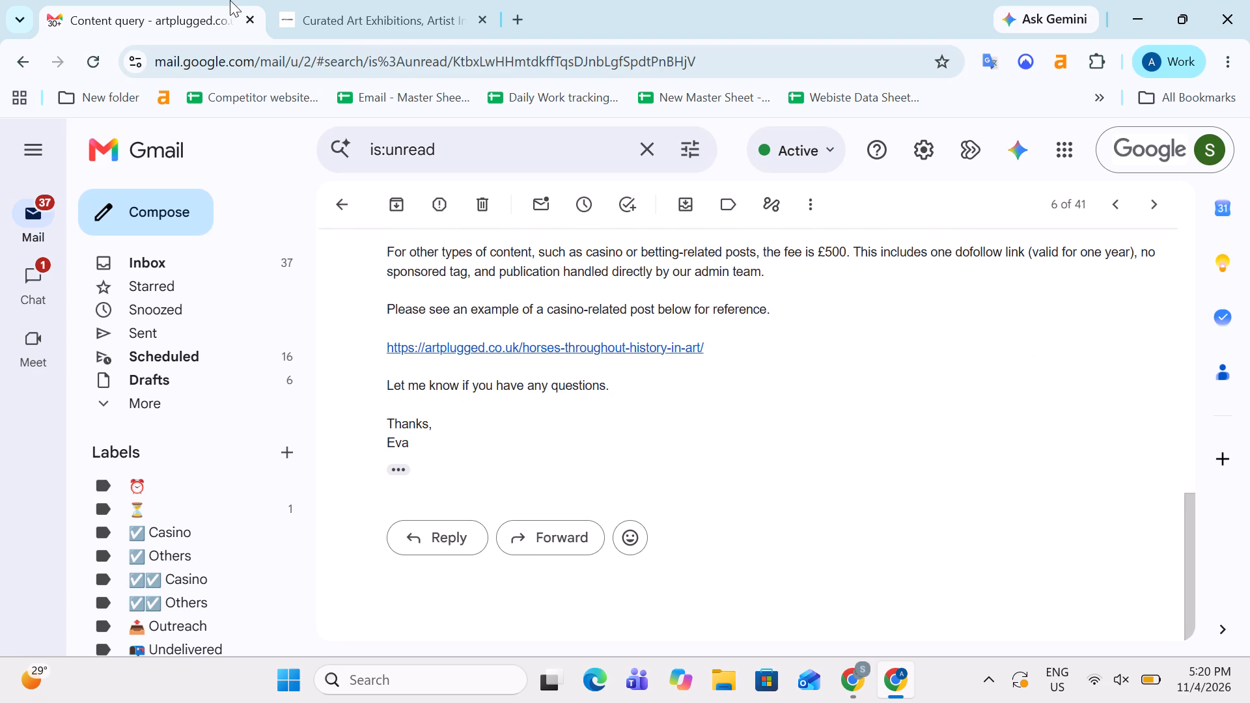
Bring up the artplugged.co.uk site and copy its bare domain from the address.
click(310, 0)
click(849, 564)
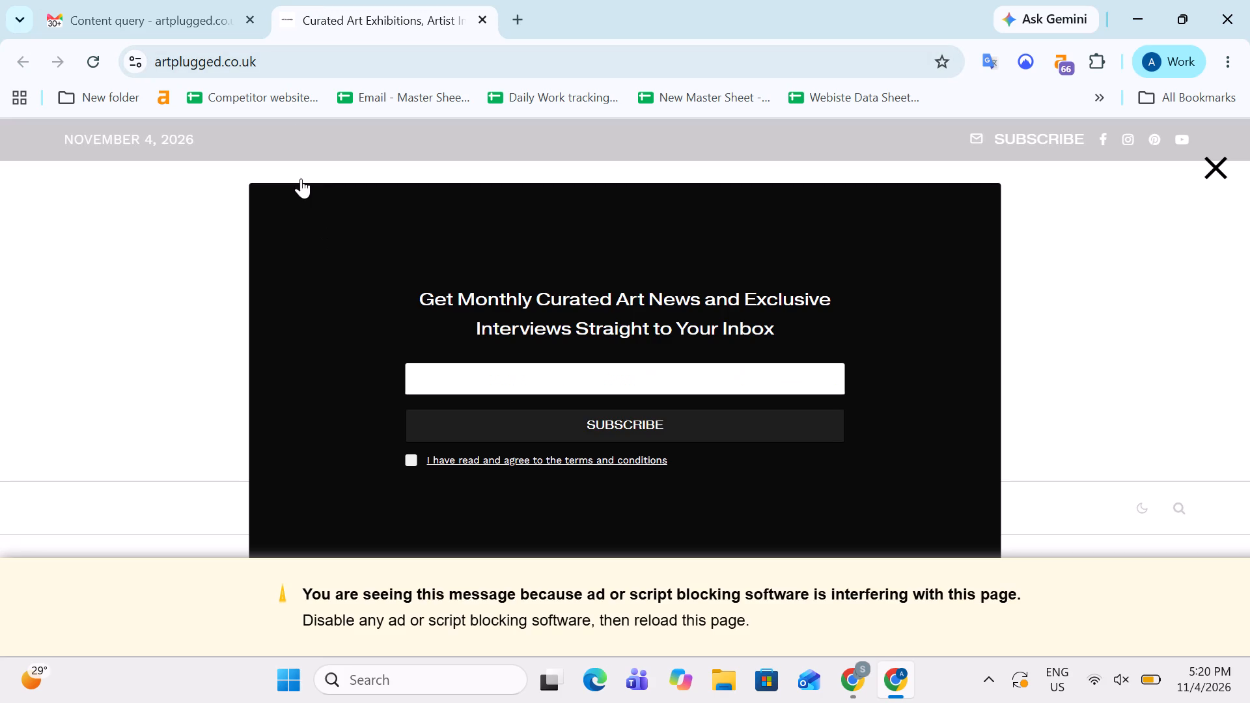
click(331, 55)
drag(331, 55, 273, 61)
key(ctrl+c)
key(ctrl+c)
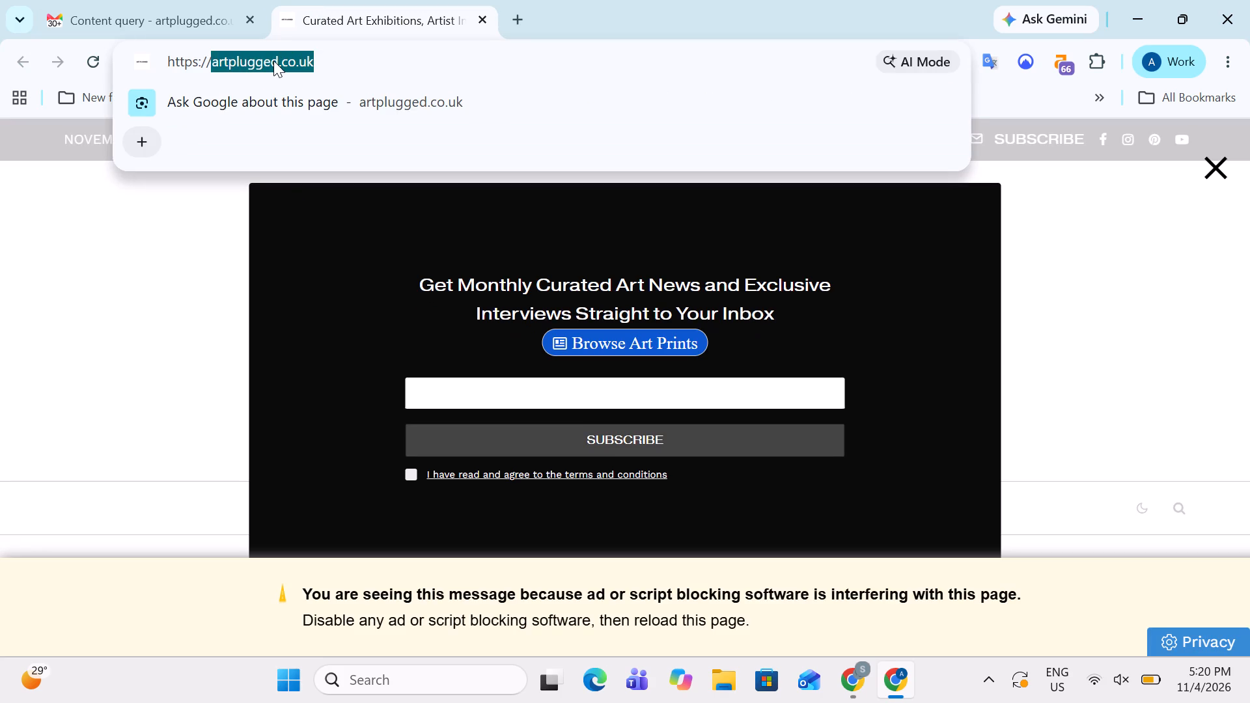
Dismiss the newsletter pop-up and the ad, and look through the artplugged.co.uk homepage to judge its content.
click(1217, 173)
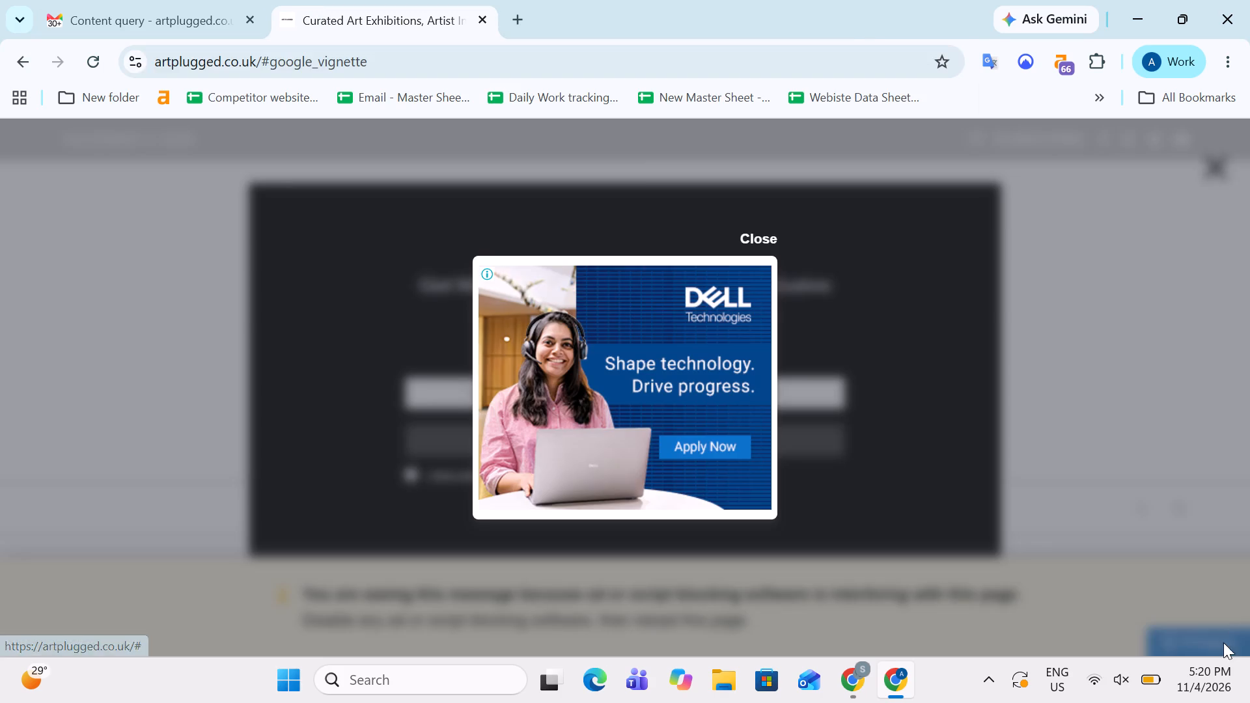
click(749, 239)
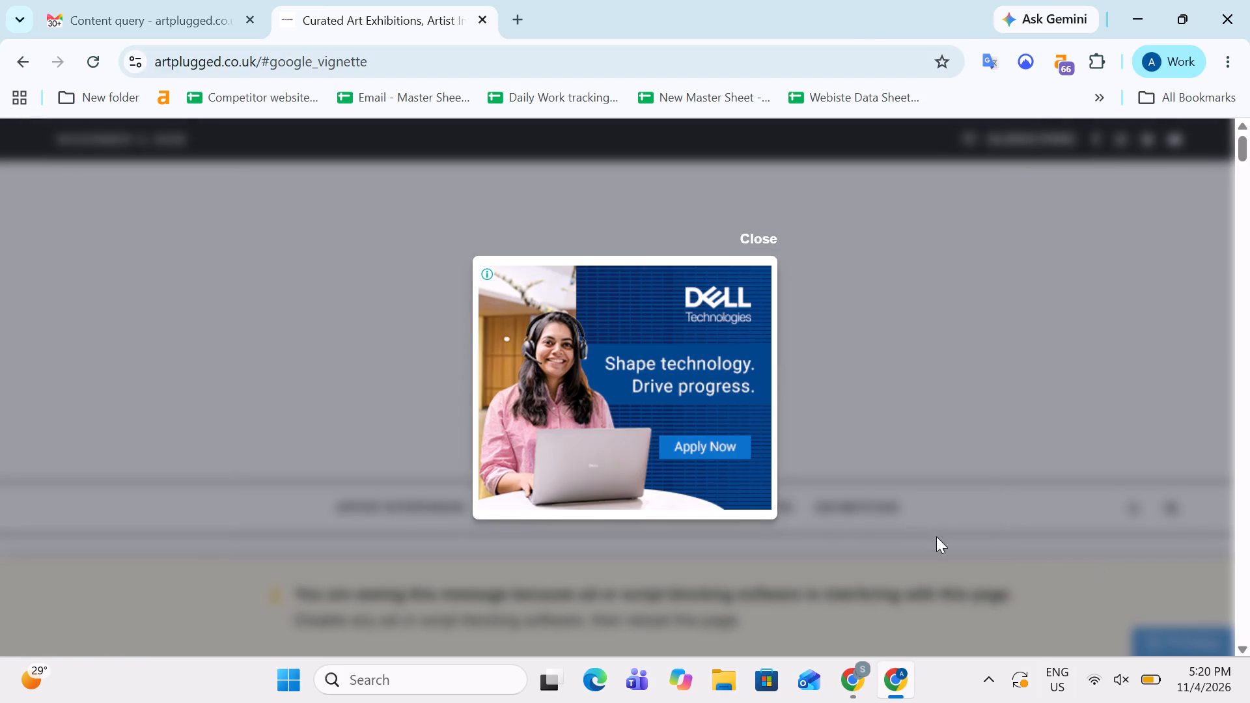
scroll(887, 428, down, 5)
scroll(756, 458, down, 6)
scroll(685, 429, down, 6)
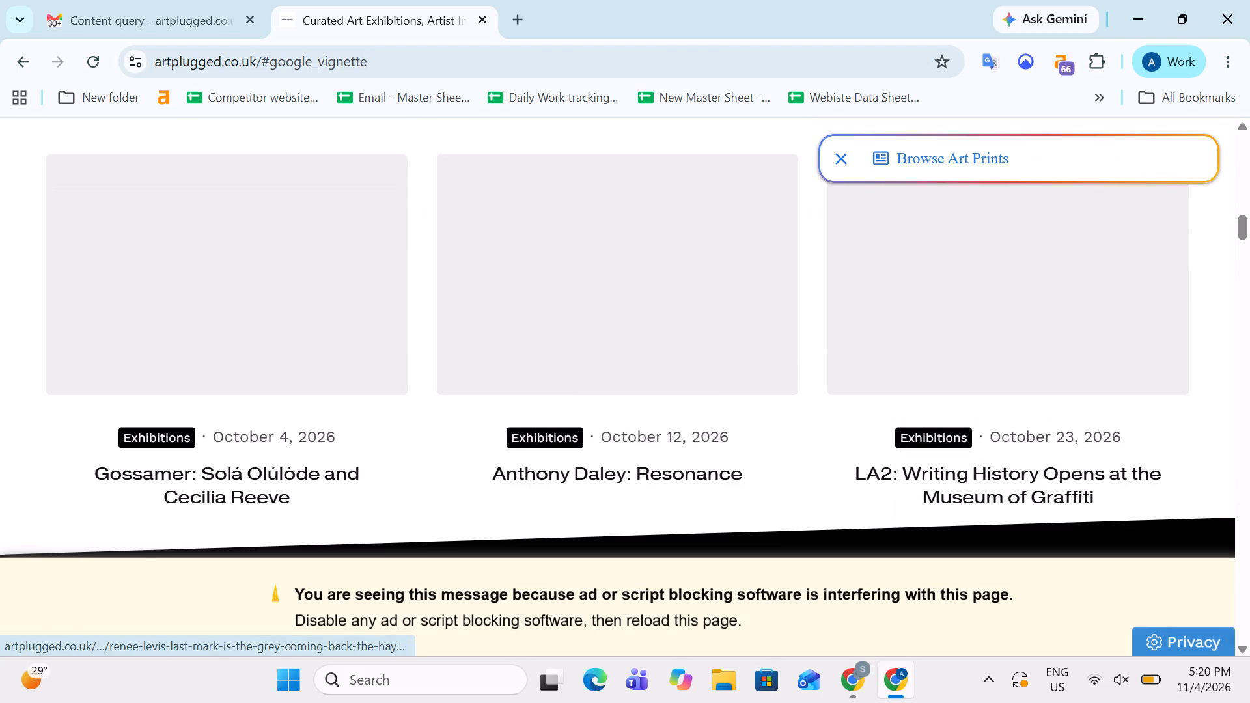
Switch to the New Master Sheet and select the empty website cell below scrumexpert.com for the artplugged.co.uk record.
key(alt+Tab)
click(551, 0)
key(Down)
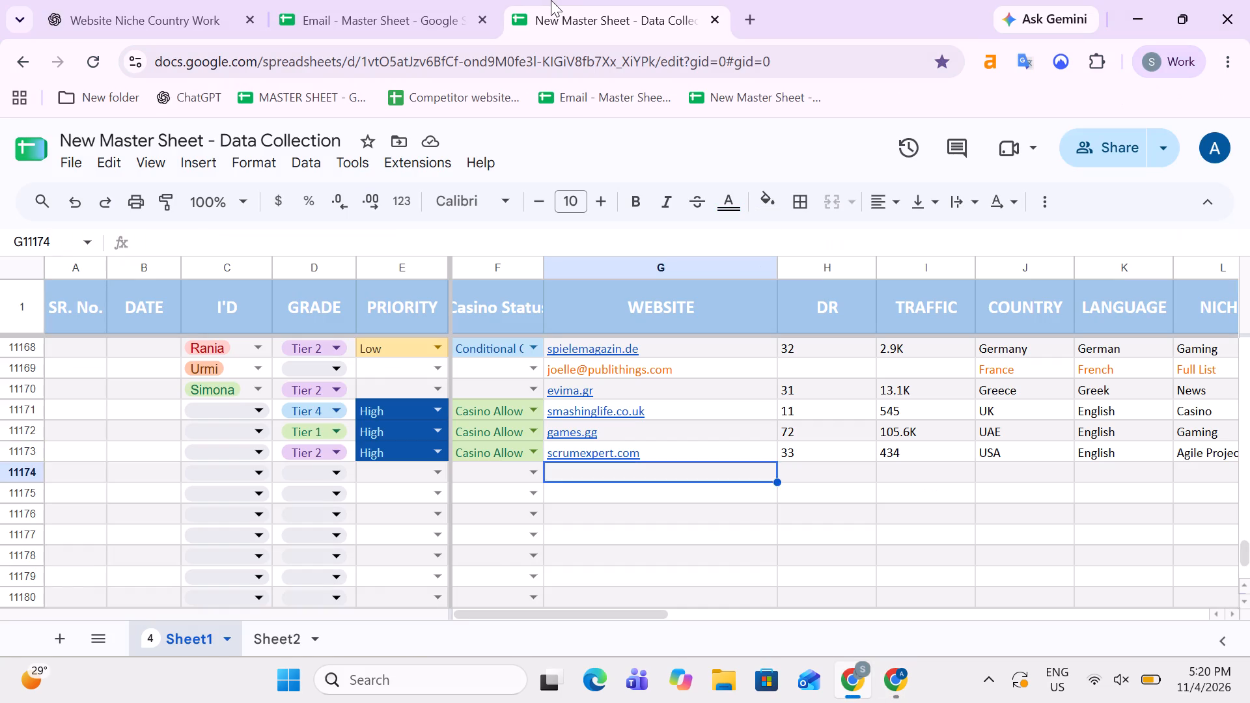
Paste artplugged.co.uk into the empty website cell below scrumexpert.com.
key(Return)
key(ctrl+v)
key(Tab)
Look over the artplugged.co.uk site, search it for Netbet and open its Ahrefs metrics.
key(alt+Tab)
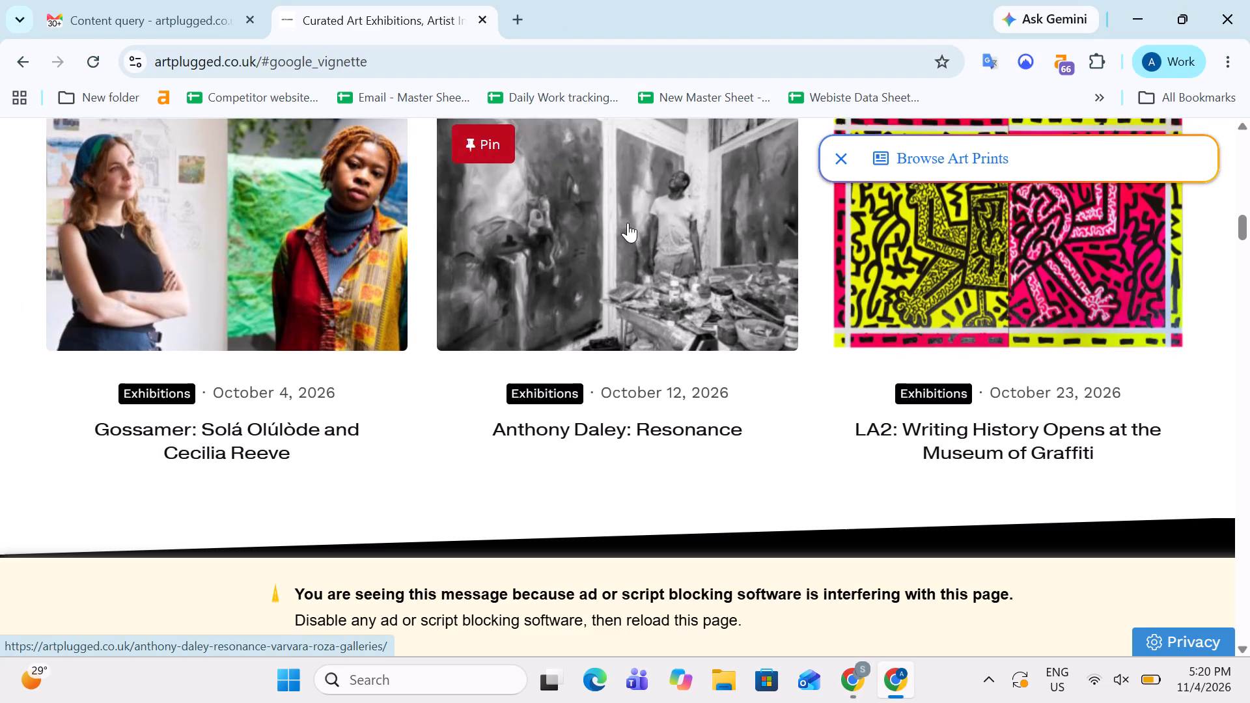
scroll(650, 251, down, 10)
scroll(727, 358, up, 20)
scroll(727, 358, up, 16)
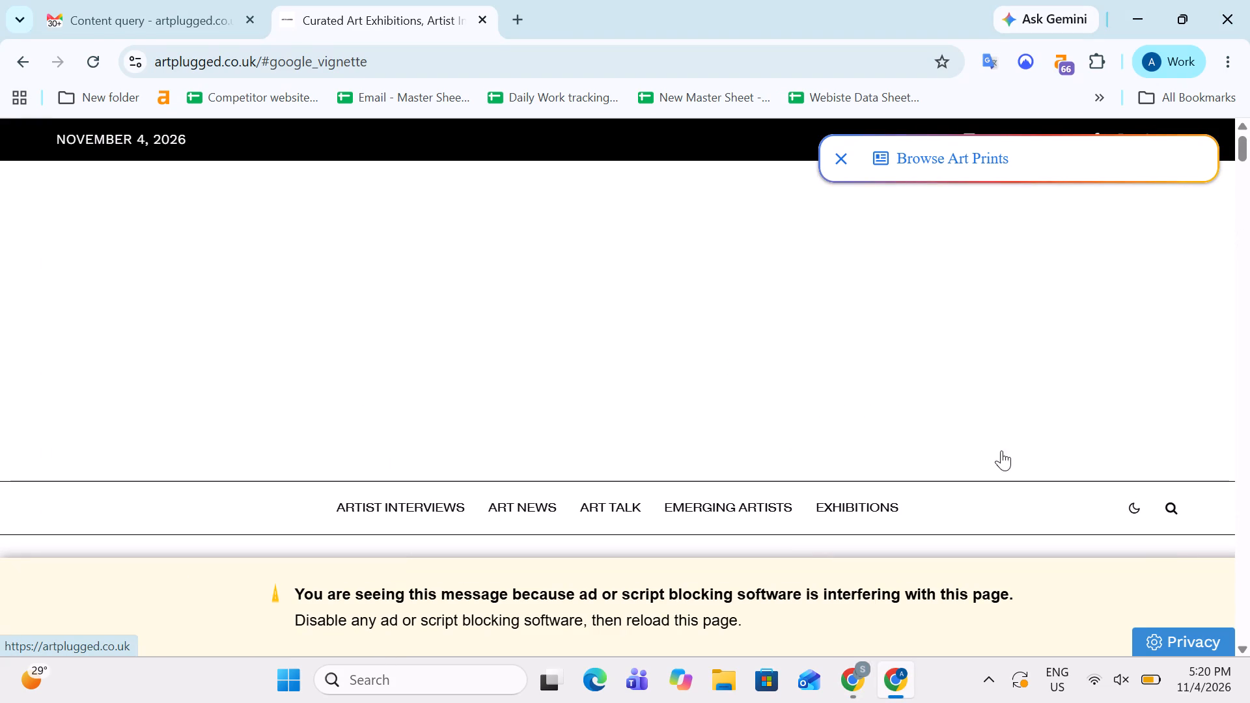
click(1177, 512)
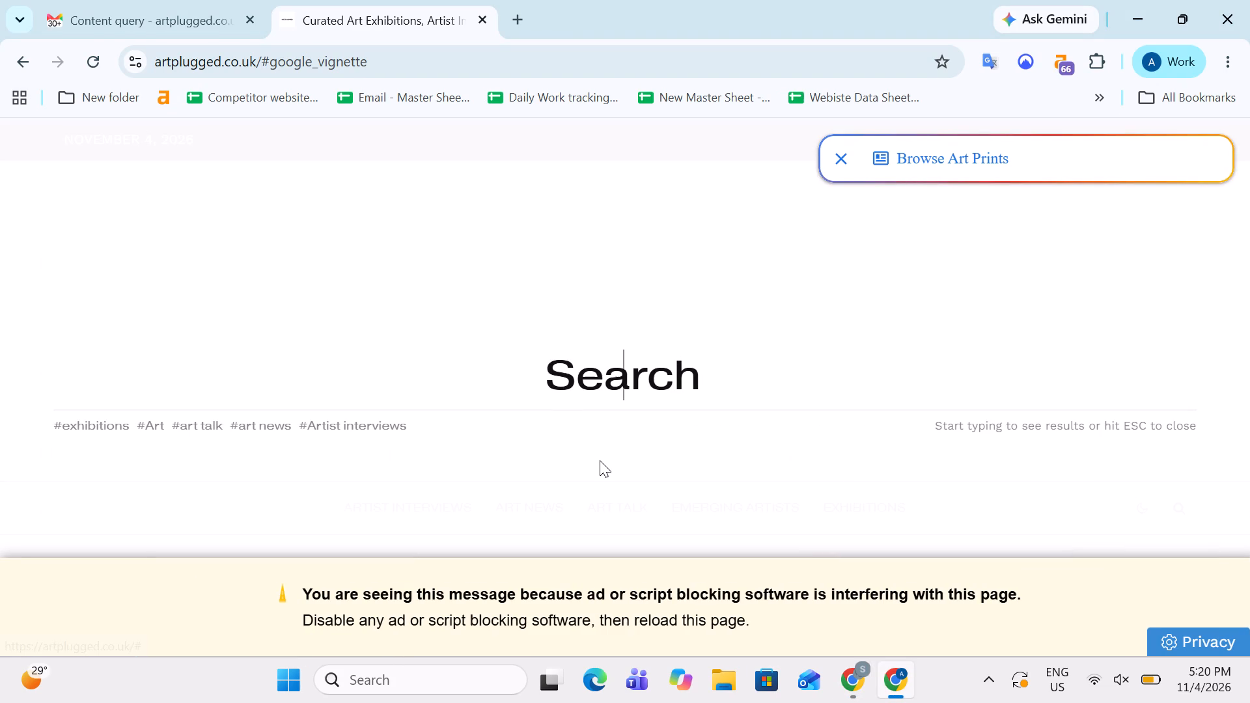
text(Netbet)
key(Return)
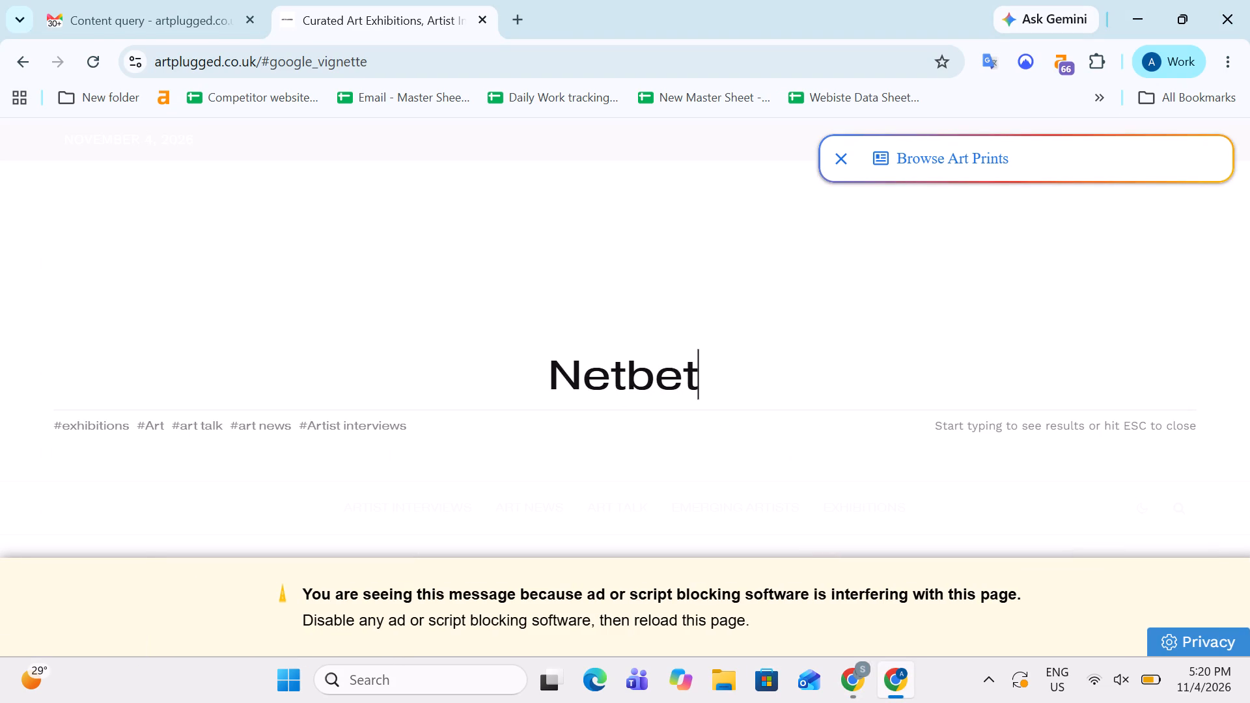
click(1067, 64)
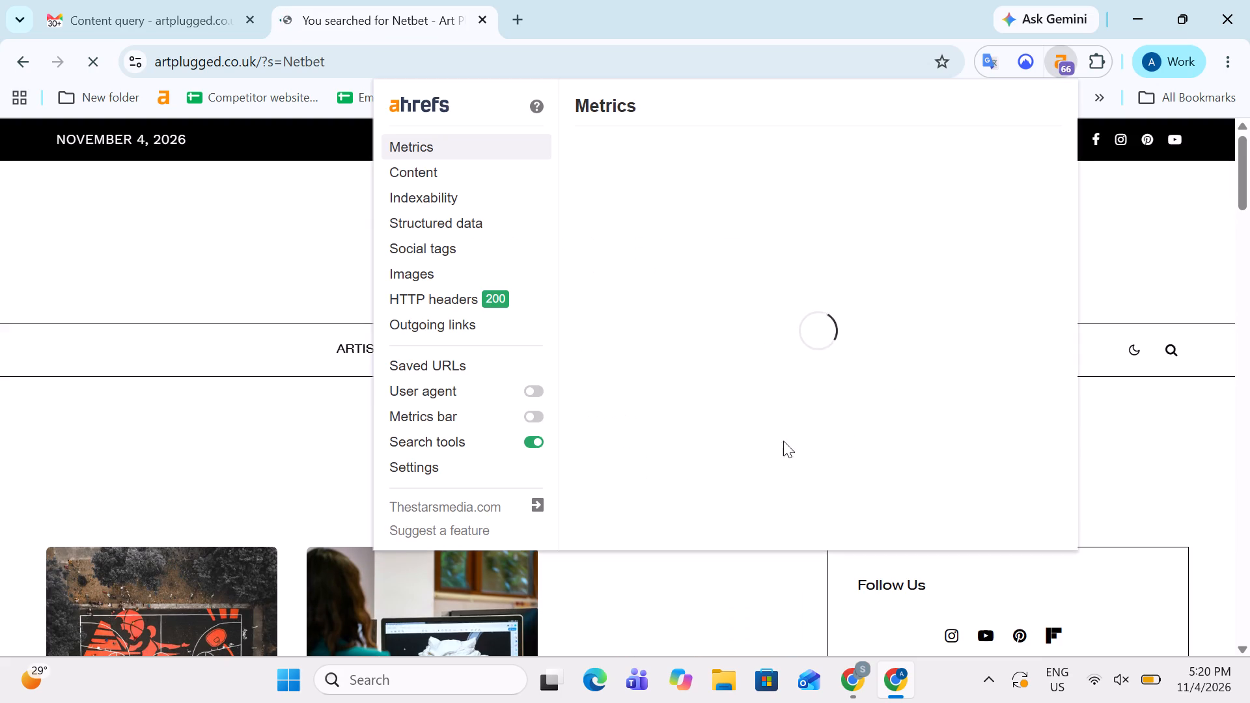
Enter DR 66 and traffic 389 in the artplugged.co.uk row of the New Master Sheet.
key(alt+Tab)
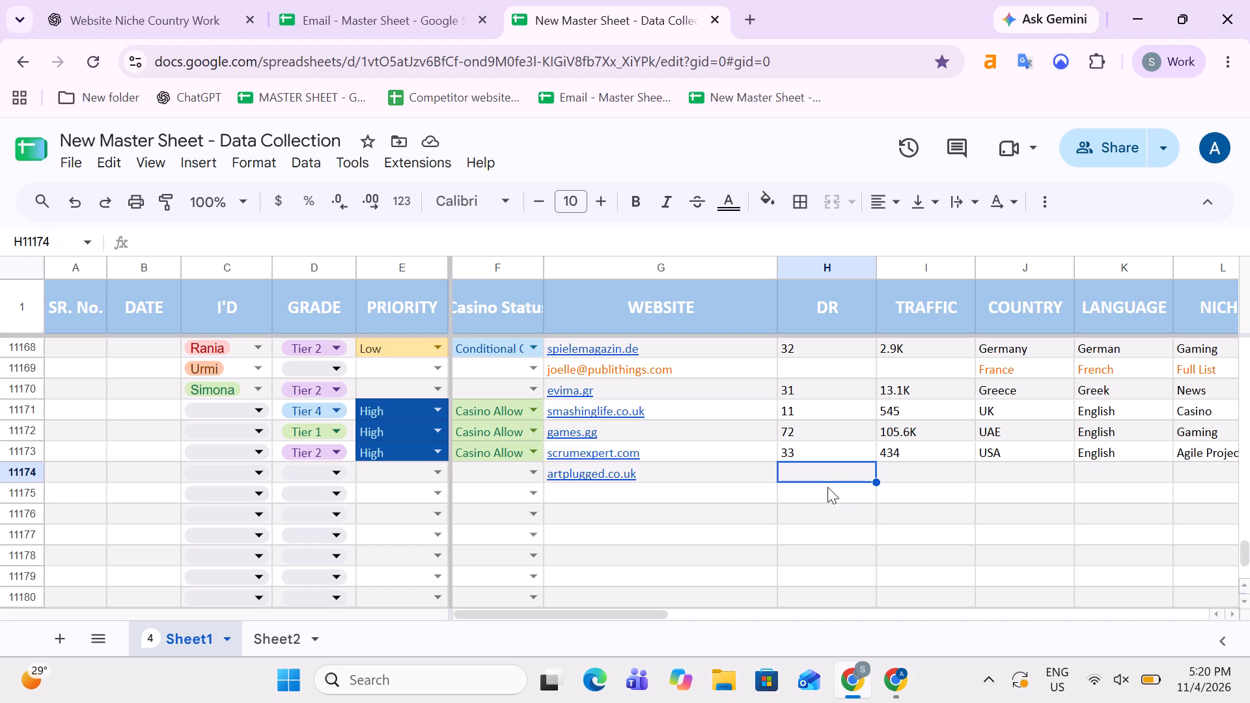
text(66)
key(Right)
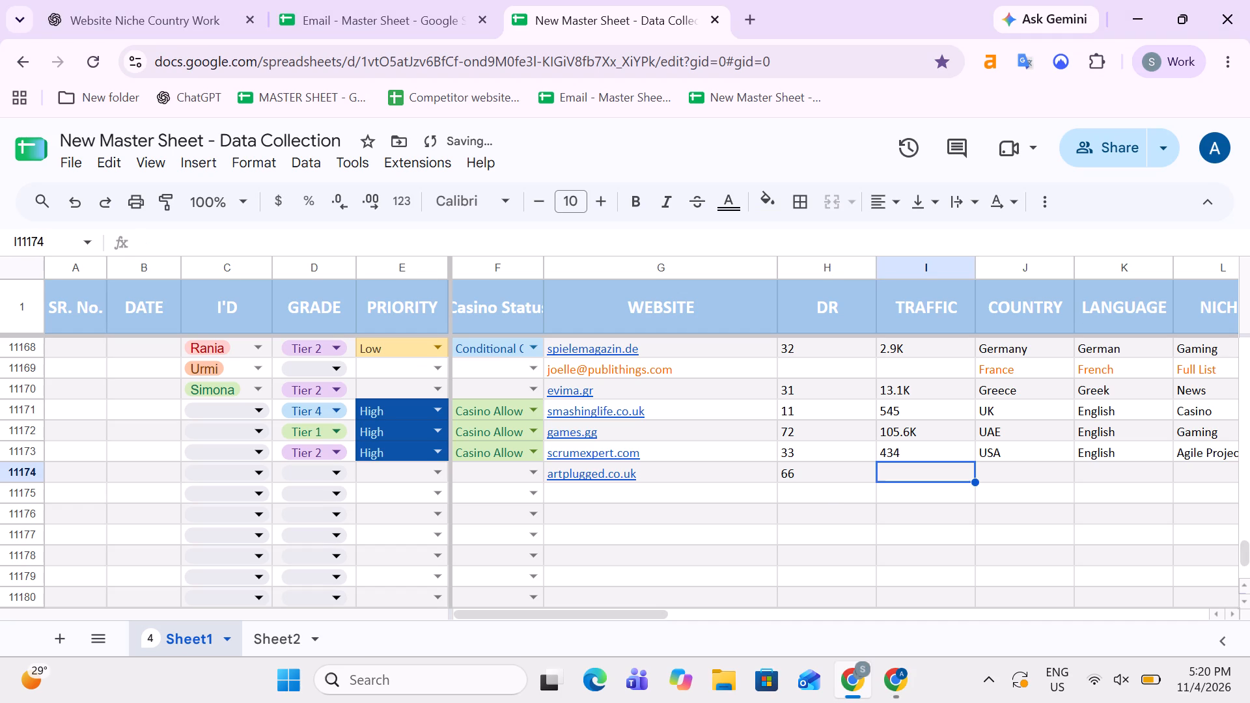
text(389)
key(Right)
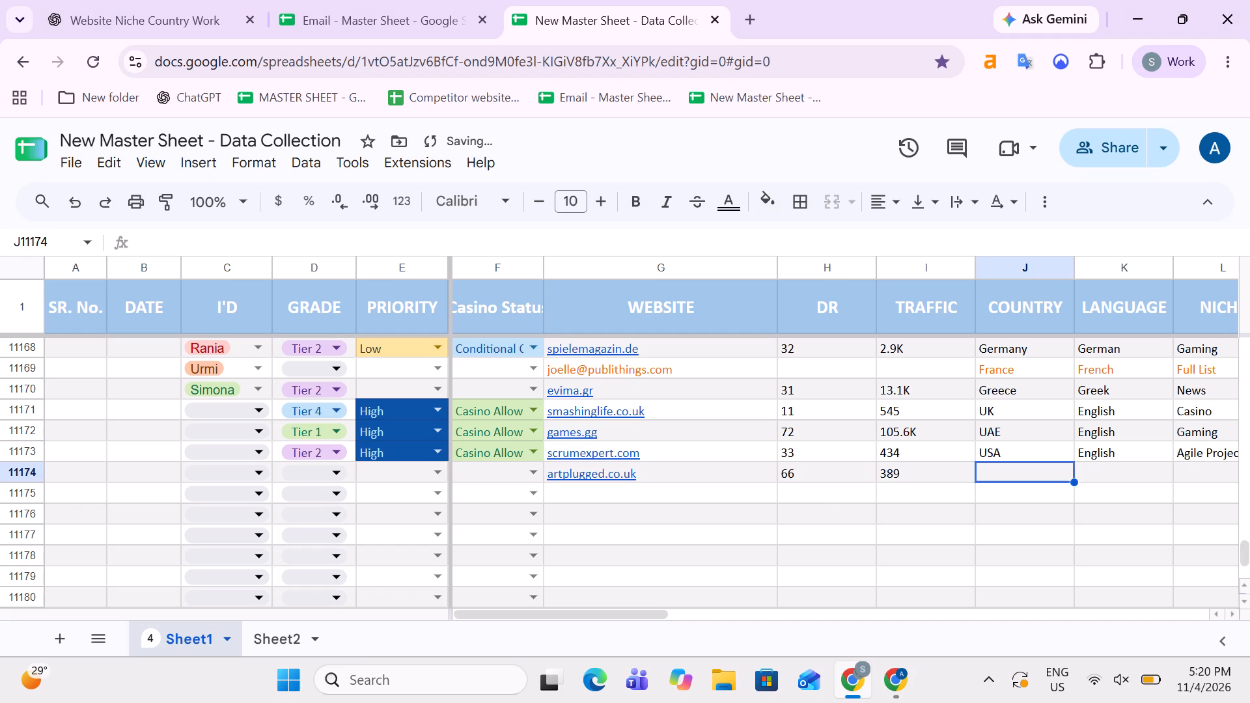
Enter UK as the country and English as the language in the artplugged.co.uk row and go to its niche cell.
text(UK)
key(Right)
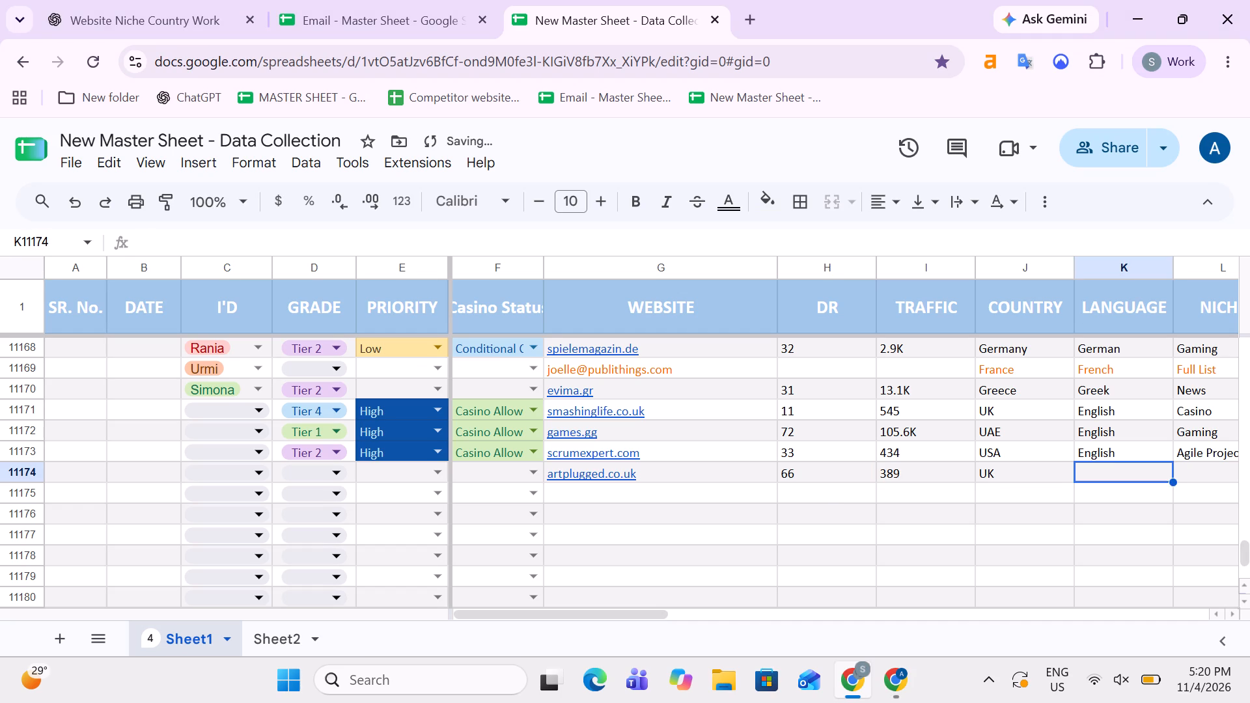
text(En)
key(Right)
key(Right)
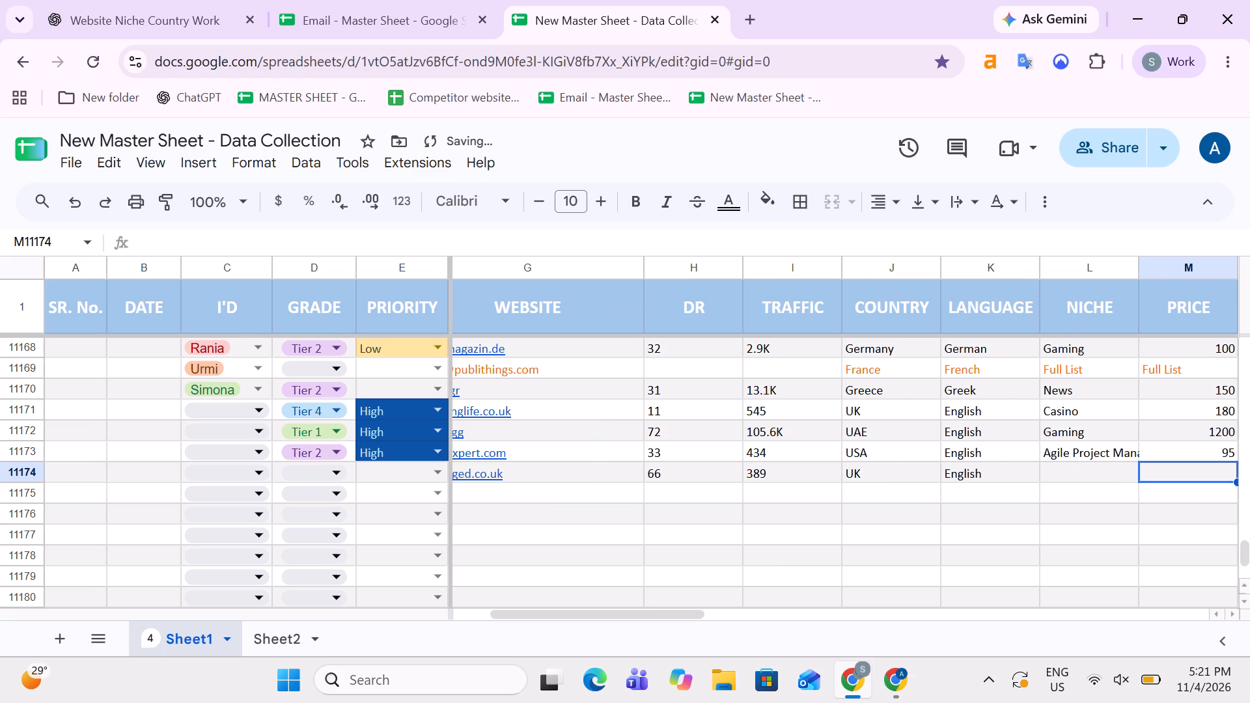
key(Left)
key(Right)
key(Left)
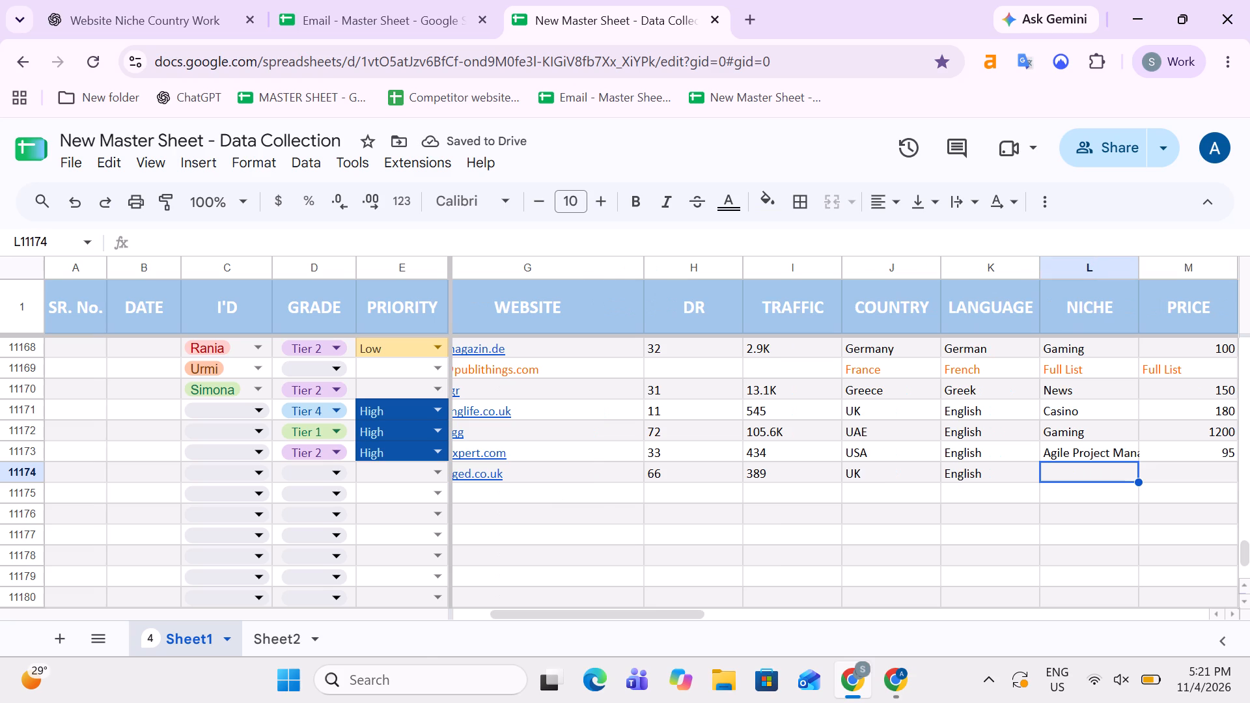
Return to the artplugged.co.uk search results for Netbet and open the article "The Role of Art Design in Building Game Worlds" in a new tab.
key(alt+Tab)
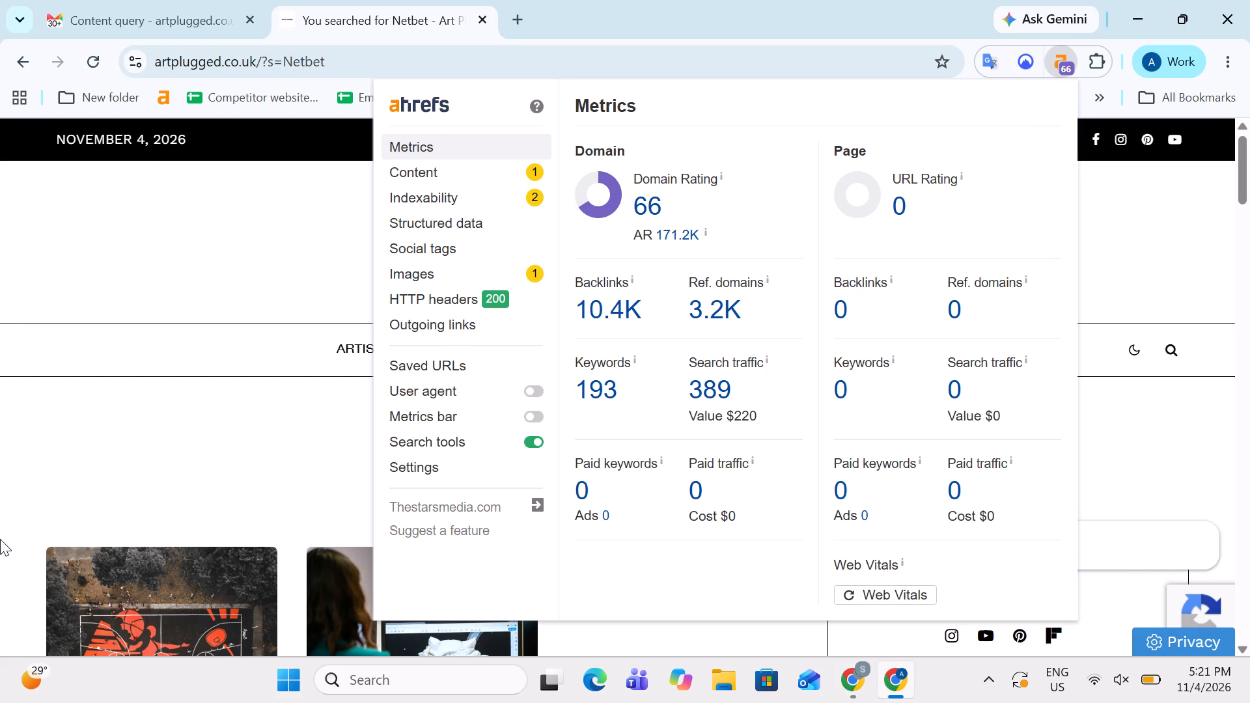
click(0, 482)
scroll(386, 390, down, 3)
ctrl+click(415, 561)
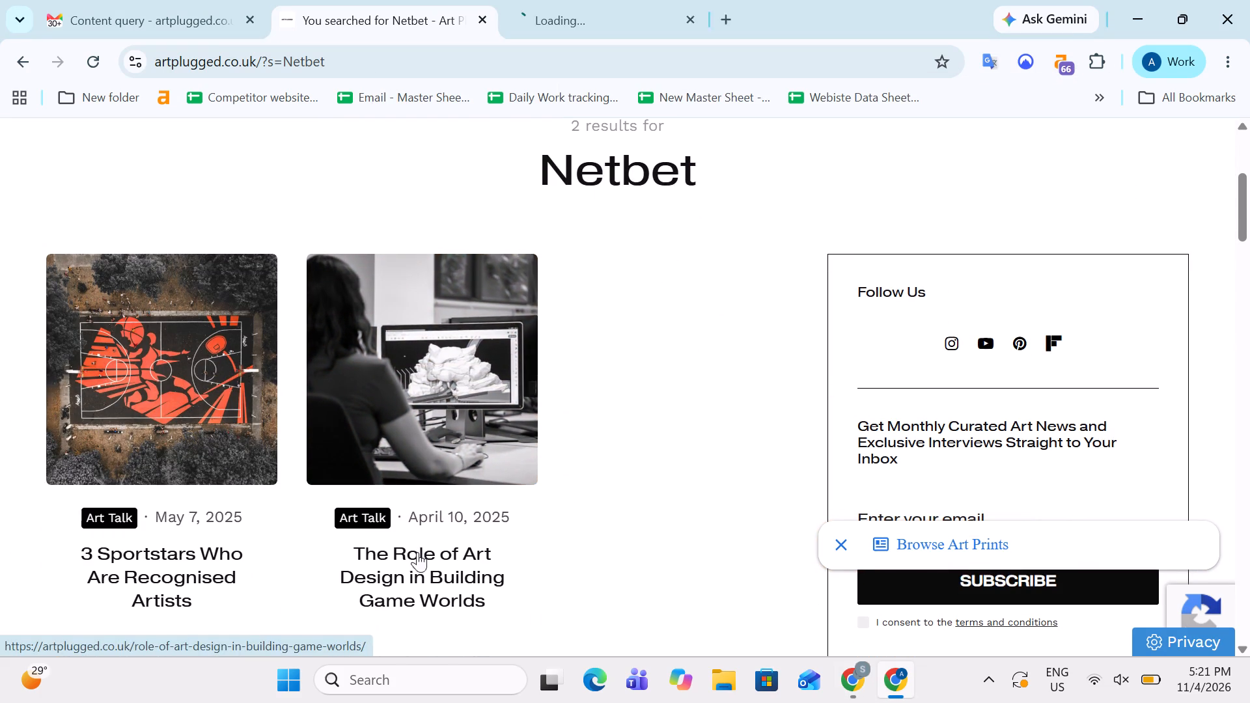
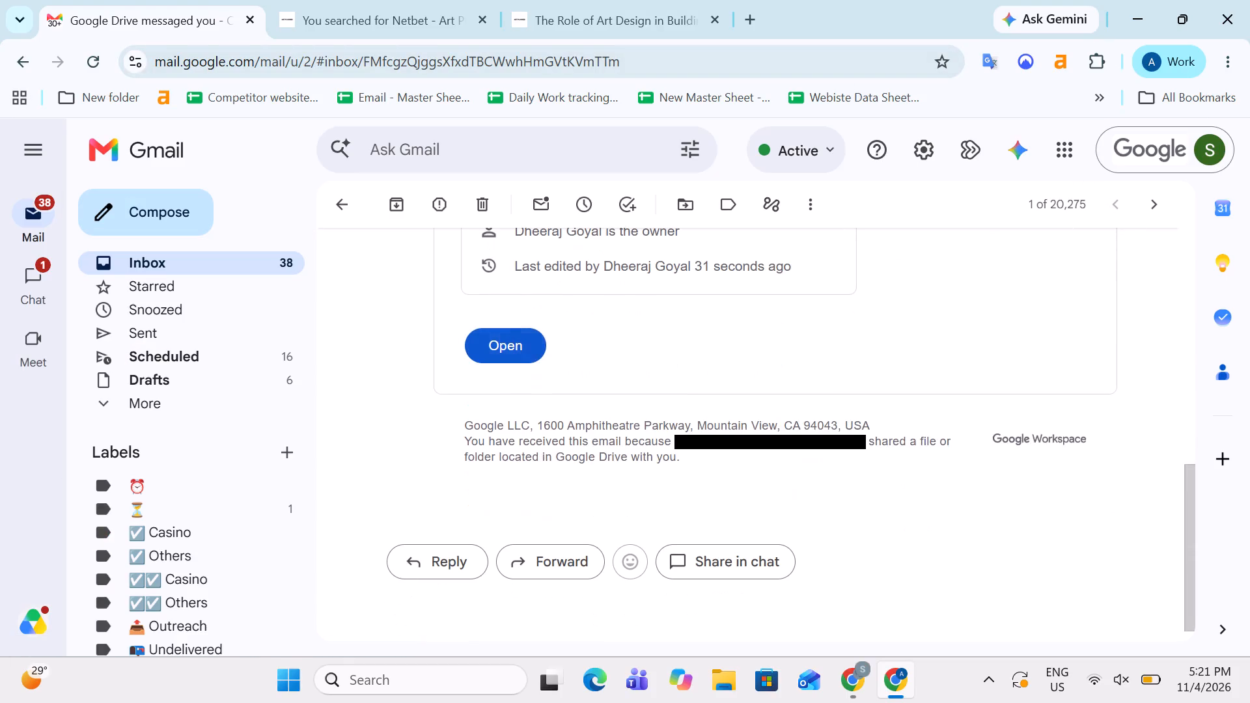
Look over the Google Drive sharing email for StarMedia-extension-3.15.zip, including its file details and link.
scroll(488, 400, up, 4)
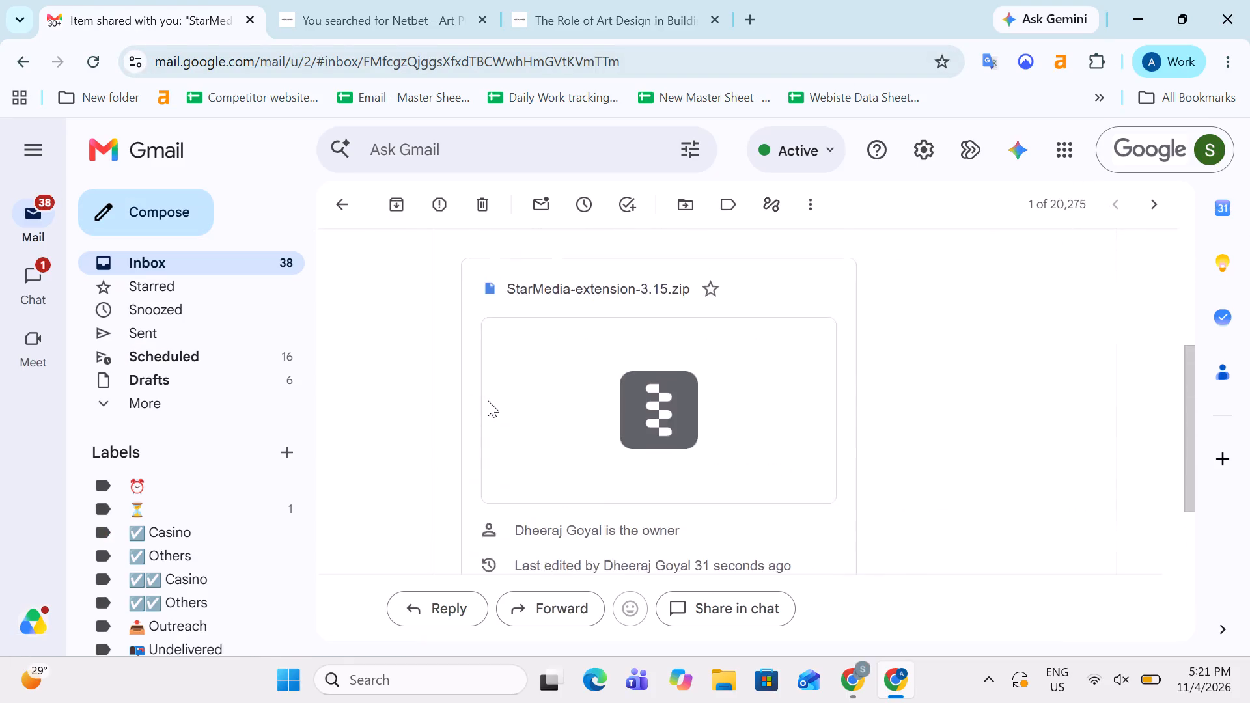
scroll(488, 400, up, 1)
scroll(480, 354, down, 2)
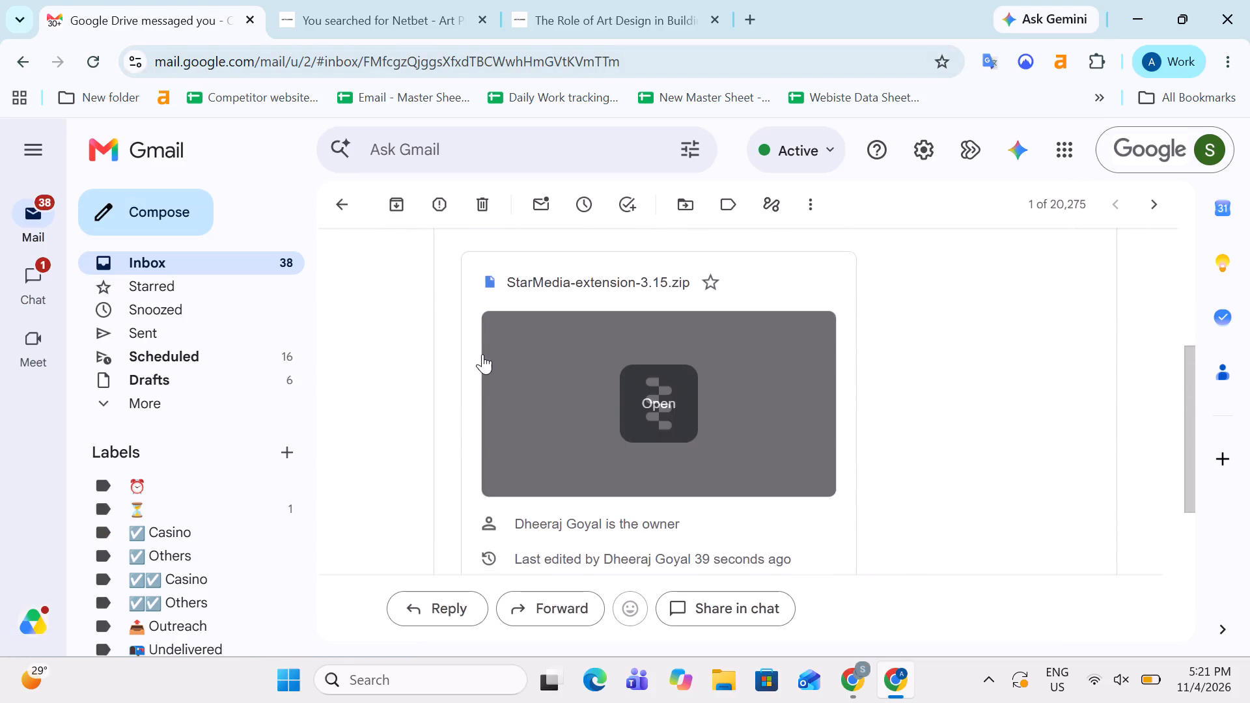
scroll(500, 383, down, 2)
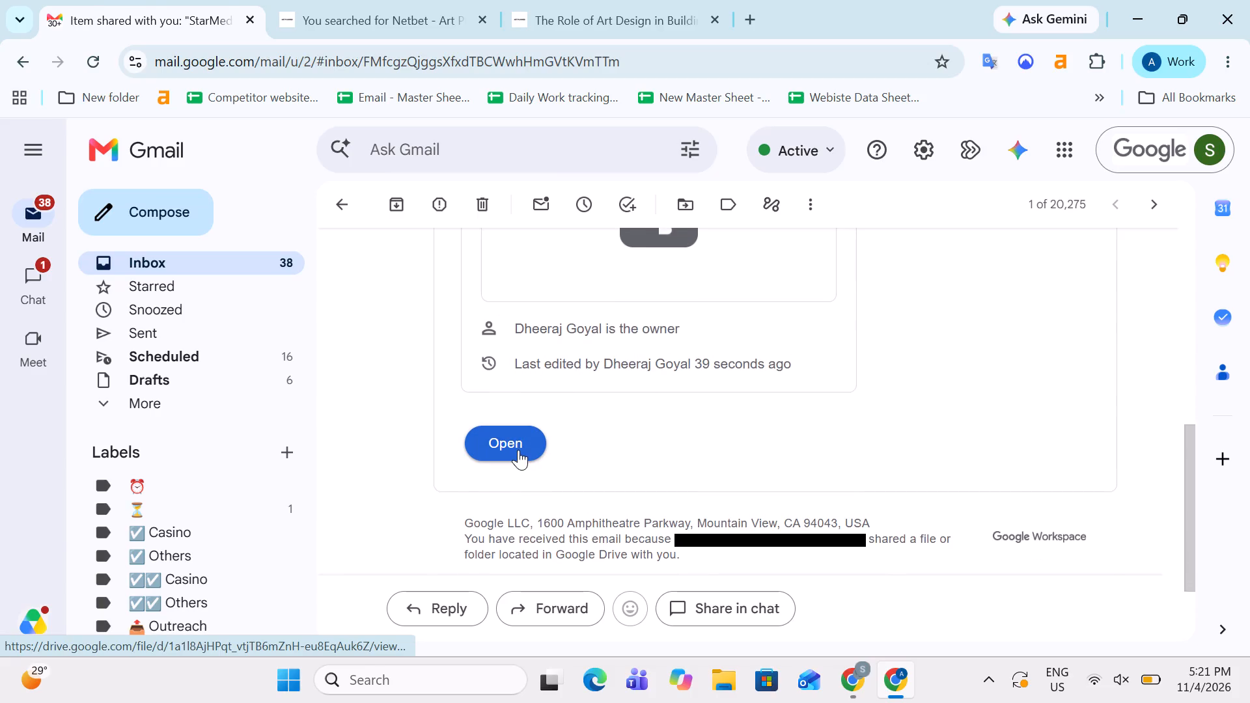
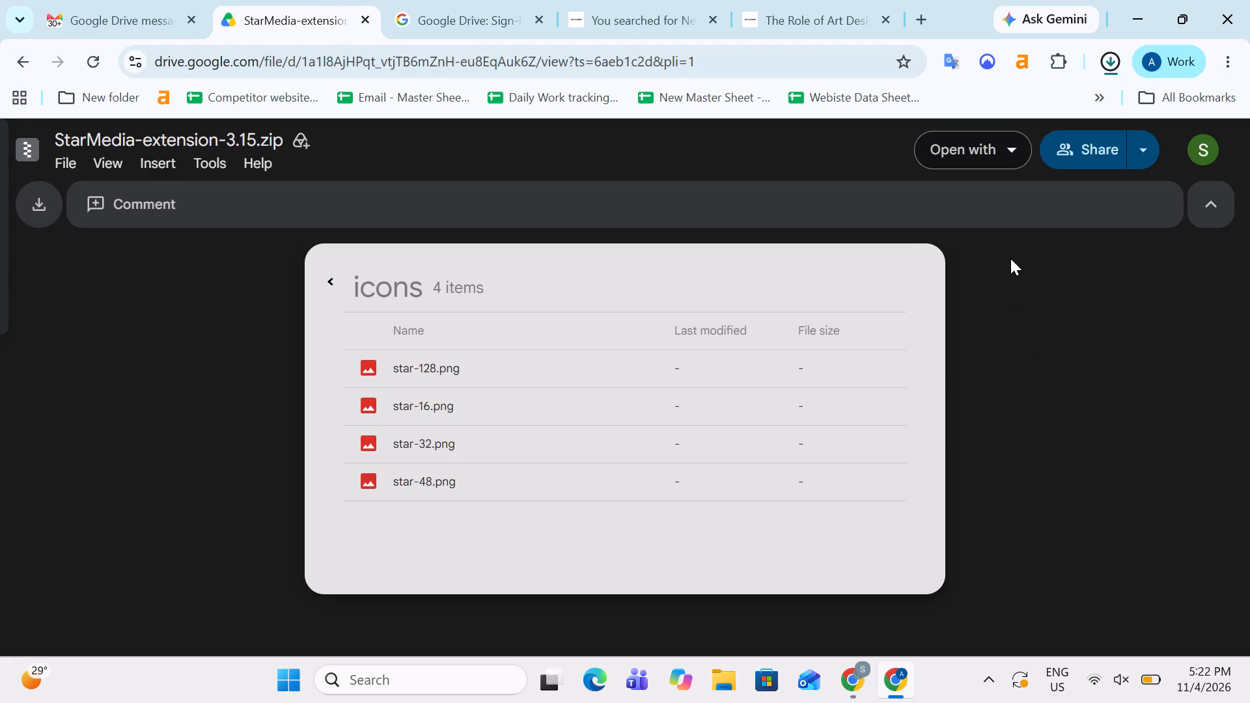
Locate the downloaded StarMedia-extension-3.15 zip in the Downloads folder and cut it.
click(1099, 60)
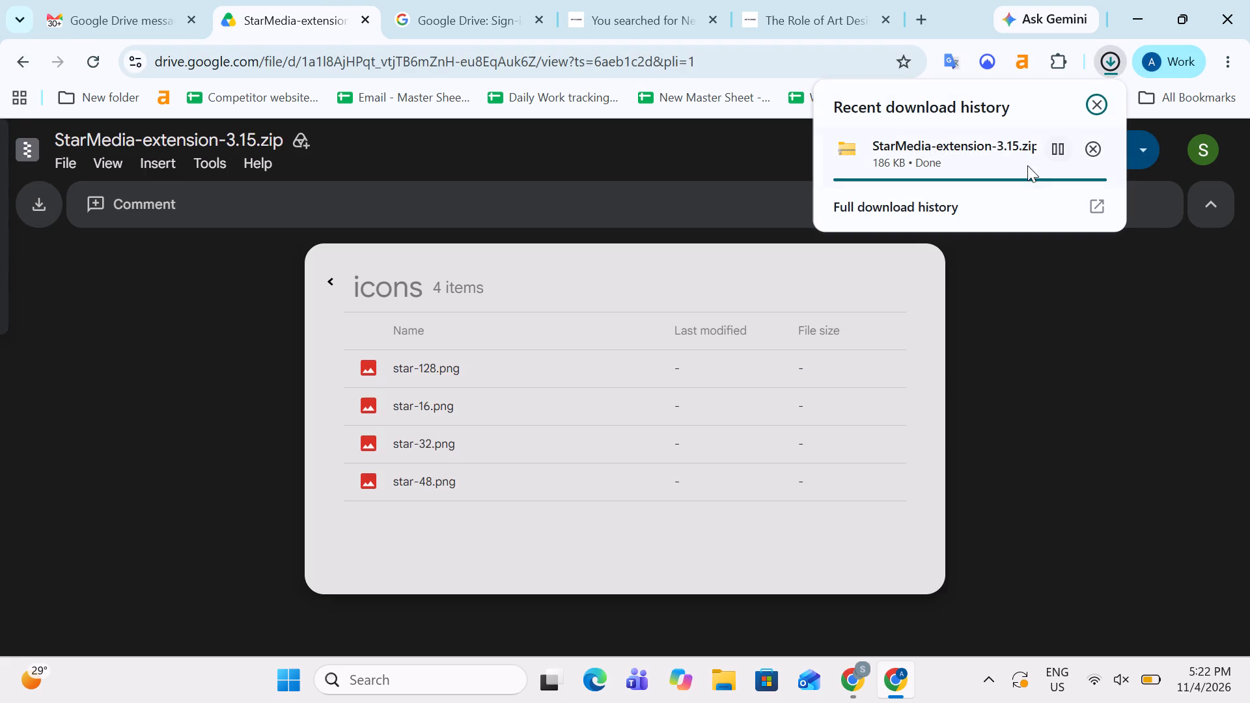
click(1052, 147)
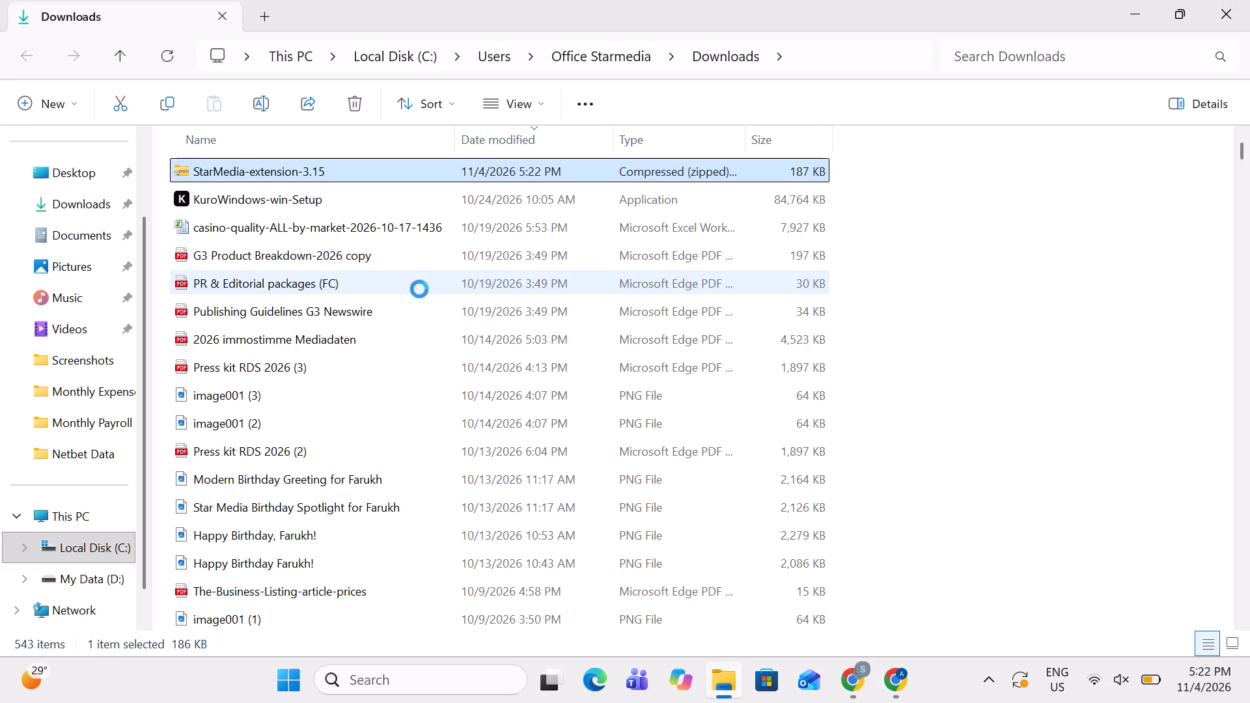
key(ctrl+x)
Create a new folder named SM Extension on the My Data (D:) drive.
click(89, 576)
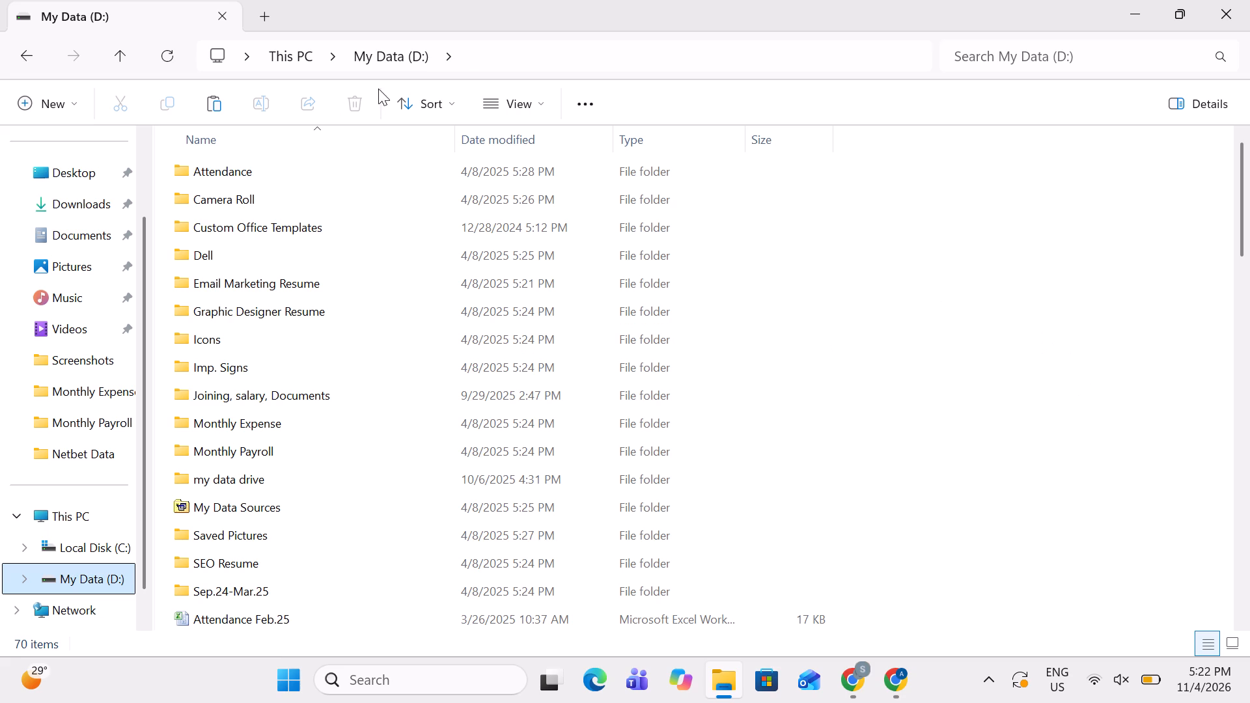
right_click(872, 264)
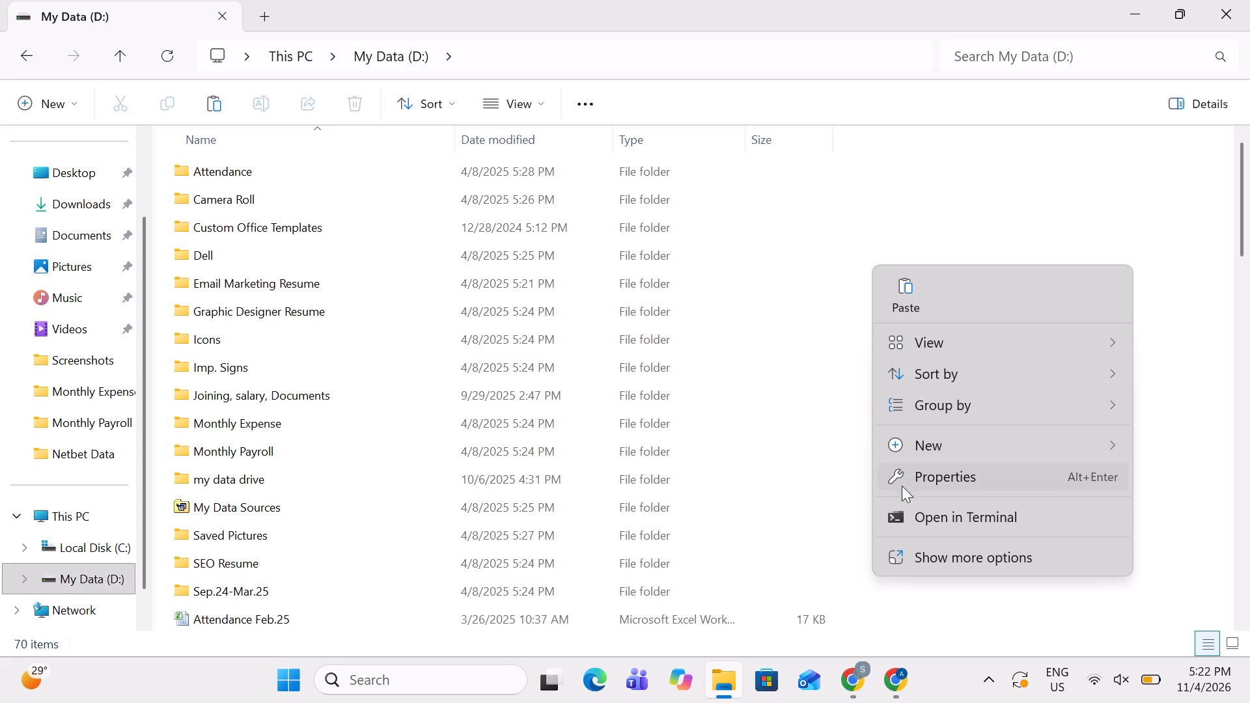
click(926, 445)
click(690, 140)
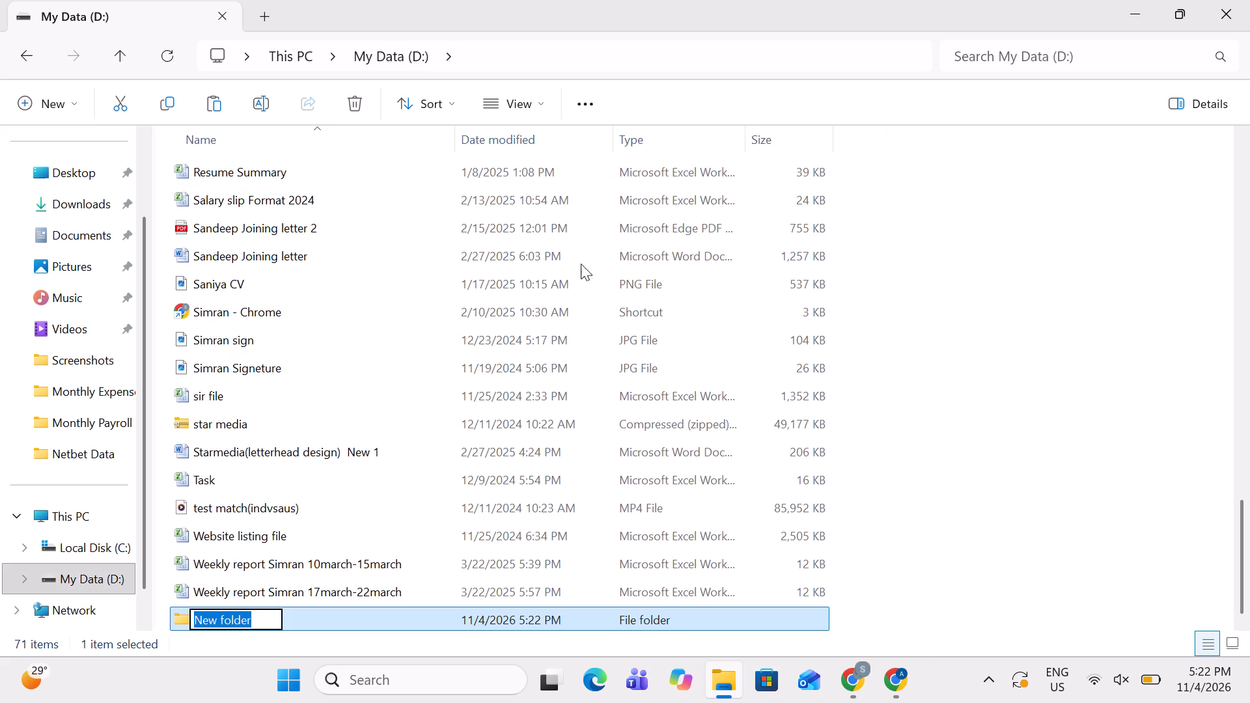
click(486, 504)
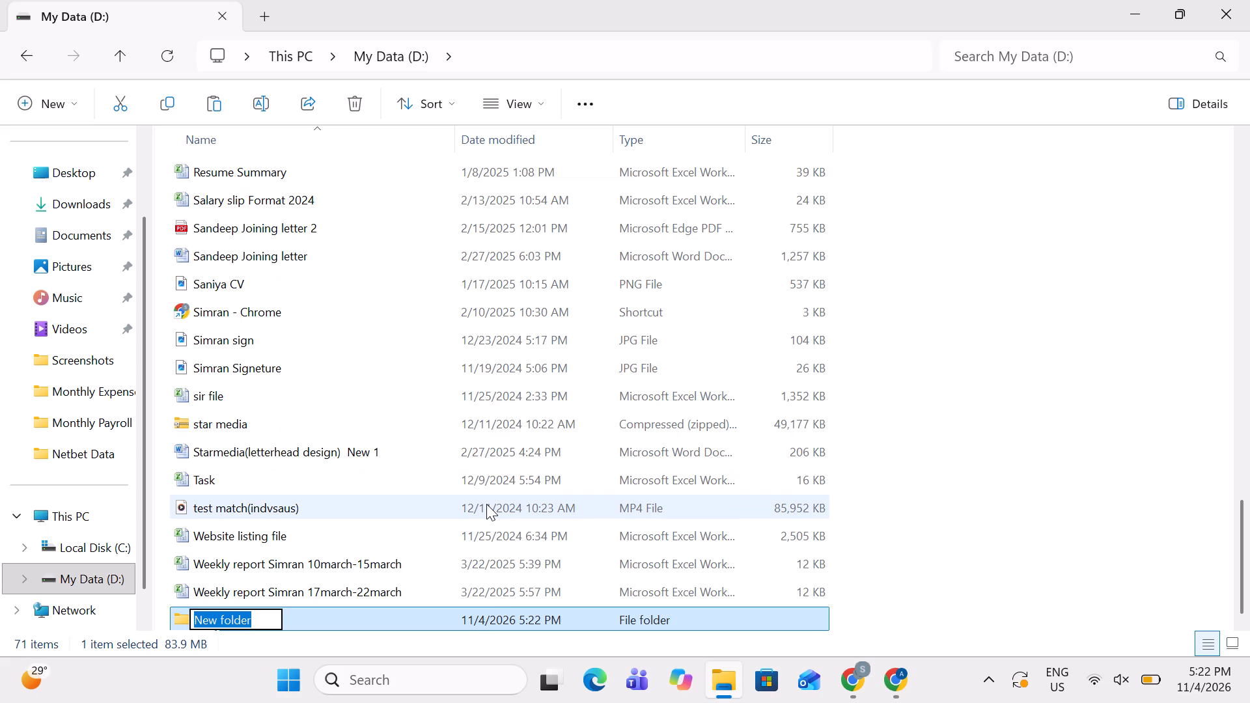
click(293, 622)
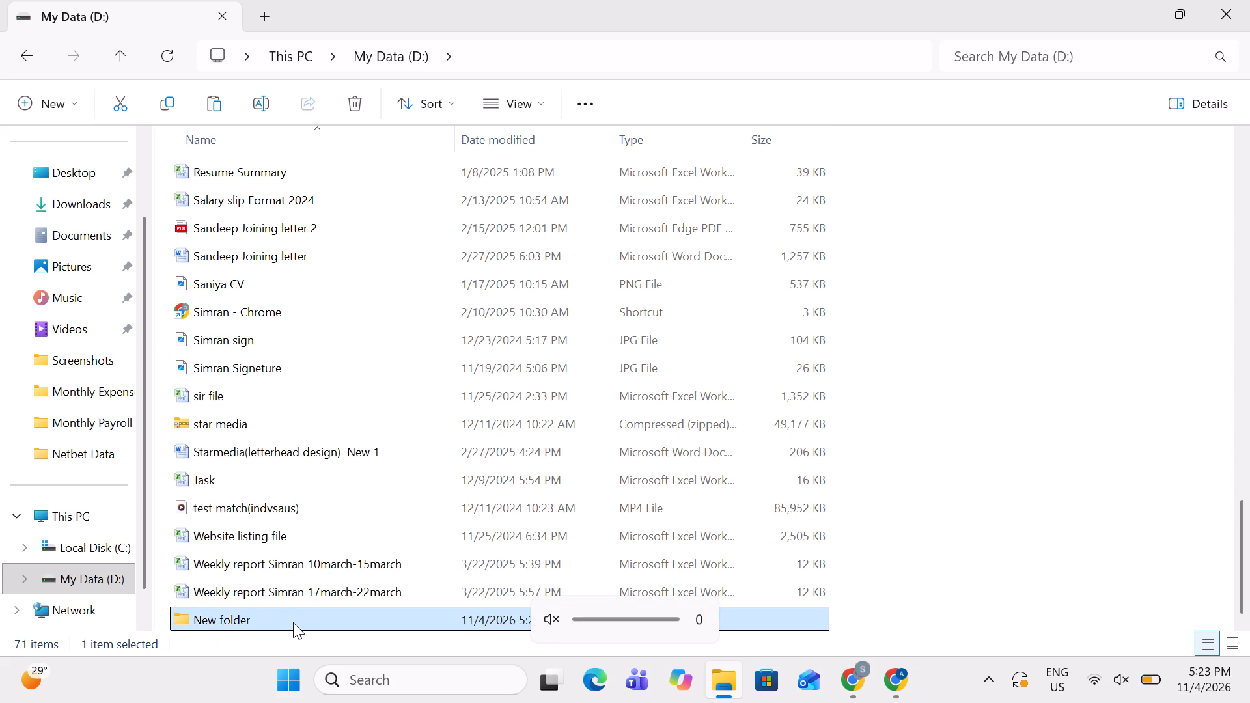
key(F2)
key(shift+s)
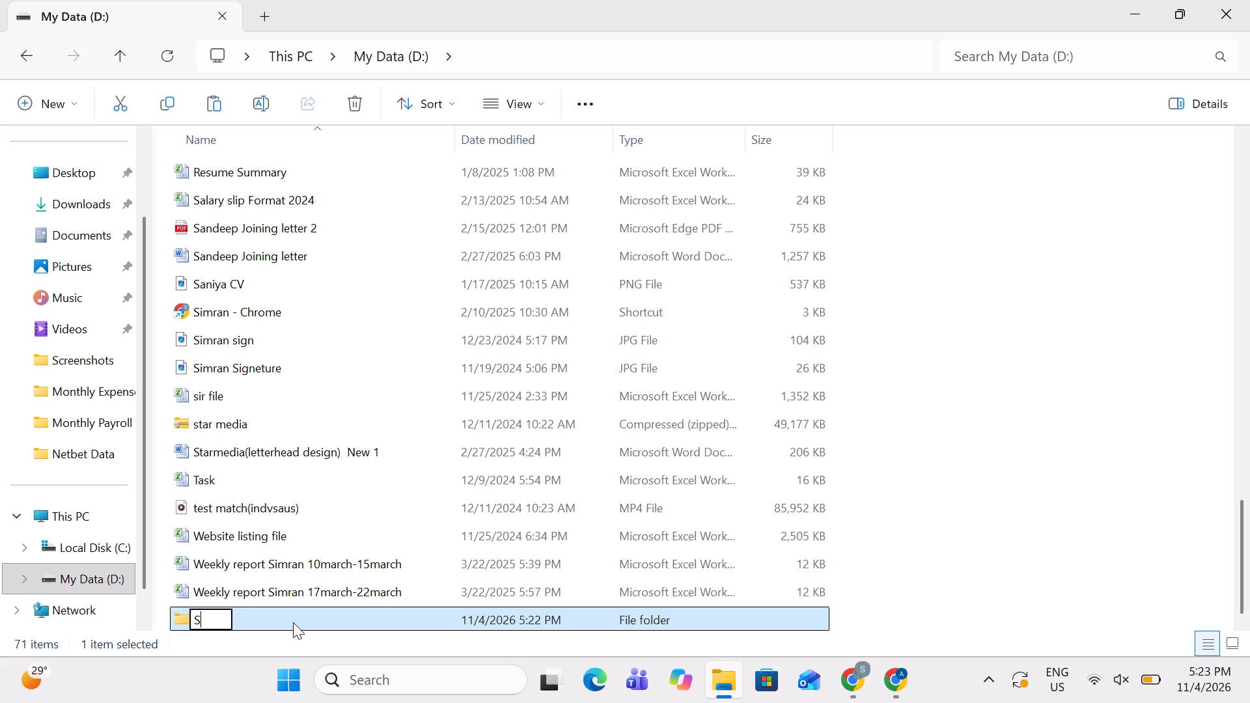
text(M)
key(space)
key(shift+e)
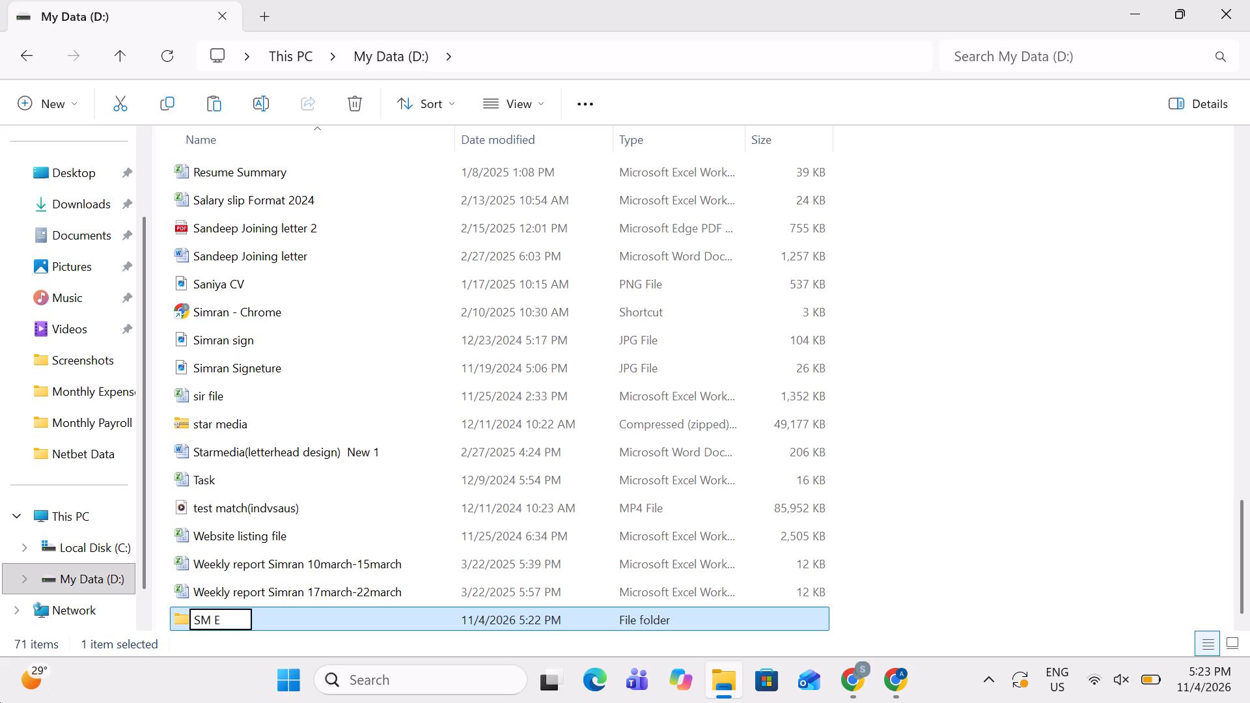
text(xtension)
key(Return)
Open the SM Extension folder and paste the cut StarMedia-extension-3.15 zip into it.
key(Return)
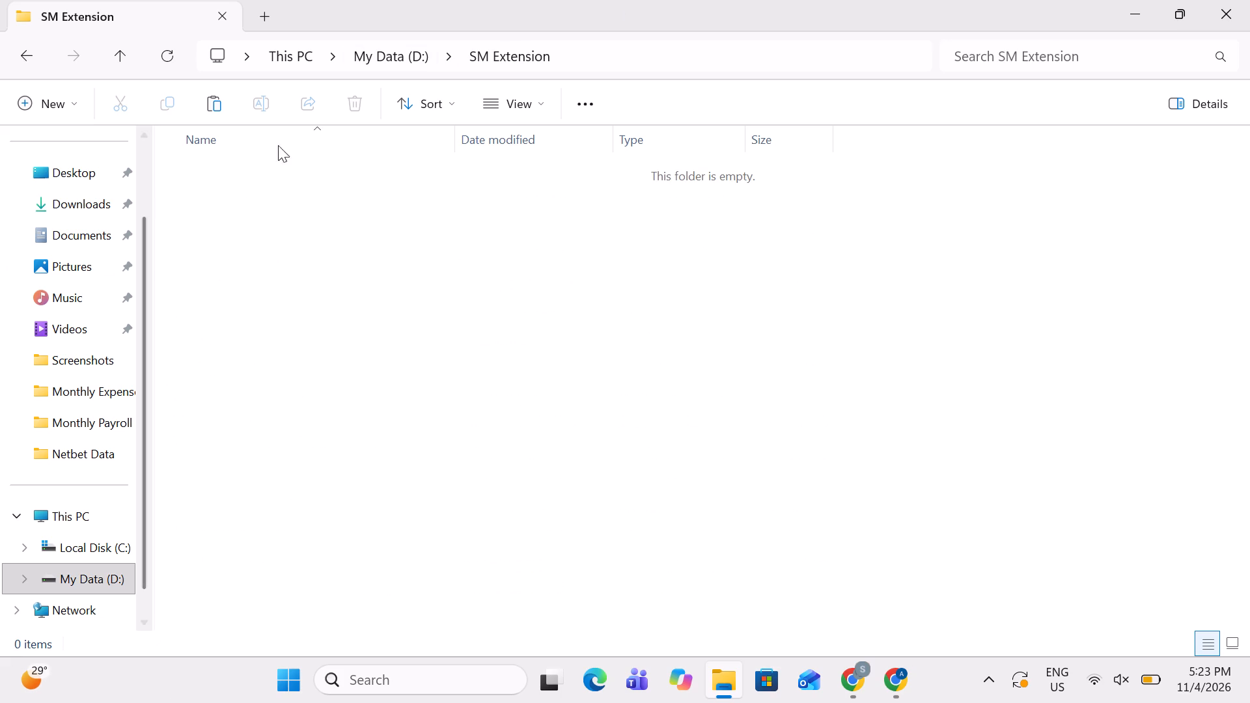
right_click(283, 262)
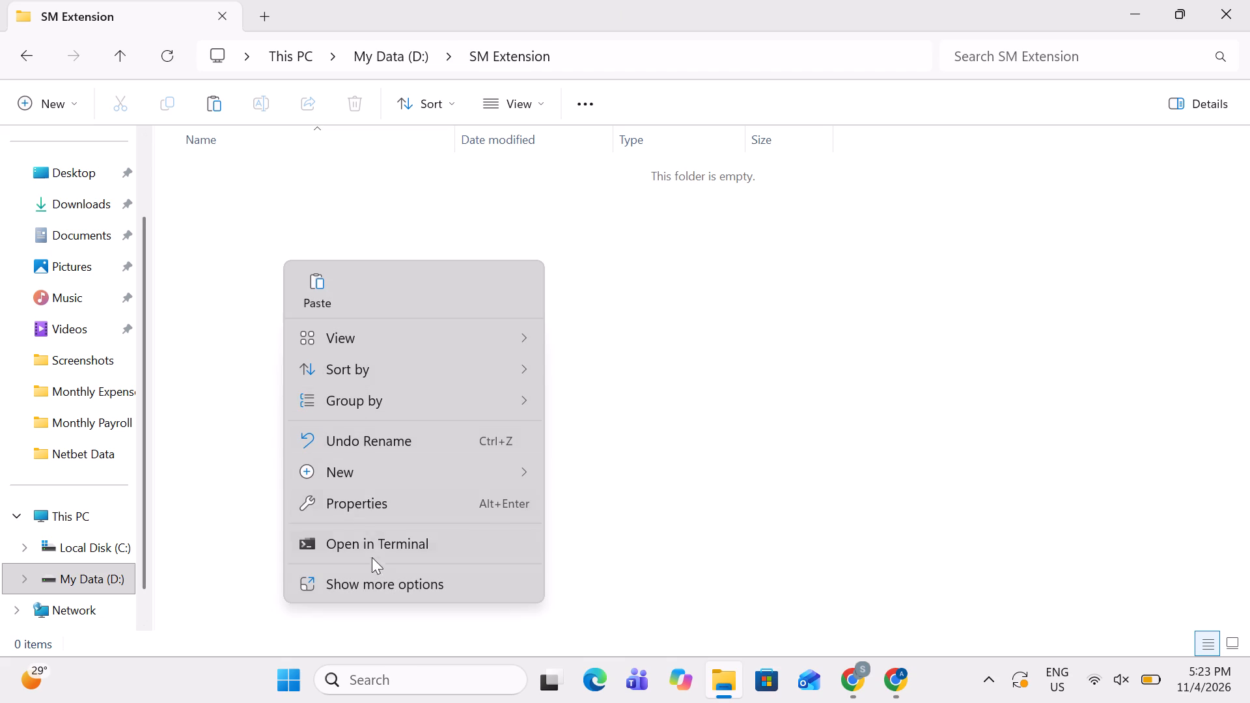
click(318, 286)
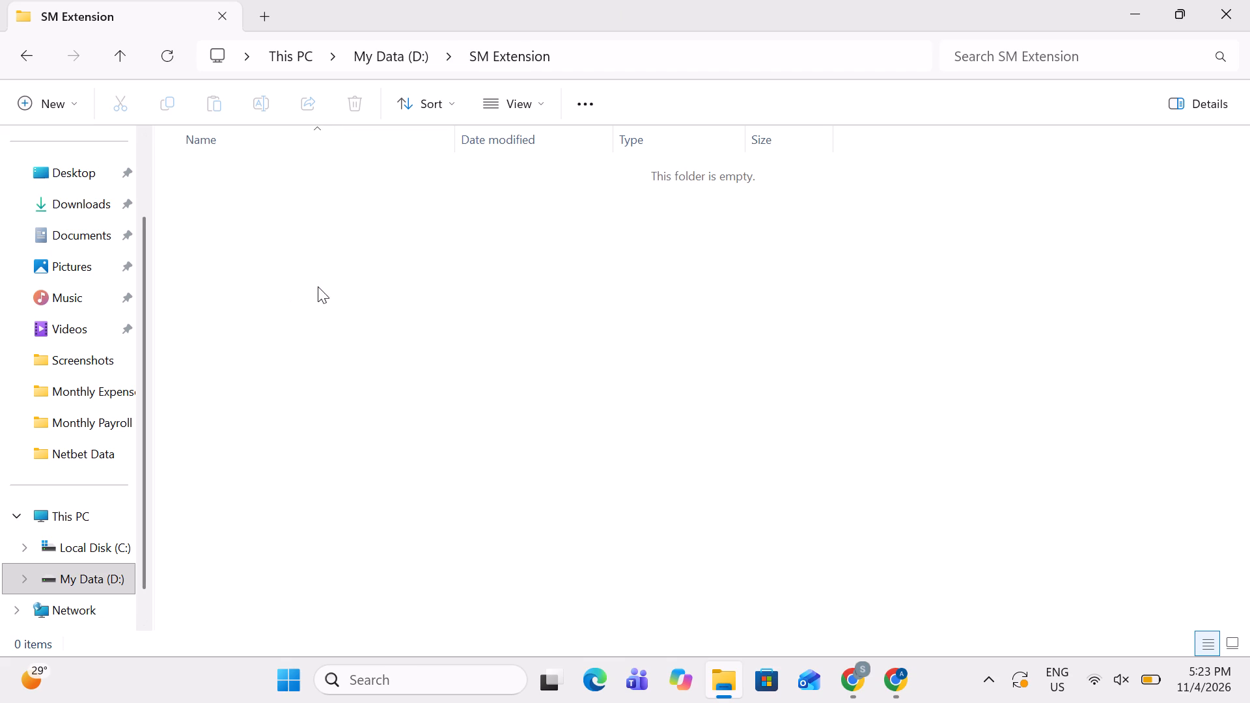
Extract the StarMedia-extension-3.15 zip with WinRAR into its own StarMedia-extension-3.15 subfolder.
right_click(242, 161)
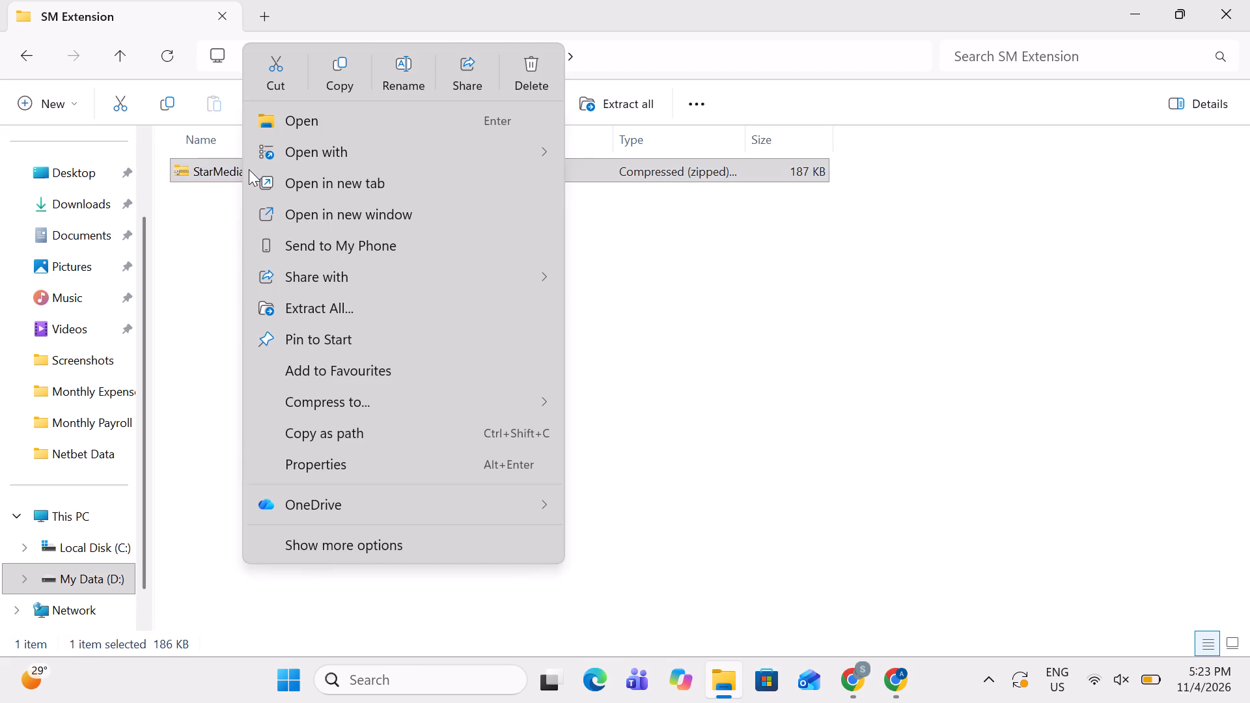
click(189, 292)
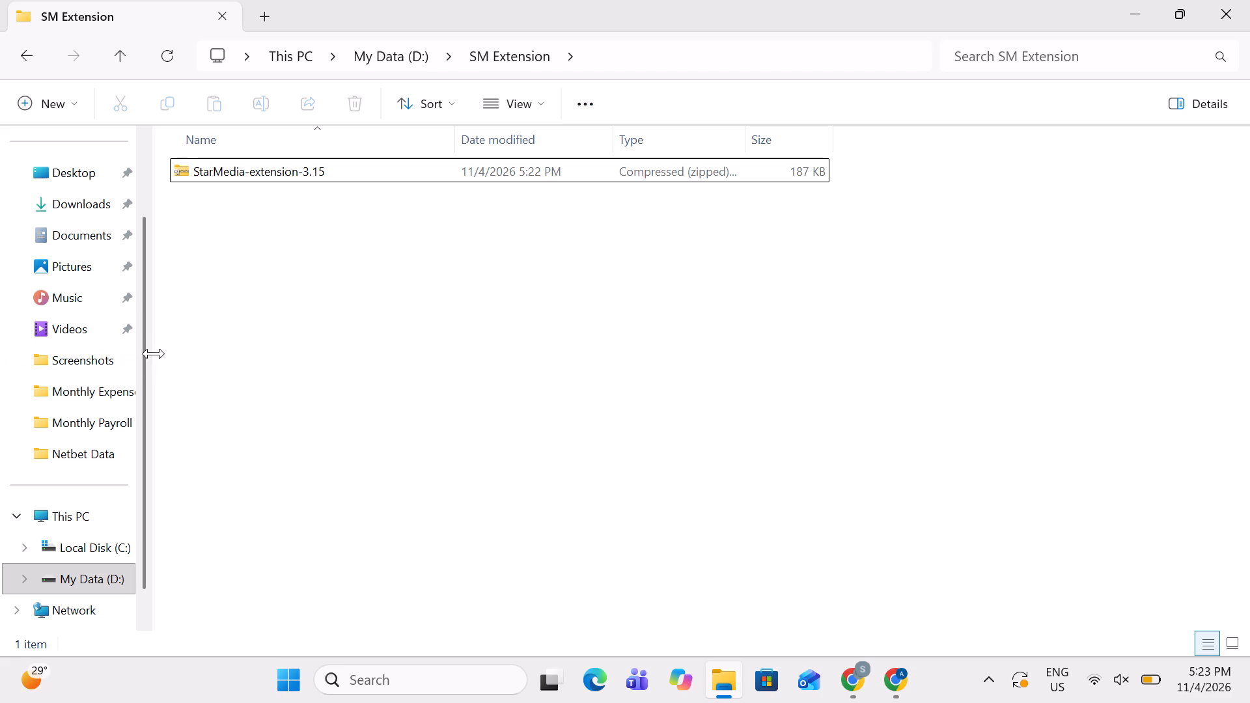
right_click(225, 165)
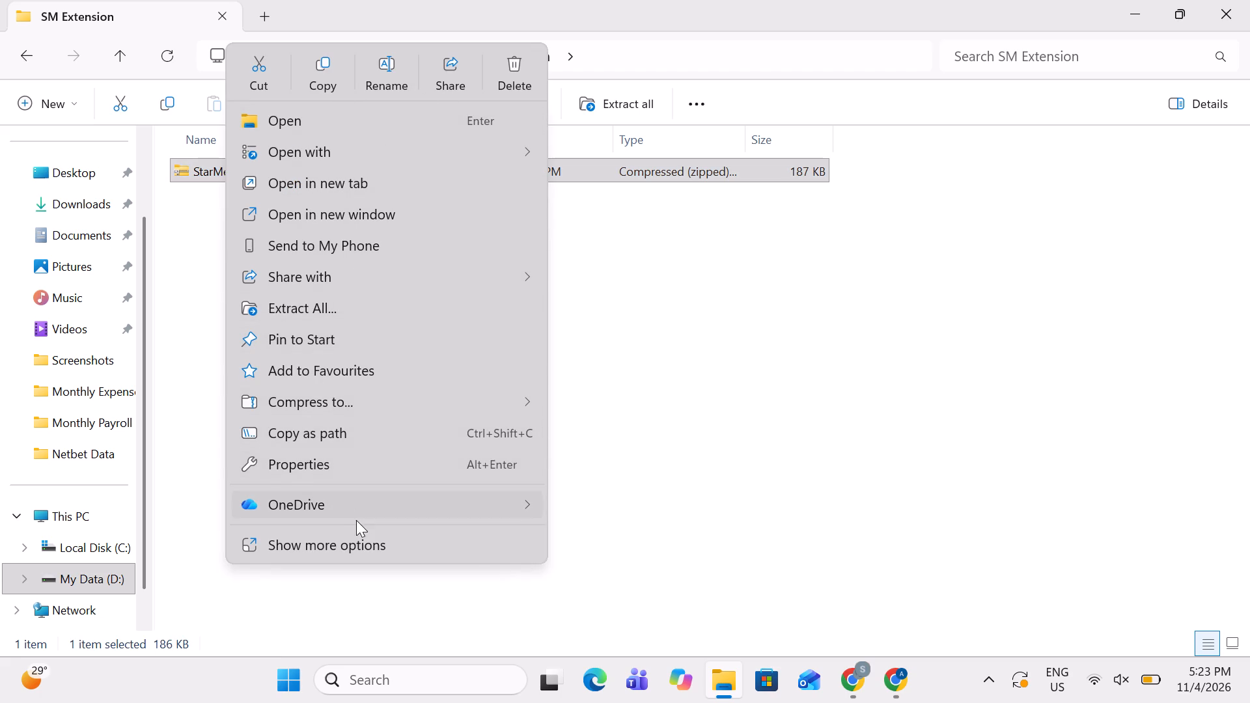
click(367, 551)
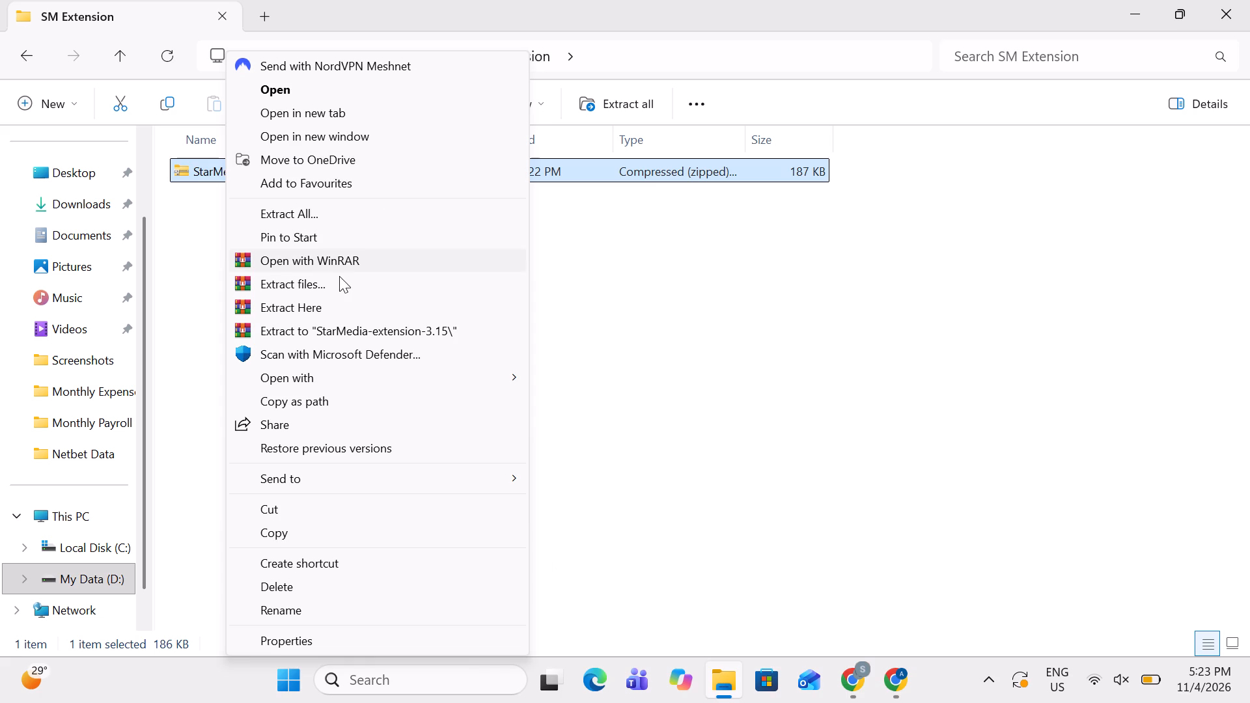
click(333, 329)
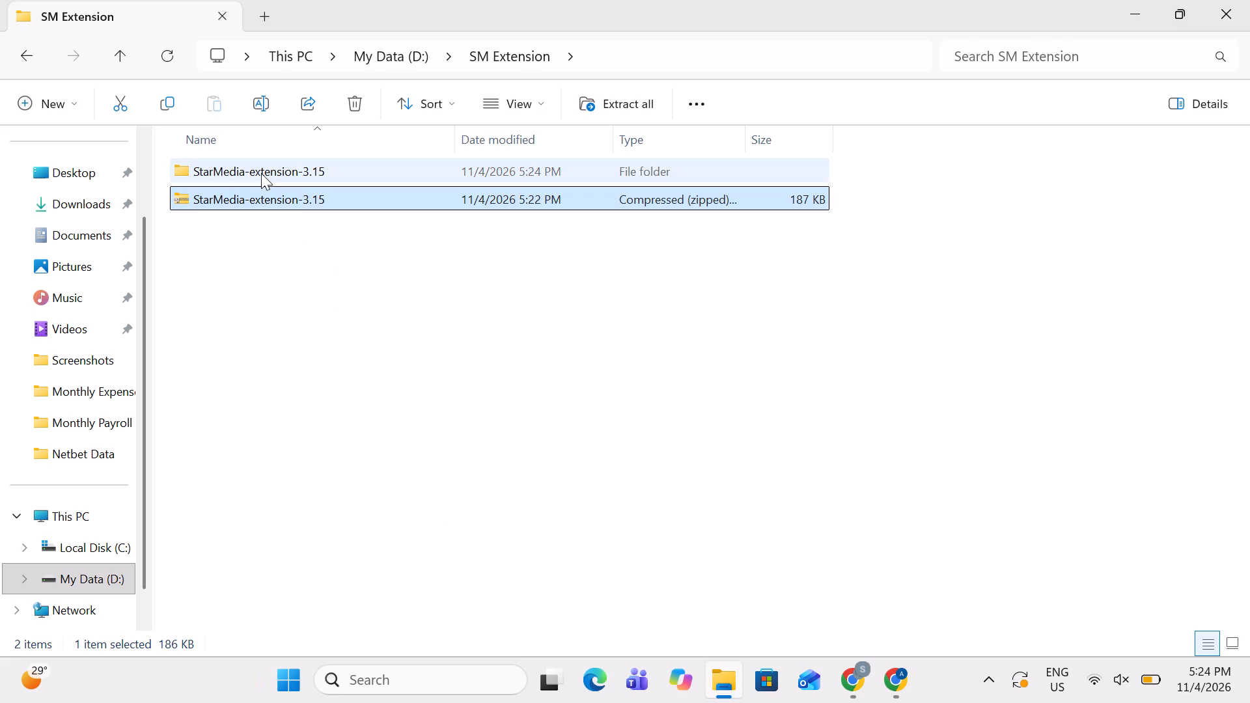
Check the extracted files inside the StarMediaButtons subfolder, and go back up to StarMedia-extension-3.15.
double_click(260, 172)
double_click(260, 172)
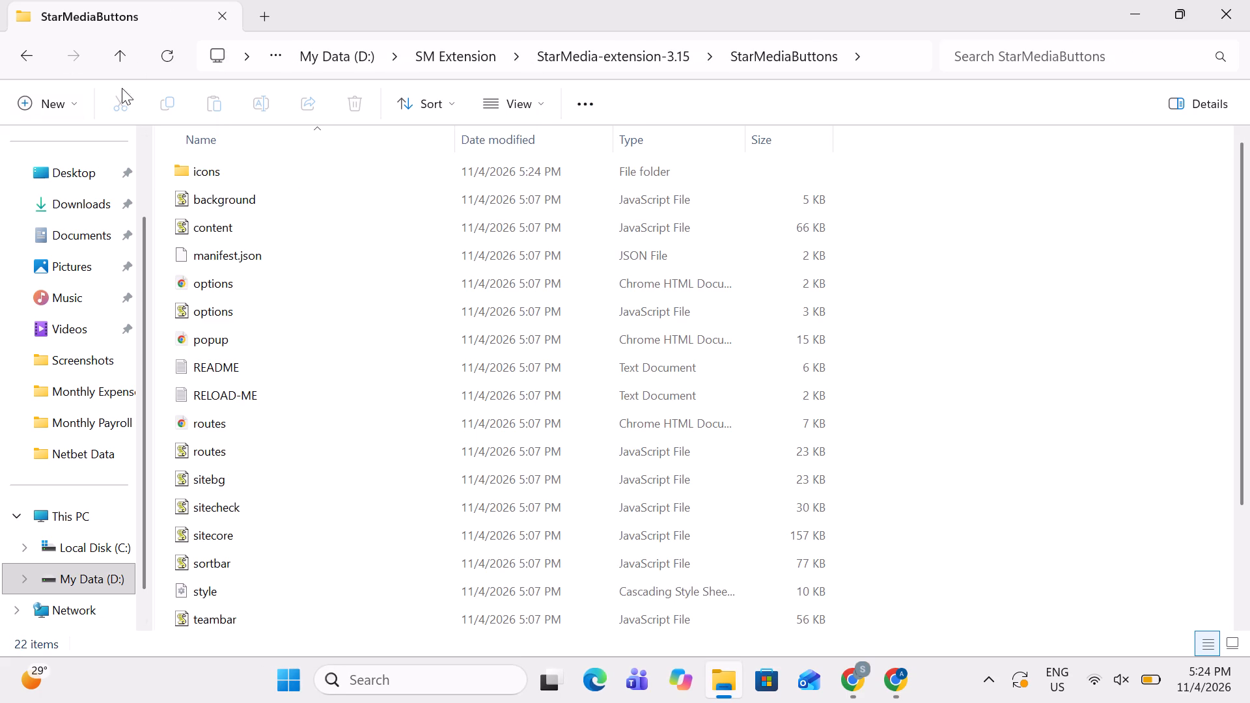
click(118, 65)
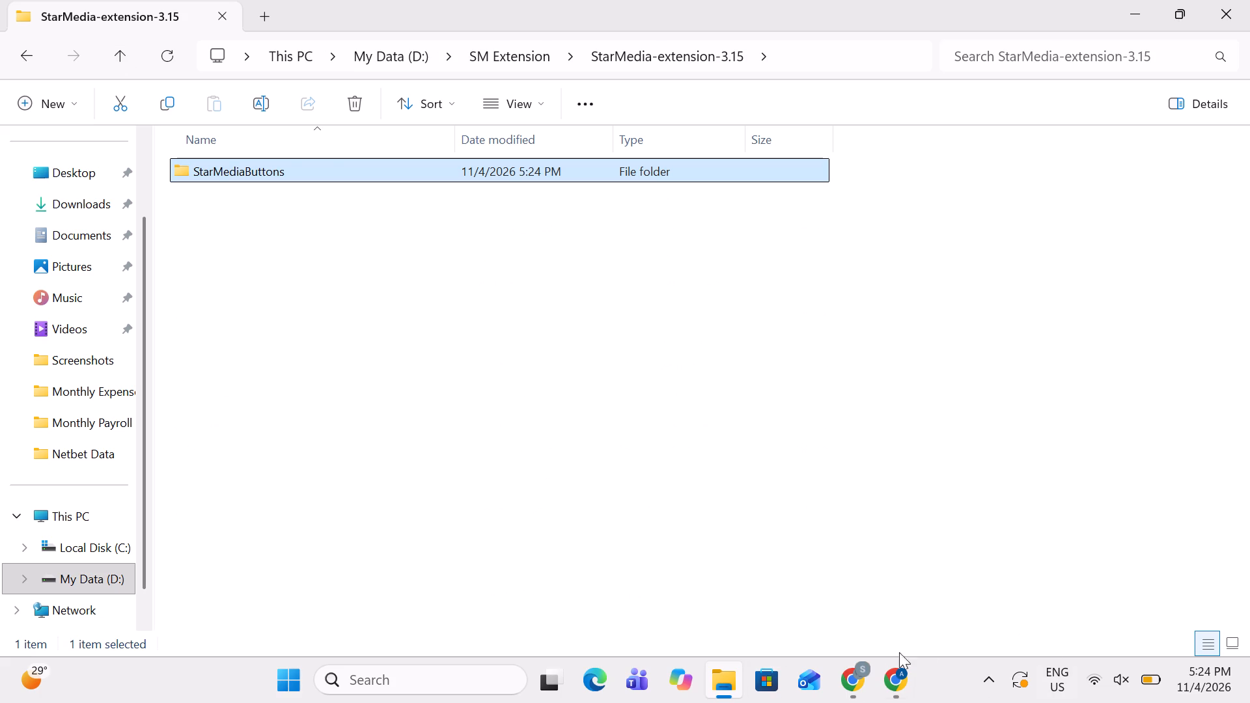
Switch to the Chrome window with the New Master Sheet, open its extension management page and turn on Developer mode.
click(852, 683)
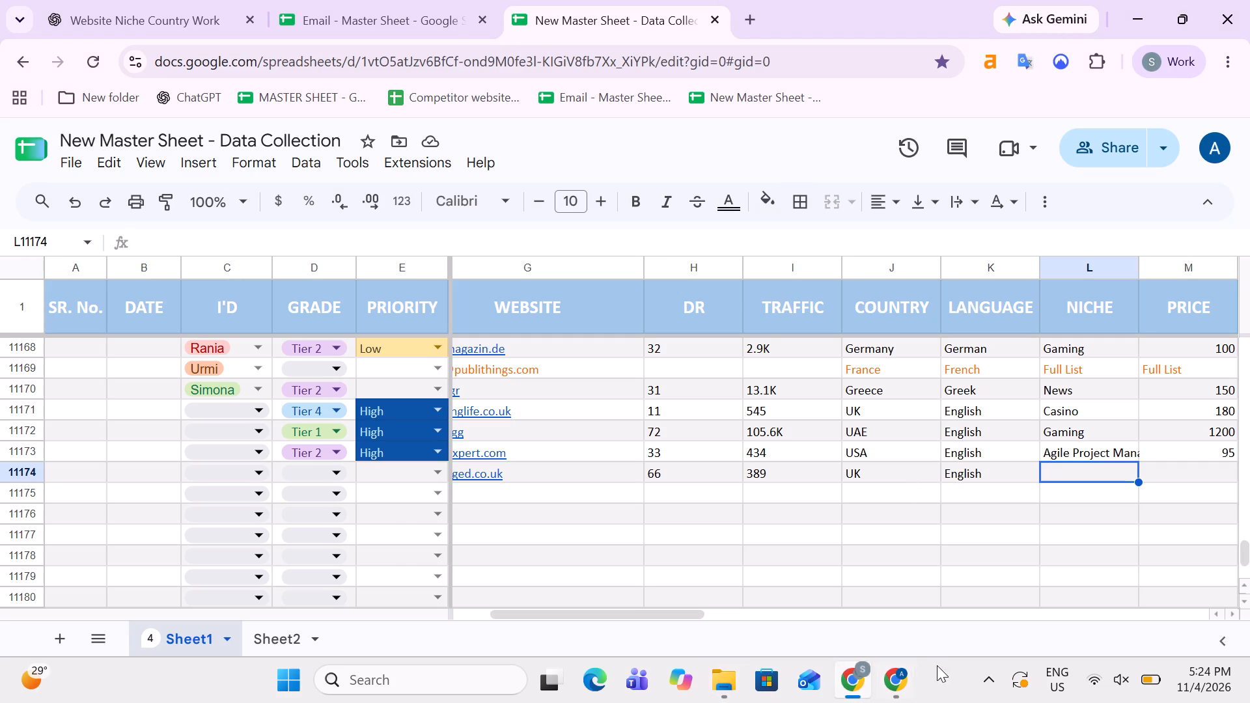
click(900, 679)
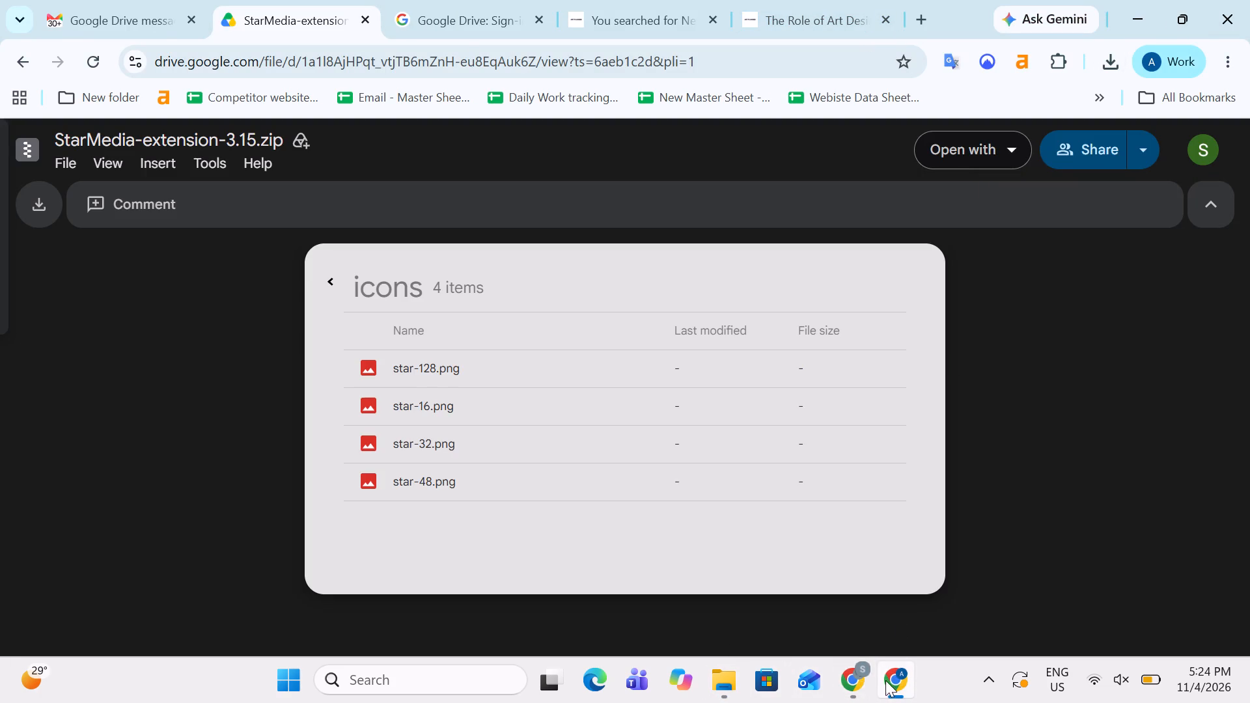
click(852, 673)
click(1098, 56)
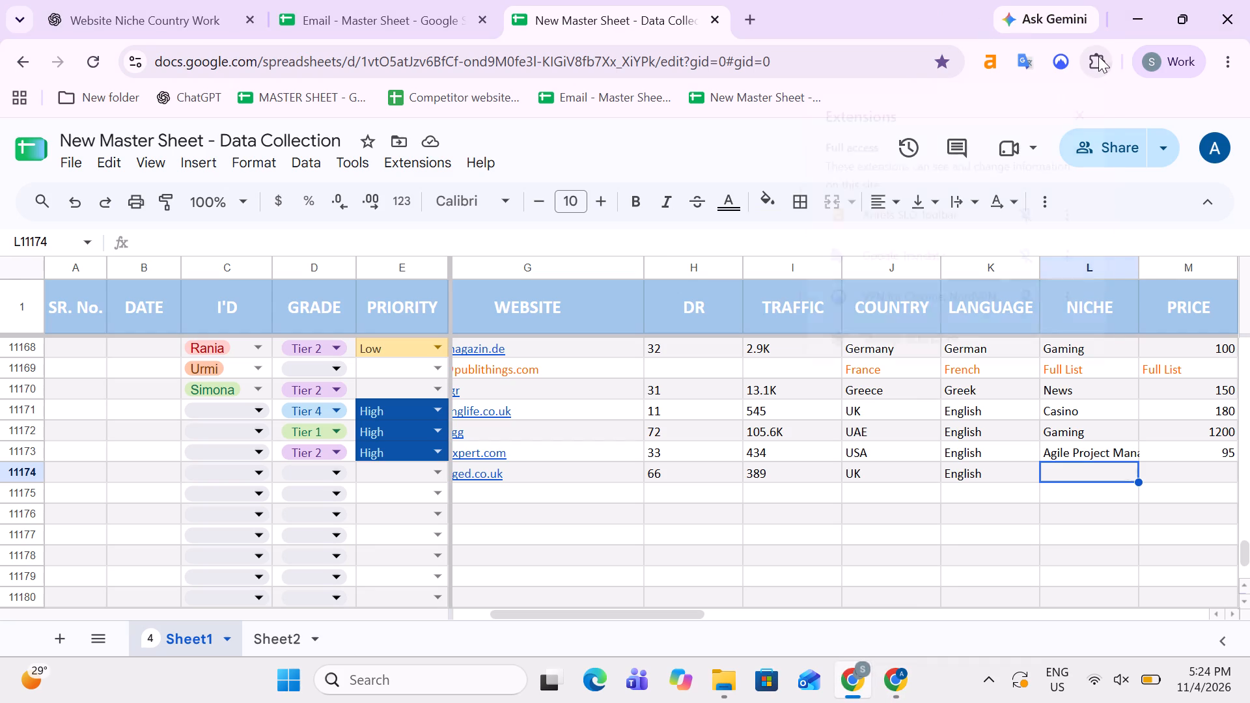
click(894, 341)
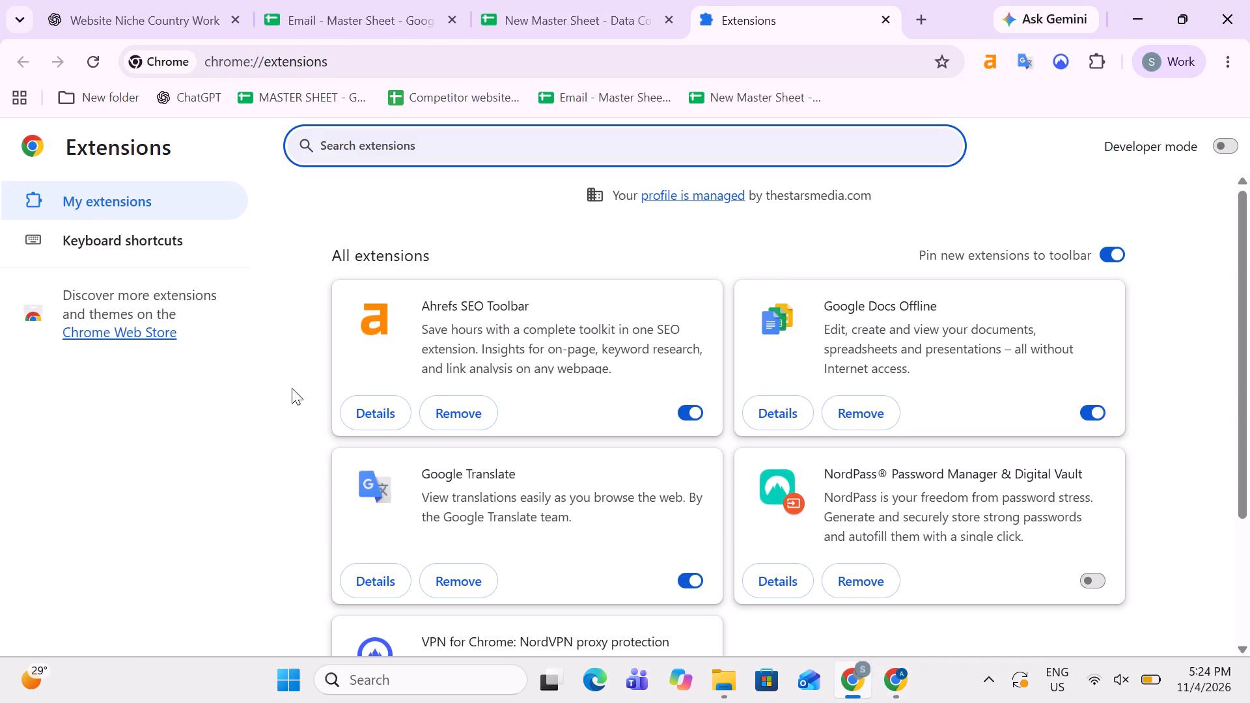
click(1220, 143)
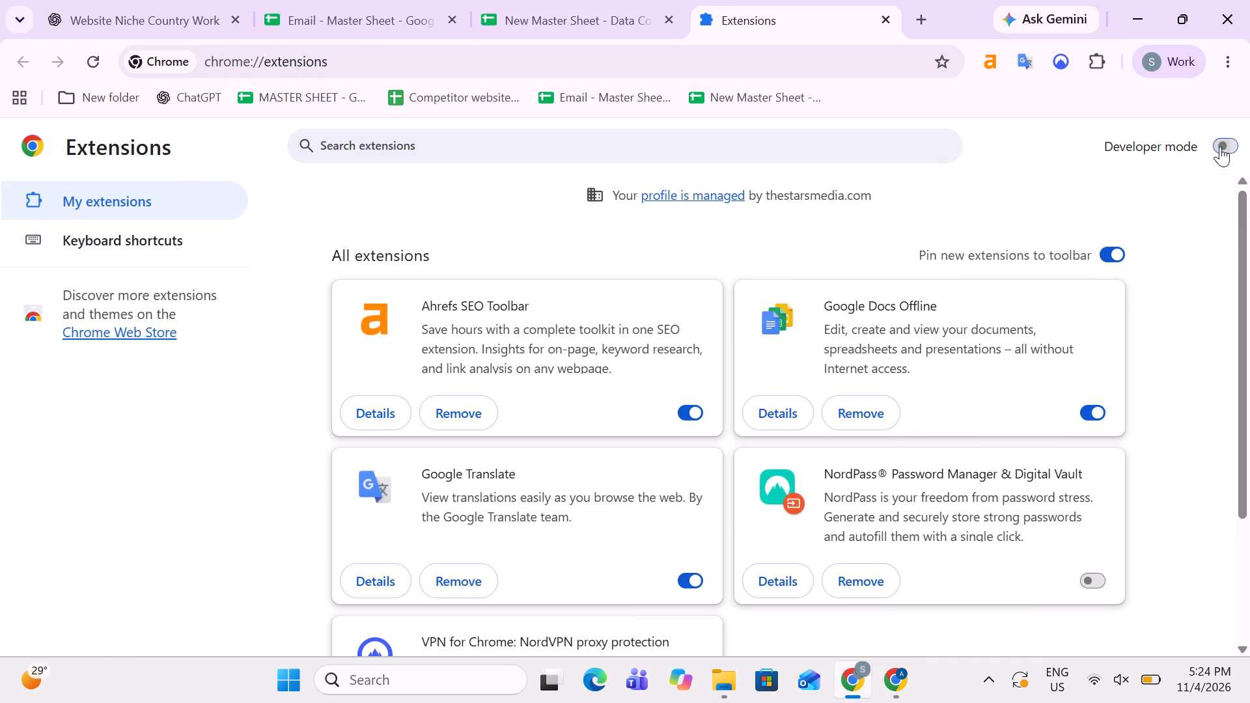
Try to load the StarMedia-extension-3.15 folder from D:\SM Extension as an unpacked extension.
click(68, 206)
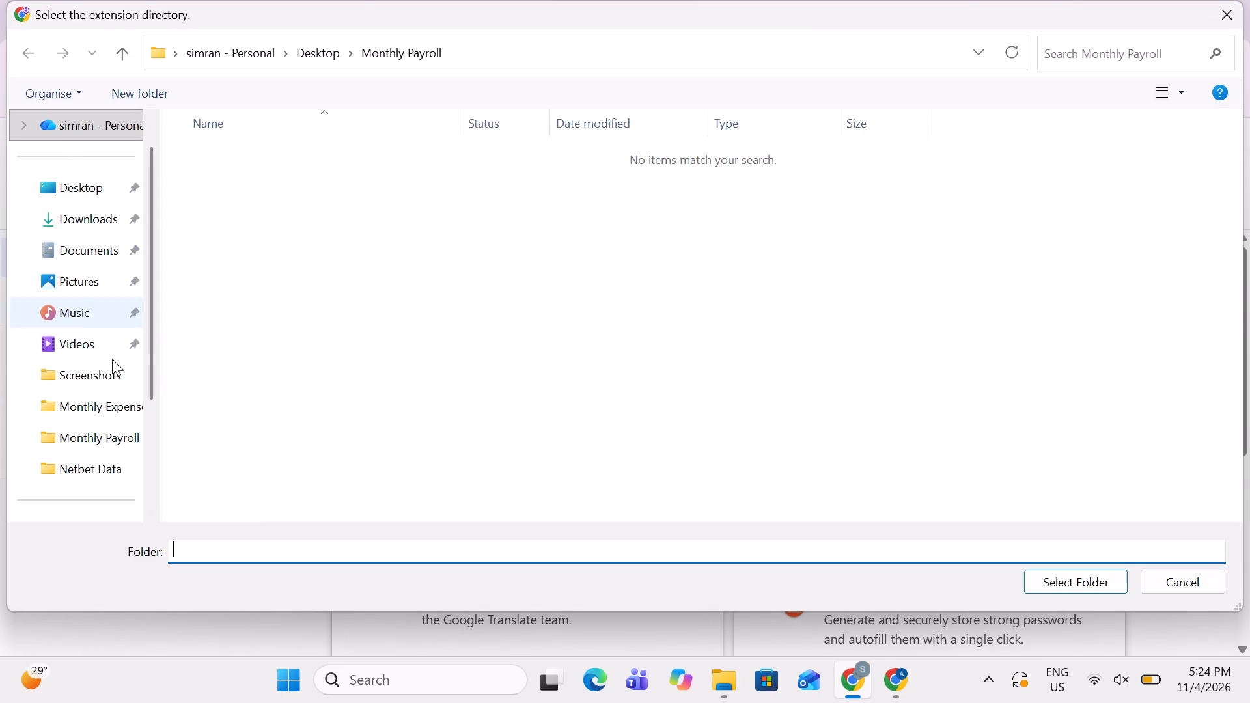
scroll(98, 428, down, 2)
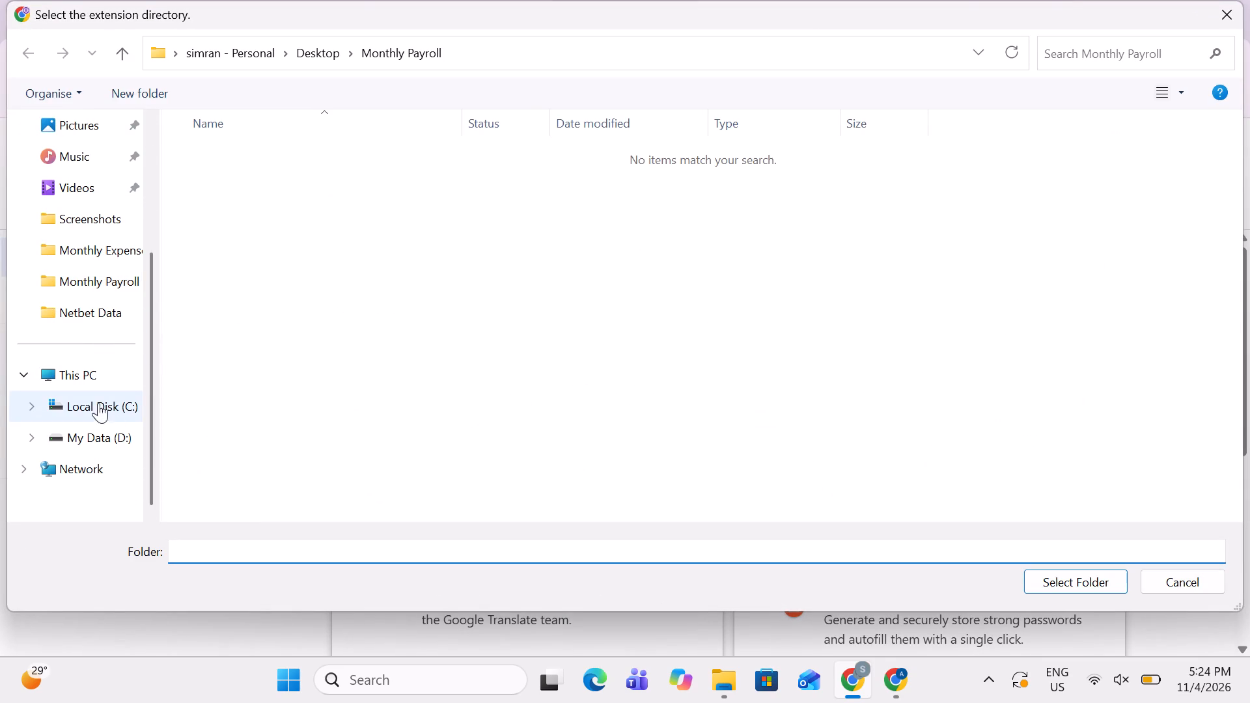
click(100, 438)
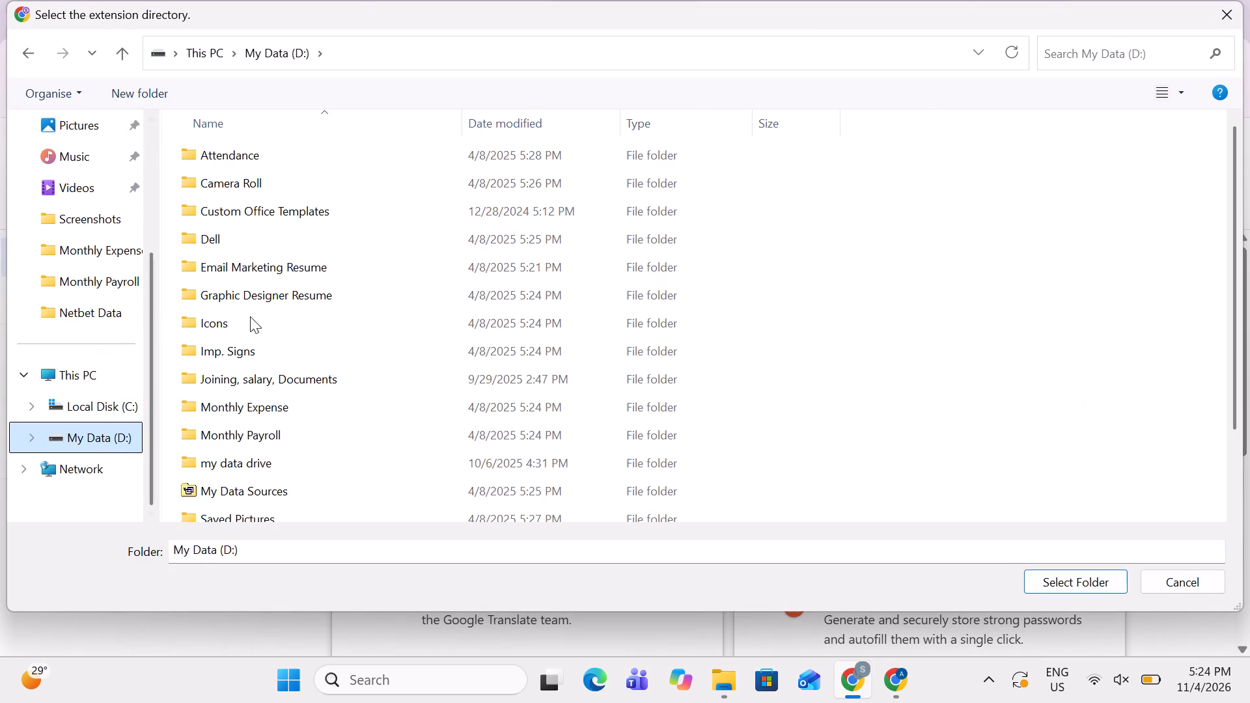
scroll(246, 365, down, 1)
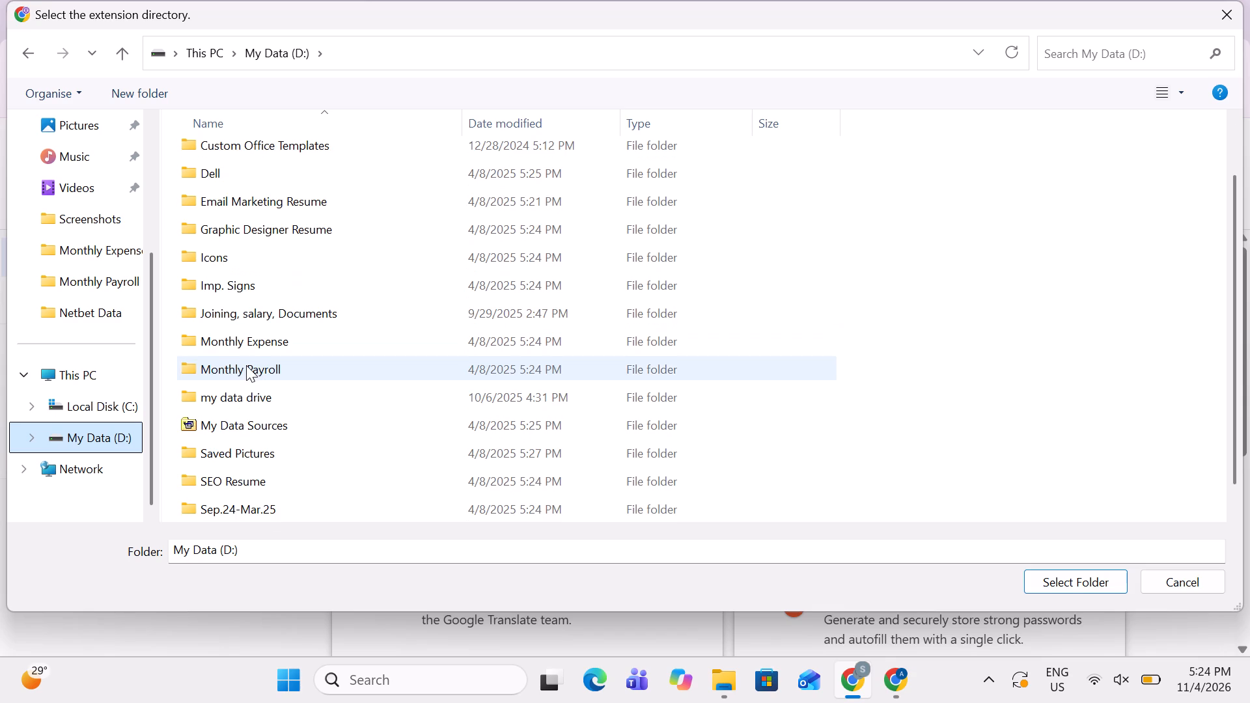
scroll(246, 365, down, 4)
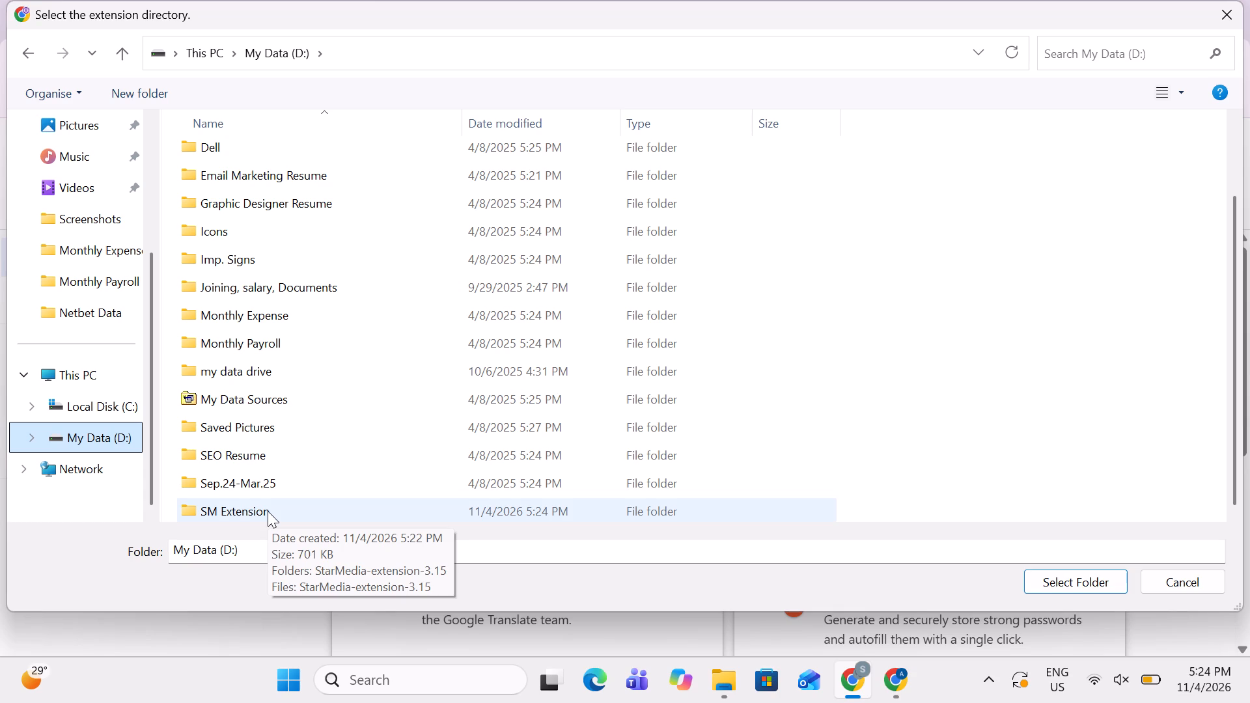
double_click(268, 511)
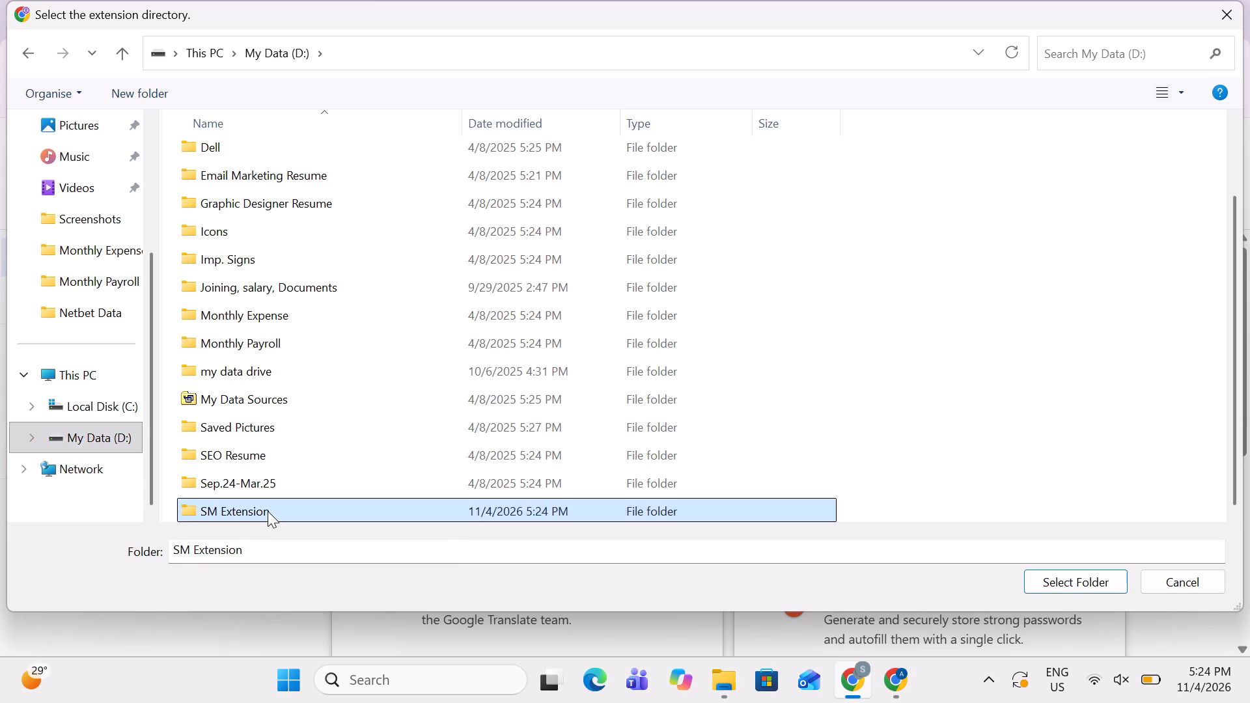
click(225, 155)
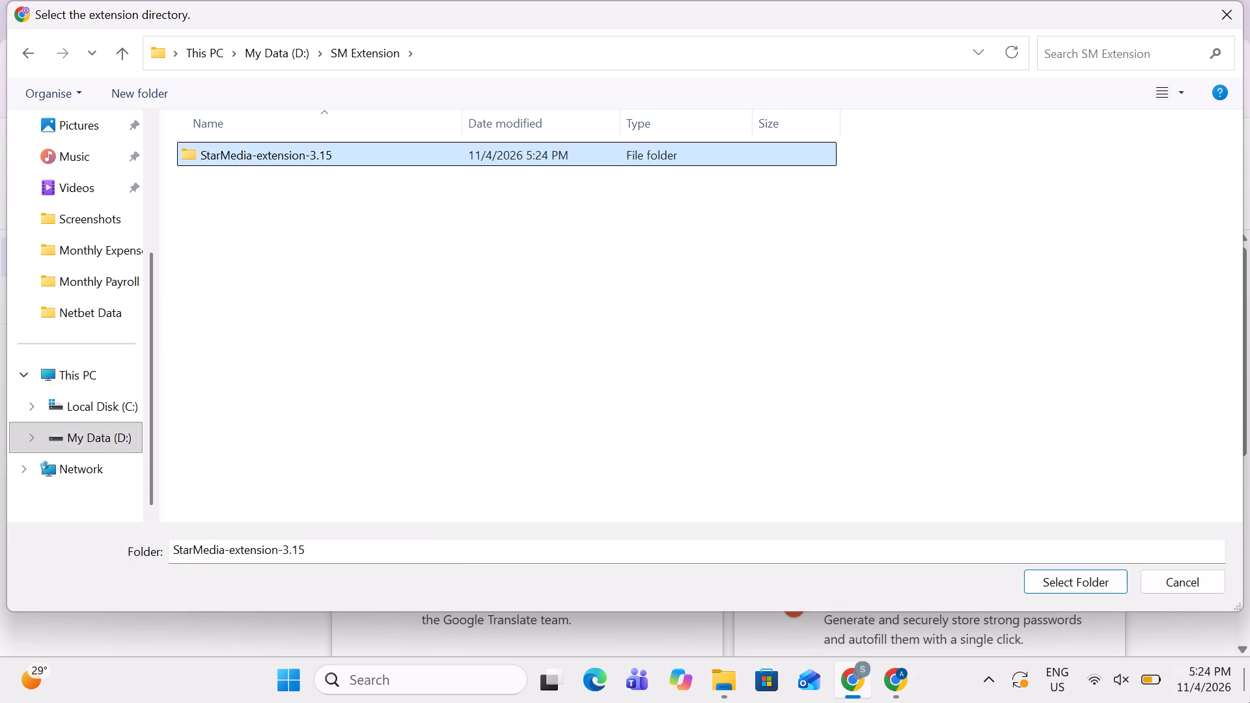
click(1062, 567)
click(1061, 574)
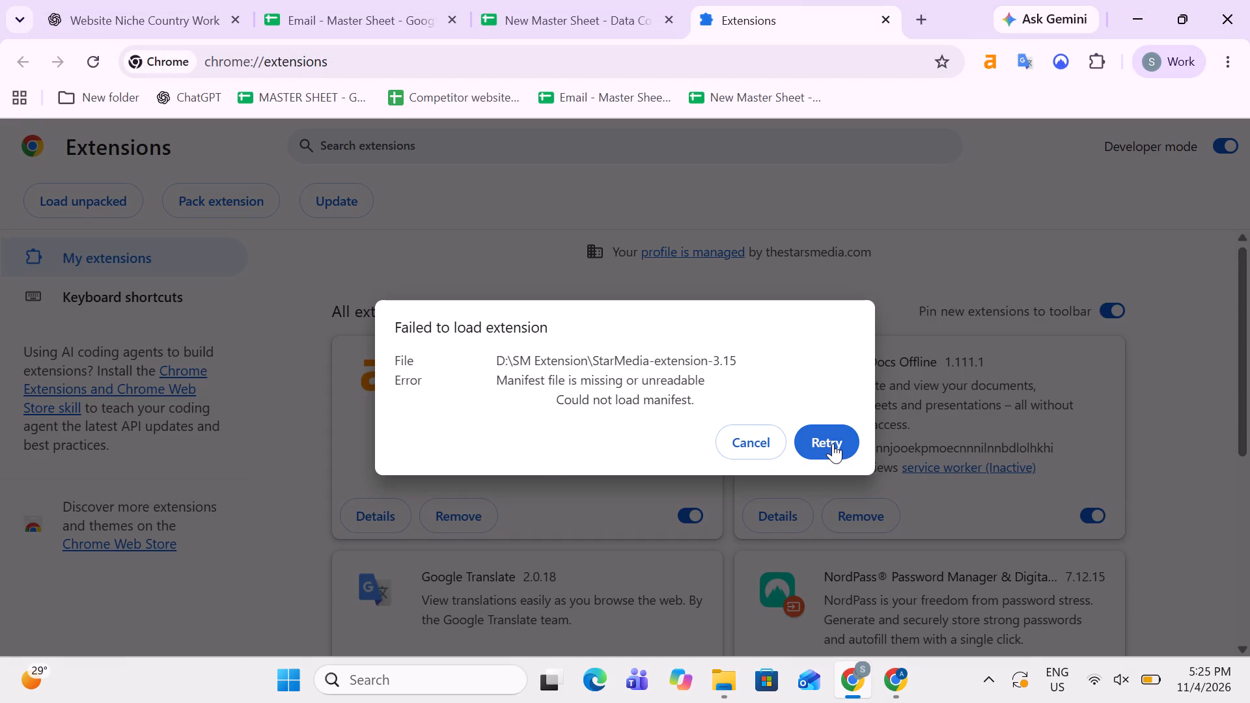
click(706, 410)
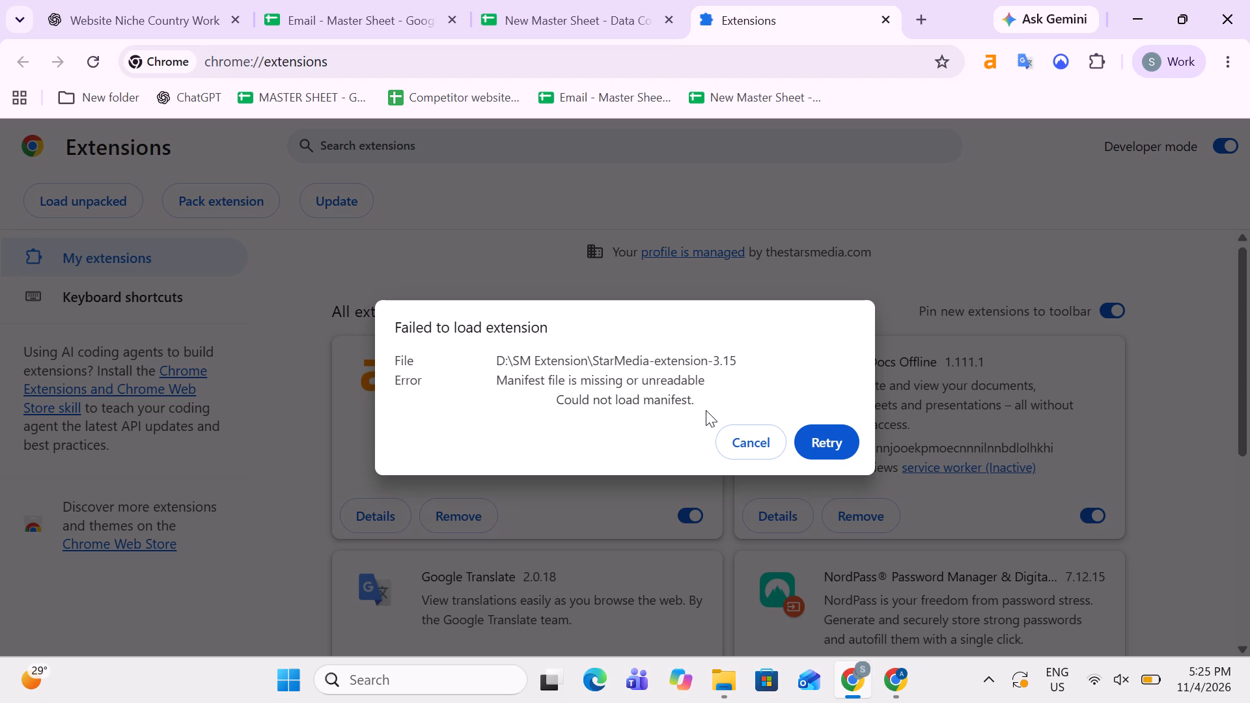
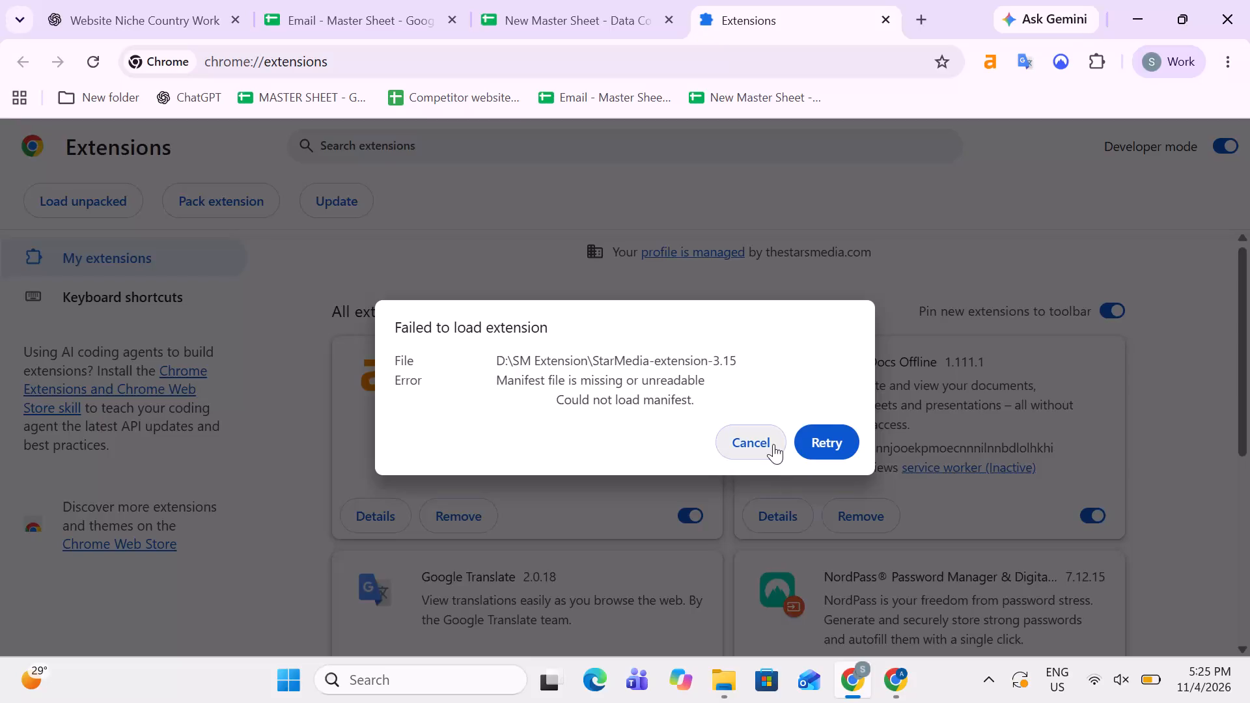
Dismiss the load error and load the StarMediaButtons subfolder of D:\SM Extension\StarMedia-extension-3.15 as an unpacked extension.
click(773, 444)
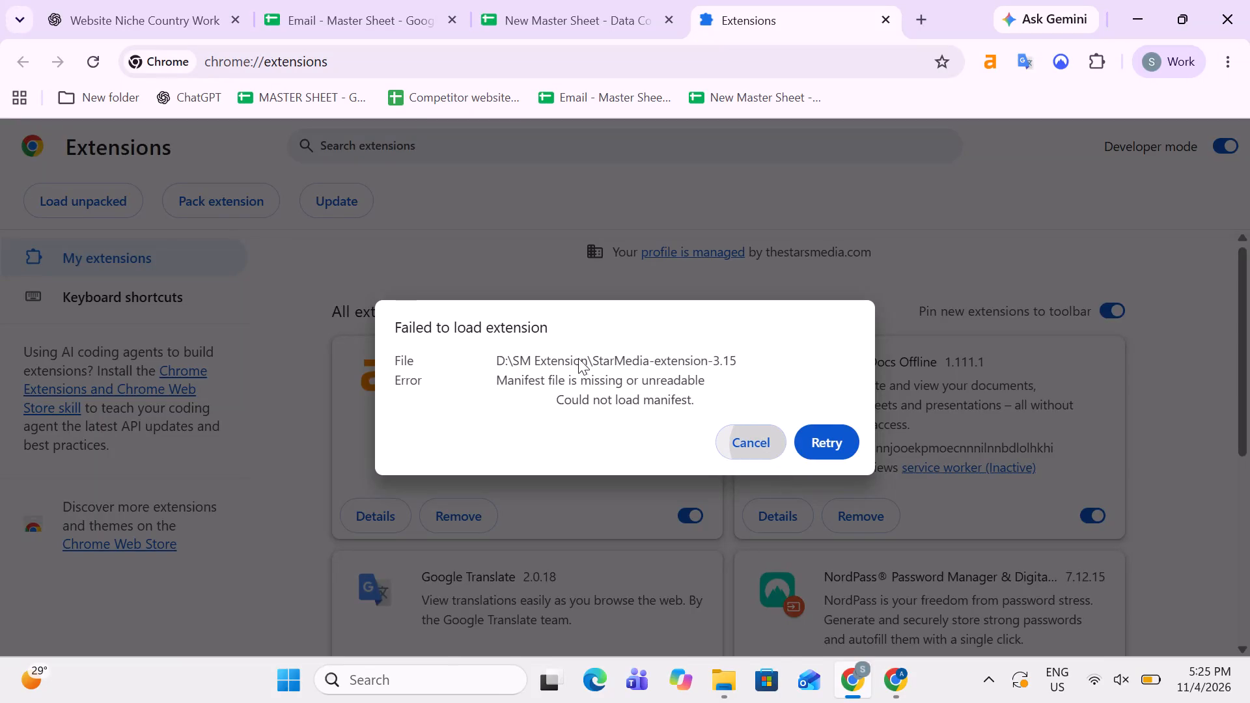
click(77, 187)
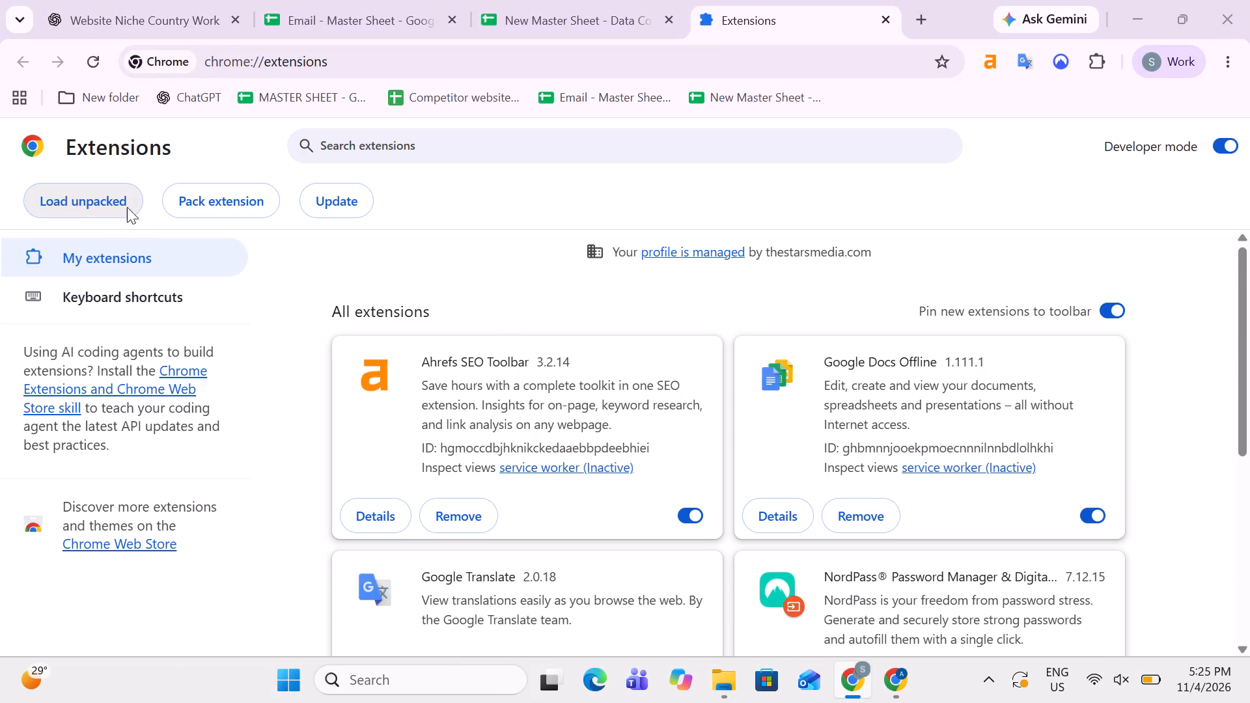
double_click(240, 156)
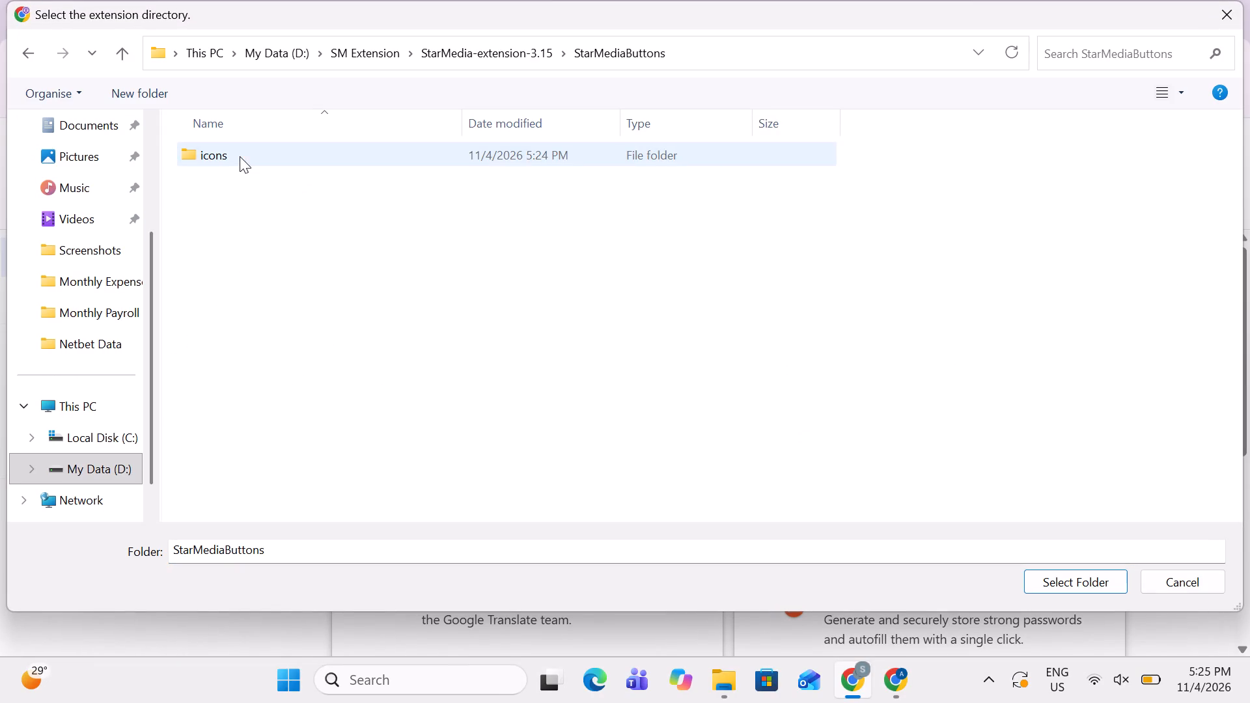
double_click(243, 159)
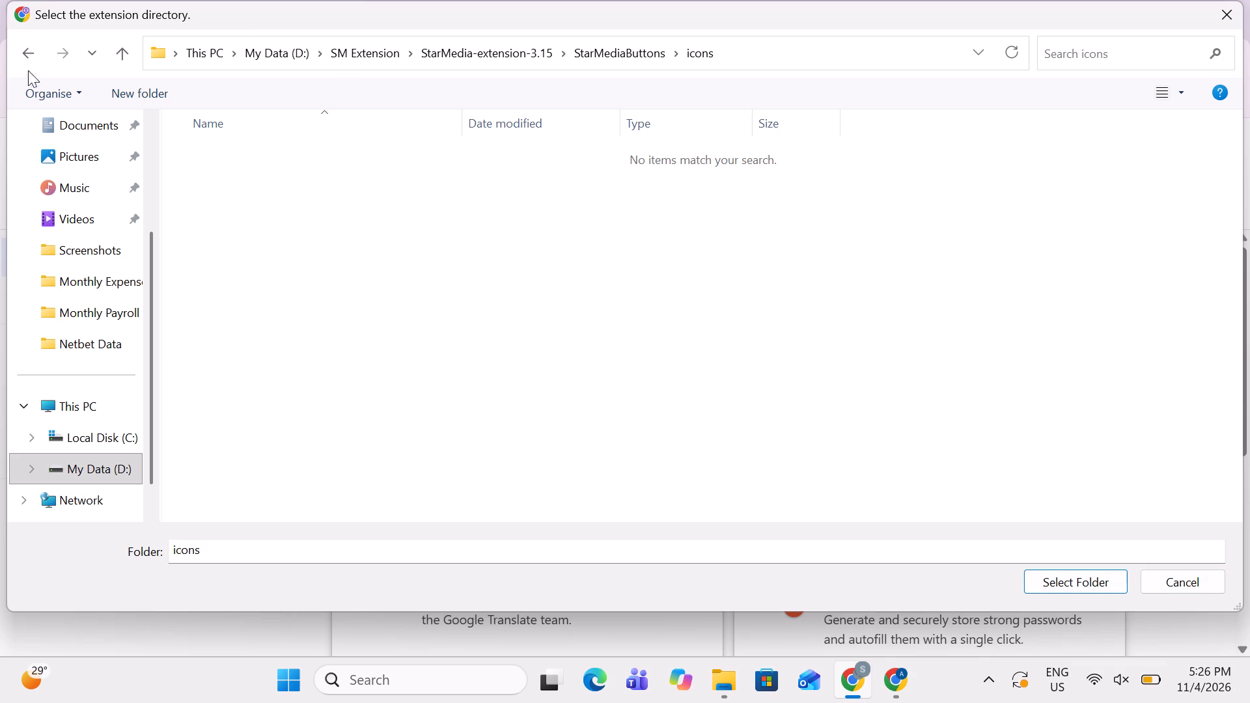
click(126, 65)
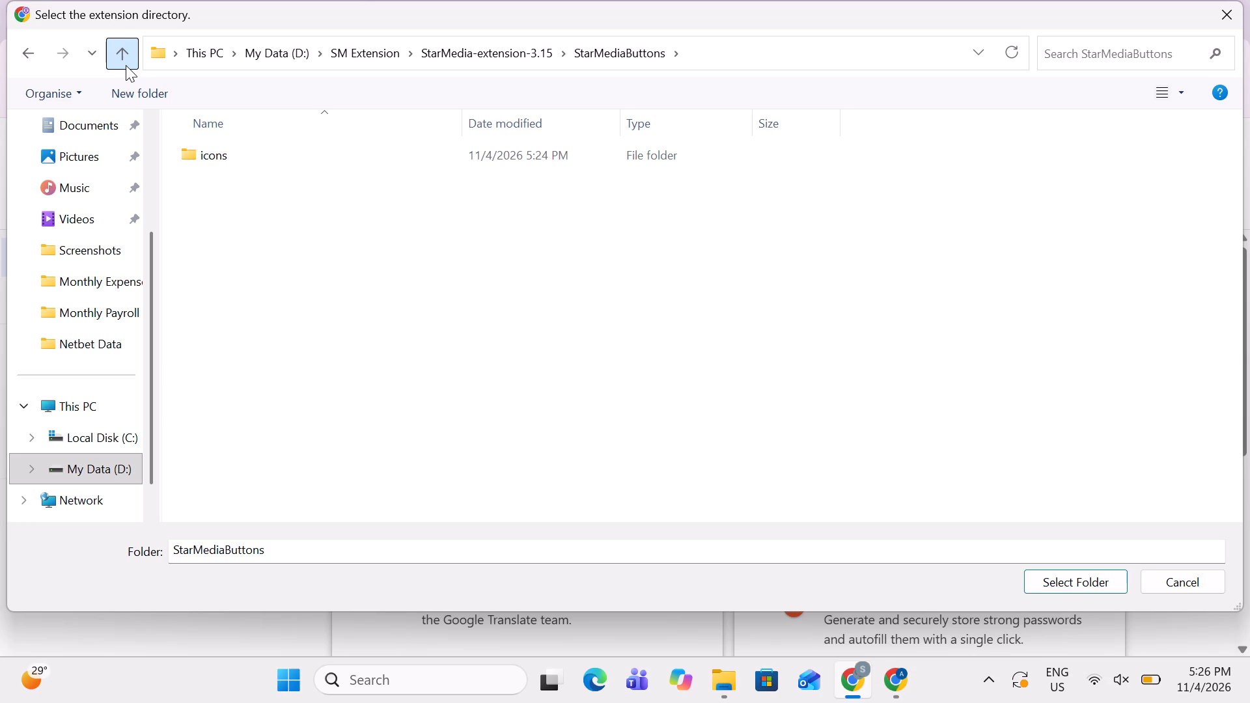
click(1036, 577)
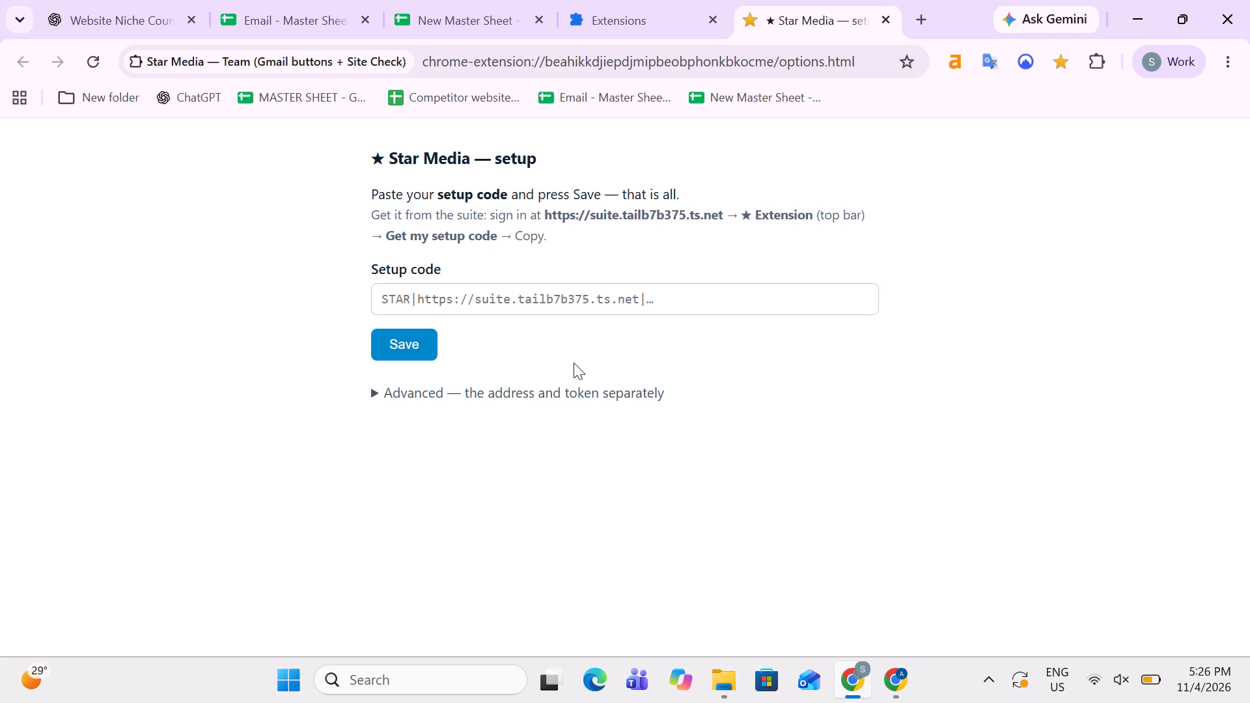
Activate the Setup code field on the Star Media setup page for entry.
click(517, 291)
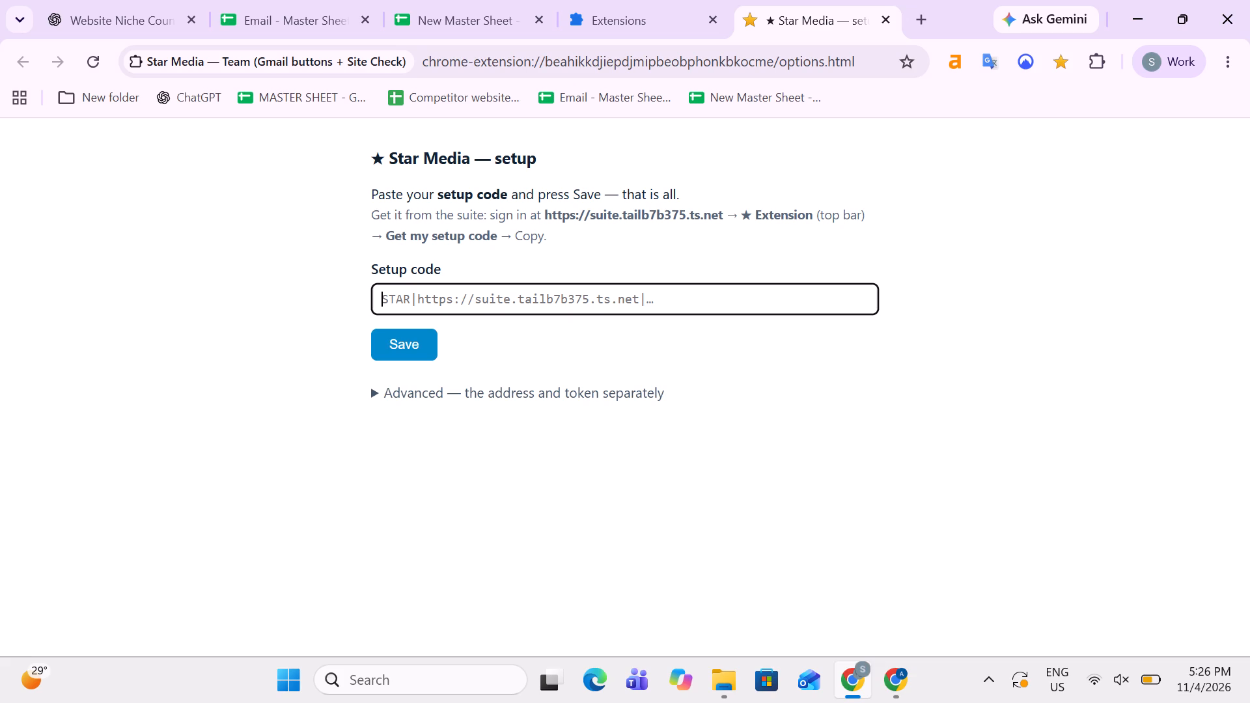
click(697, 307)
click(693, 288)
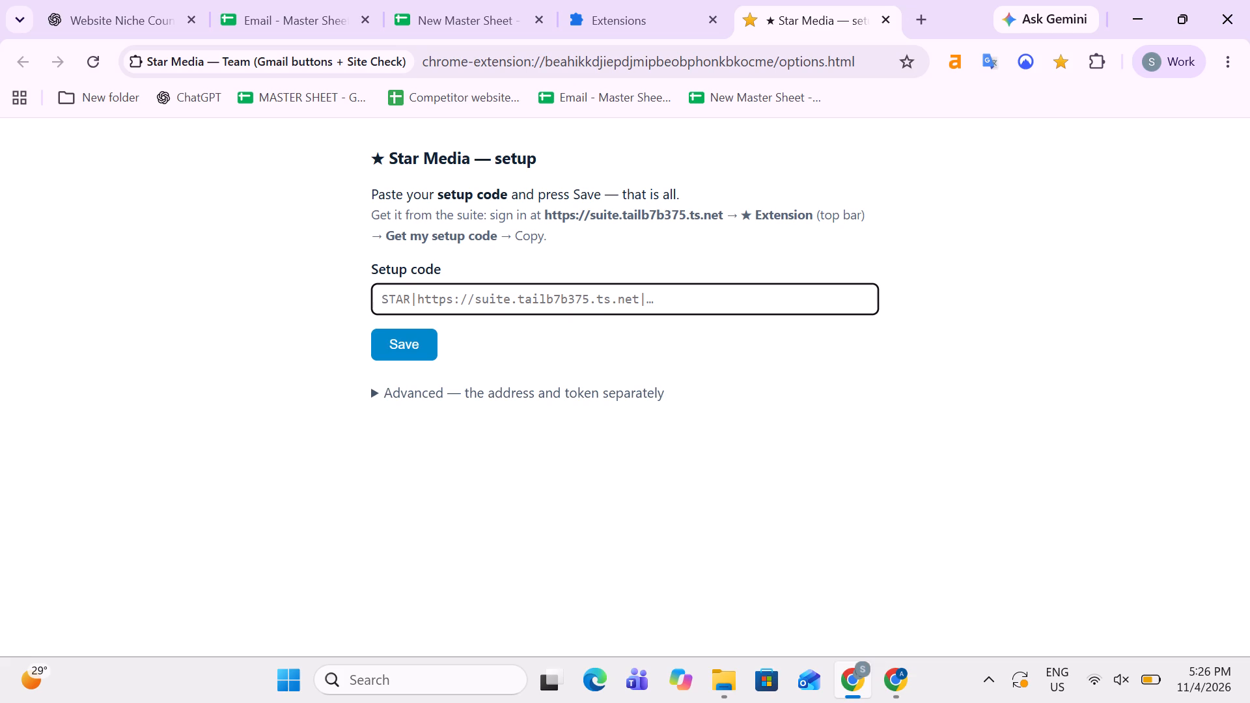
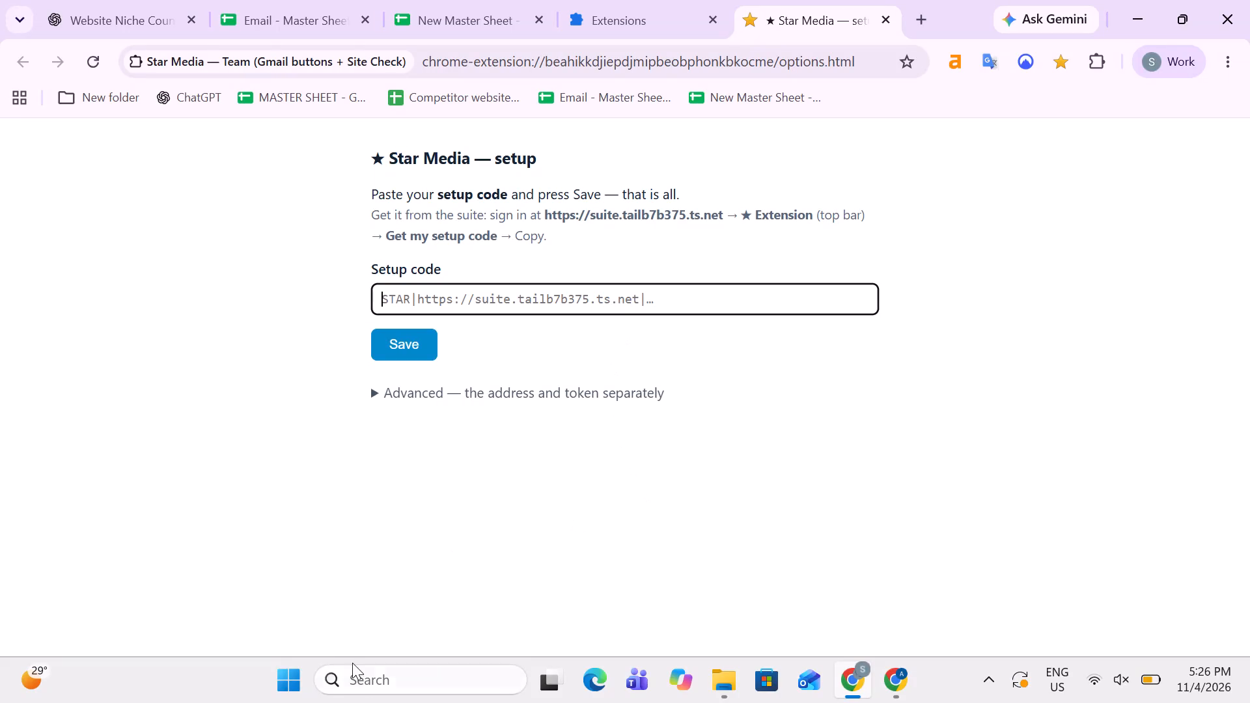
Open the WhatsApp desktop app from the recent Windows searches.
click(395, 684)
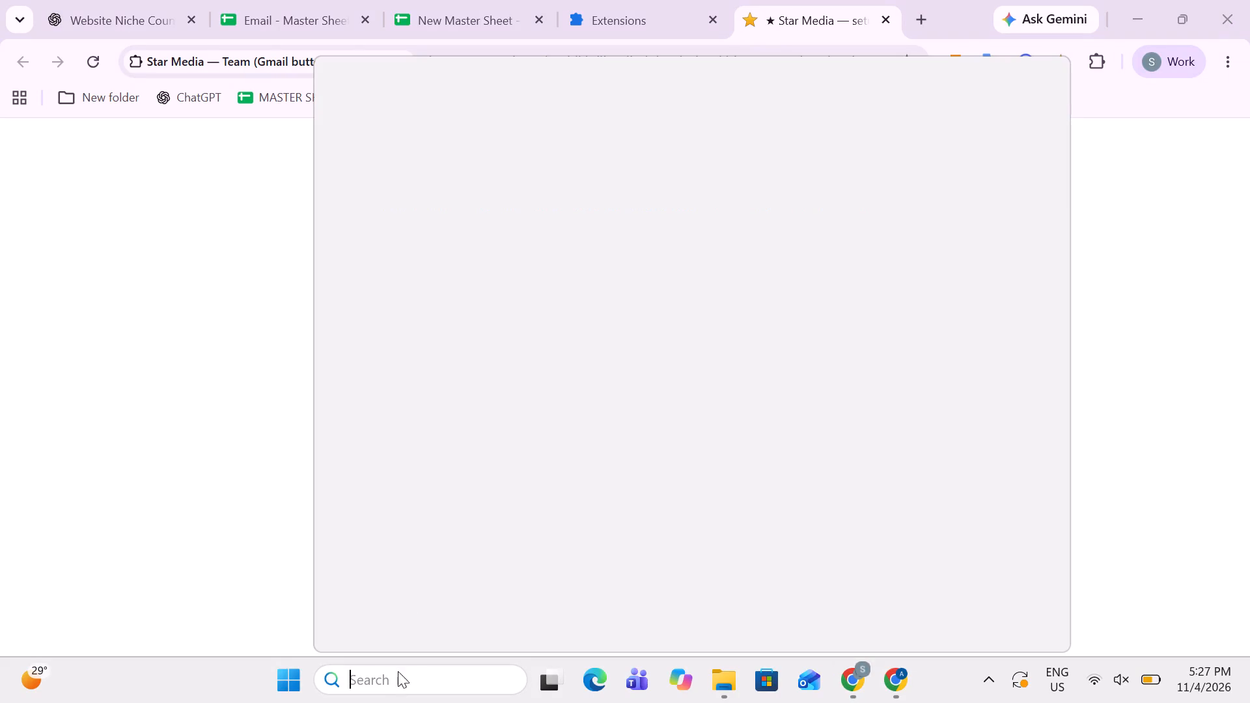
click(434, 420)
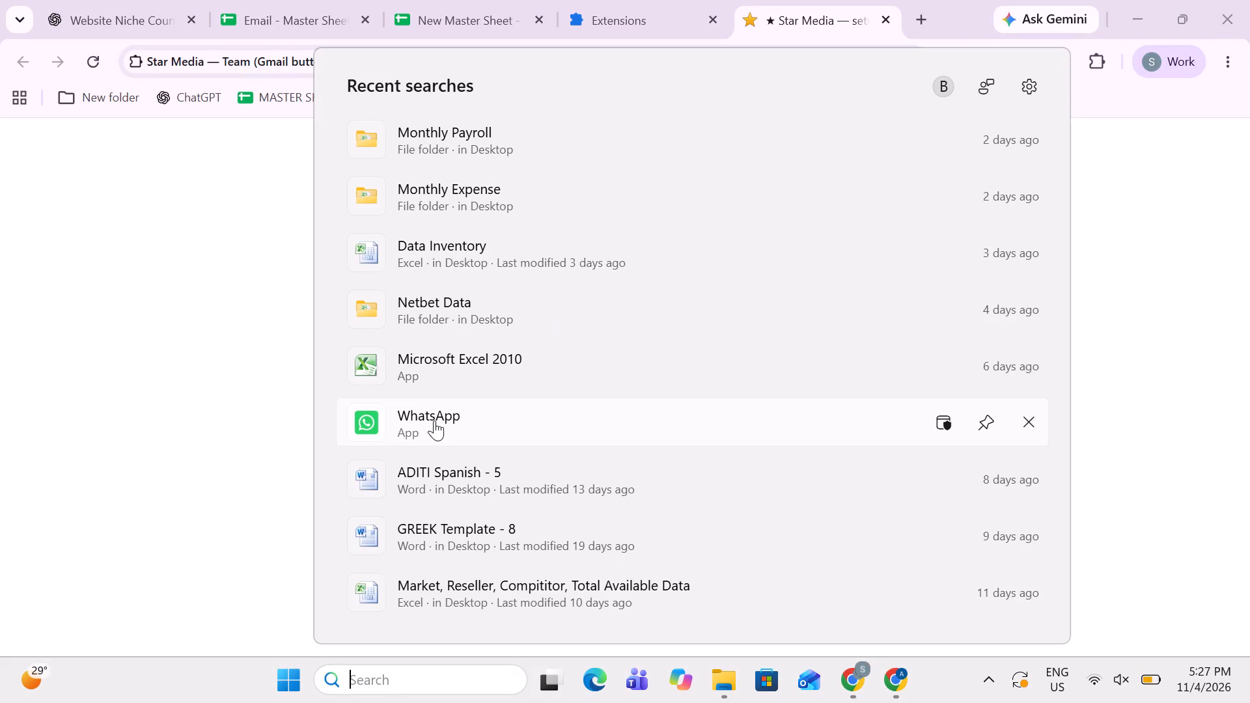
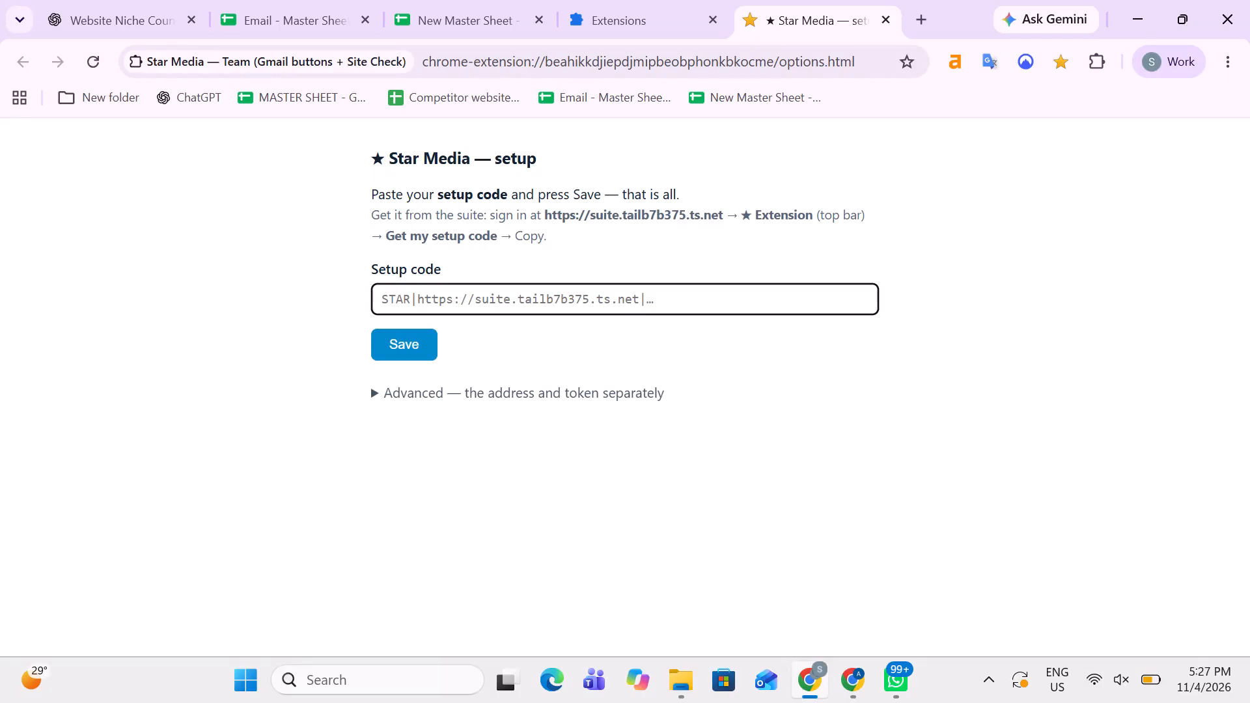
Enter the setup code on the Star Media setup page and save it.
key(ctrl+v)
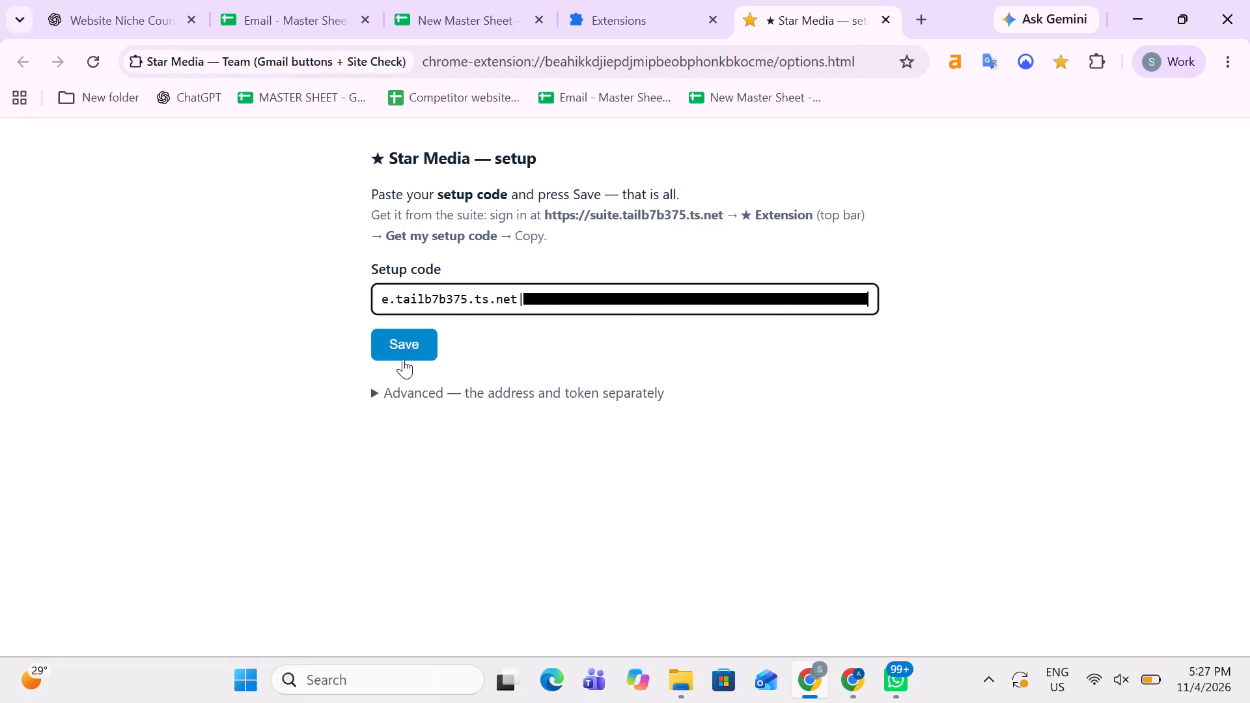
click(403, 359)
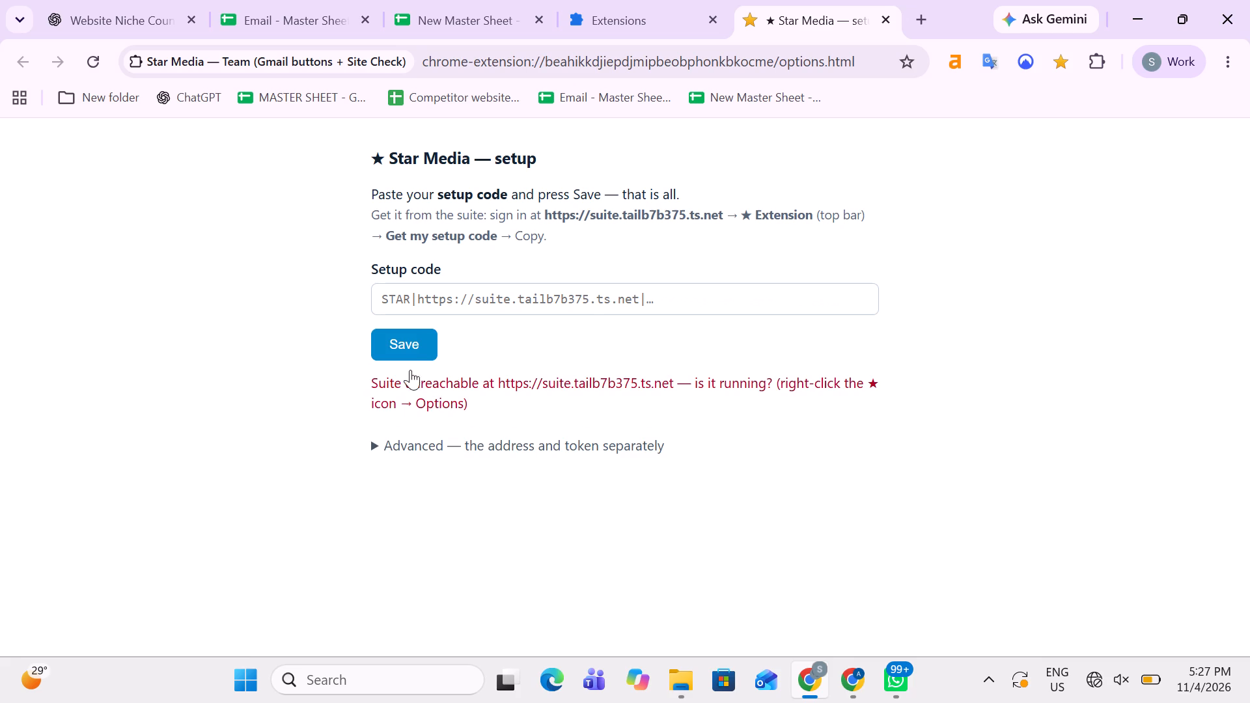
Examine the list of available Wi-Fi networks and the laptop's connection status.
click(1085, 678)
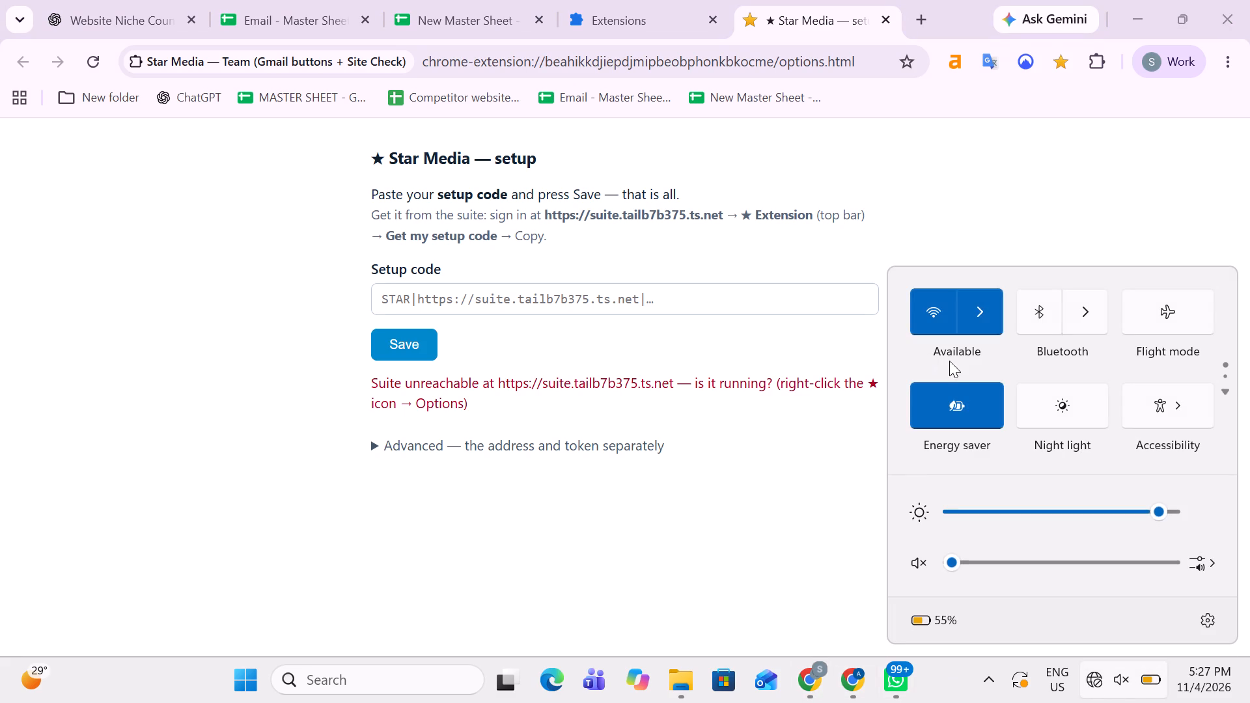
click(977, 331)
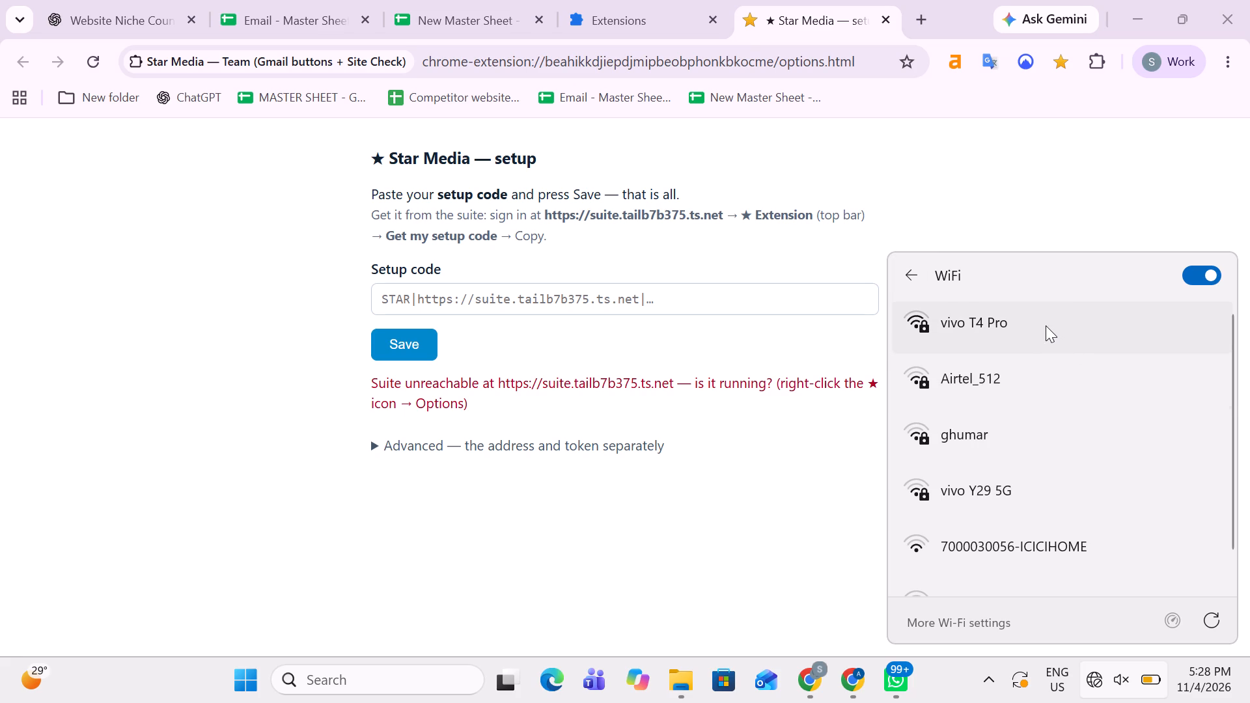
scroll(1046, 325, up, 6)
click(1031, 197)
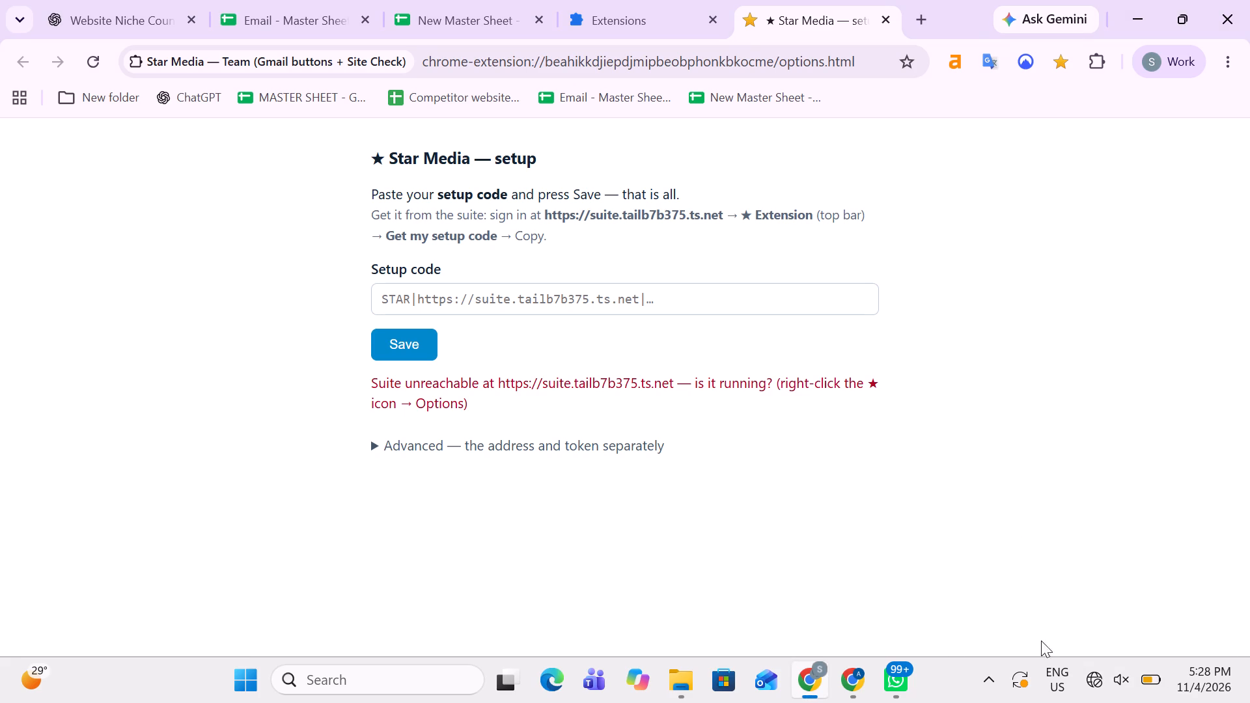
click(1090, 687)
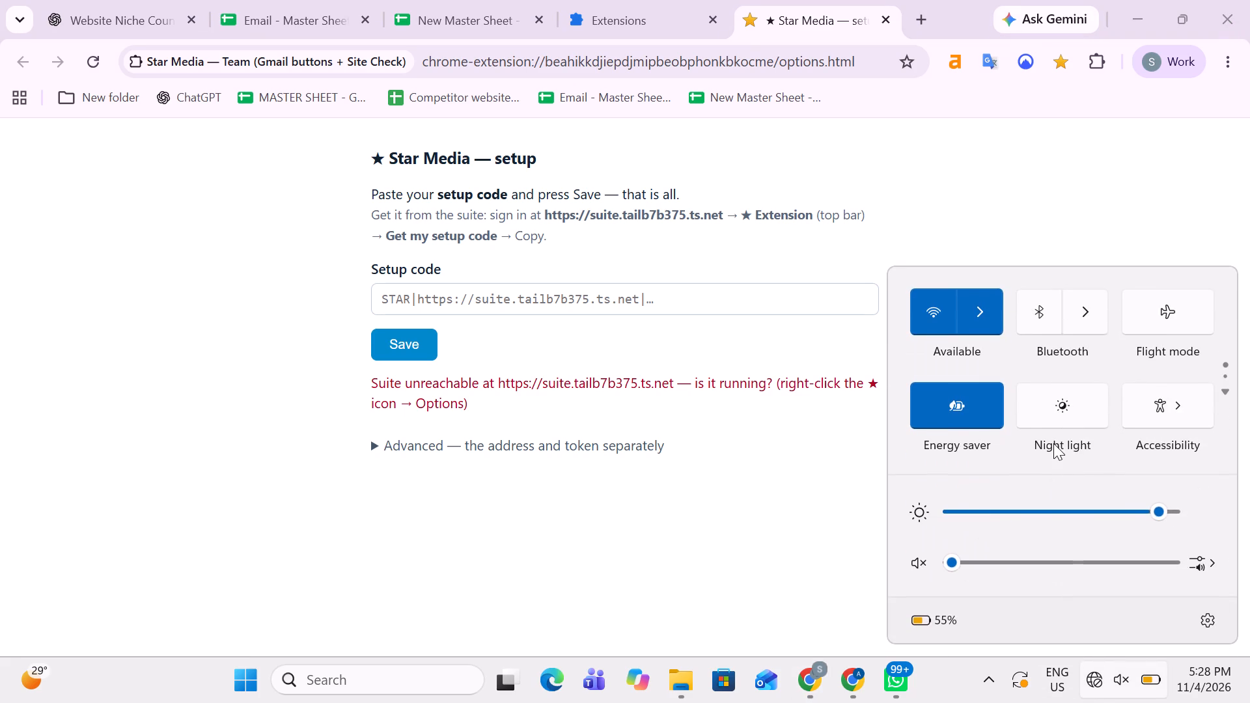
click(996, 315)
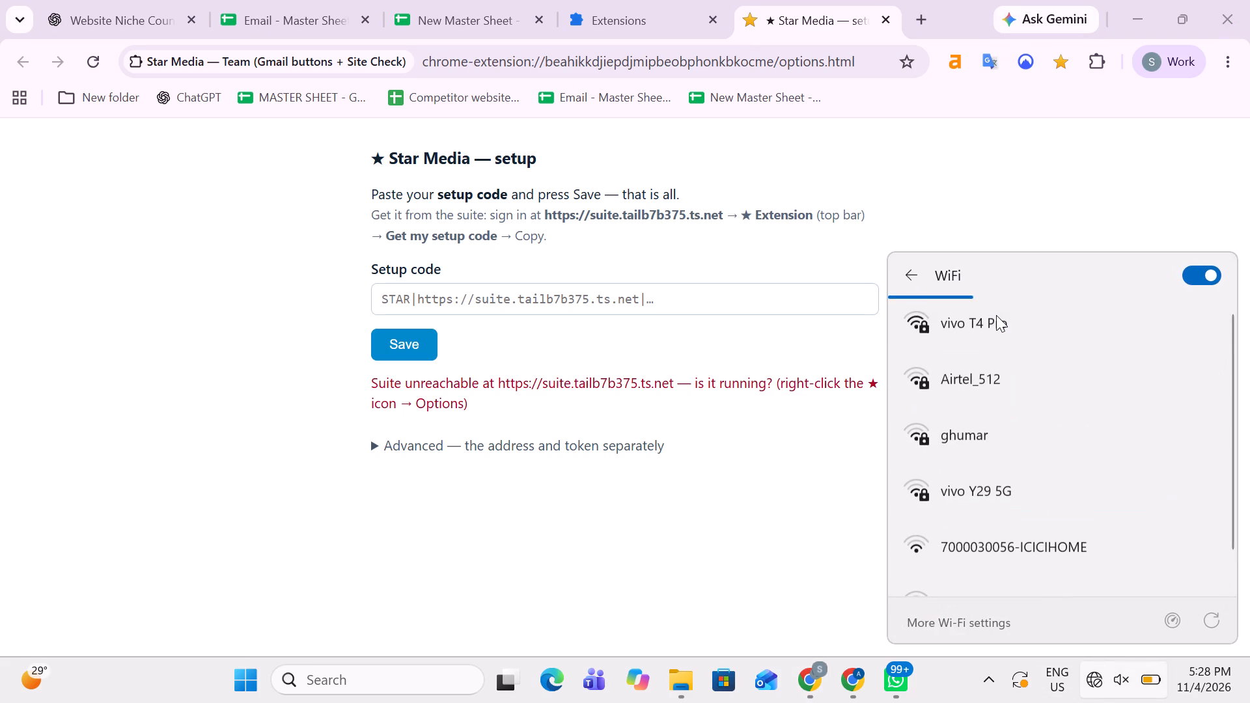
scroll(975, 467, down, 2)
scroll(975, 467, up, 4)
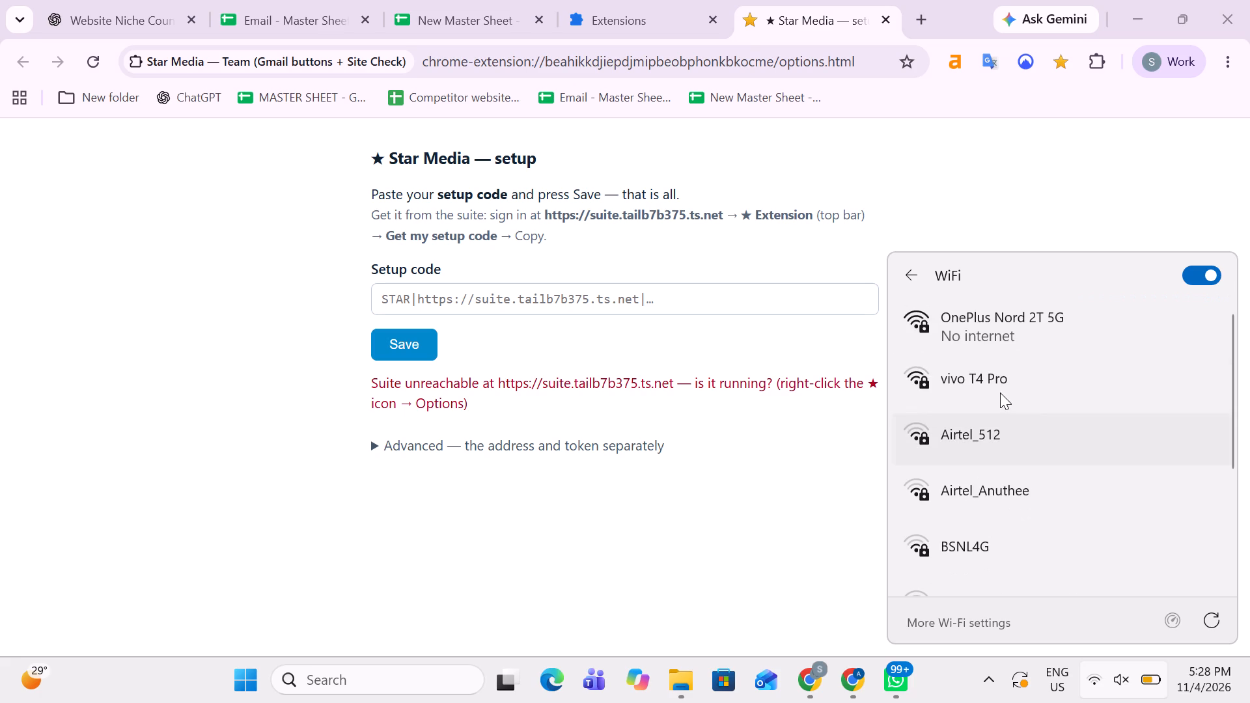
click(1001, 189)
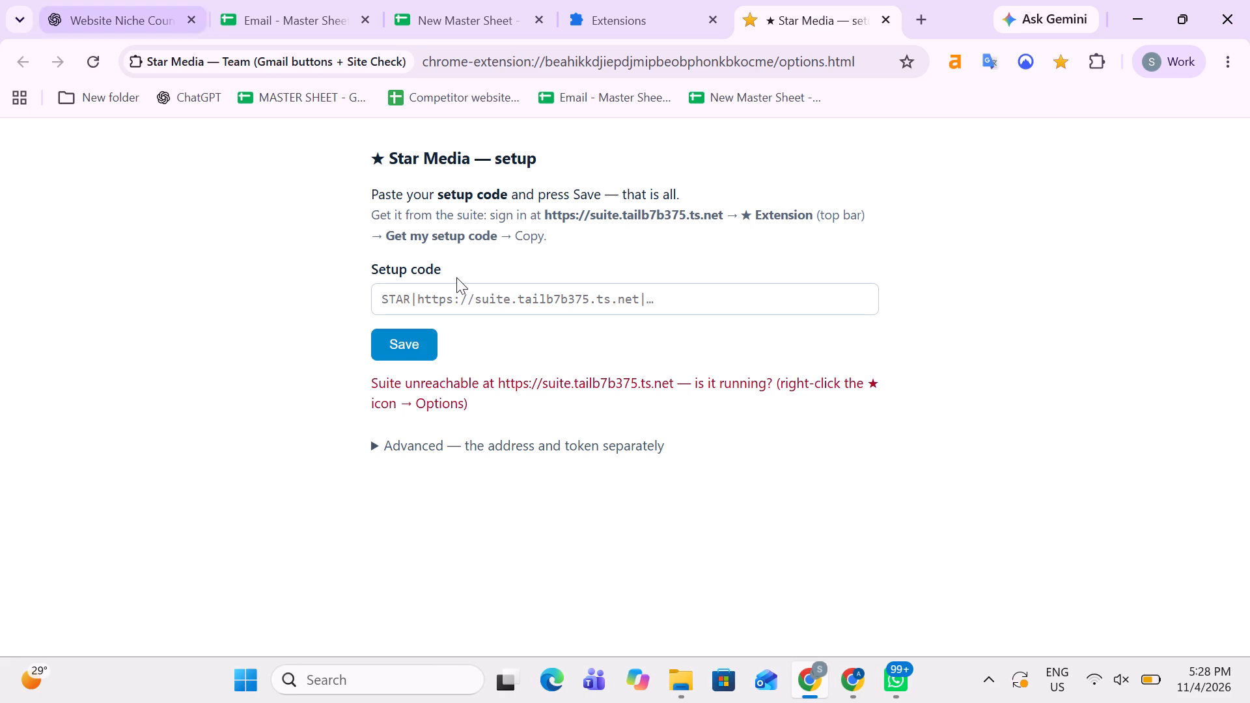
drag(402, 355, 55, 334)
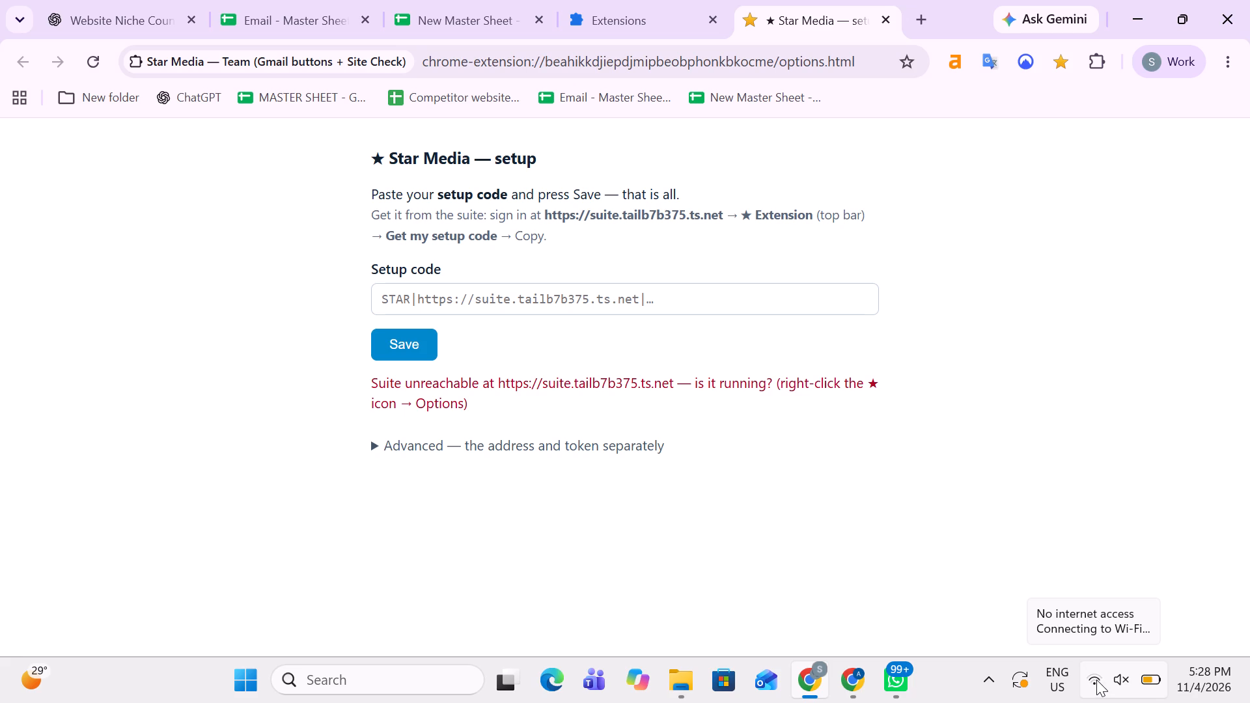
Reopen the list of available Wi-Fi networks to check the connection again.
click(1096, 680)
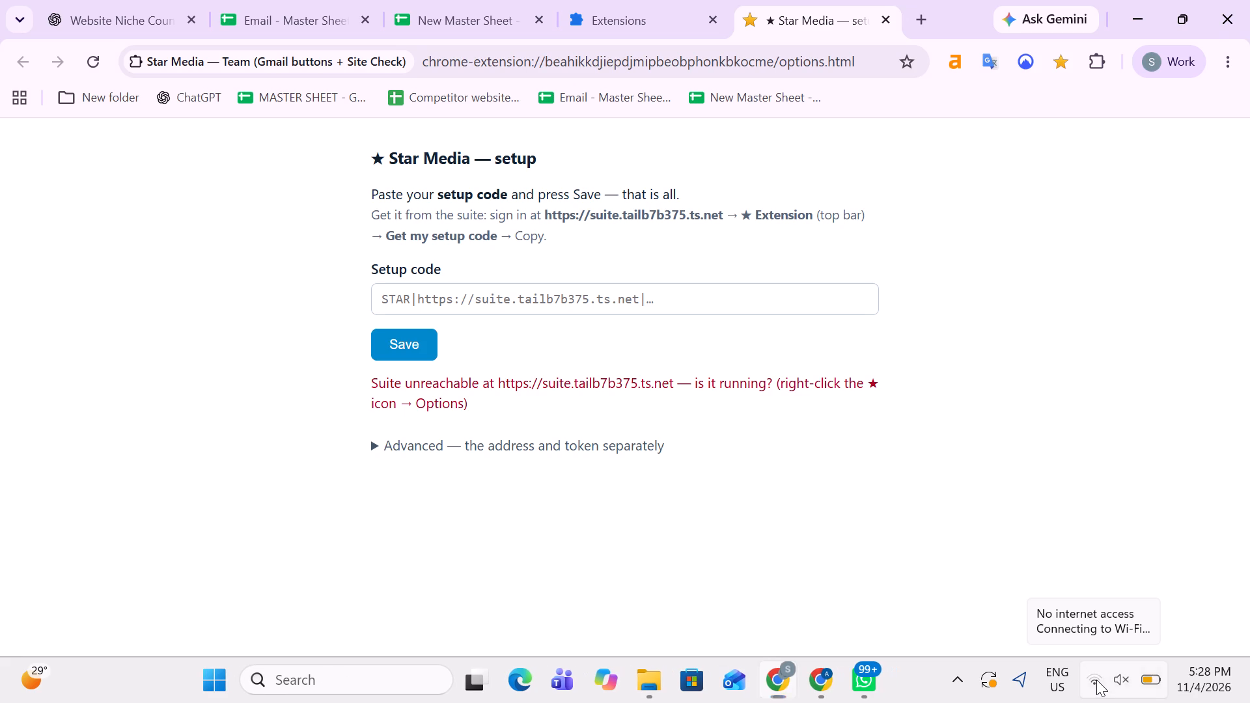
click(1096, 680)
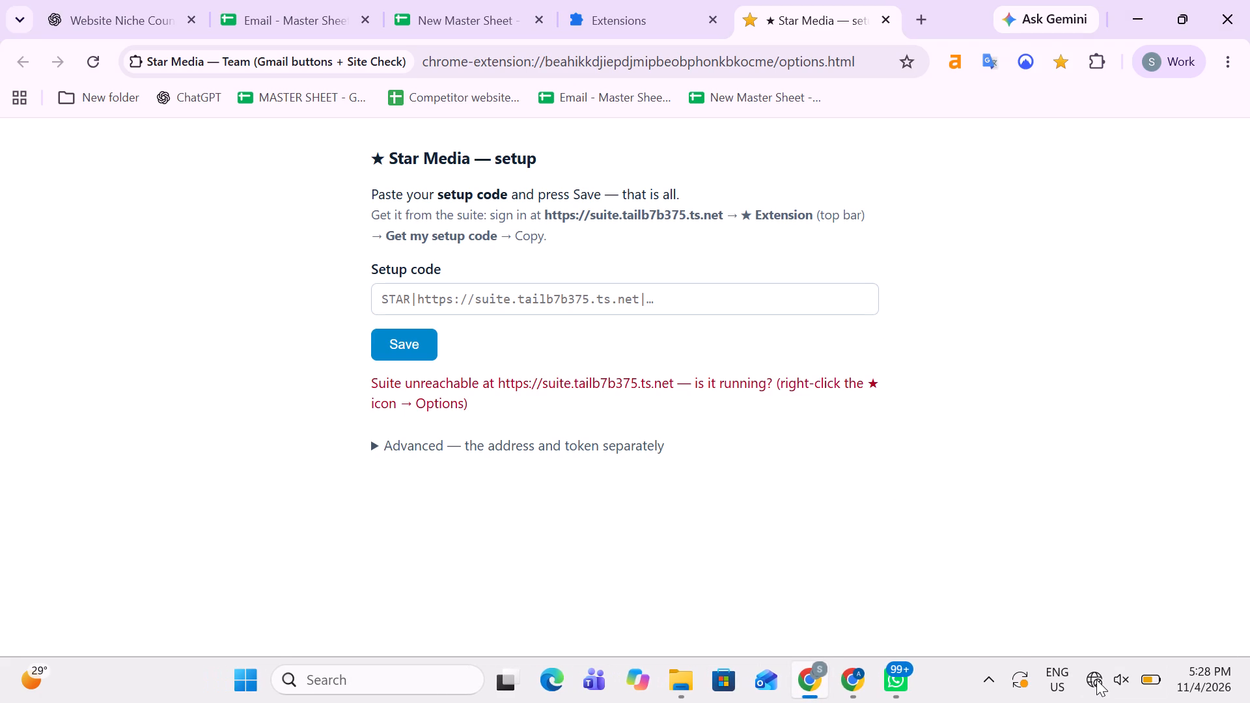
click(1096, 680)
click(990, 316)
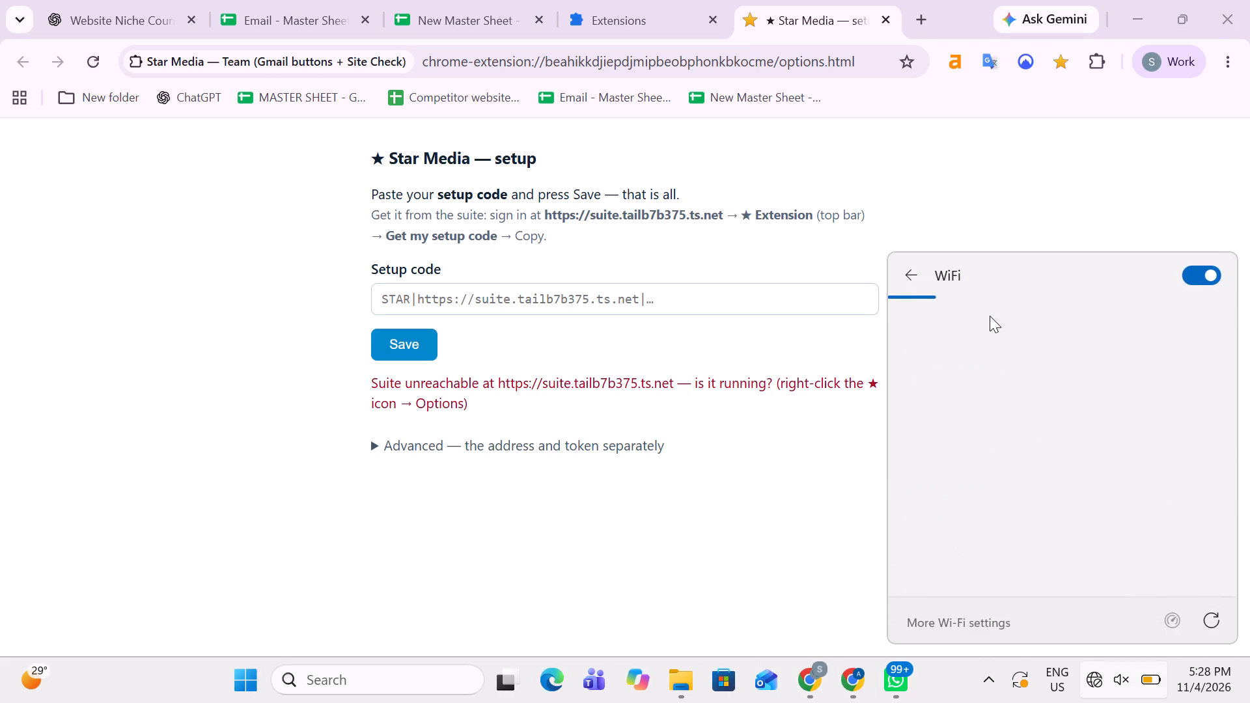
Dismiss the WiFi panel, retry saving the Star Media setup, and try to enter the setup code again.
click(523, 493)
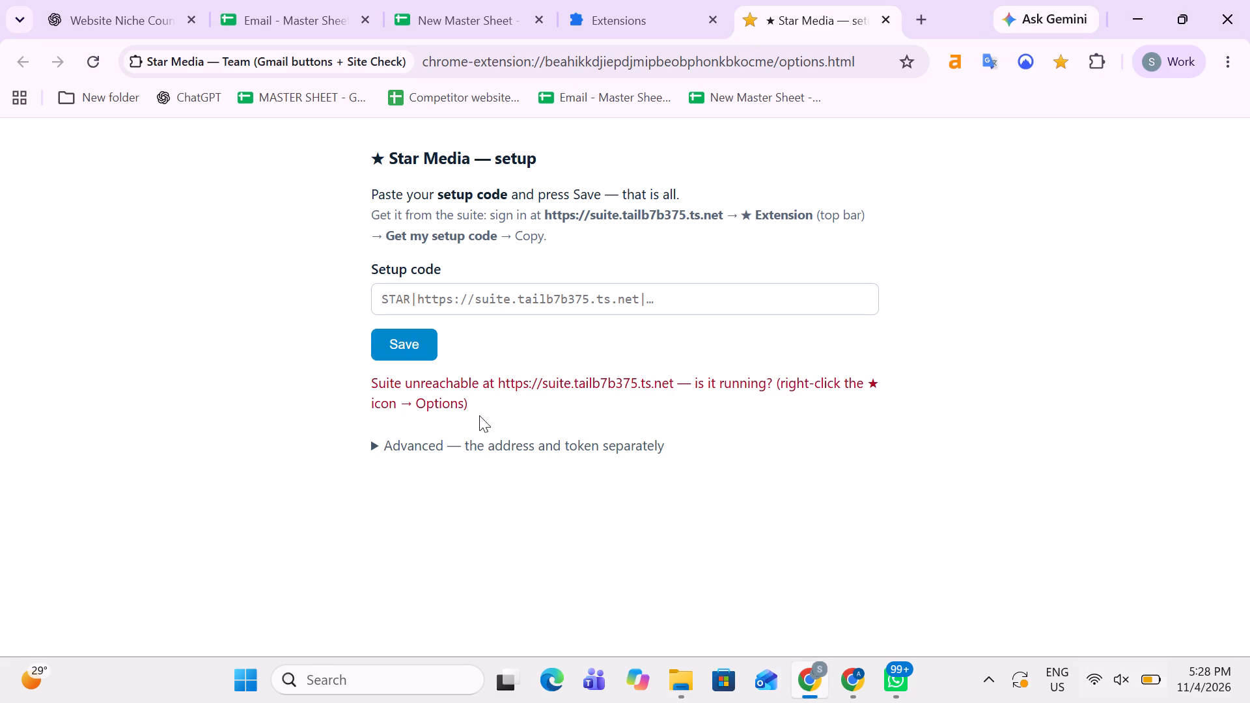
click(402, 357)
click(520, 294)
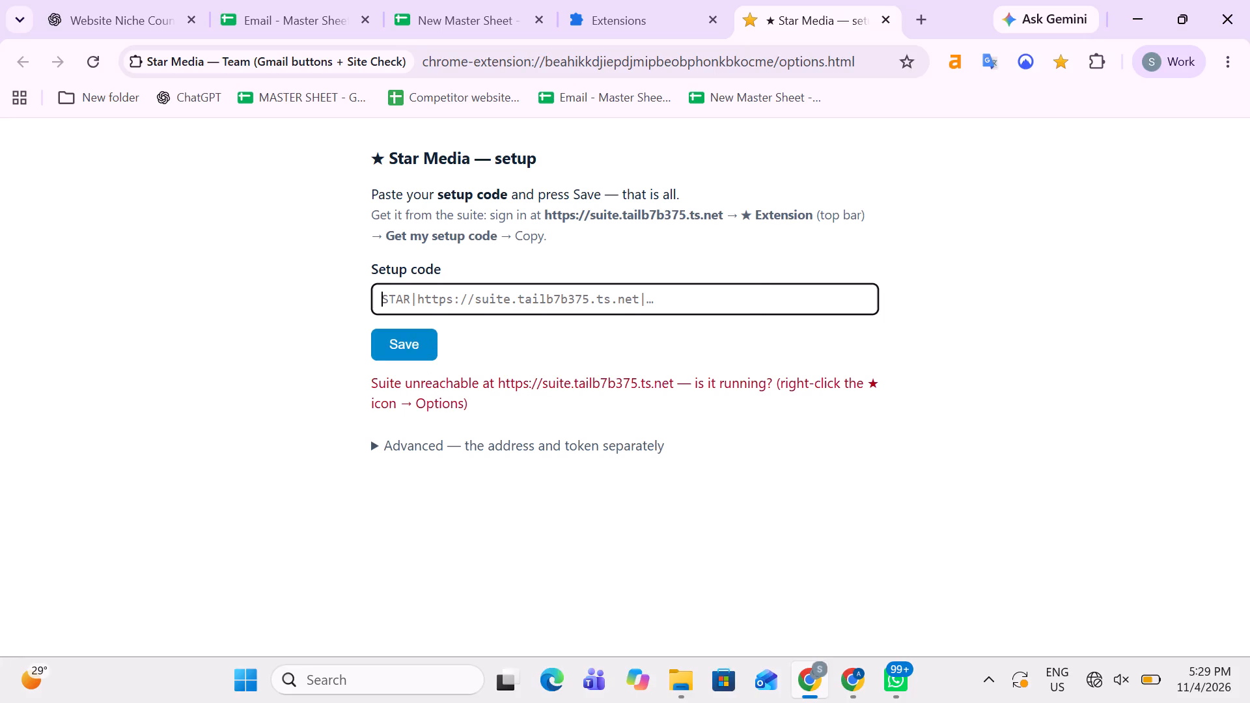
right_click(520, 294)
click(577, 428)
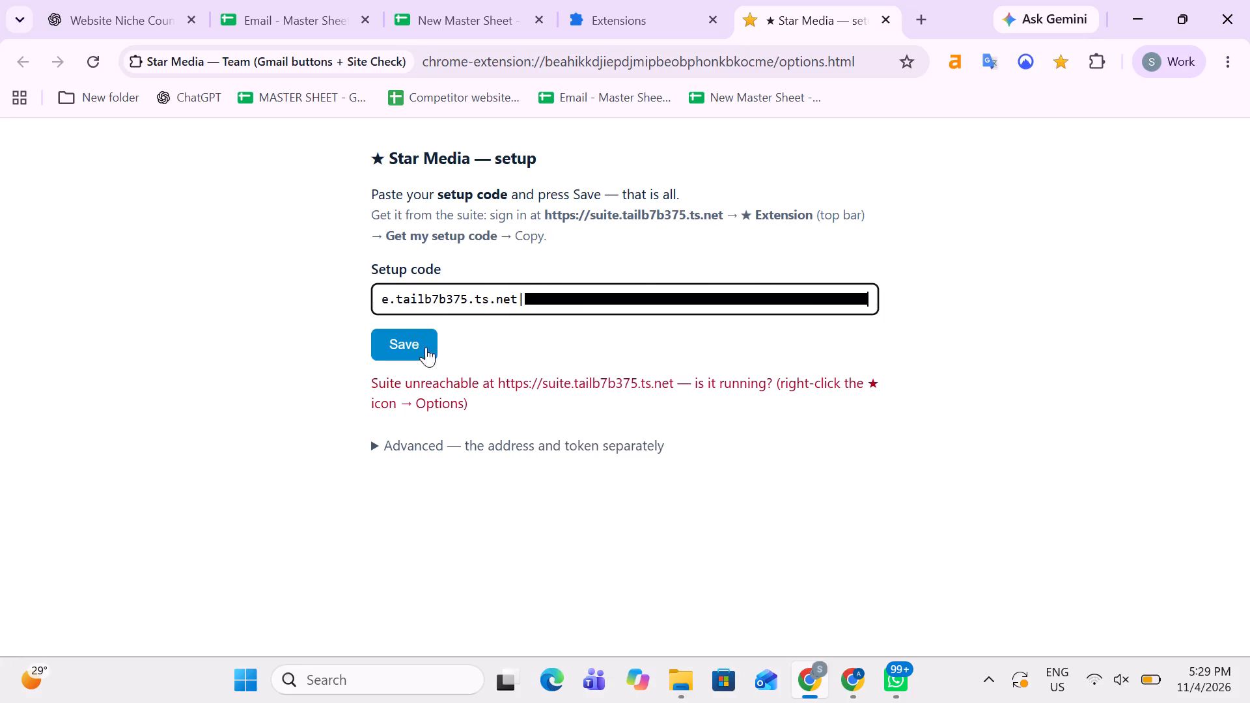
Retry saving the entered setup code on the Star Media setup page.
click(410, 354)
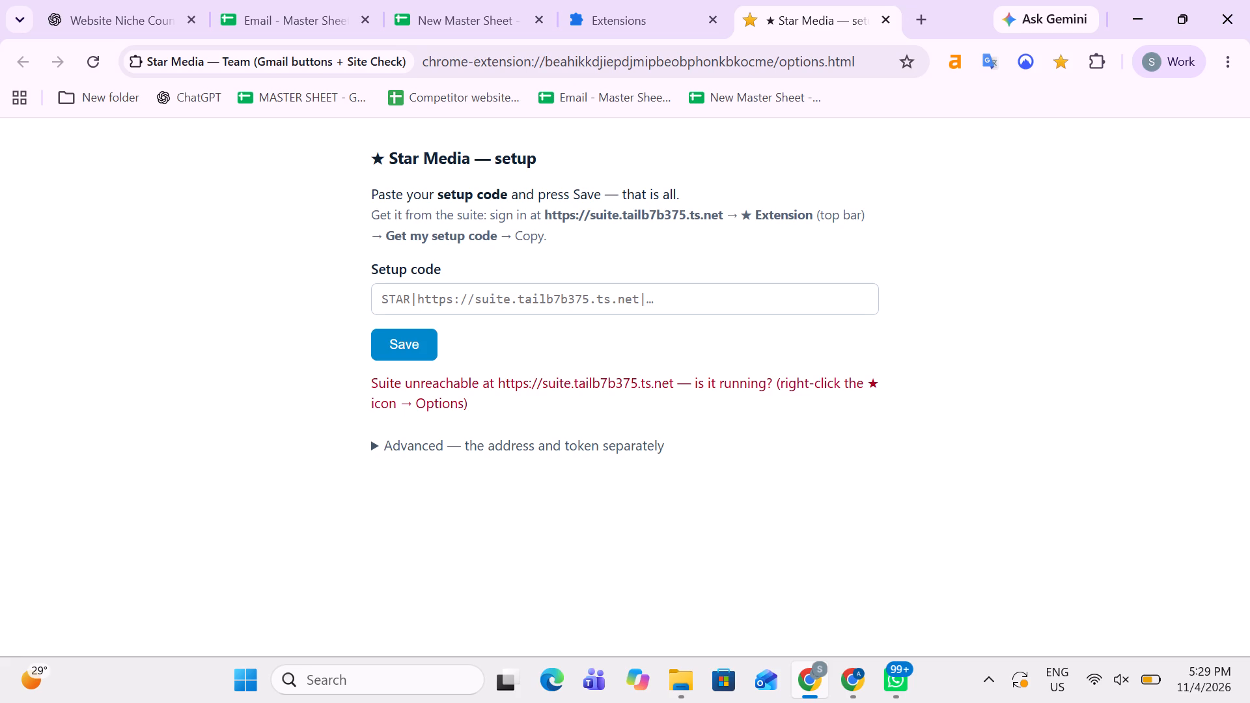
Bring up the available actions for the pinned Star Media extension.
right_click(1057, 68)
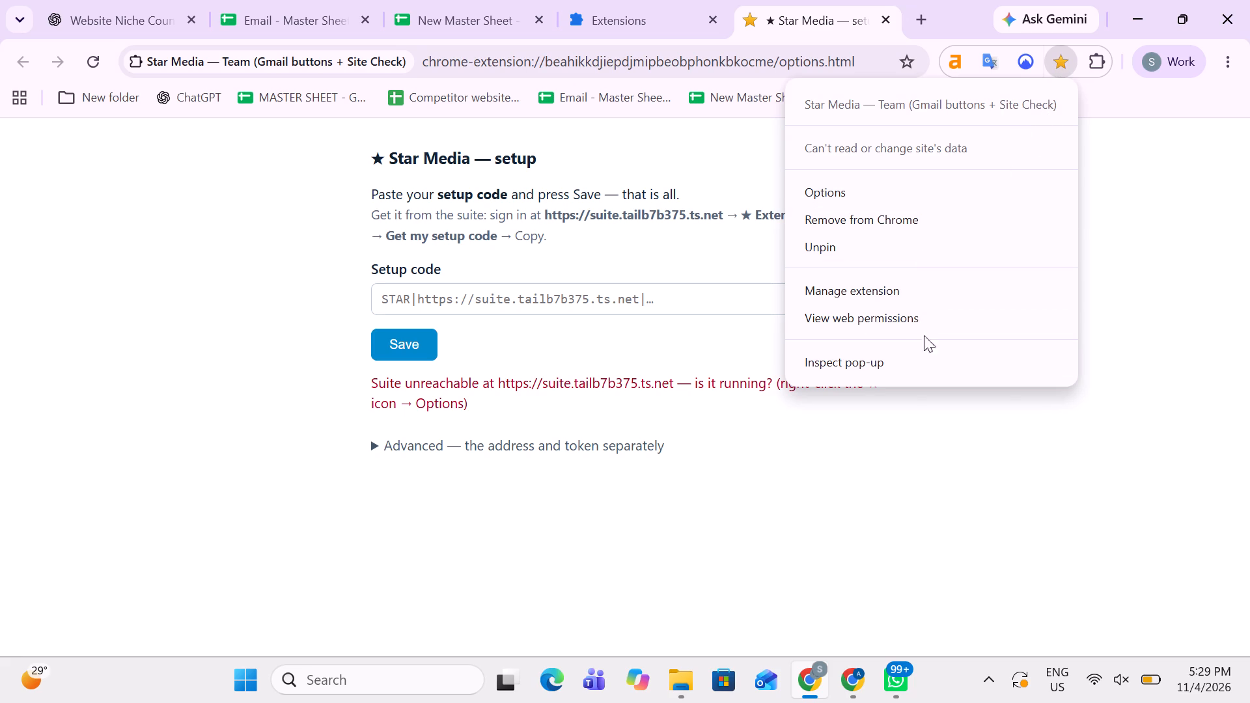
Reopen the Star Media extension's options and try to enter the setup code again.
click(906, 183)
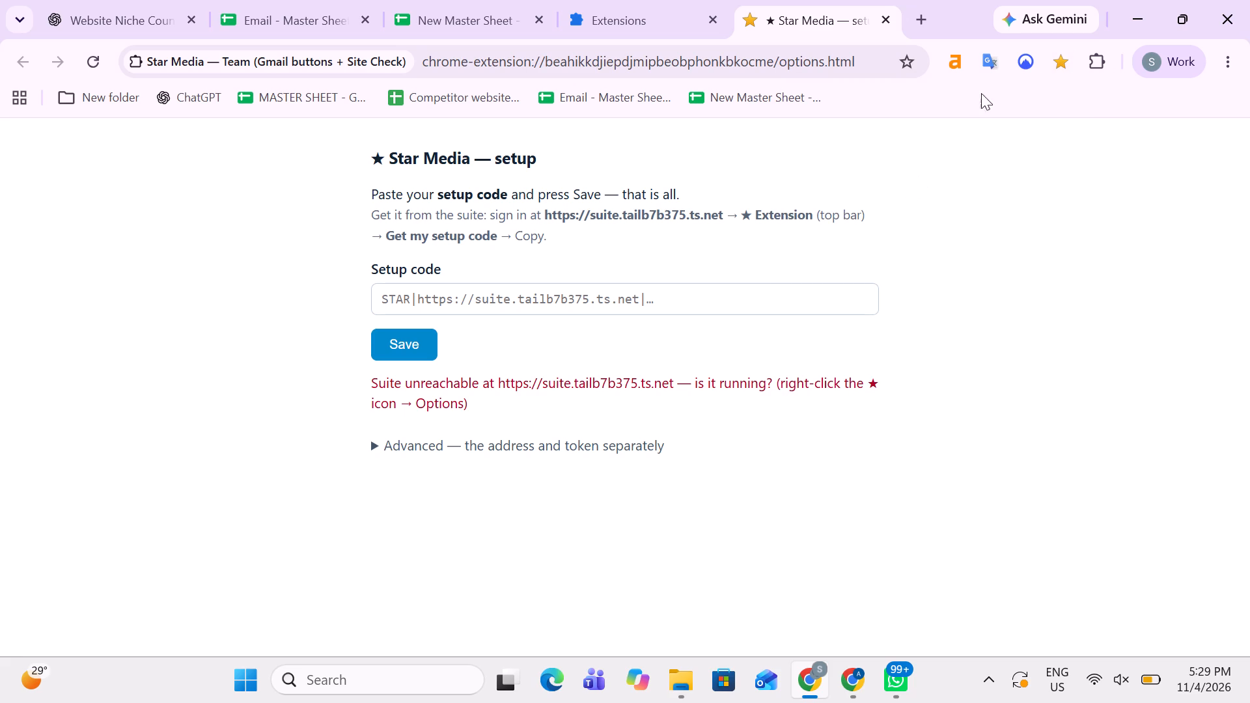
click(1065, 64)
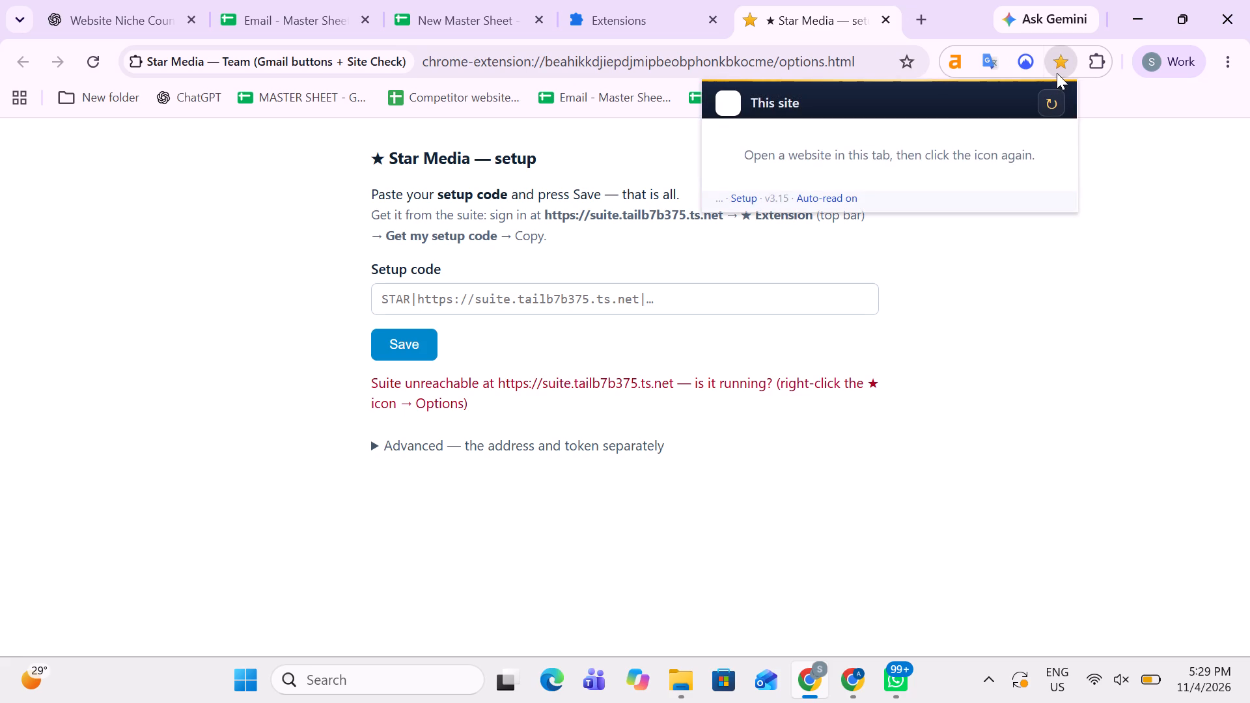
right_click(1057, 73)
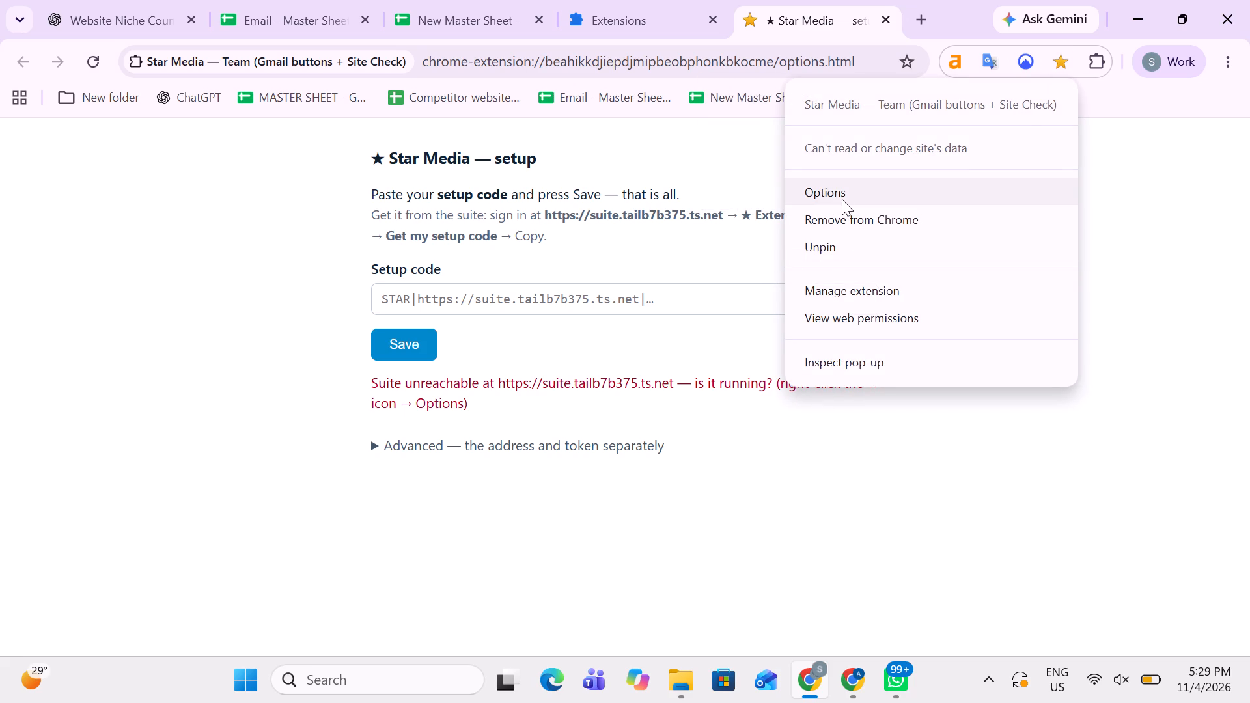
click(842, 195)
click(446, 296)
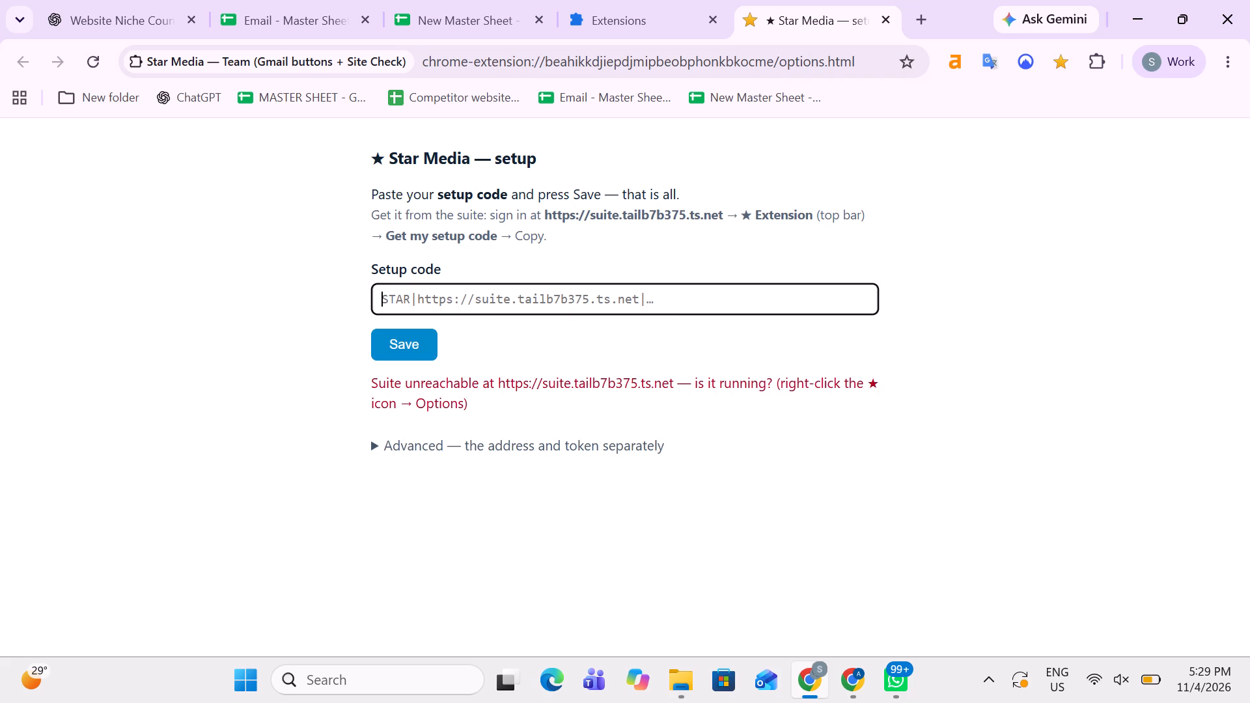
right_click(446, 296)
click(496, 435)
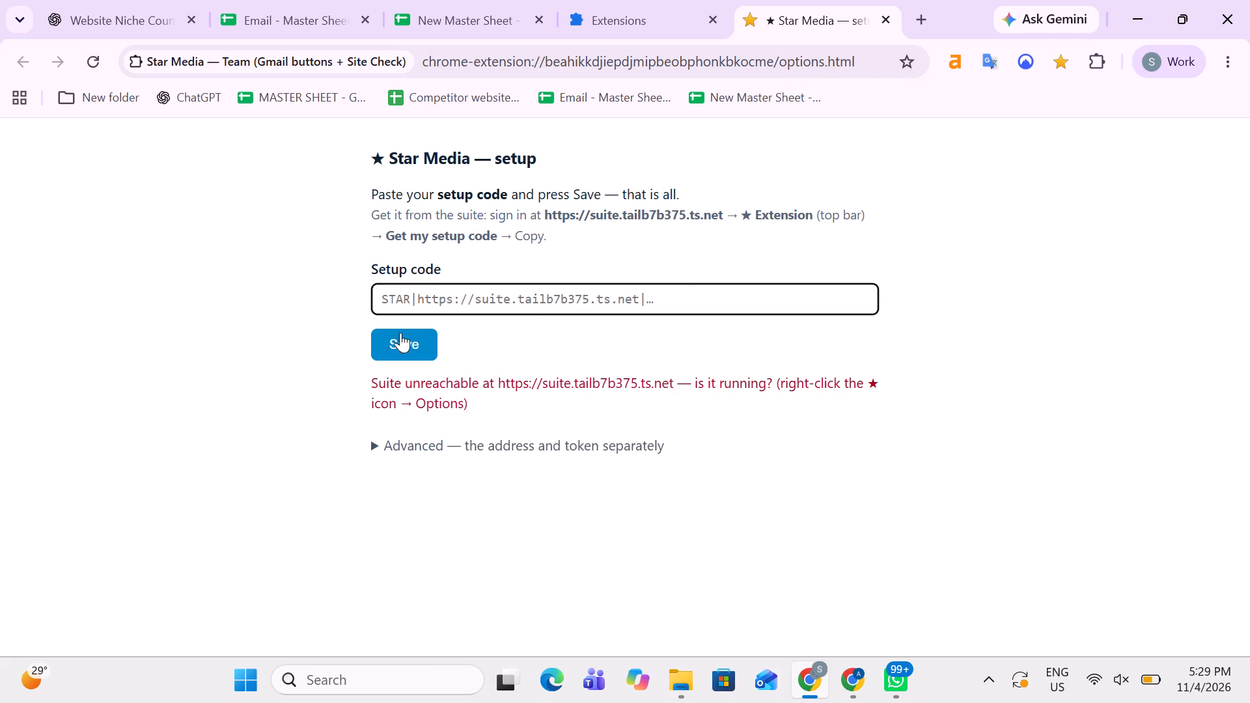
Save the Star Media setup again to connect the extension to its suite.
click(399, 328)
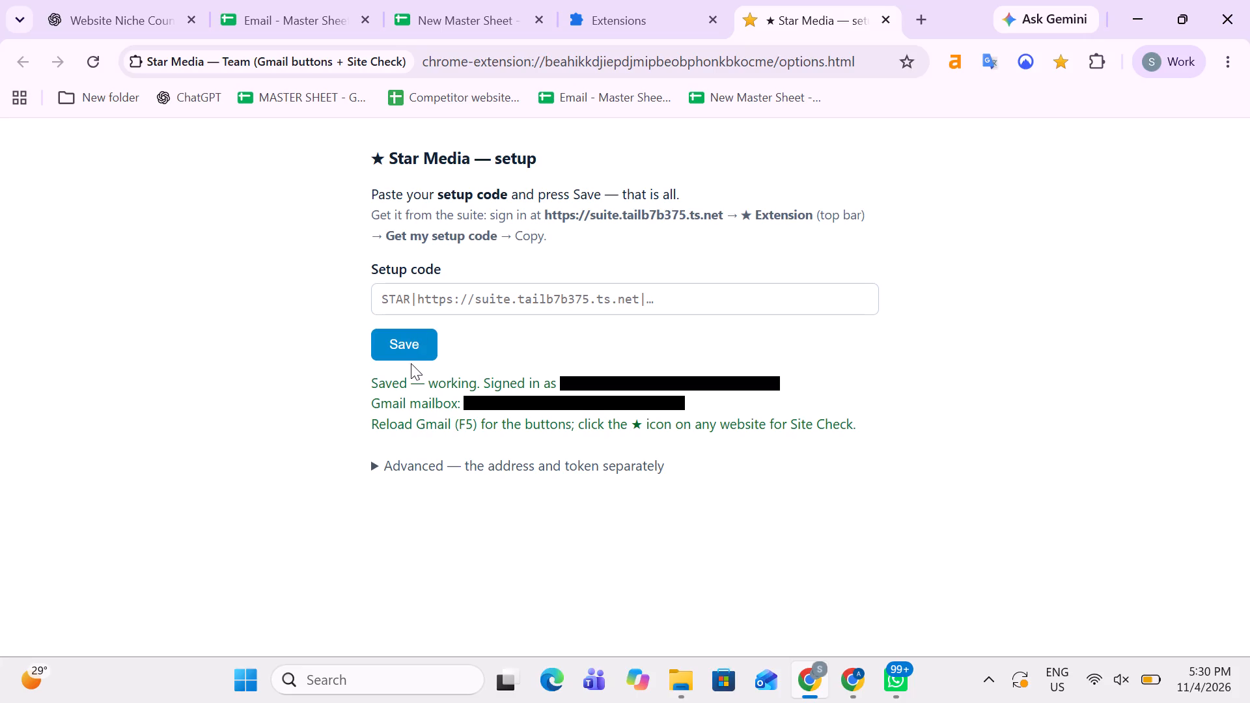
drag(408, 349, 961, 108)
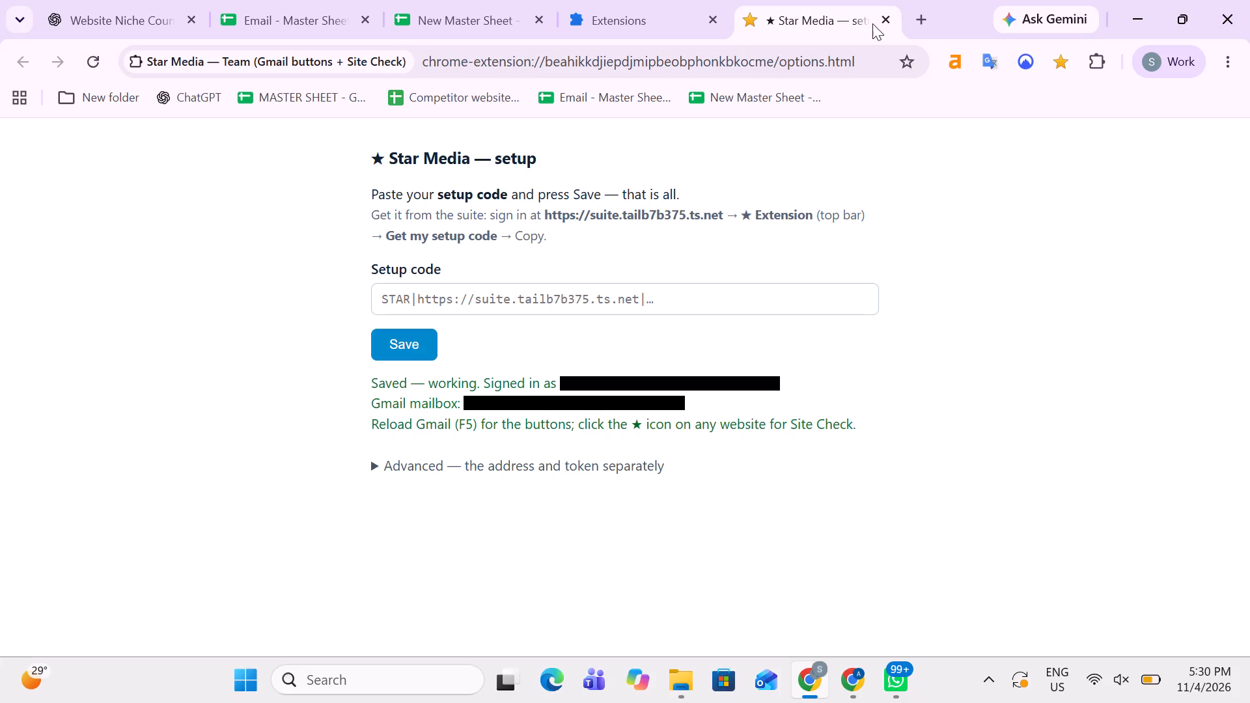
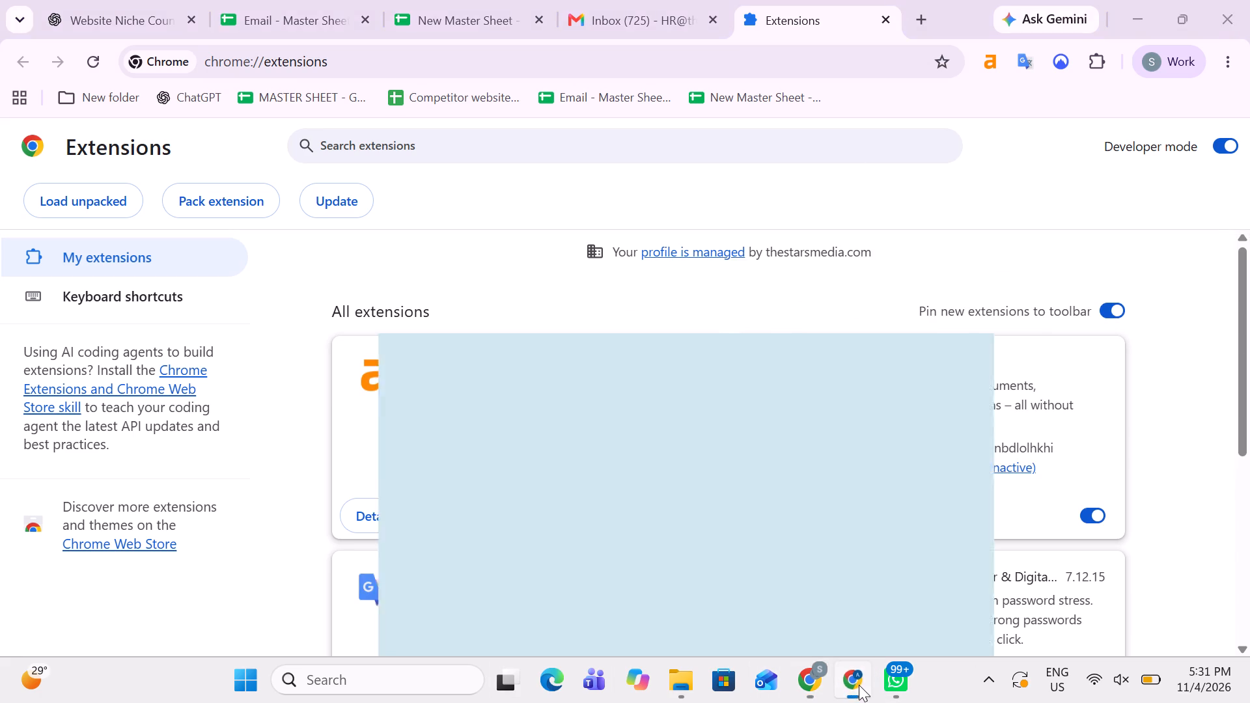
Open extension management in the Work profile window showing StarMedia-extension-3.15.zip and turn on Developer mode.
click(1062, 61)
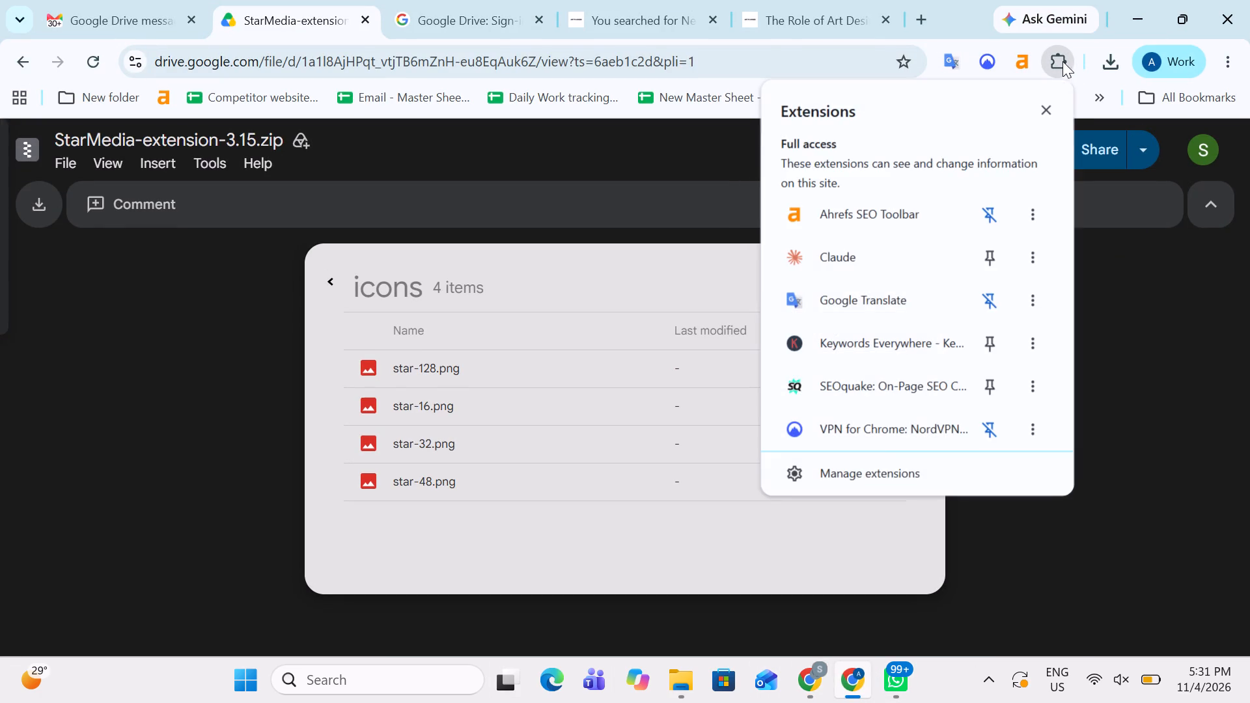
click(857, 476)
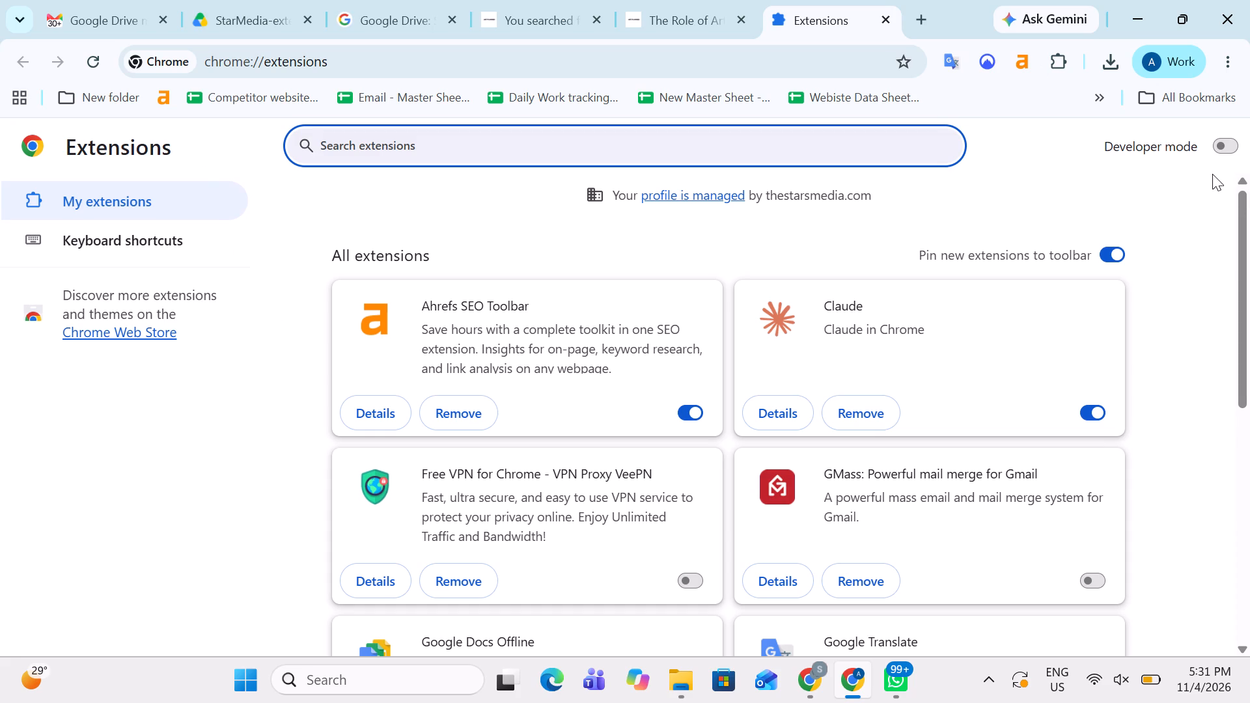
click(1225, 148)
Start loading an unpacked extension from the StarMediaButtons folder in StarMedia-extension-3.15.
click(89, 189)
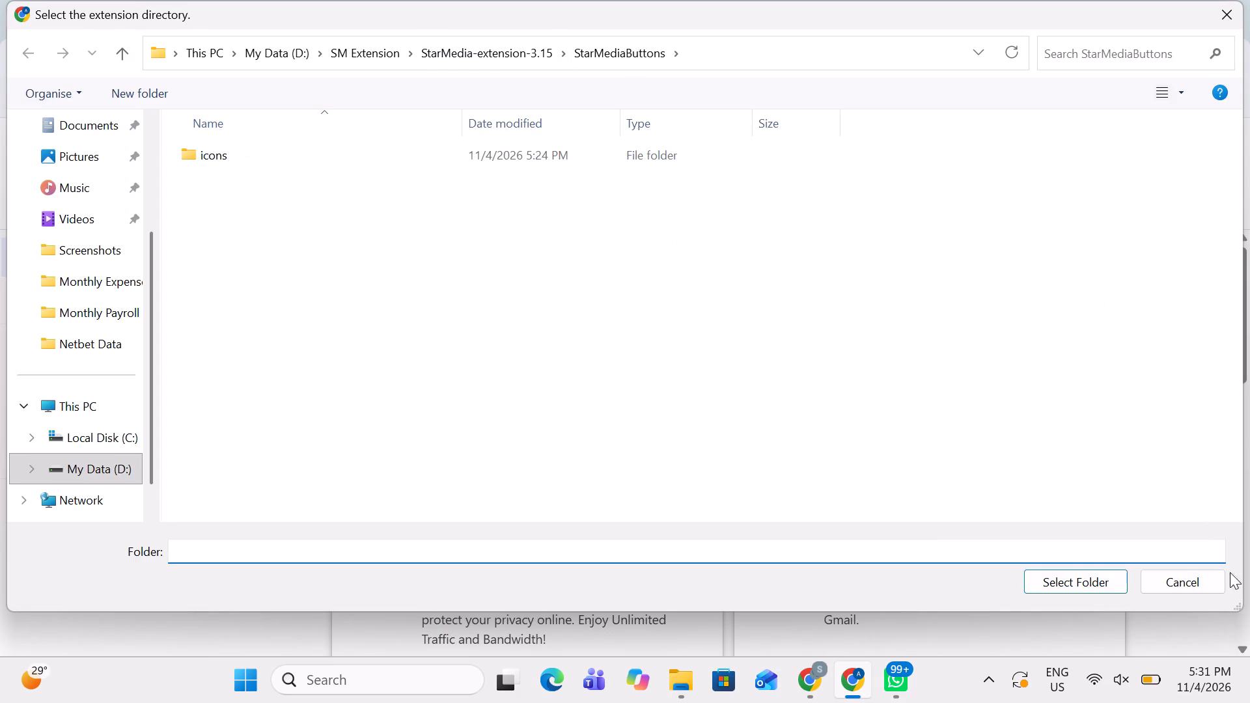
Load the StarMediaButtons folder as the unpacked extension in the Work profile.
click(1085, 578)
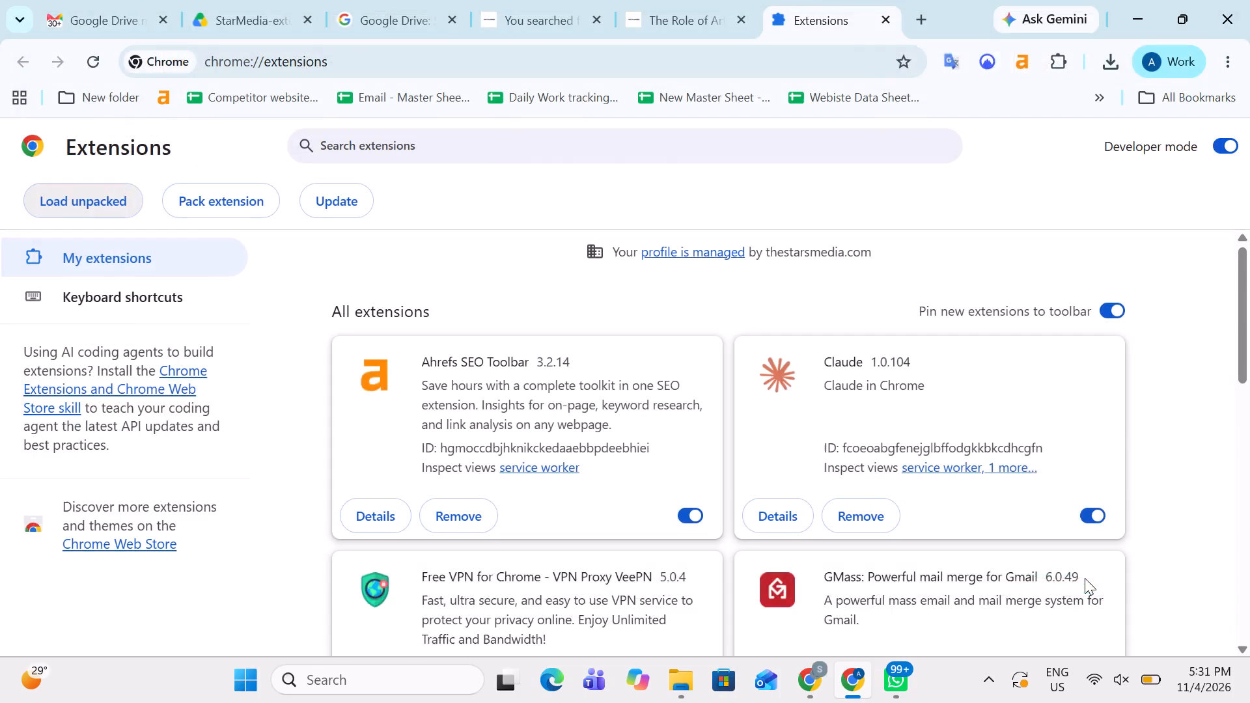
Enter the copied setup code in the Star Media setup page and save it.
right_click(487, 302)
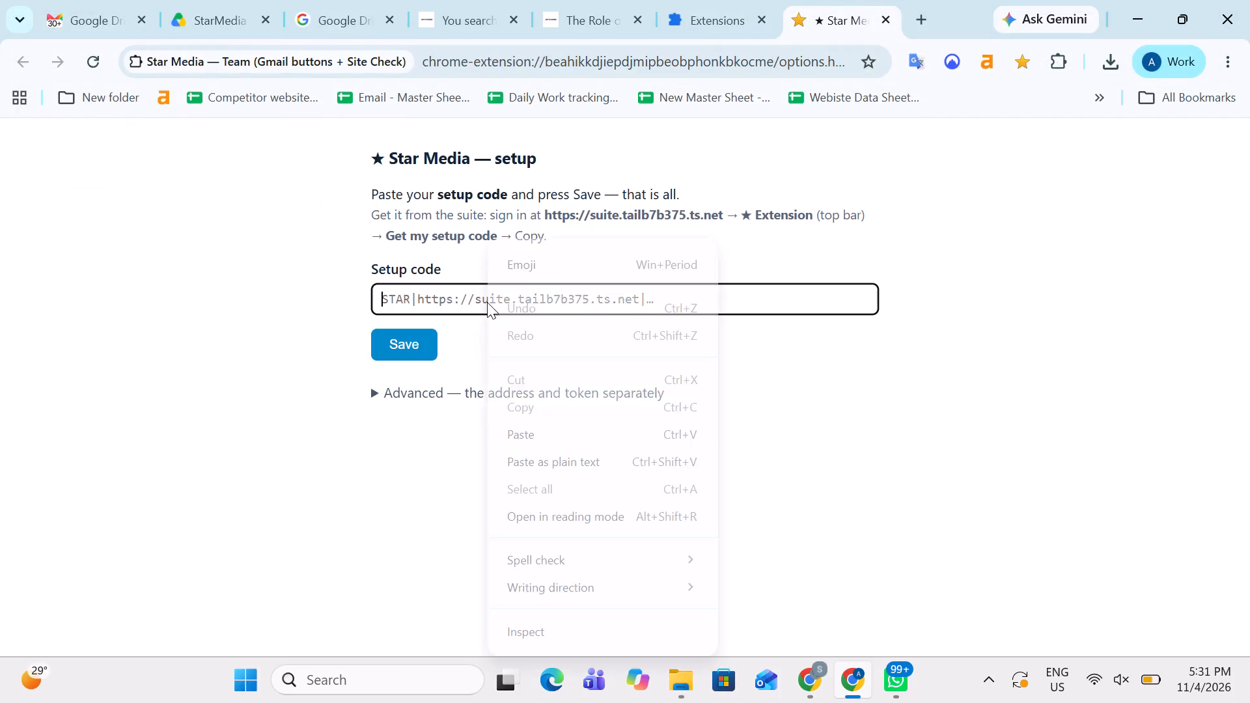
click(537, 440)
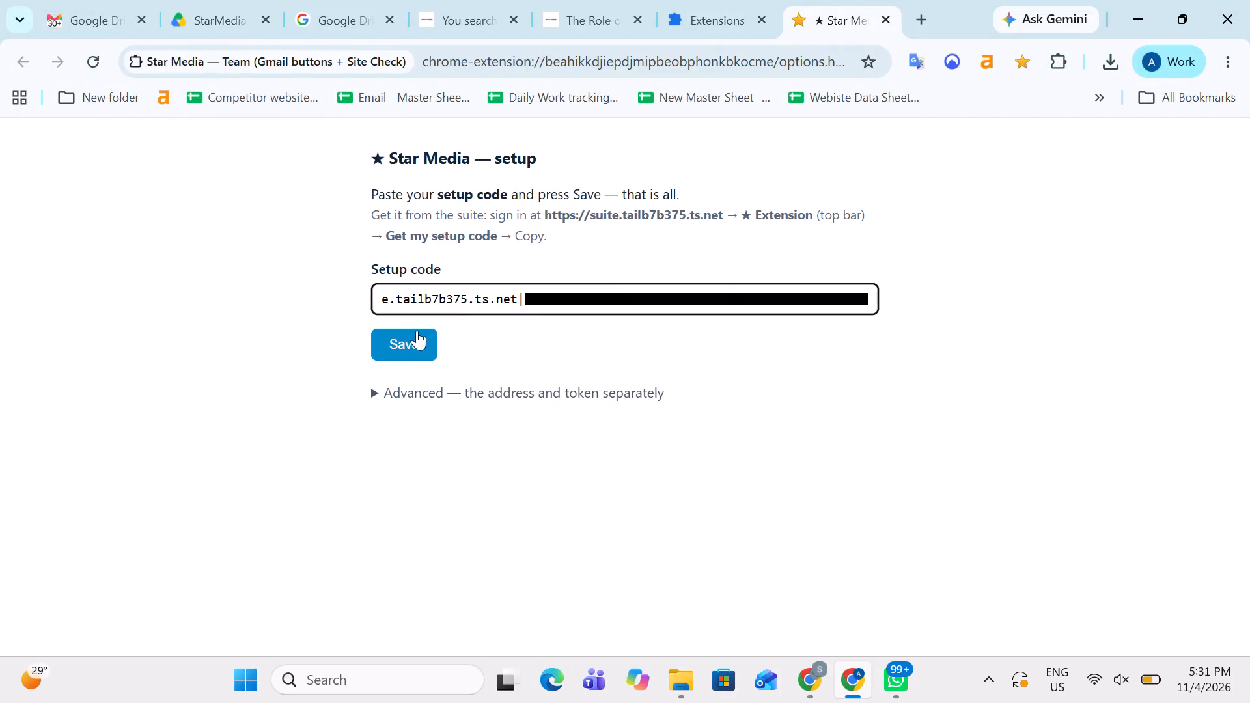
click(417, 342)
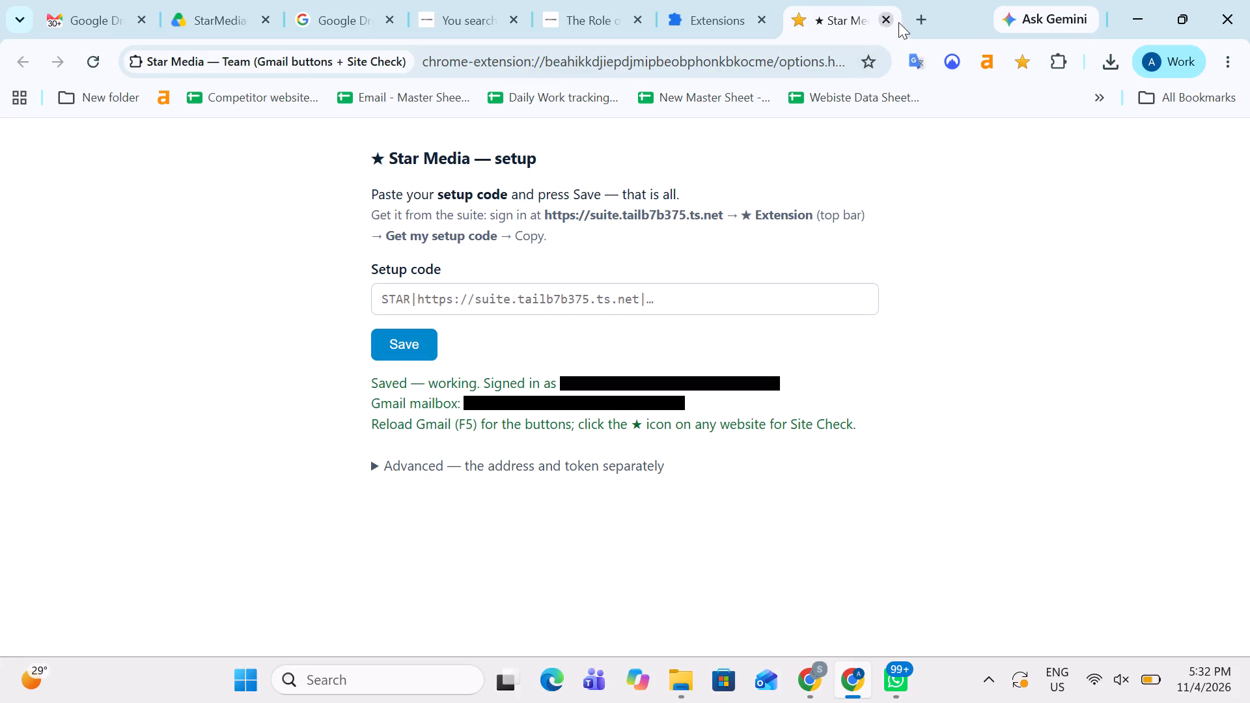
Bring up the available actions for the pinned Star Media extension.
right_click(1023, 59)
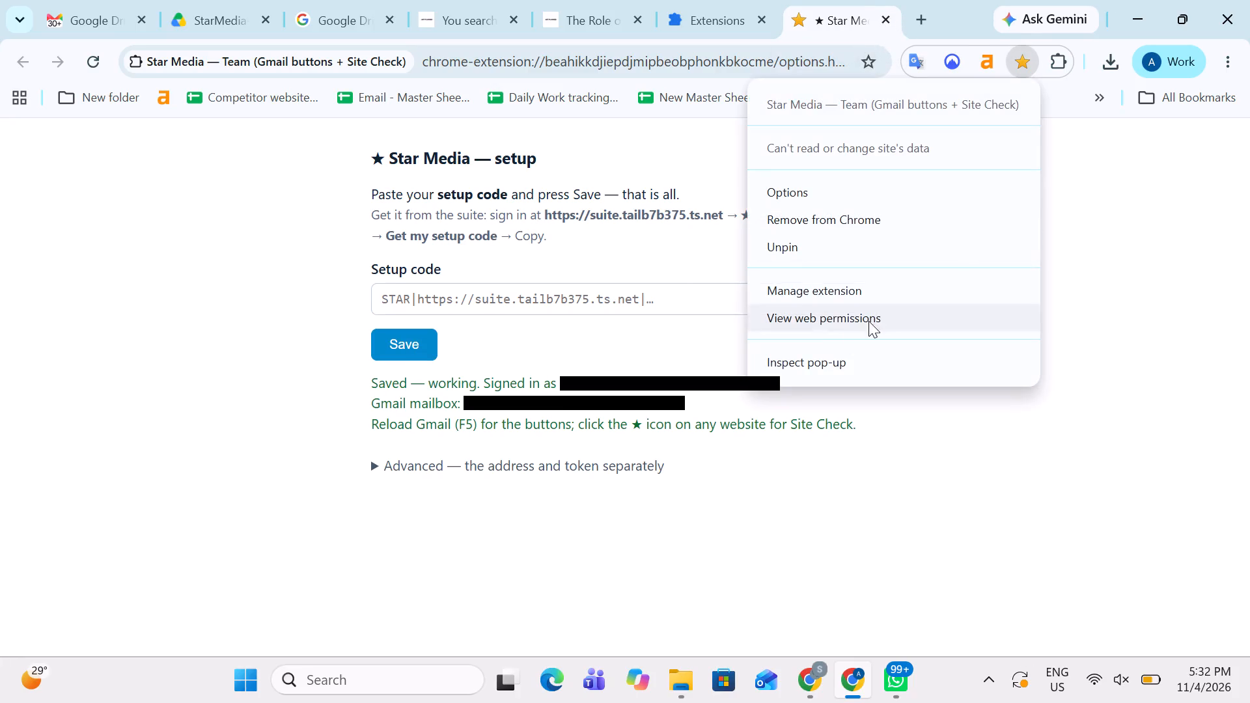
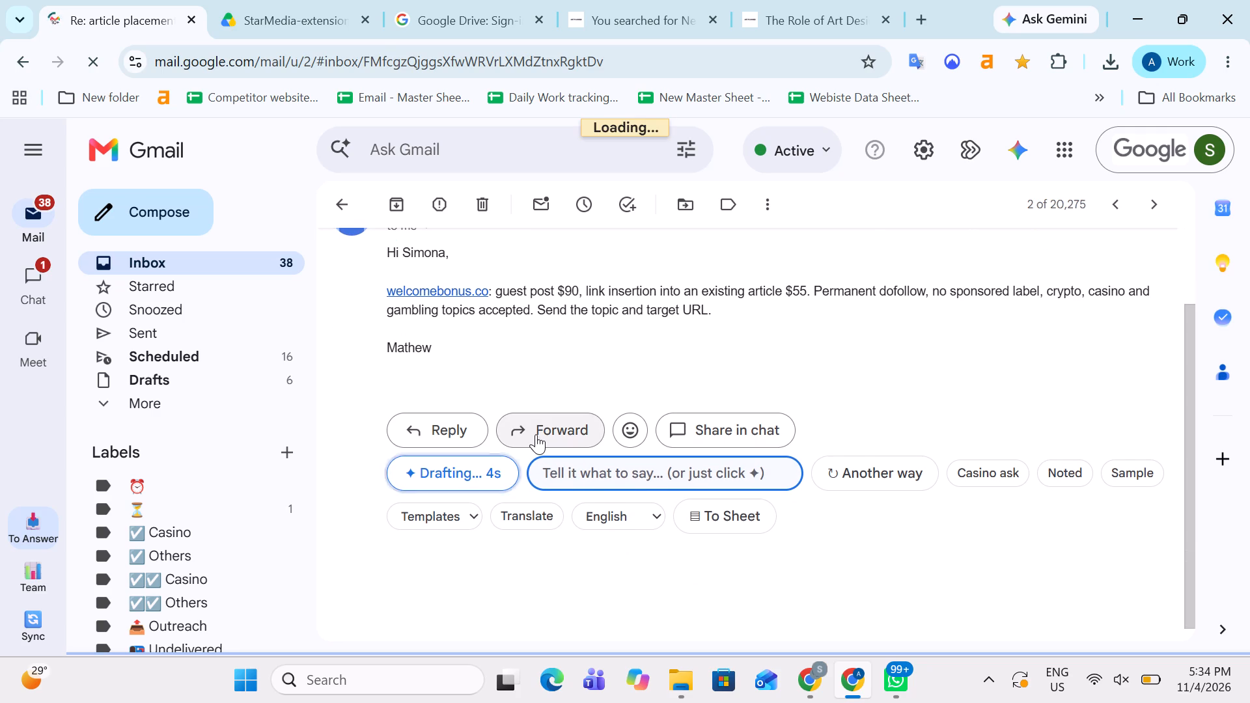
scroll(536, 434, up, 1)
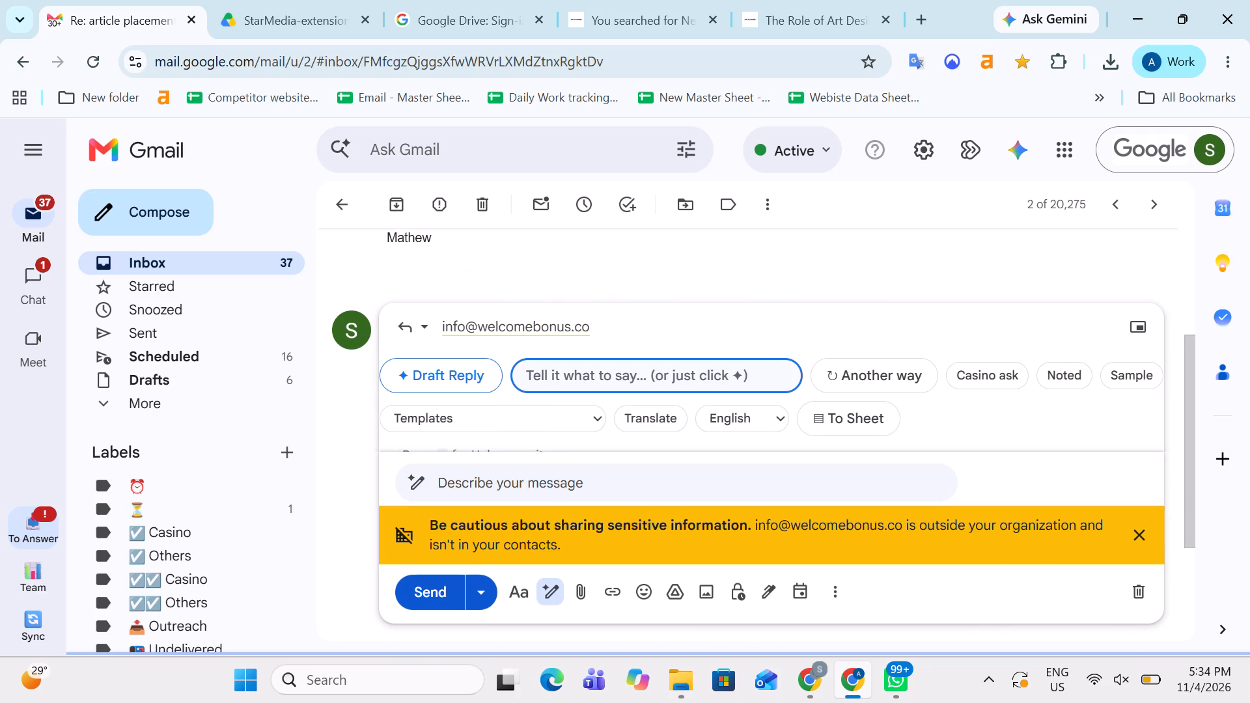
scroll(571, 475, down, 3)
Dismiss the sensitive-information caution in the open article placement reply and check the reply area.
click(1139, 535)
scroll(523, 418, down, 2)
scroll(513, 410, up, 1)
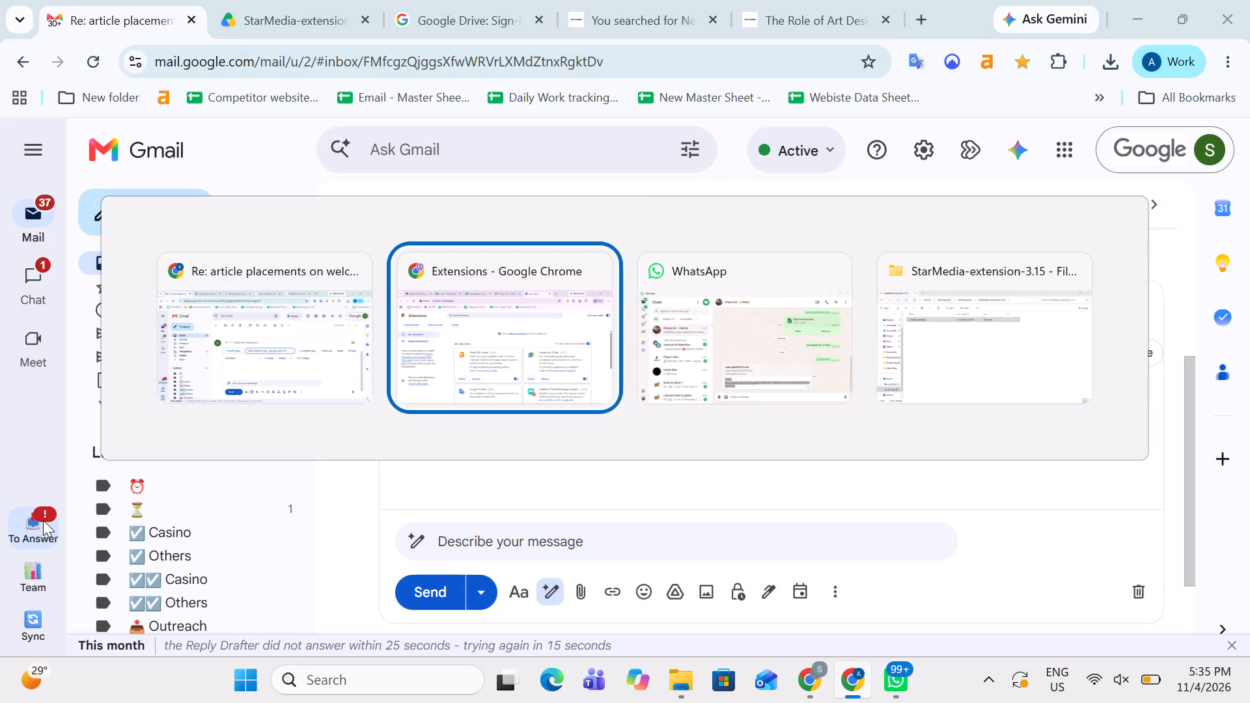
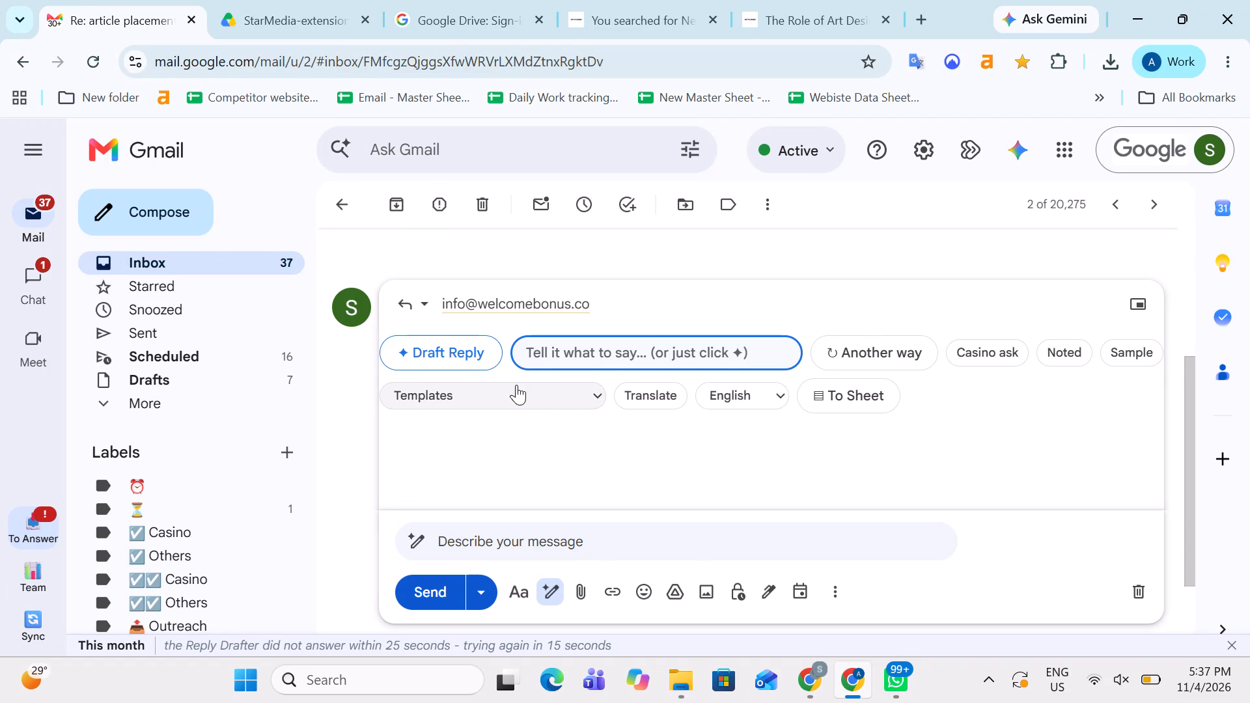
Discard the empty reply draft open beneath the message about article placements on welcomebonus.co.
scroll(516, 385, down, 1)
scroll(516, 385, up, 5)
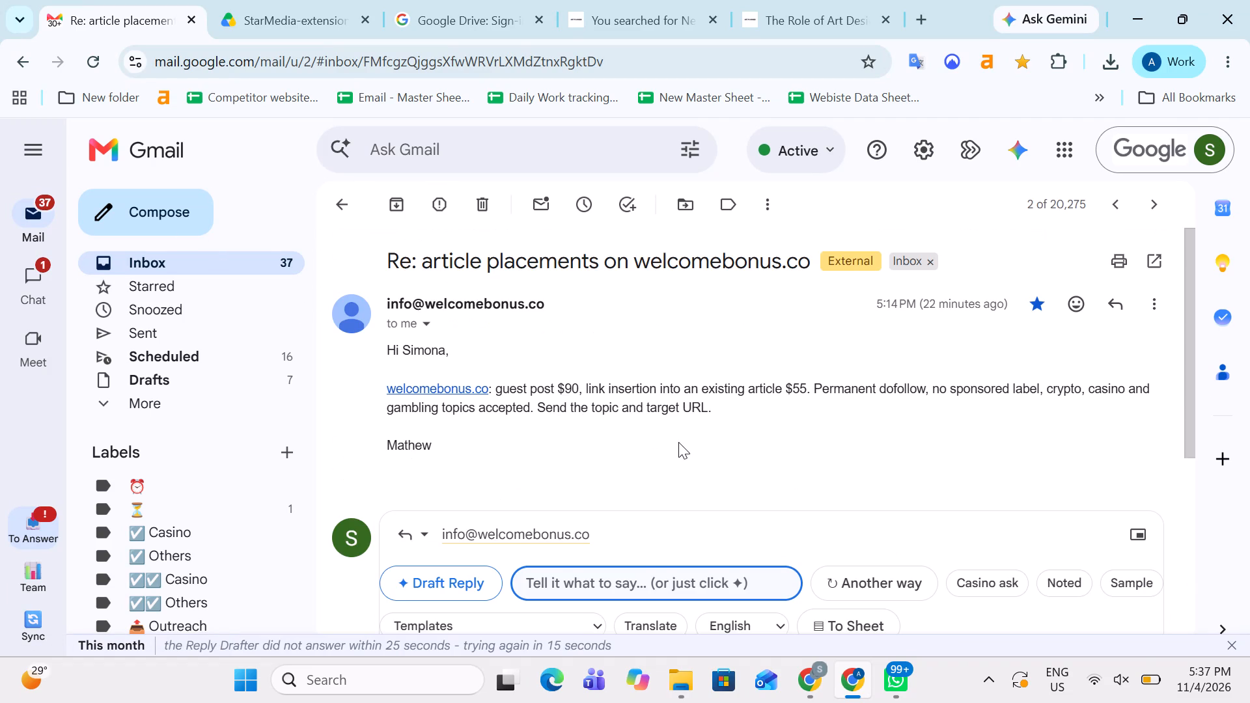
scroll(678, 442, down, 2)
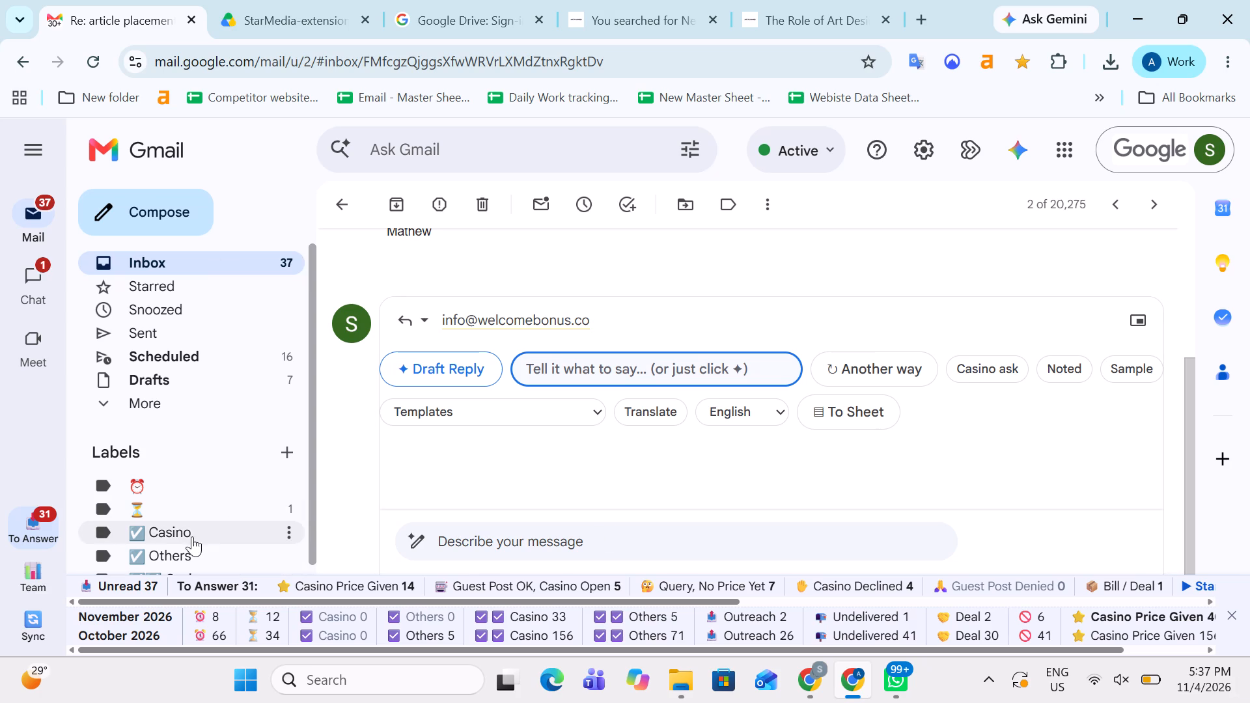
scroll(570, 493, up, 2)
scroll(570, 493, down, 6)
scroll(570, 493, up, 2)
scroll(964, 460, down, 4)
click(1139, 516)
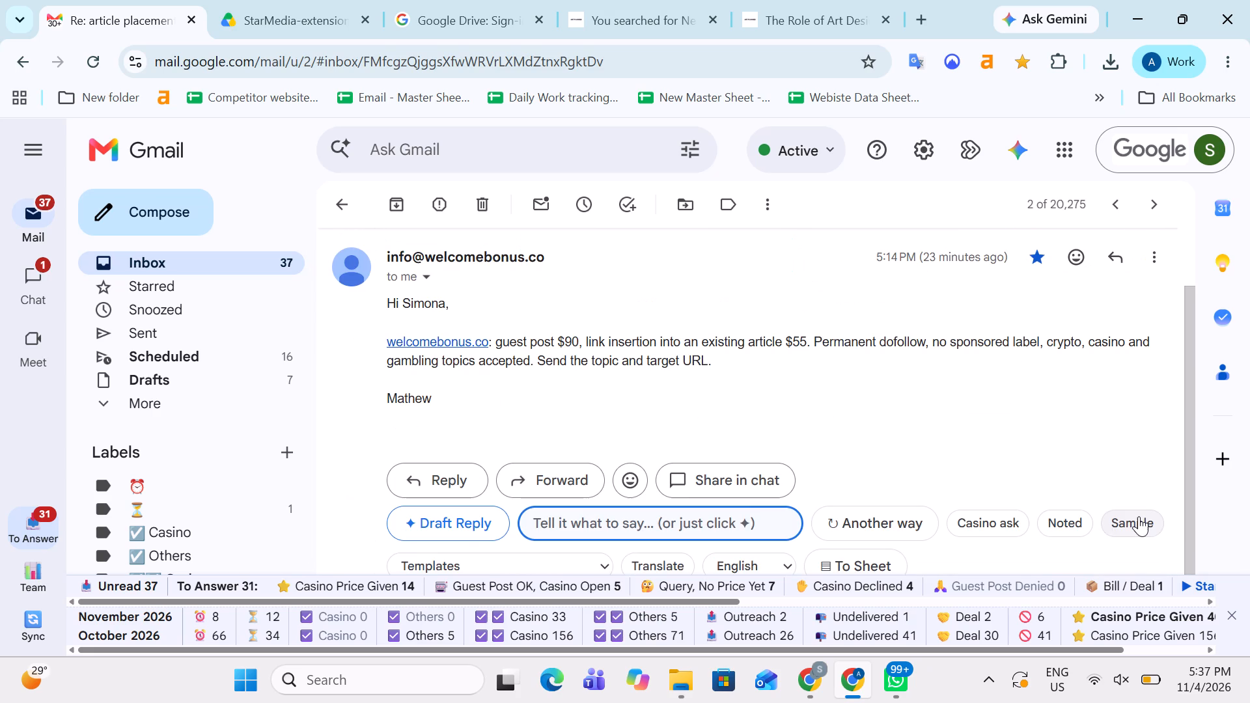
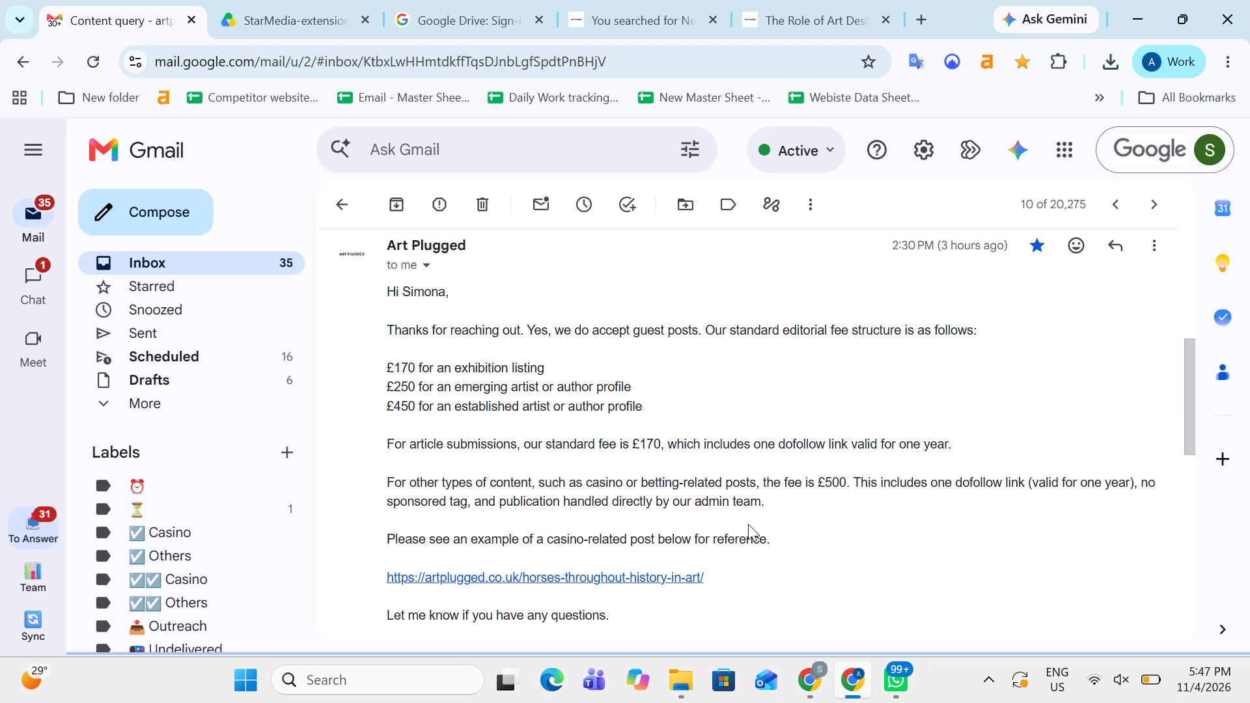
Generate an automatic draft reply to Art Plugged's guest post pricing email with StarMedia's Draft Reply, without extra instructions.
scroll(880, 492, down, 1)
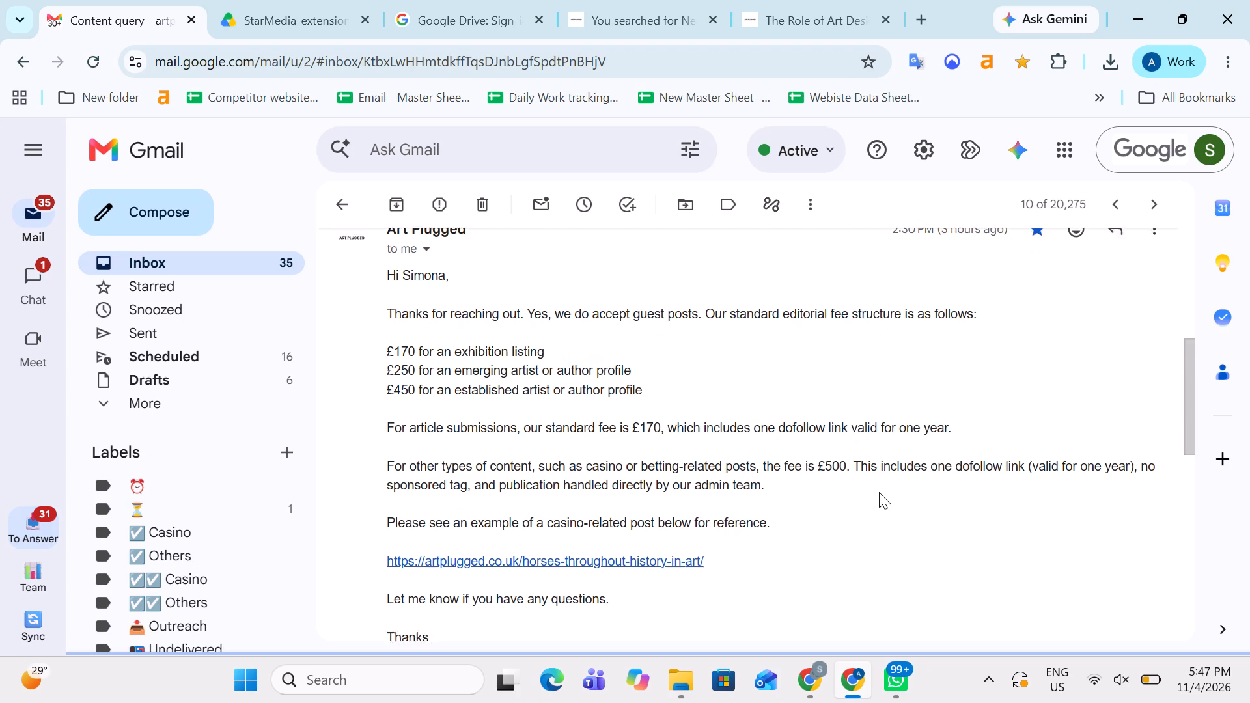
scroll(848, 493, down, 5)
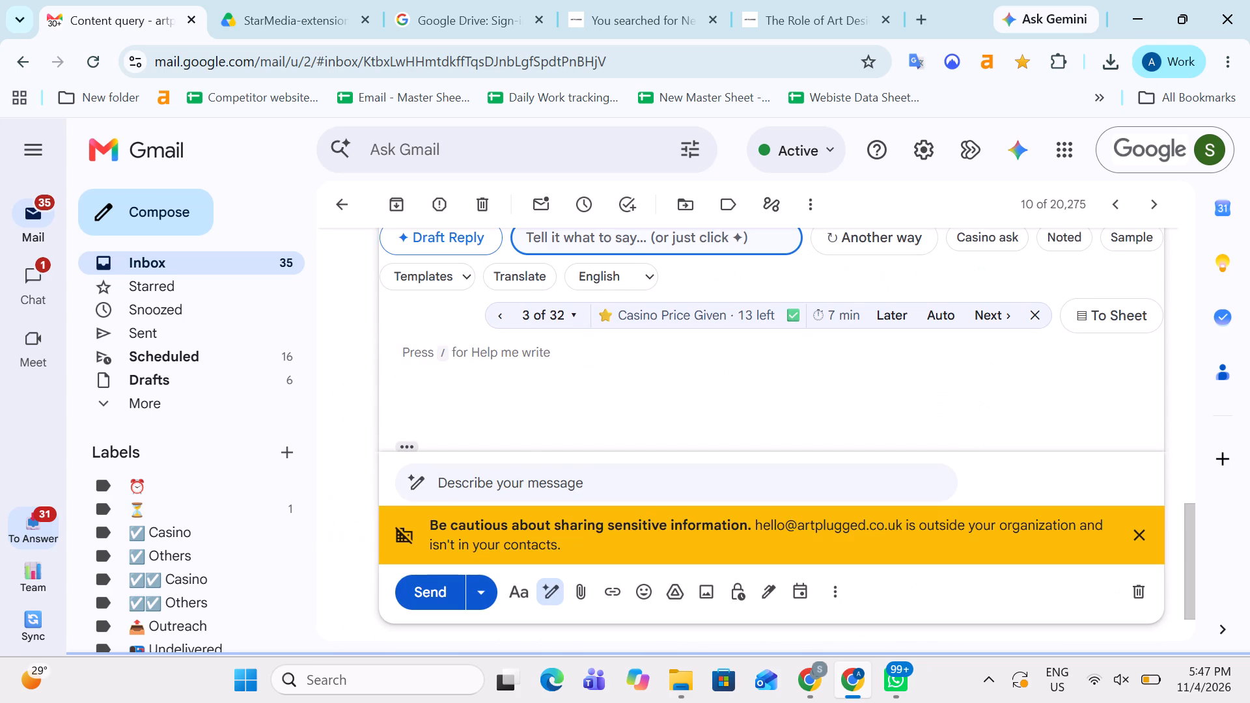
scroll(520, 445, up, 1)
scroll(516, 425, down, 3)
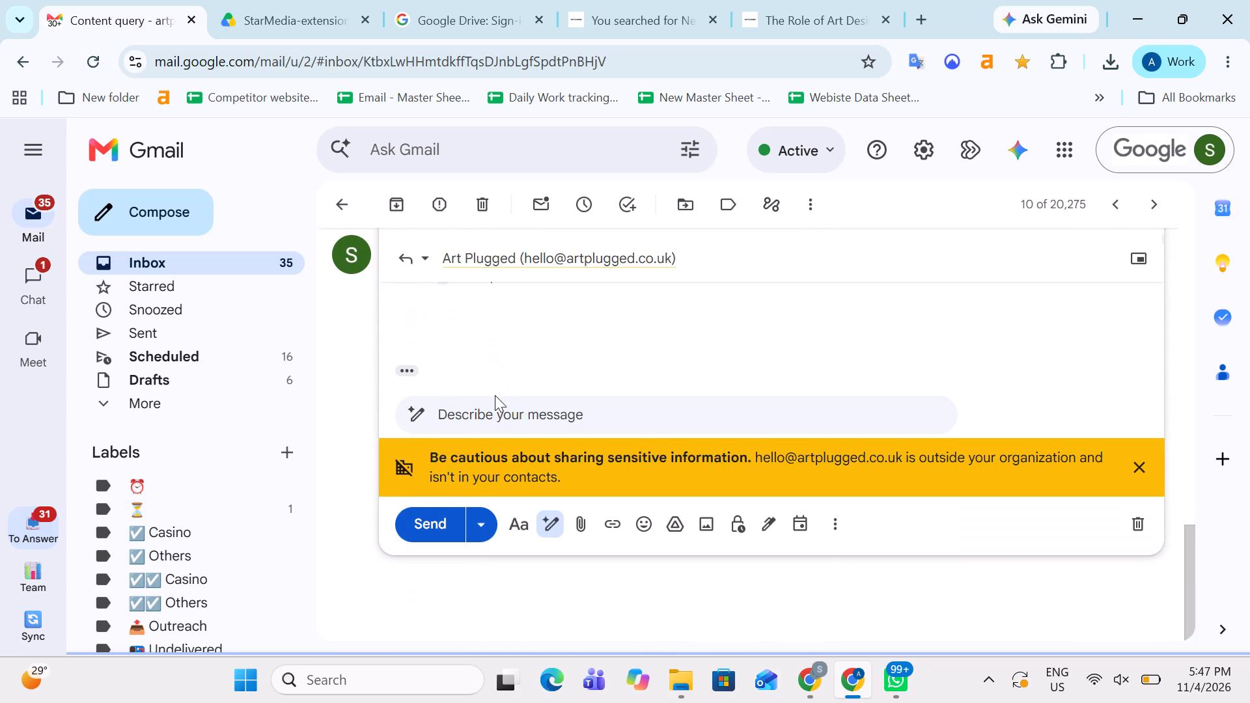
scroll(495, 395, up, 2)
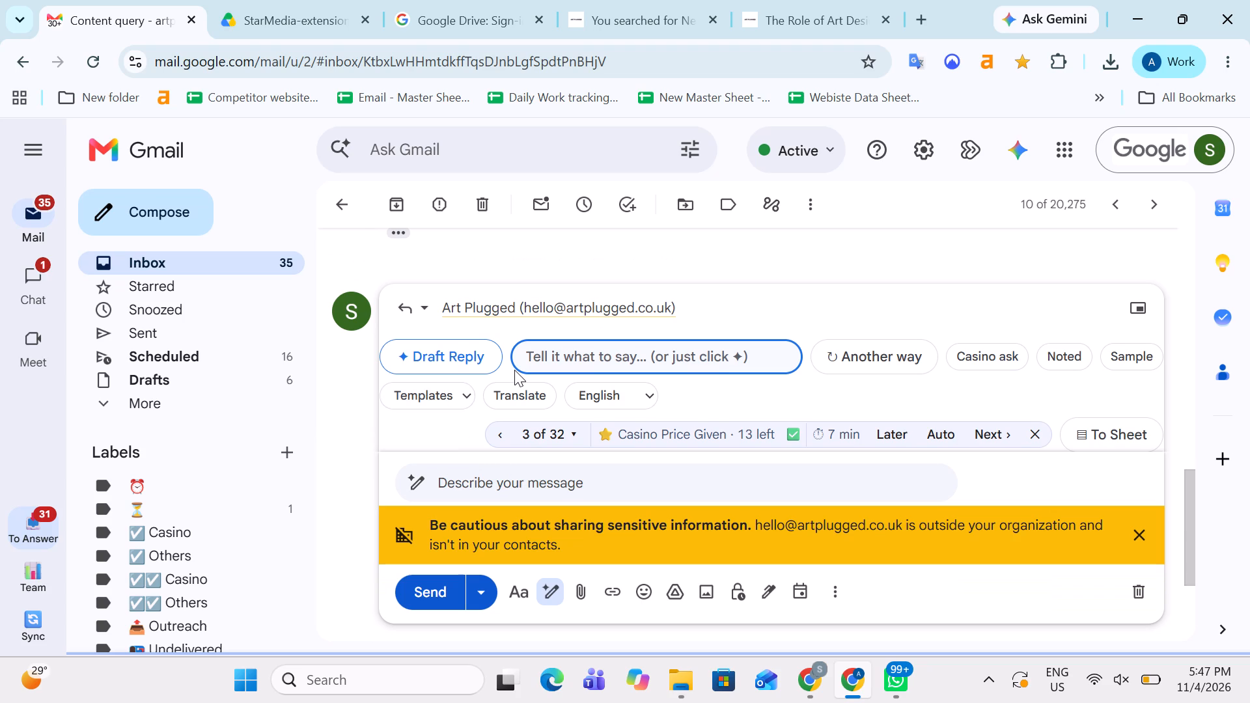
scroll(519, 372, down, 3)
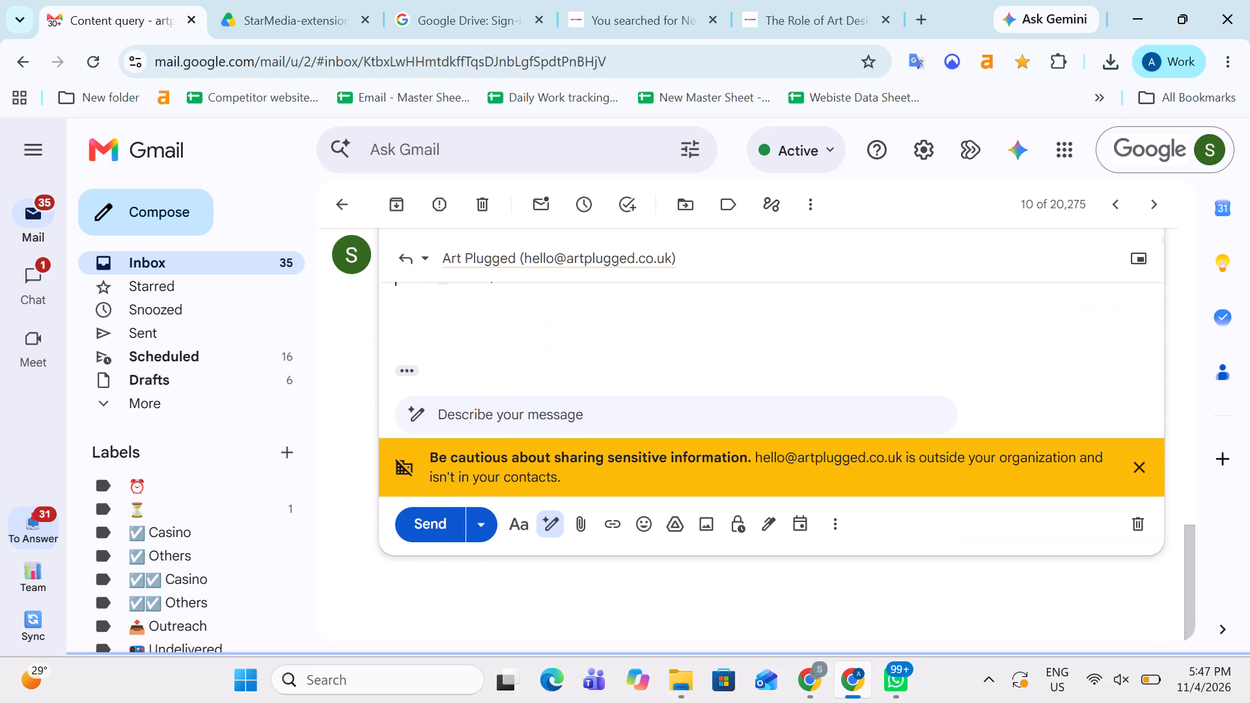
scroll(523, 408, up, 1)
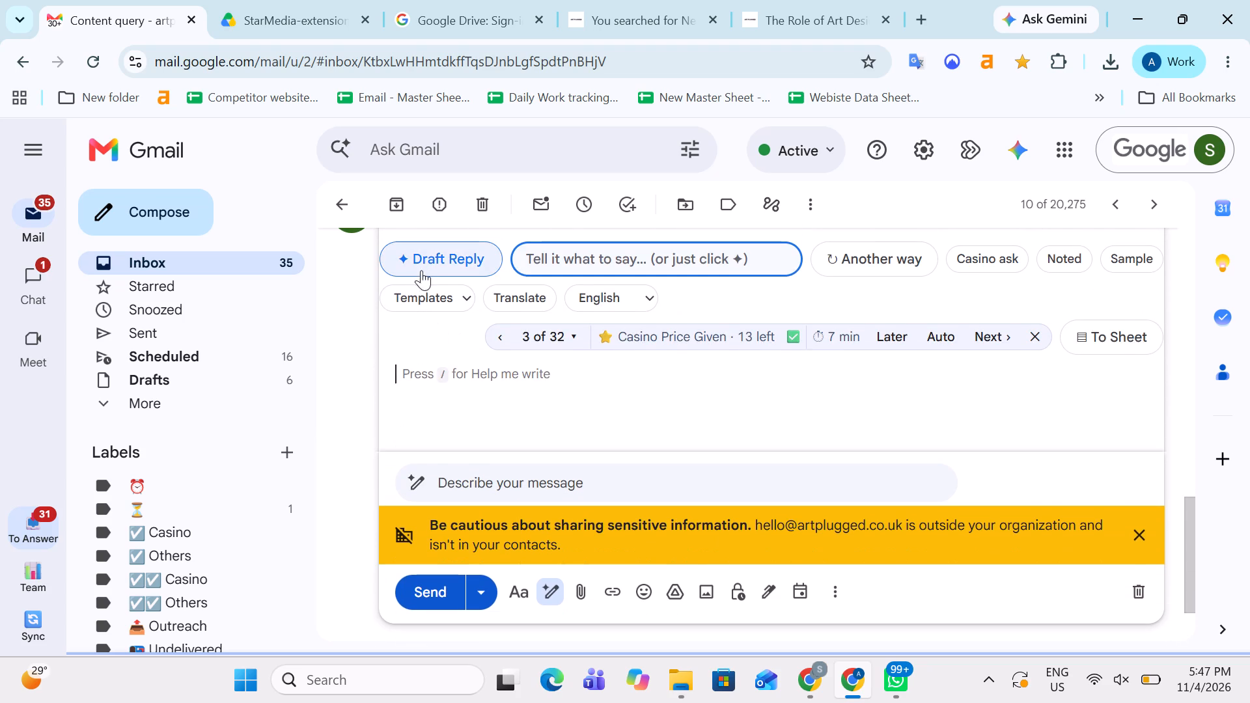
click(424, 262)
scroll(523, 404, up, 2)
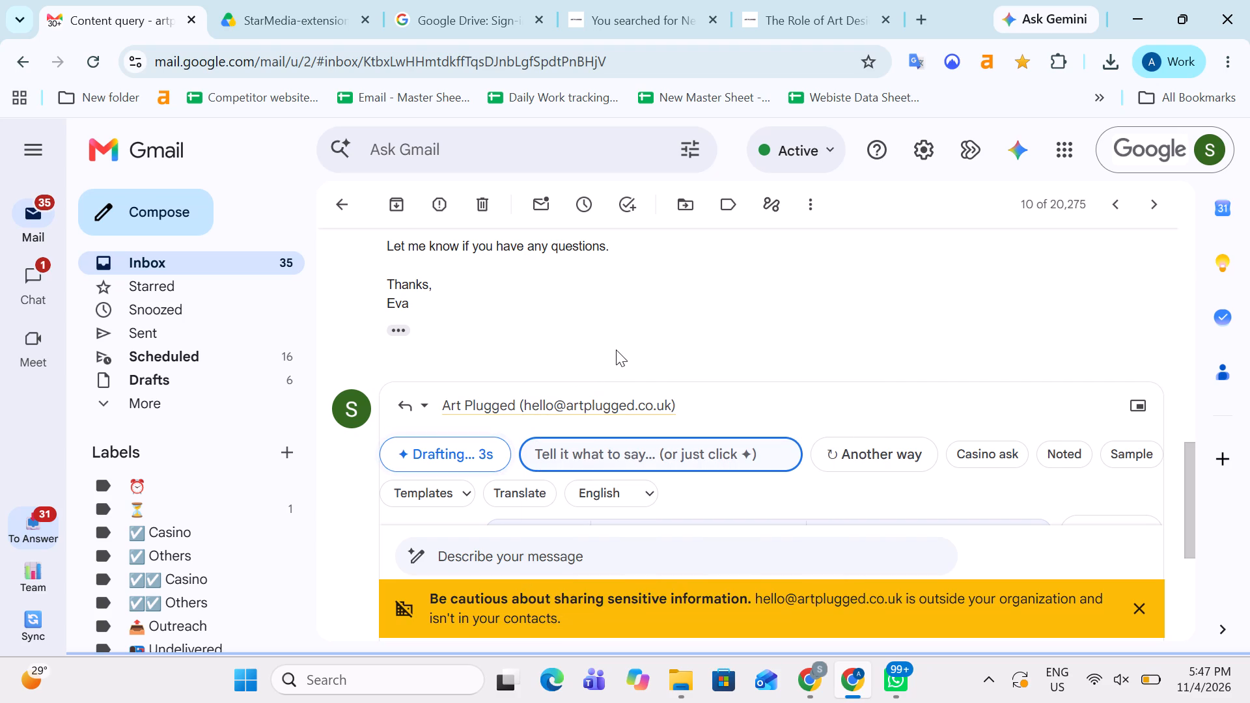
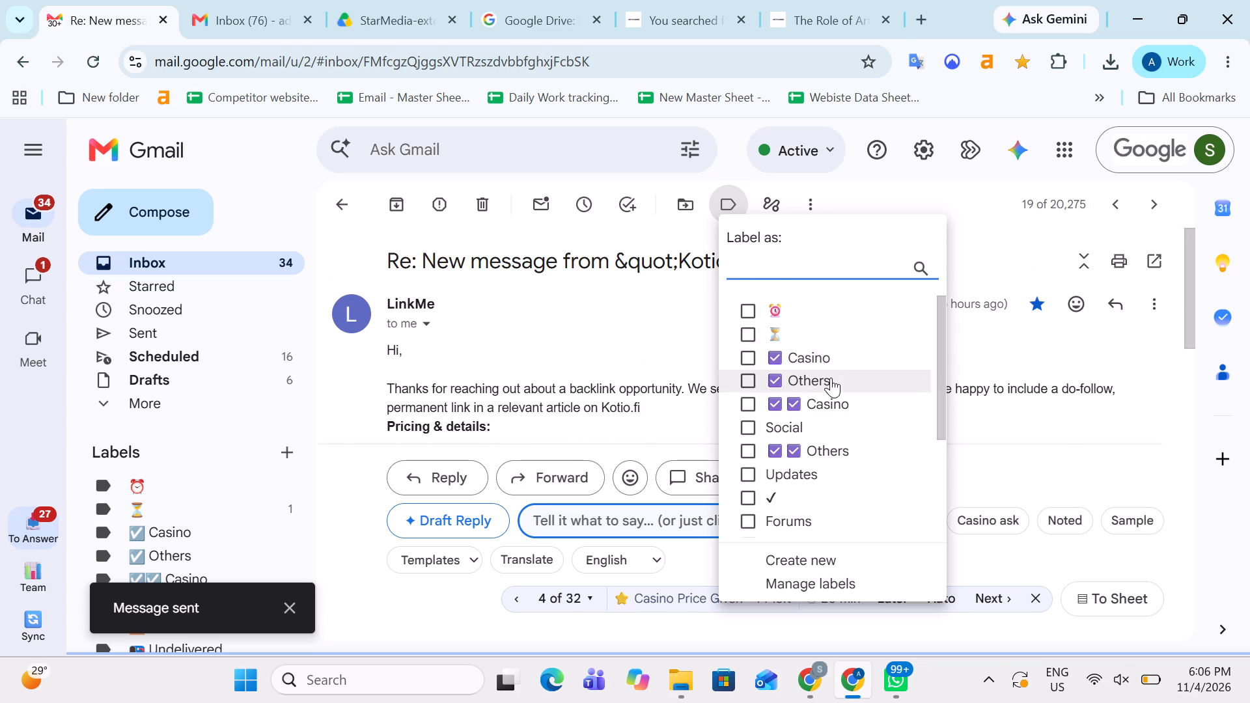
Apply the single-checkmark Casino label to LinkMe's Kotio.fi backlink pricing email.
click(816, 351)
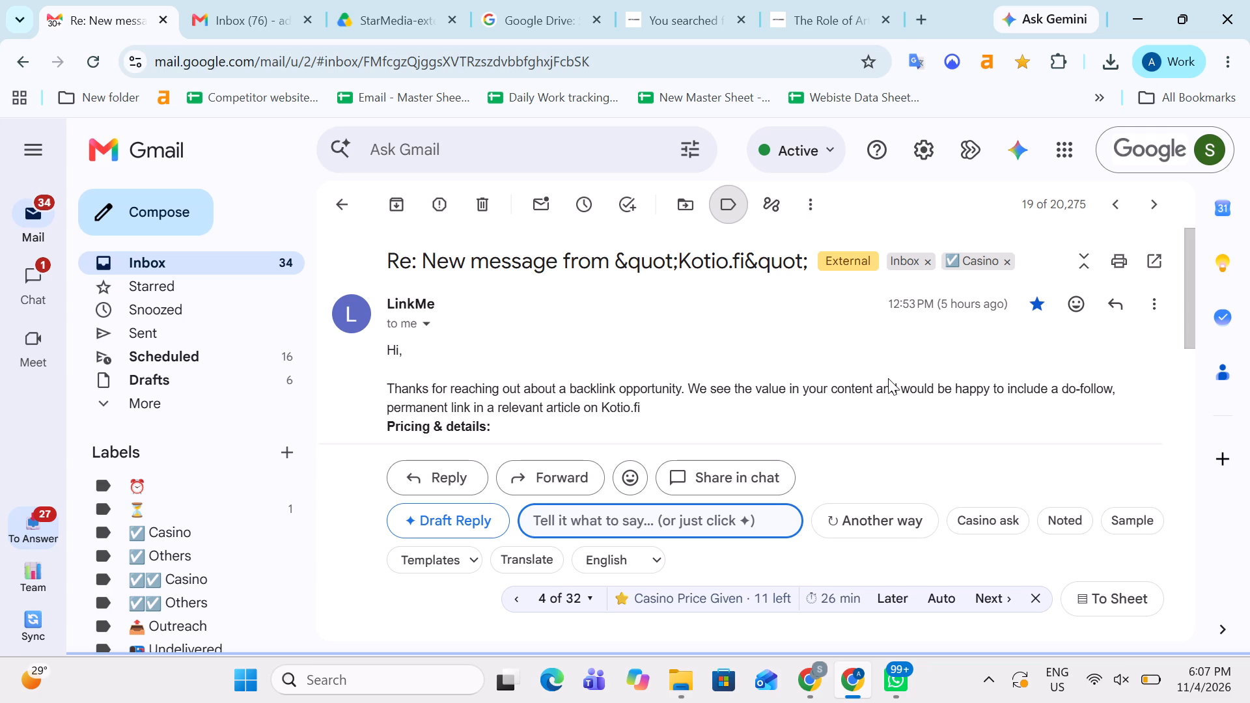
scroll(510, 389, up, 3)
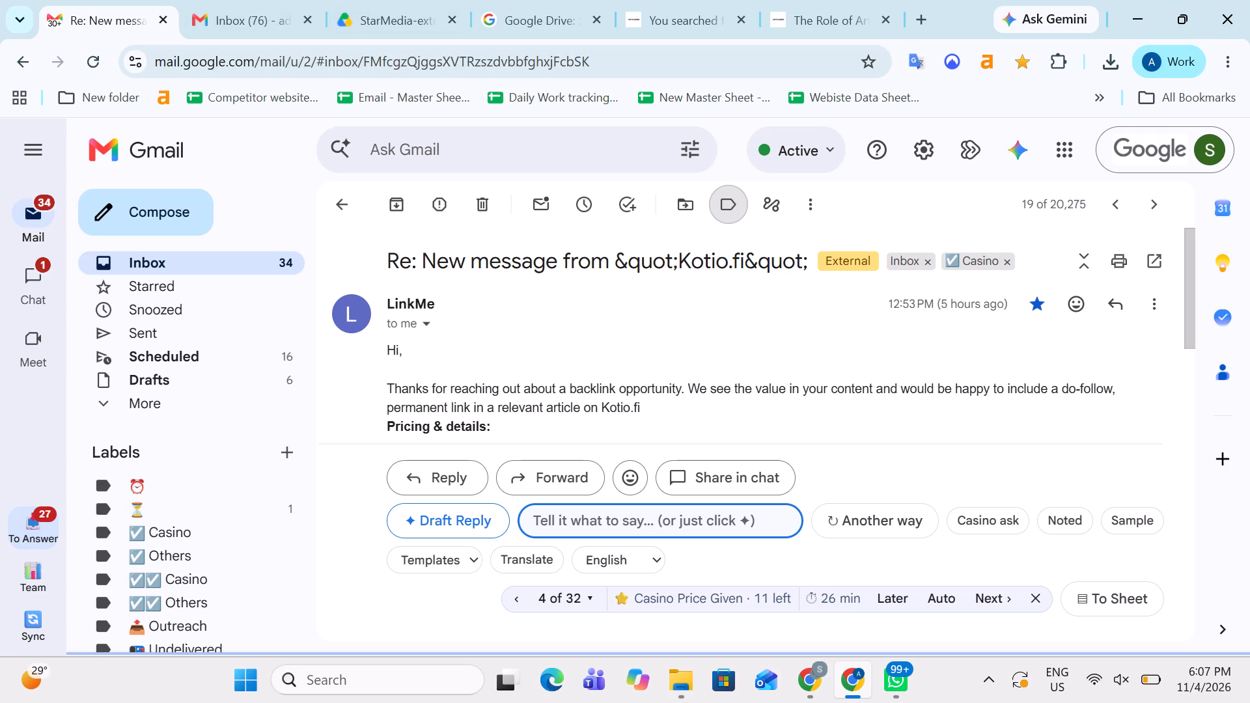
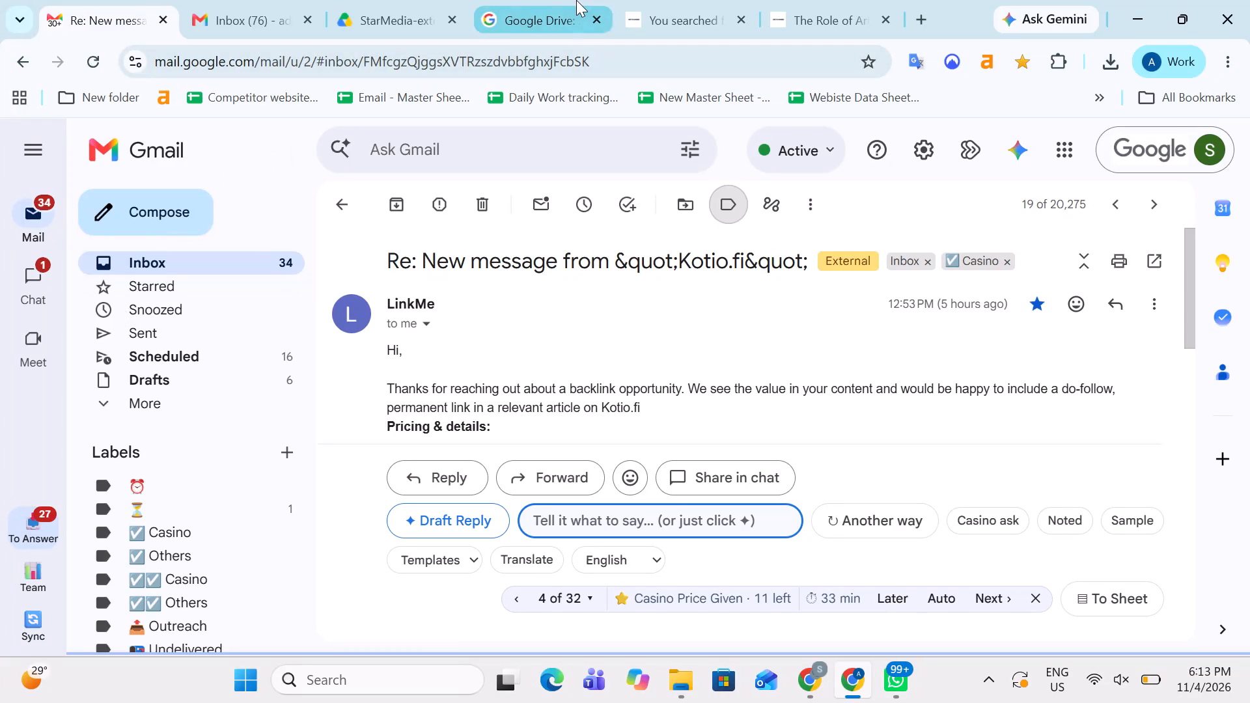
Check the StarMedia extension's site summary for artplugged.co.uk from its Netbet search results page.
click(682, 0)
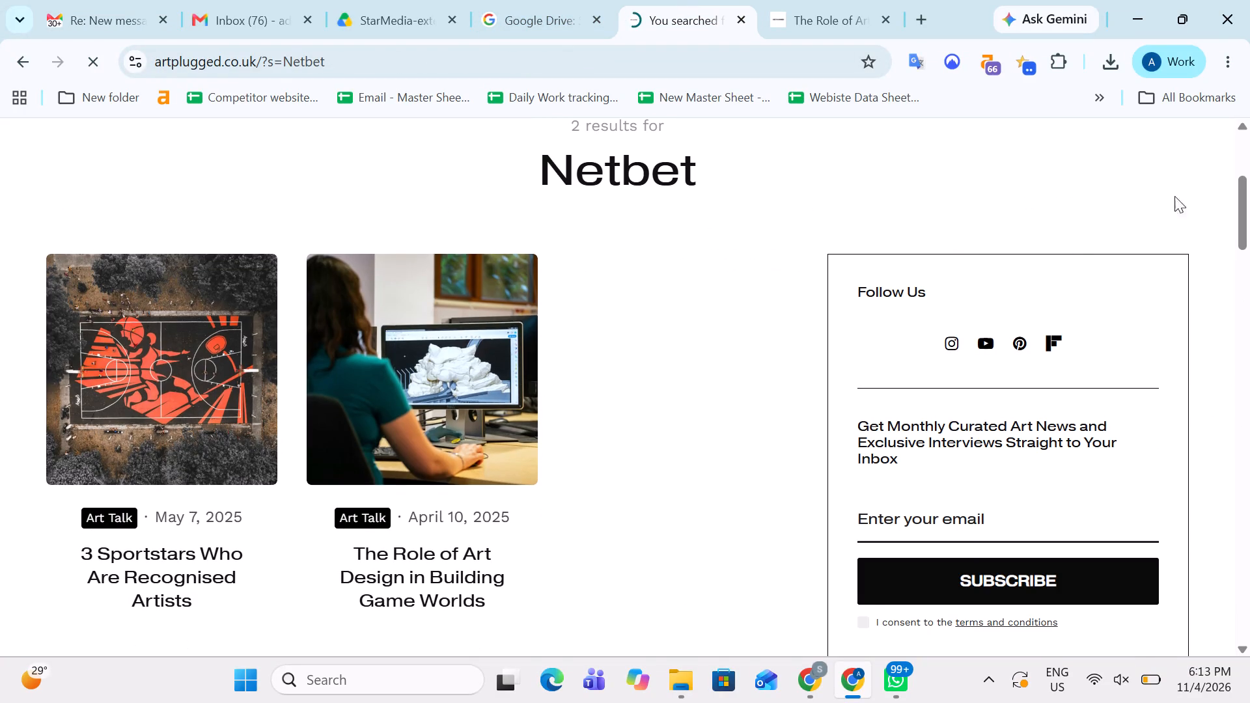
scroll(583, 515, down, 5)
scroll(663, 480, up, 5)
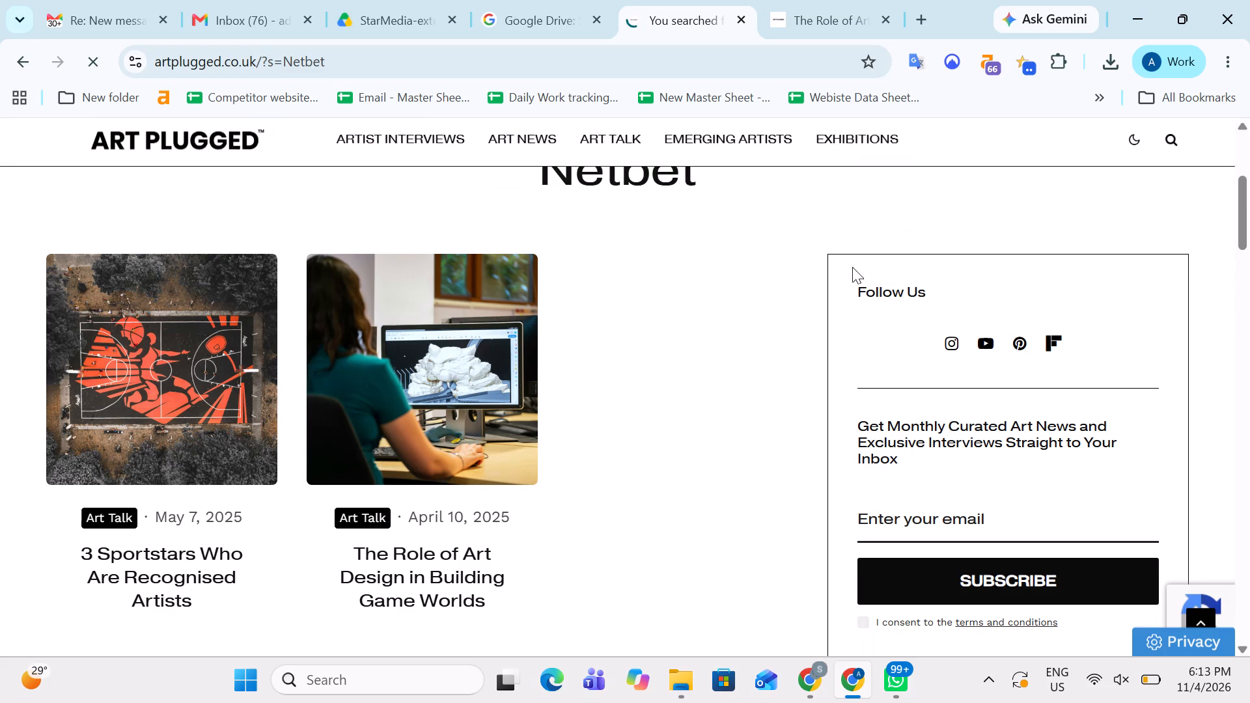
click(1024, 61)
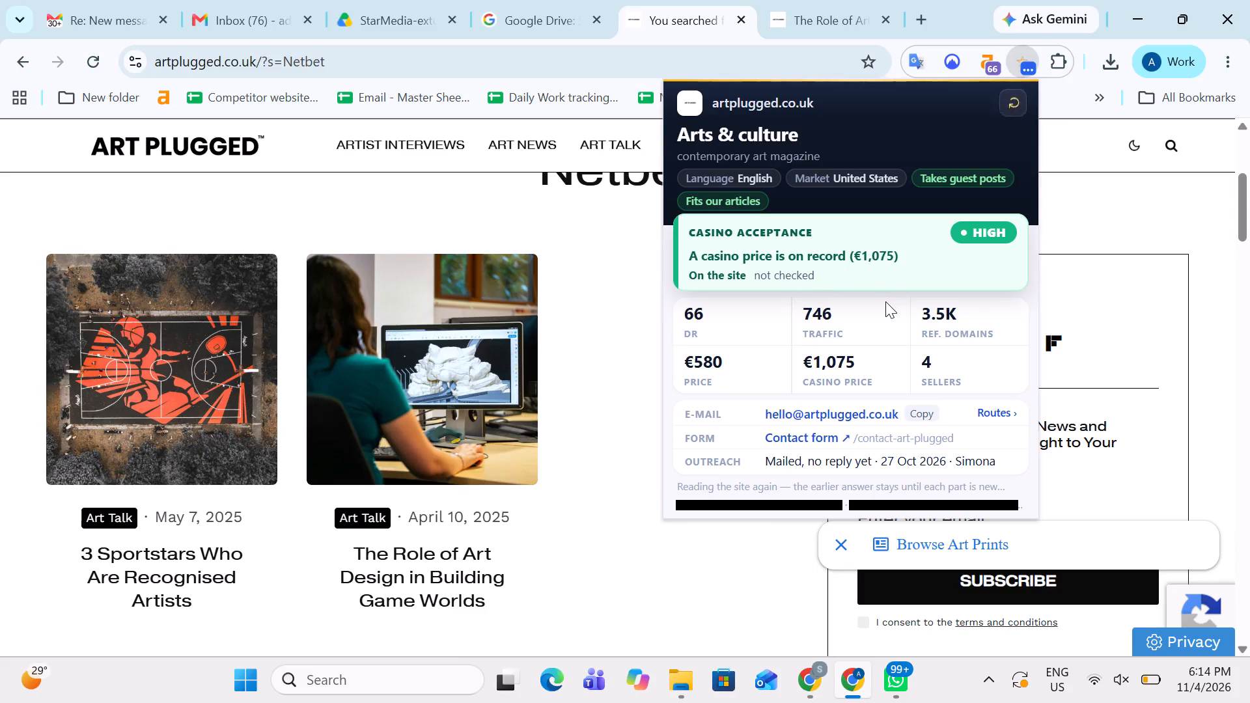
Open the slot design article listed under artplugged.co.uk's casino acceptance in the StarMedia card and examine its text and links.
scroll(885, 301, up, 1)
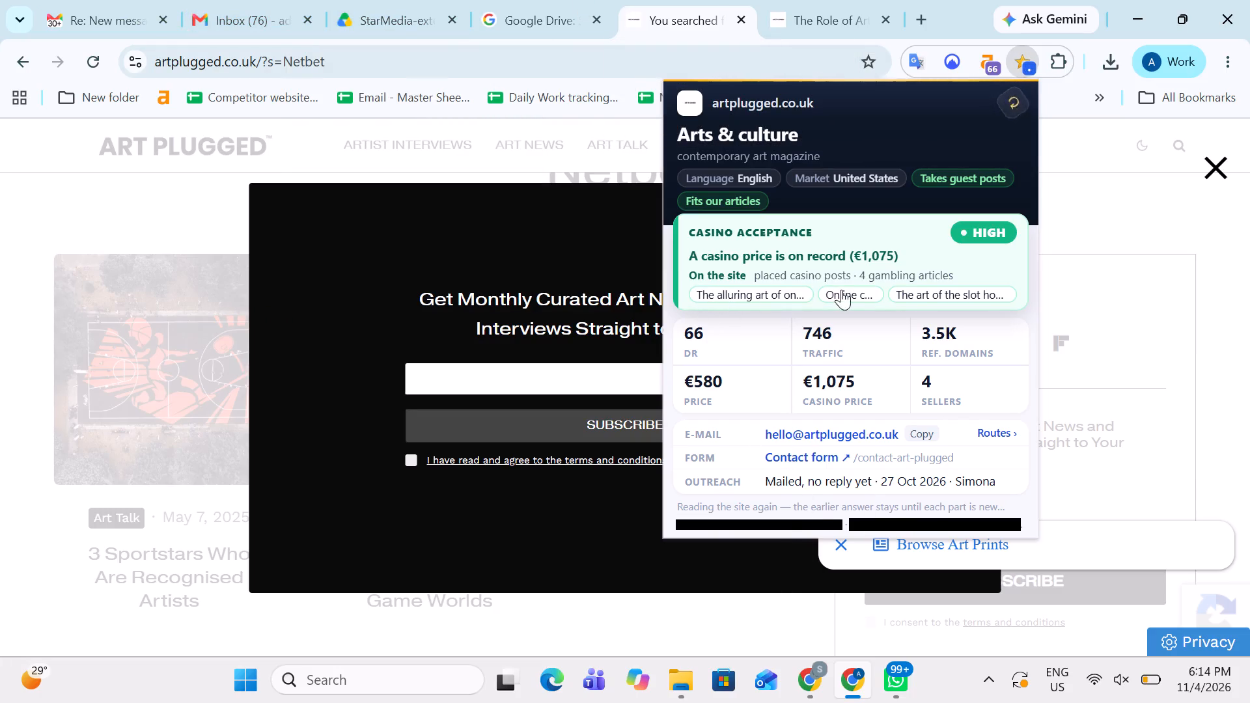
click(952, 294)
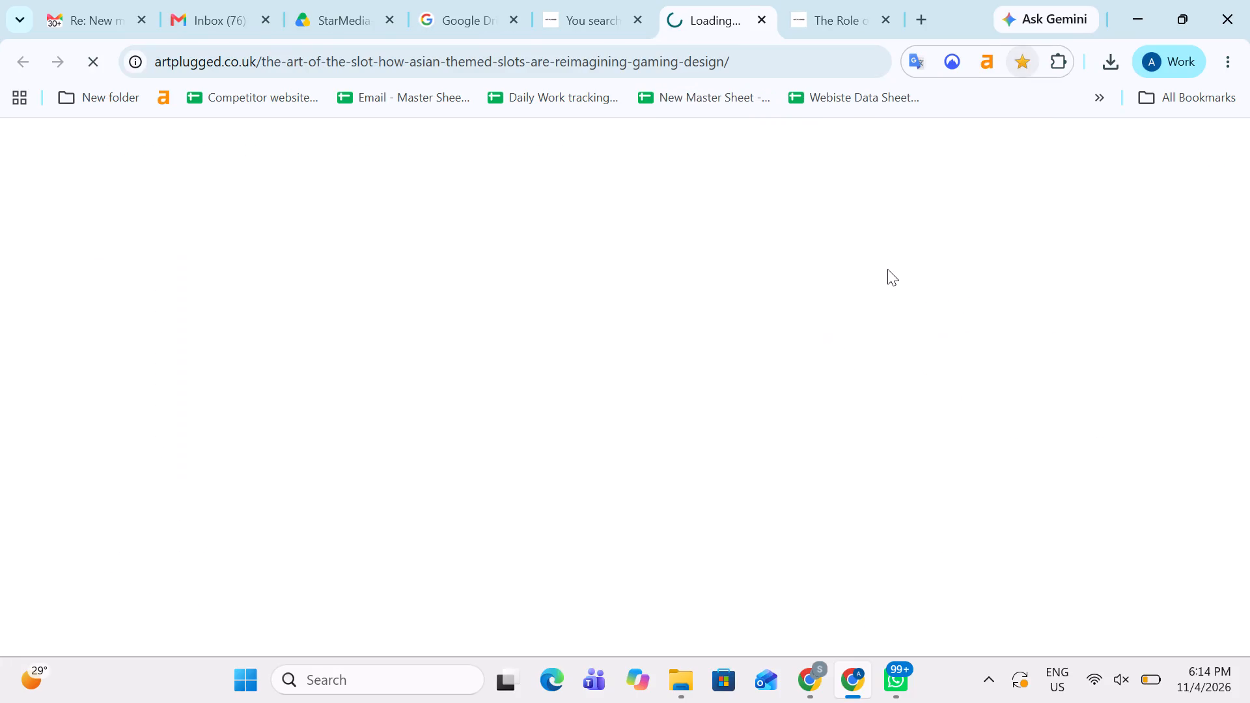
scroll(484, 634, down, 7)
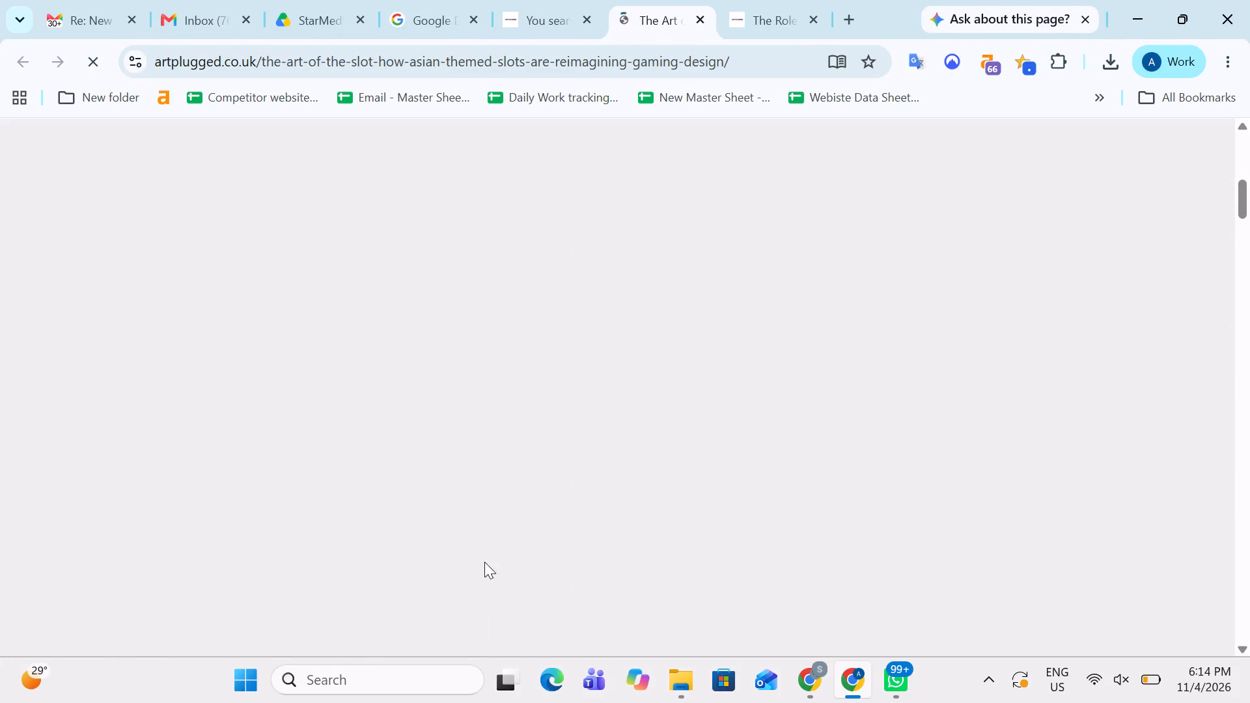
scroll(486, 452, down, 6)
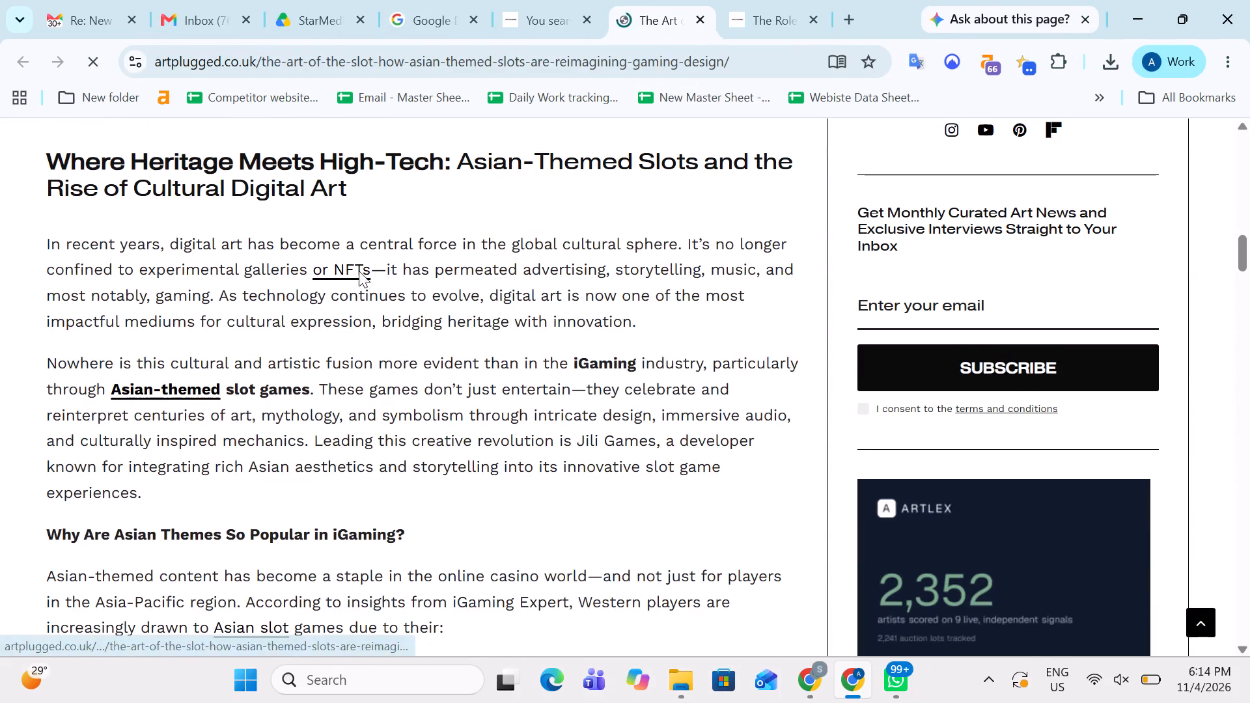
scroll(380, 447, down, 1)
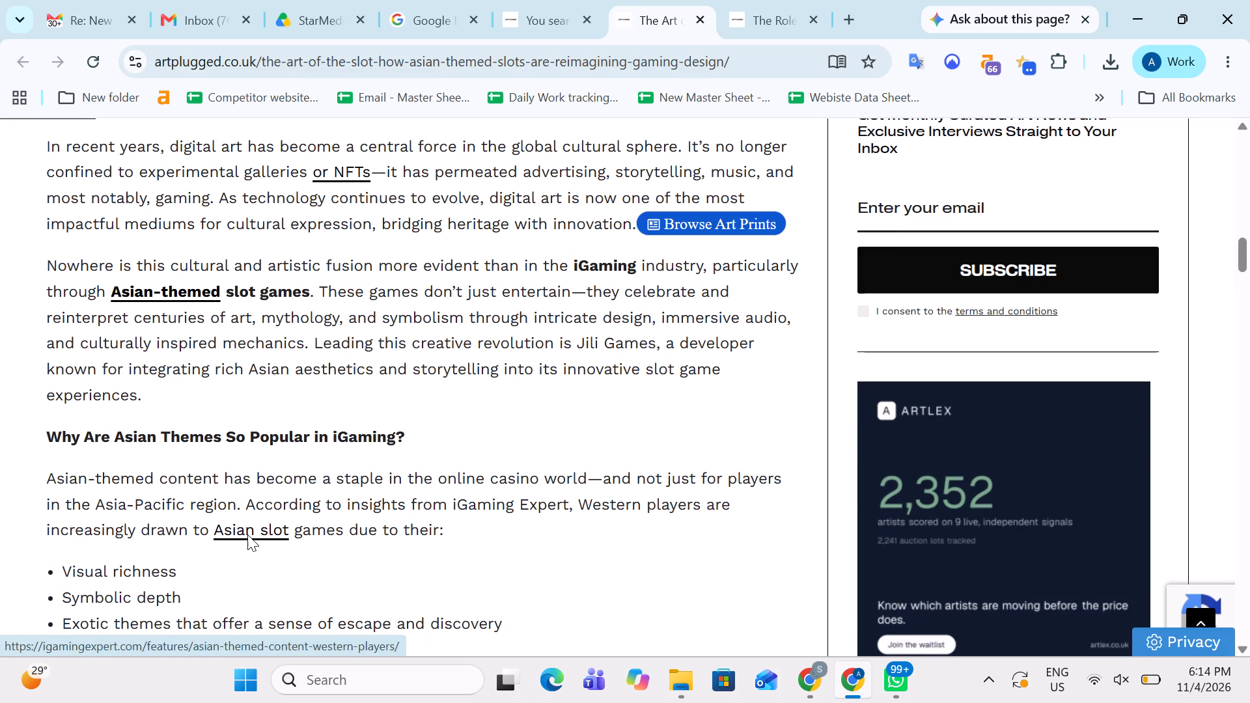
Follow the article's "Asian slot" link, examine the linked iGaming Expert page, and close it.
ctrl+click(247, 534)
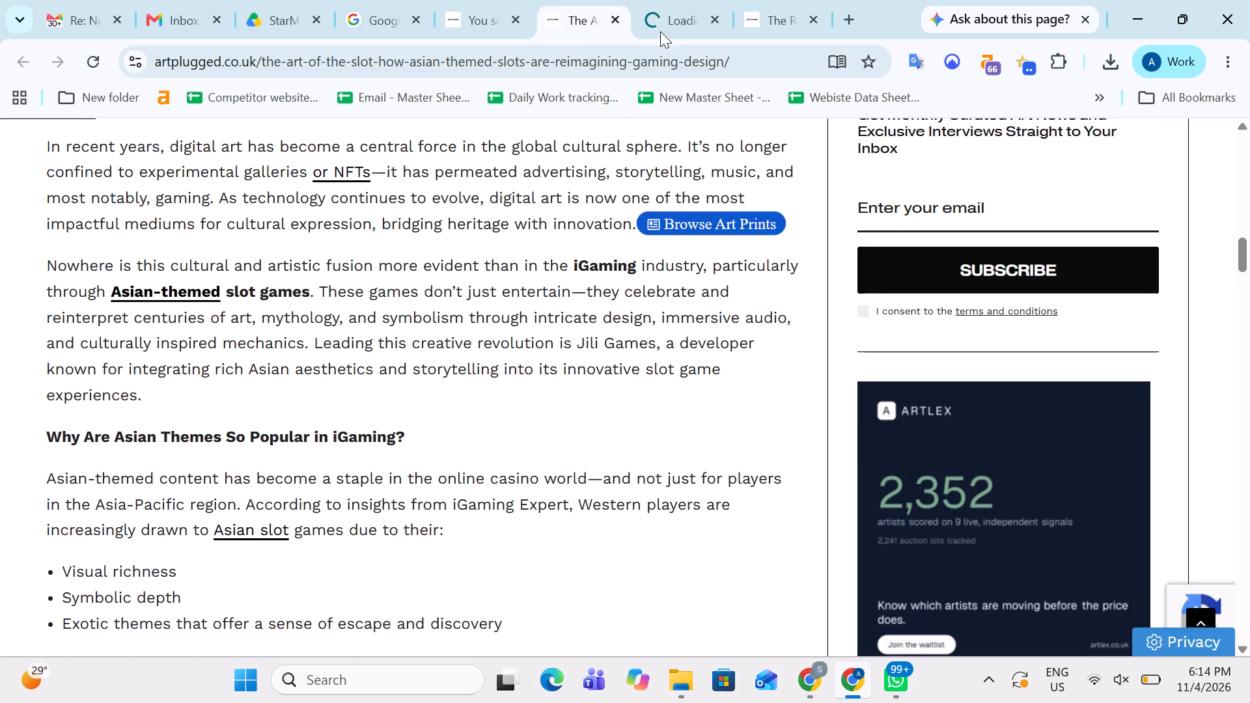
click(674, 0)
scroll(821, 441, down, 2)
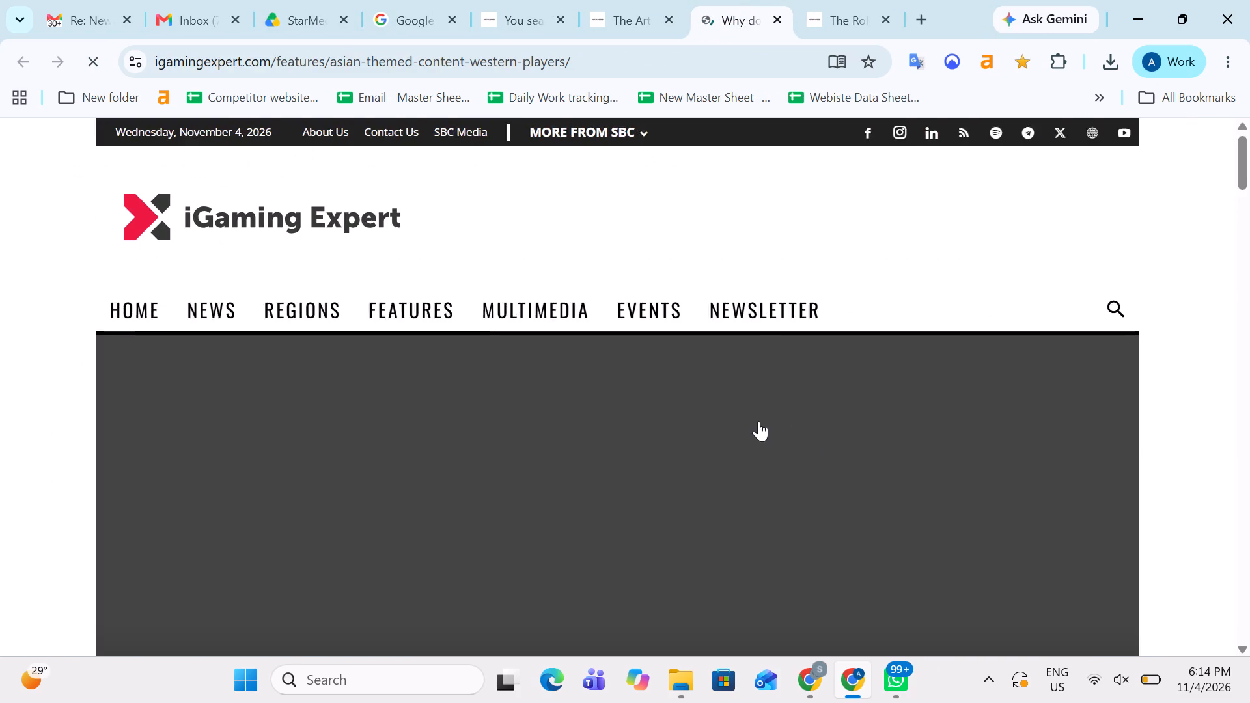
scroll(758, 421, down, 10)
scroll(755, 456, up, 3)
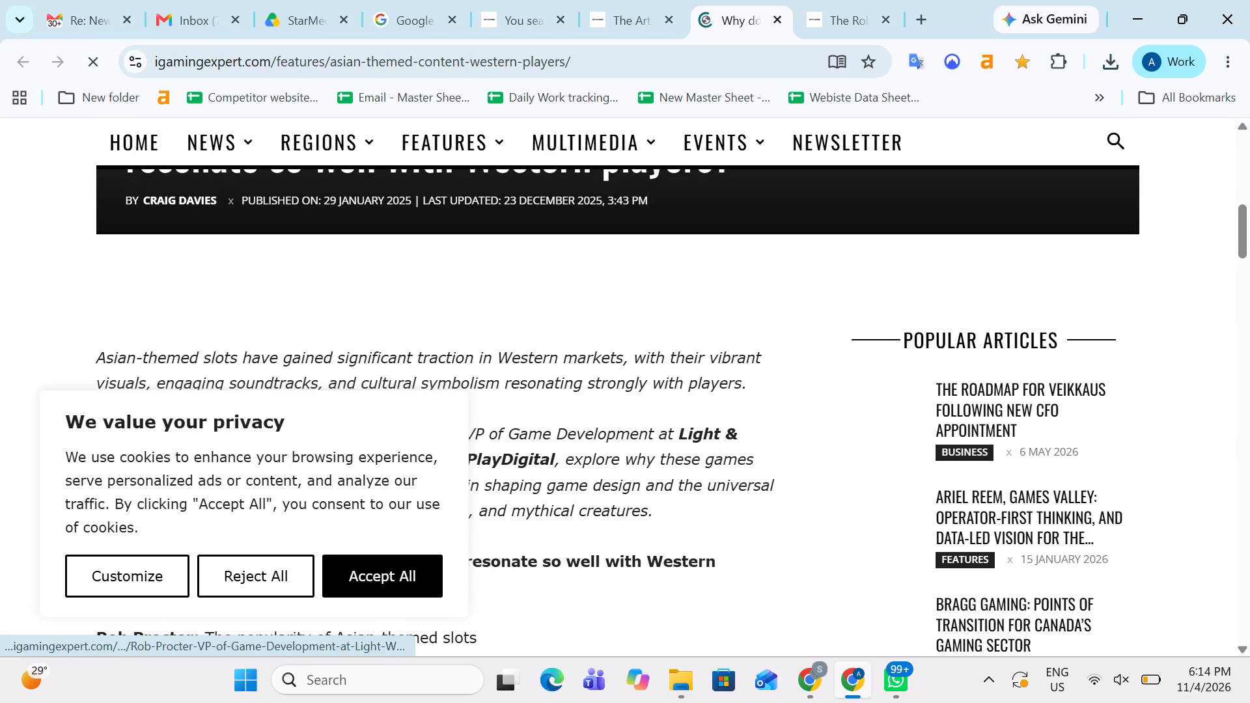
scroll(600, 501, up, 4)
click(775, 20)
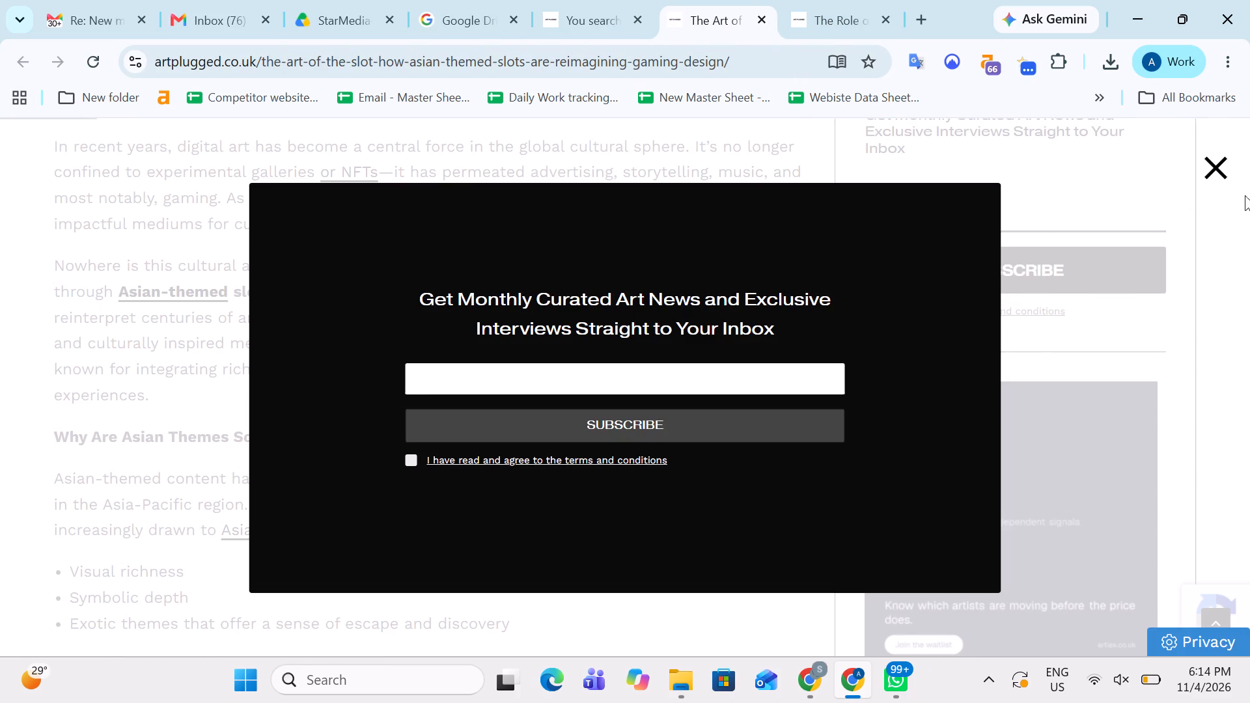
Dismiss the newsletter pop-up, open artplugged.co.uk's contact routes from the StarMedia card, examine the listed addresses and casino articles, and close the window.
click(1215, 164)
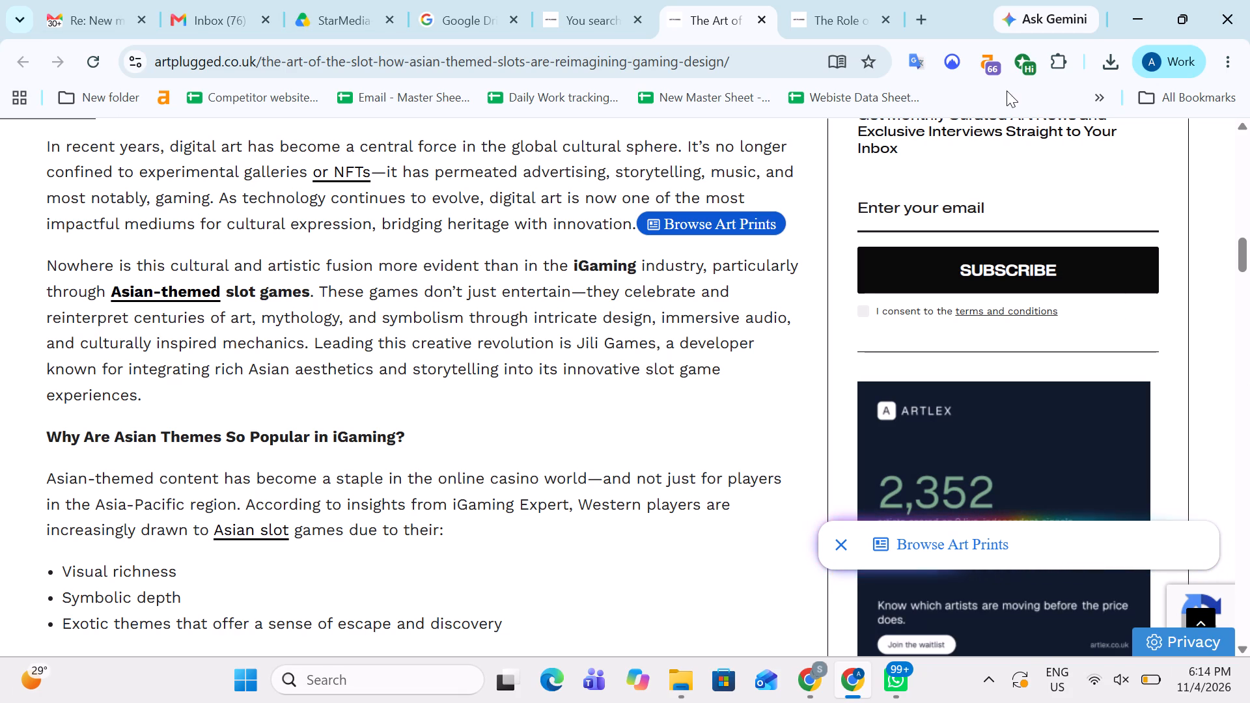
click(1019, 65)
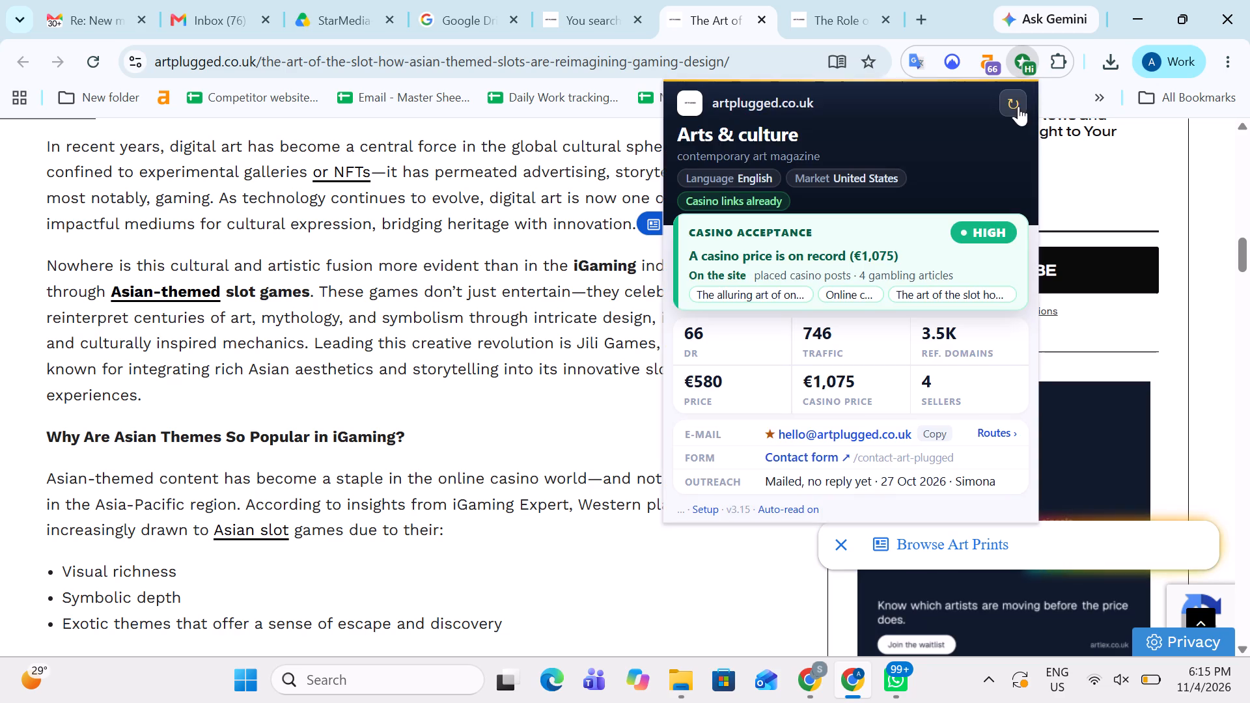
click(995, 434)
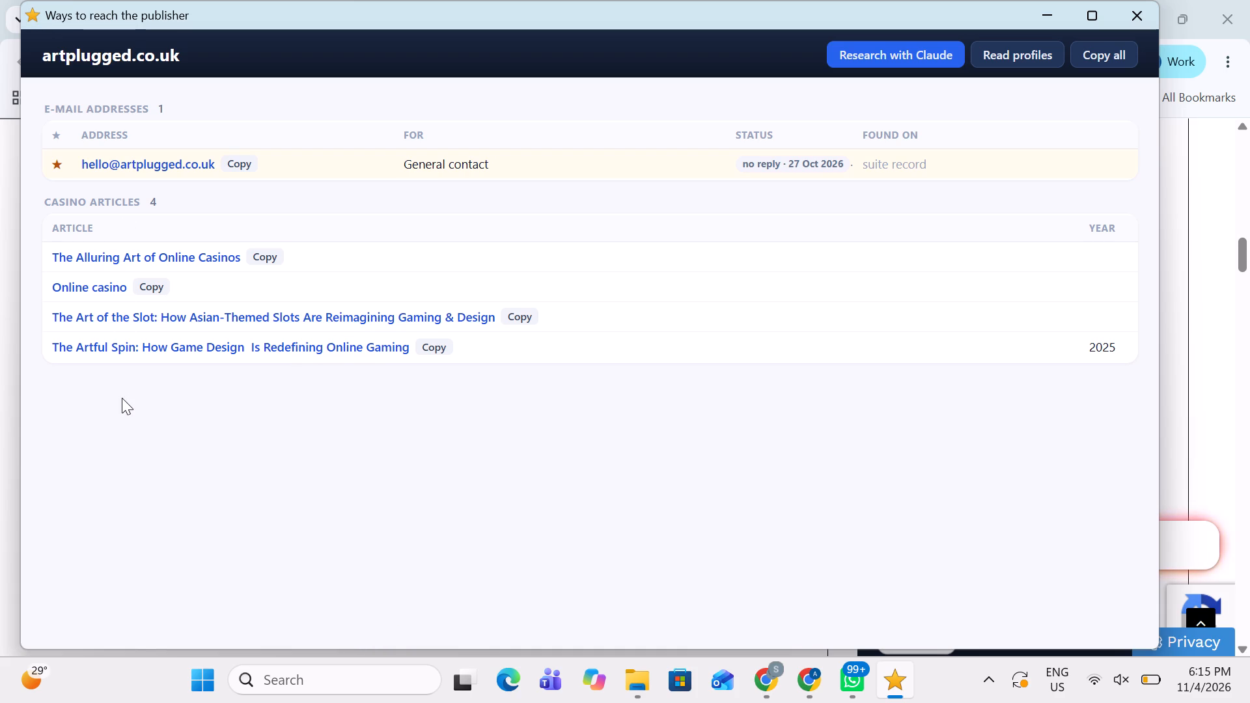
click(1133, 25)
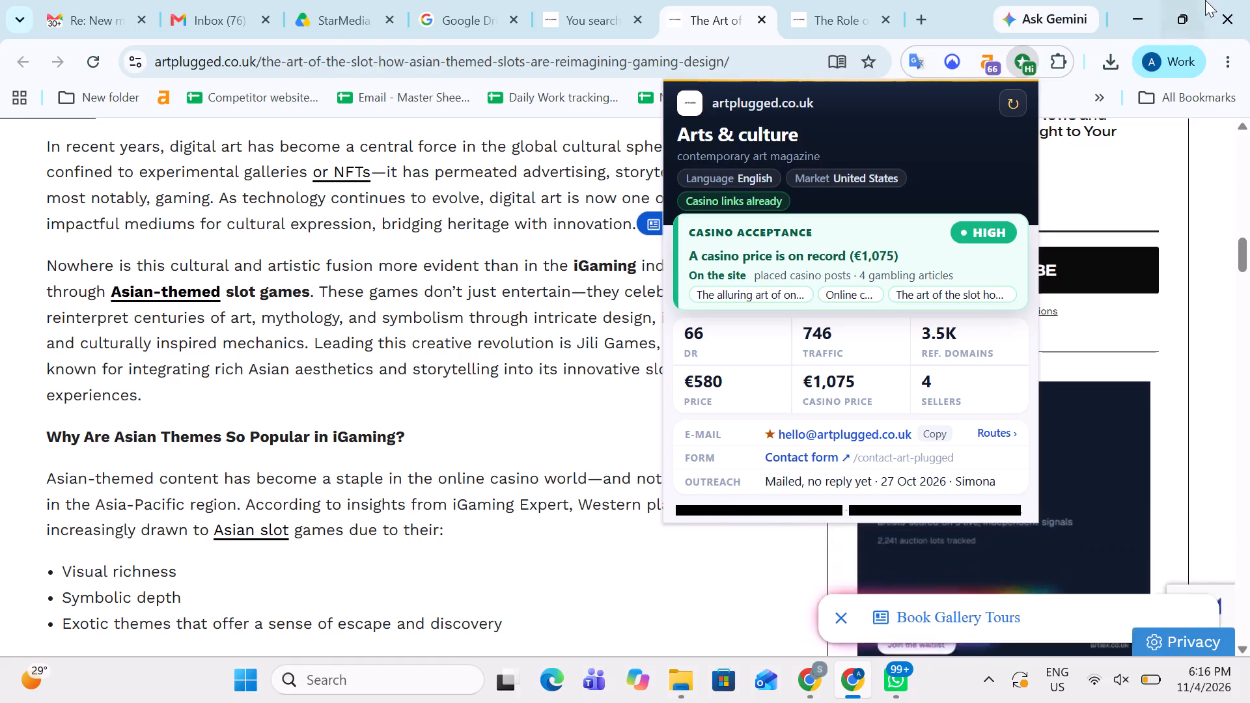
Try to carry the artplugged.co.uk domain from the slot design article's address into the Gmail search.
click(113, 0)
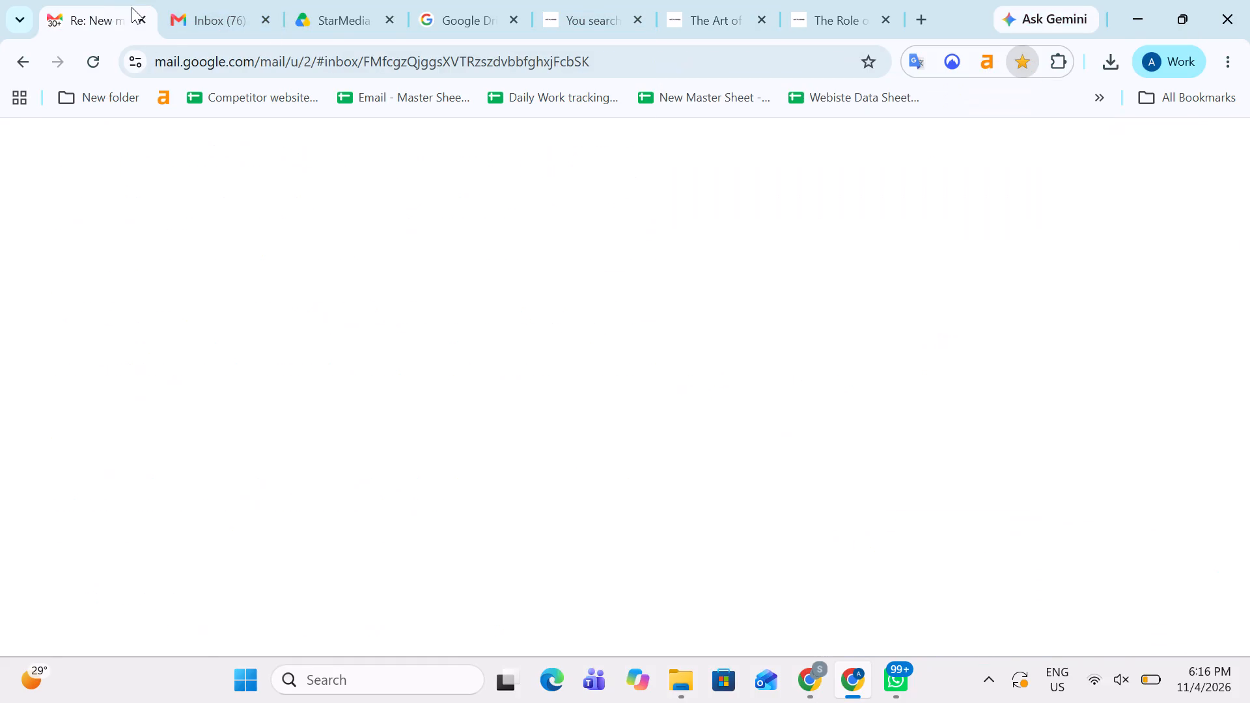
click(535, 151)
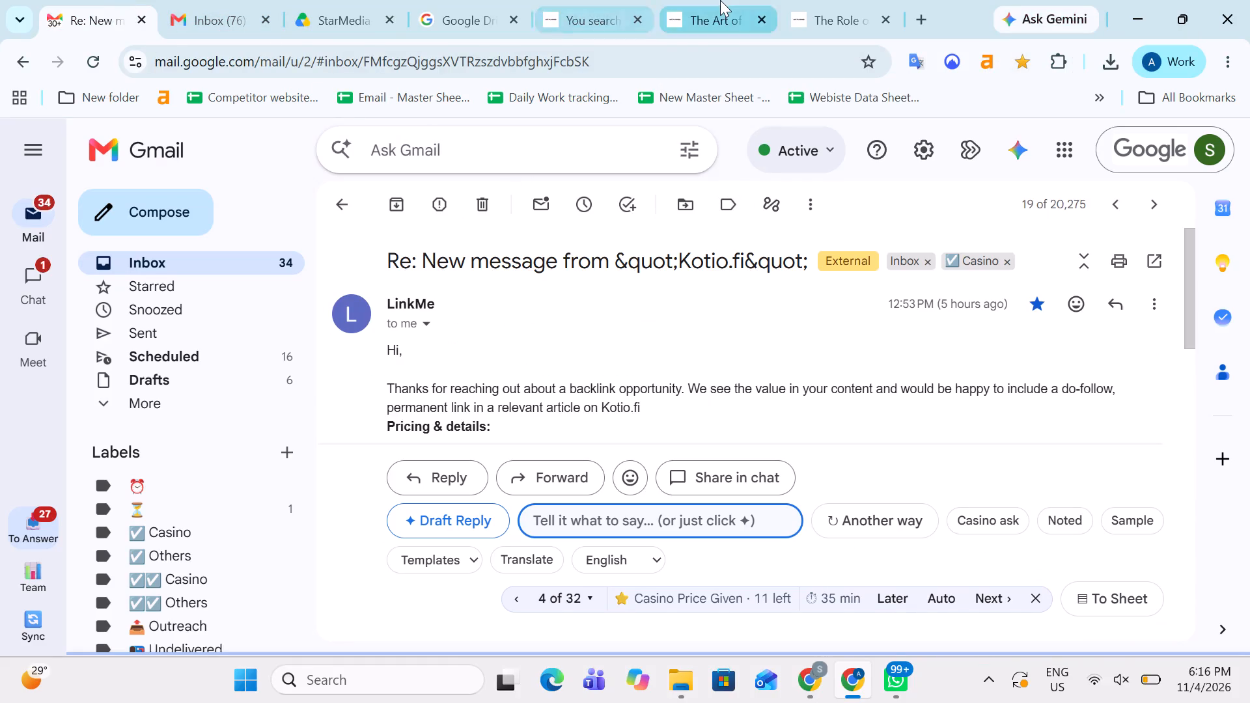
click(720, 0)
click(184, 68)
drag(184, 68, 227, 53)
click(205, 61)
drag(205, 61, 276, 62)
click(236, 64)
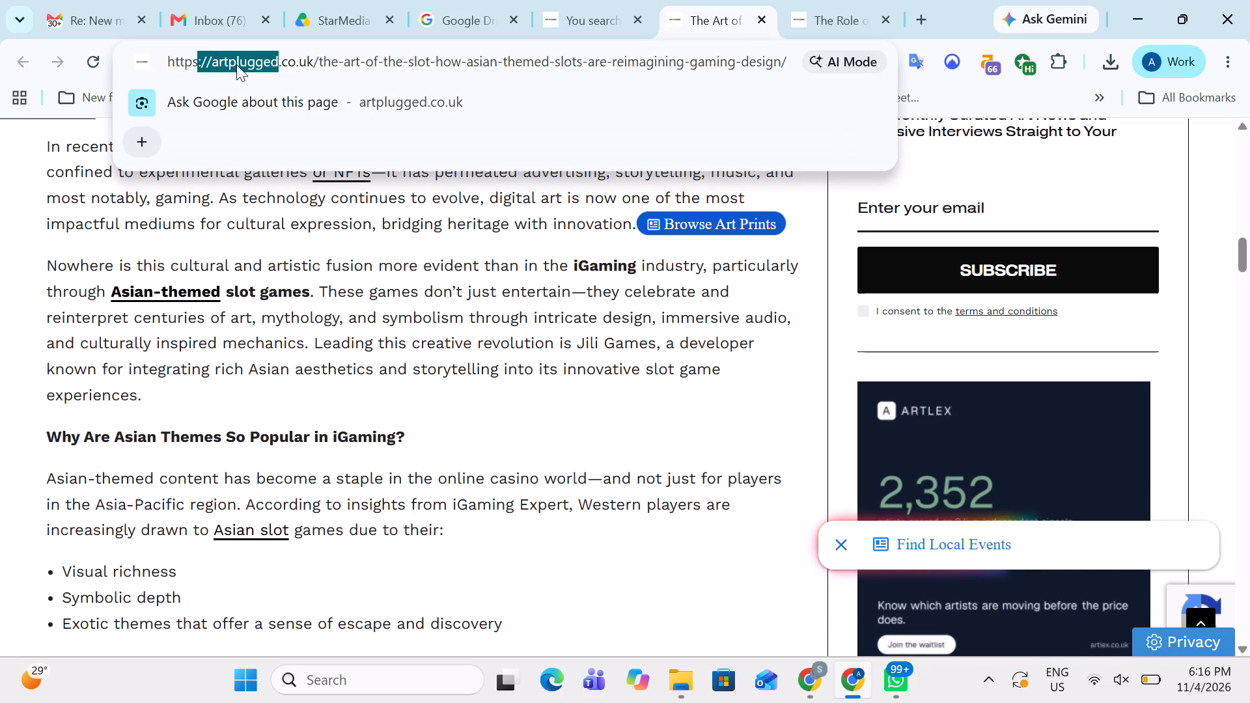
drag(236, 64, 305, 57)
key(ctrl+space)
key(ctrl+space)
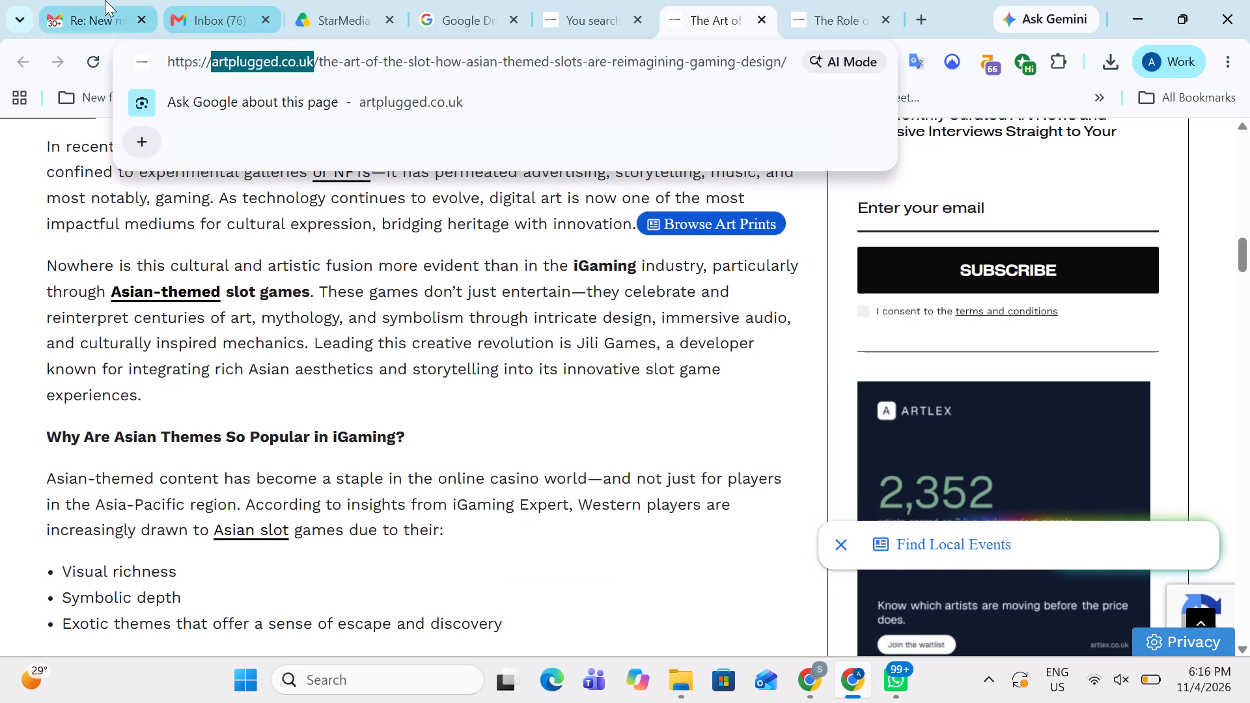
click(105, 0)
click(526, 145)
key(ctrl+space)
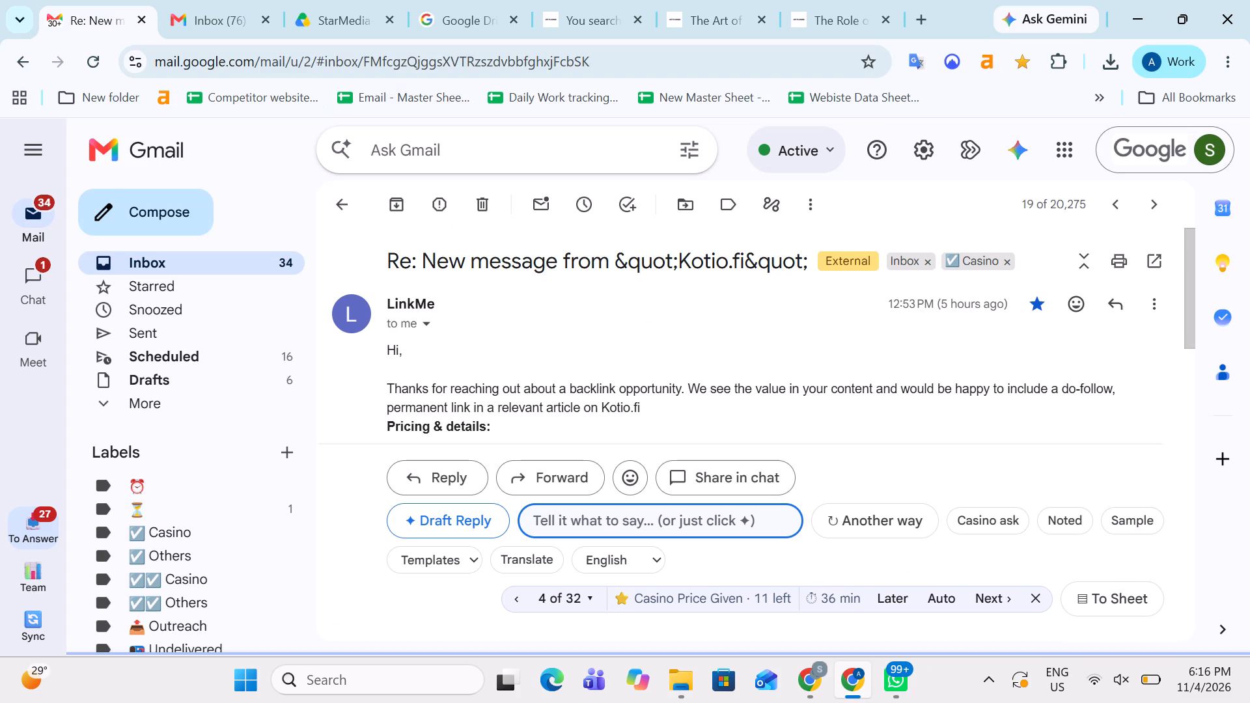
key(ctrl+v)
Copy the artplugged.co.uk domain from the site's Netbet search page address and search Gmail for it.
click(614, 0)
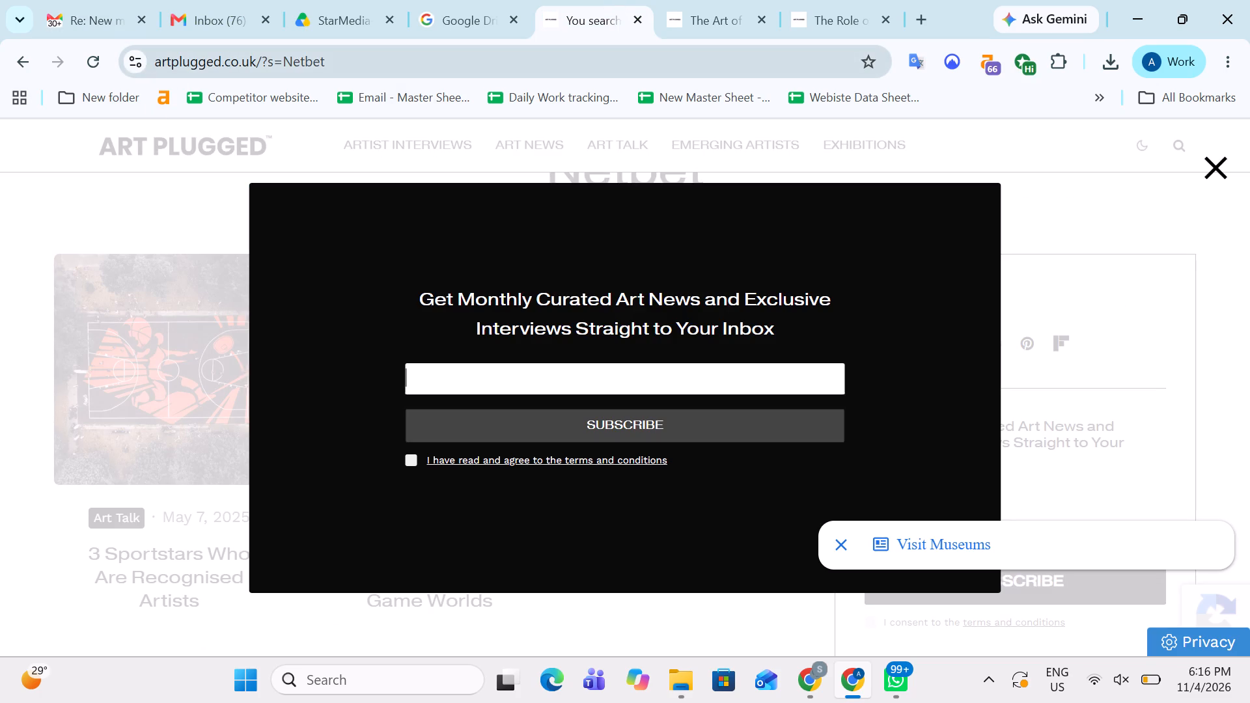
click(173, 63)
drag(173, 63, 309, 63)
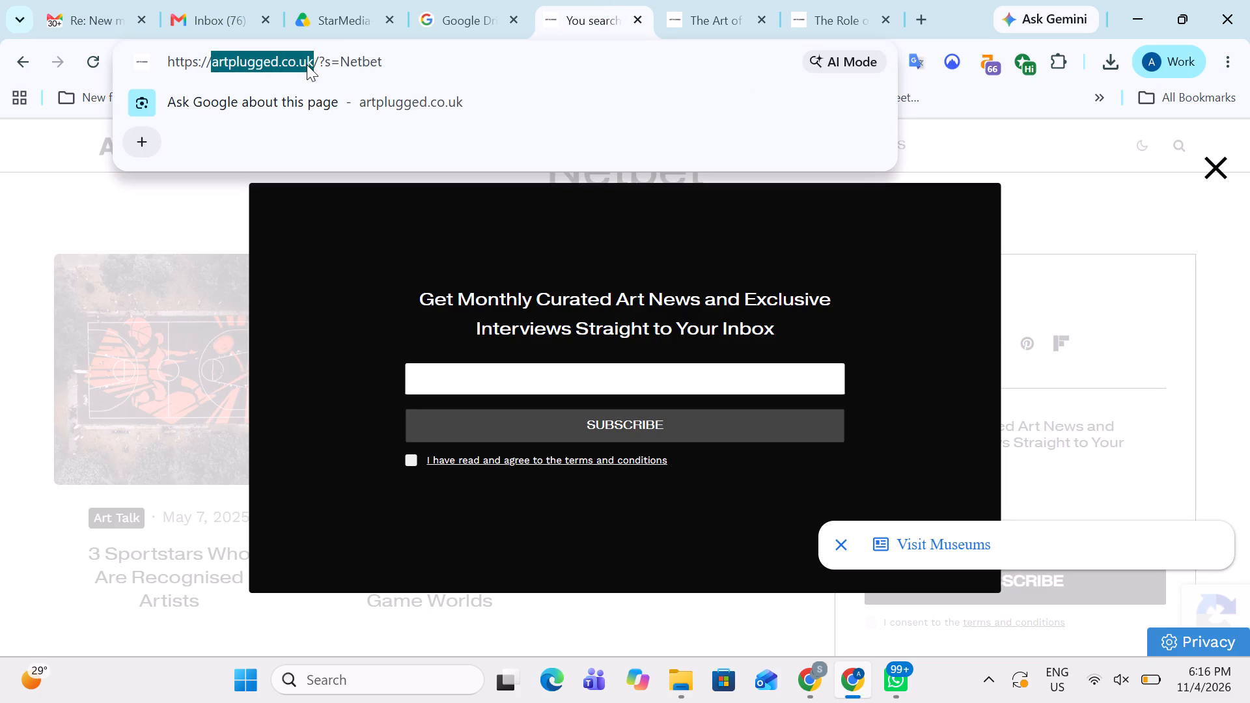
key(ctrl+space)
key(ctrl+space)
key(ctrl+space)
key(ctrl+space)
key(ctrl+c)
key(ctrl+c)
key(ctrl+c)
key(ctrl+c)
click(98, 0)
click(444, 148)
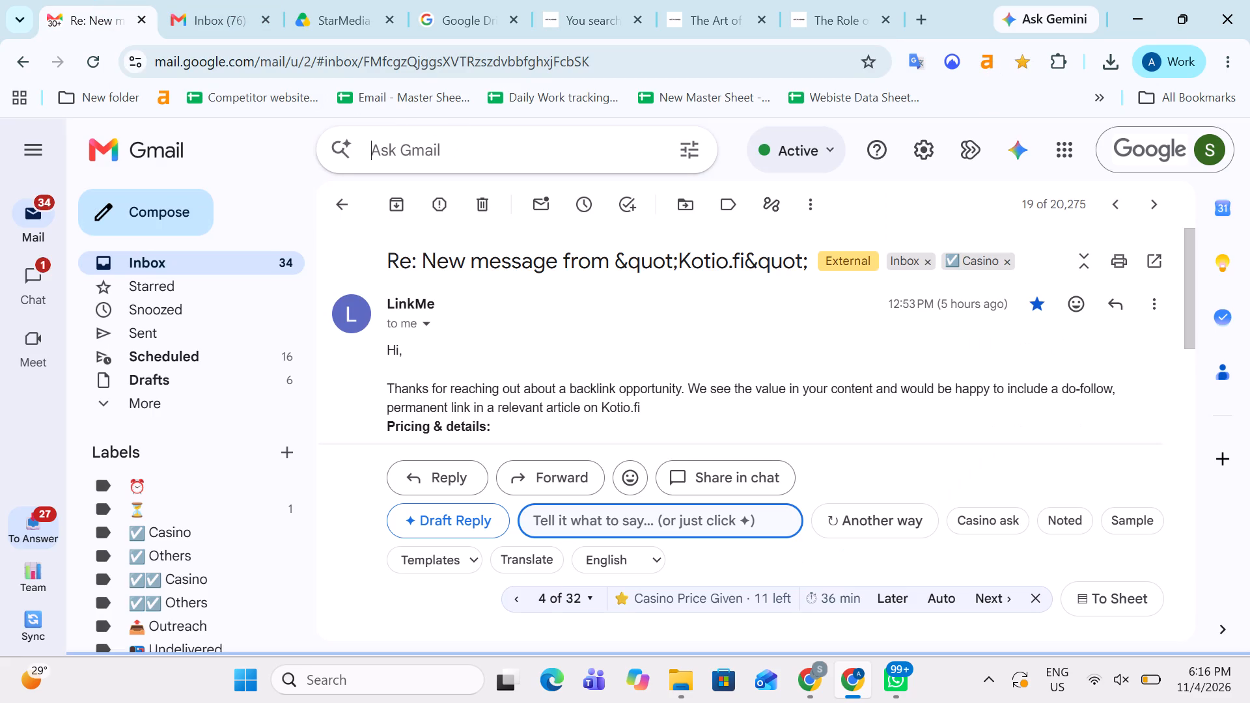
key(ctrl+space)
key(ctrl+v)
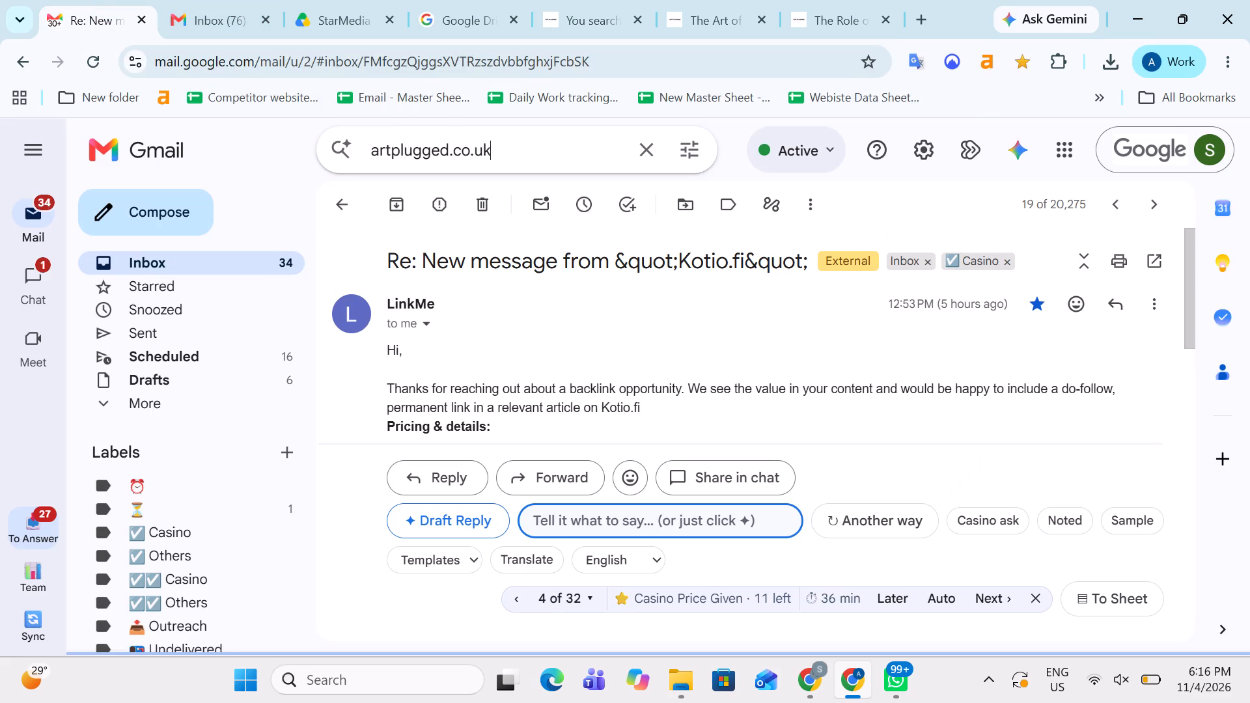
key(Return)
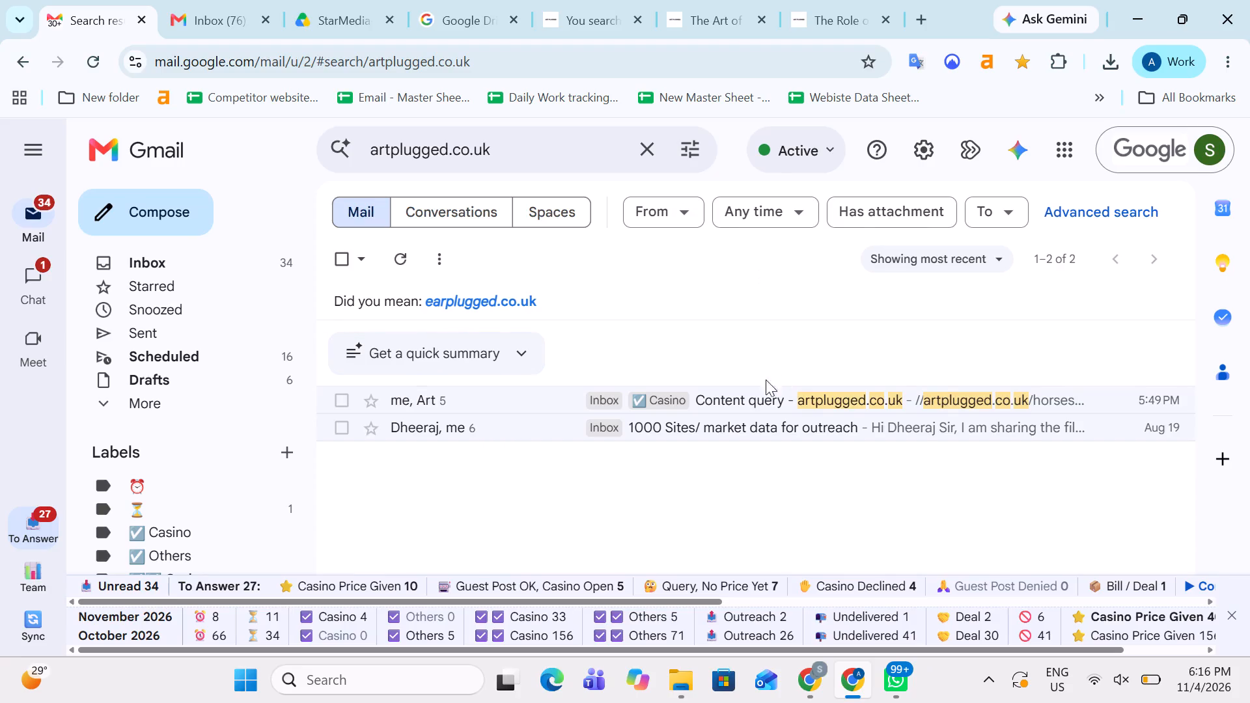
Open the Art Plugged "Content query" conversation and review its casino pricing terms and the reply already sent.
click(762, 396)
scroll(687, 401, down, 7)
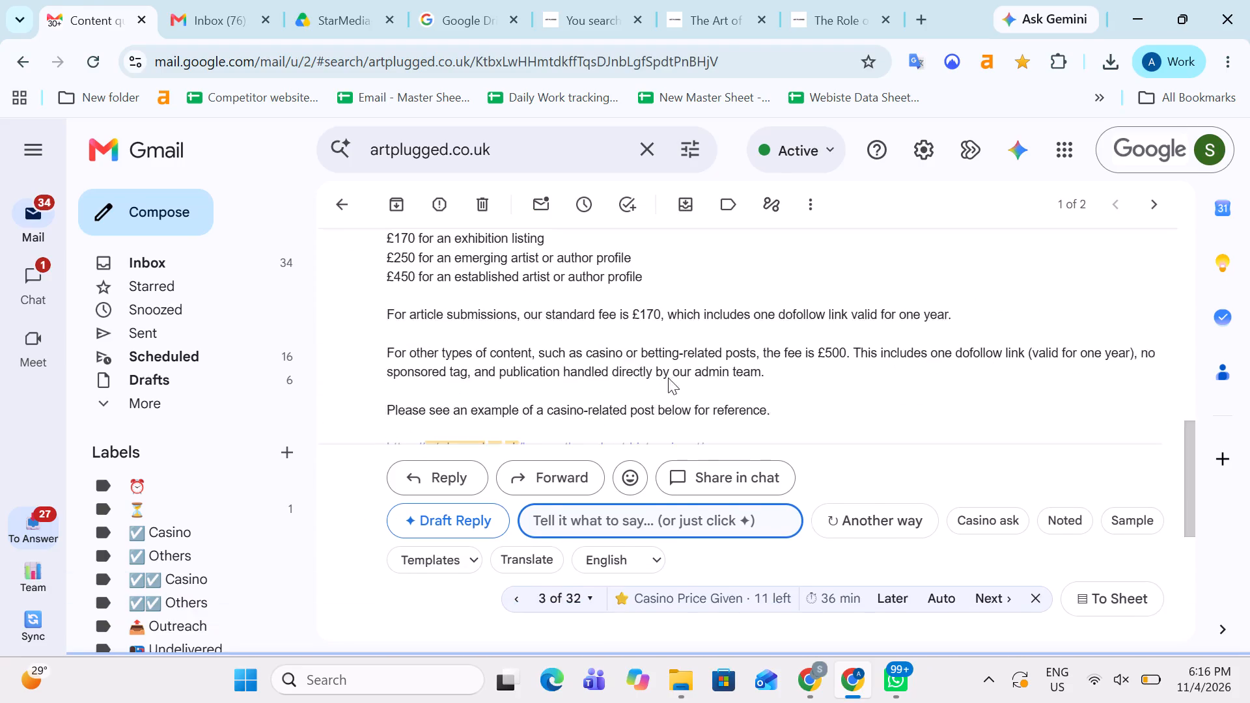
scroll(665, 368, down, 4)
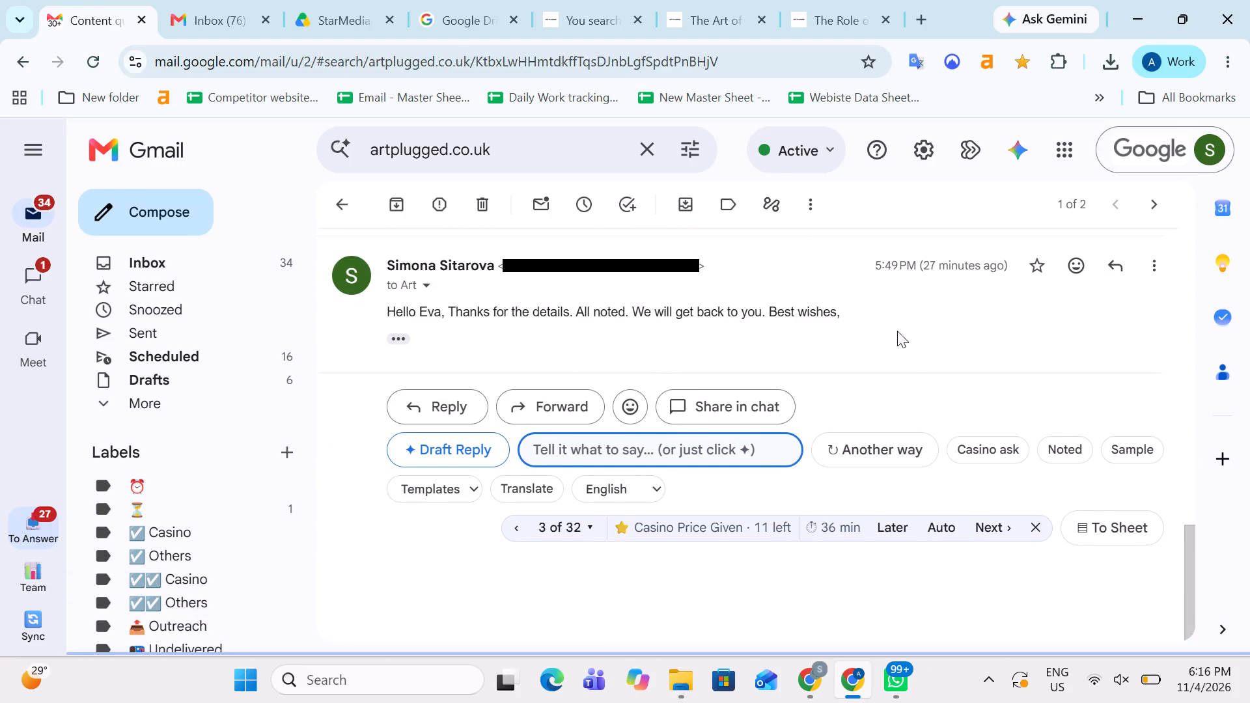
scroll(891, 311, up, 1)
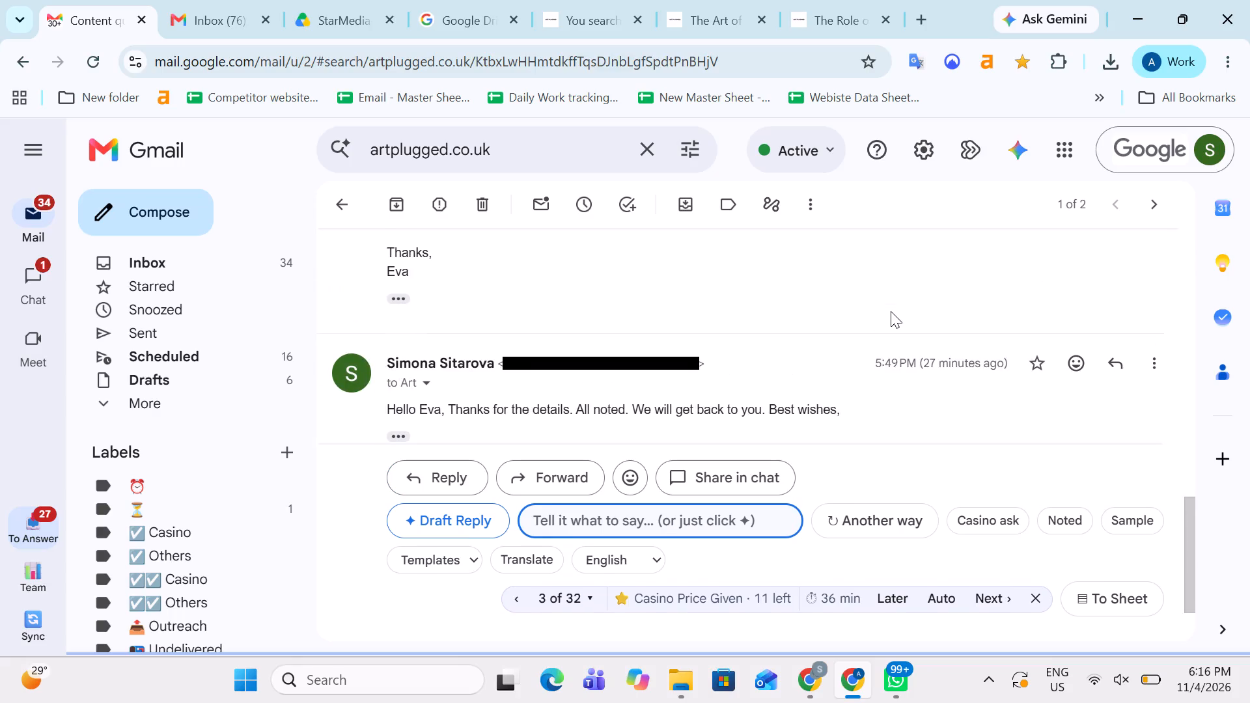
Return to the Asian-themed slot design article on artplugged.co.uk.
click(745, 0)
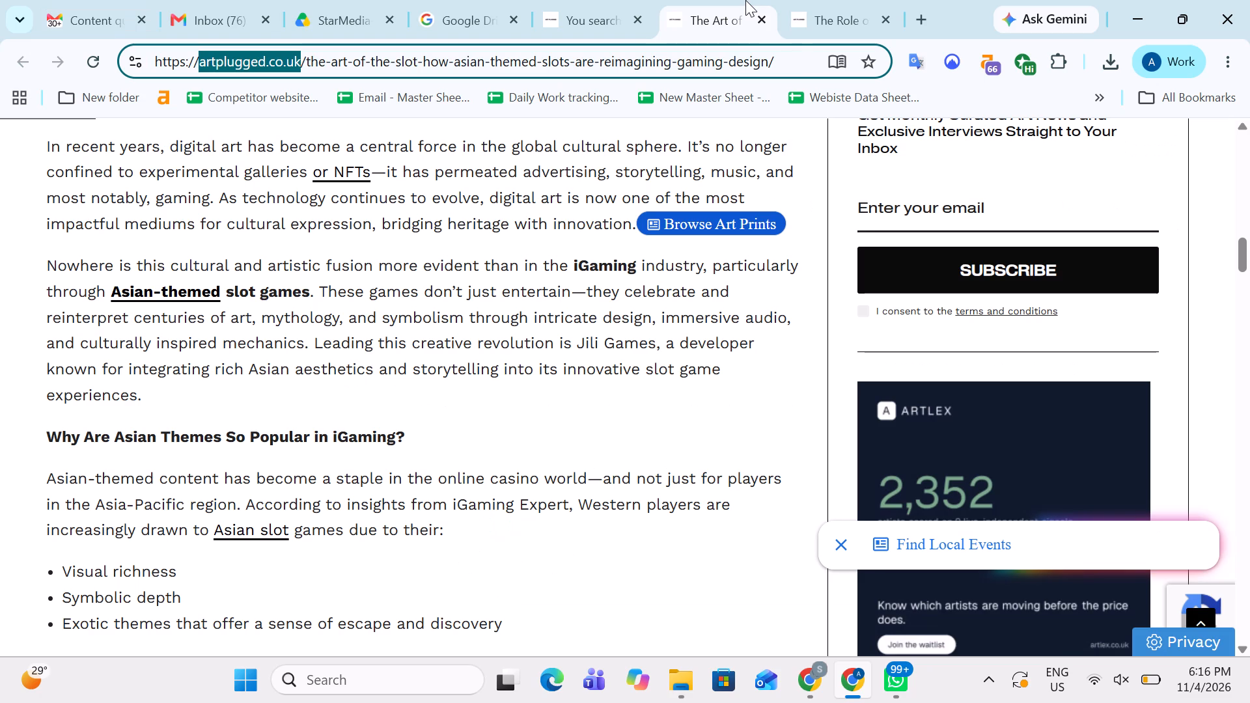
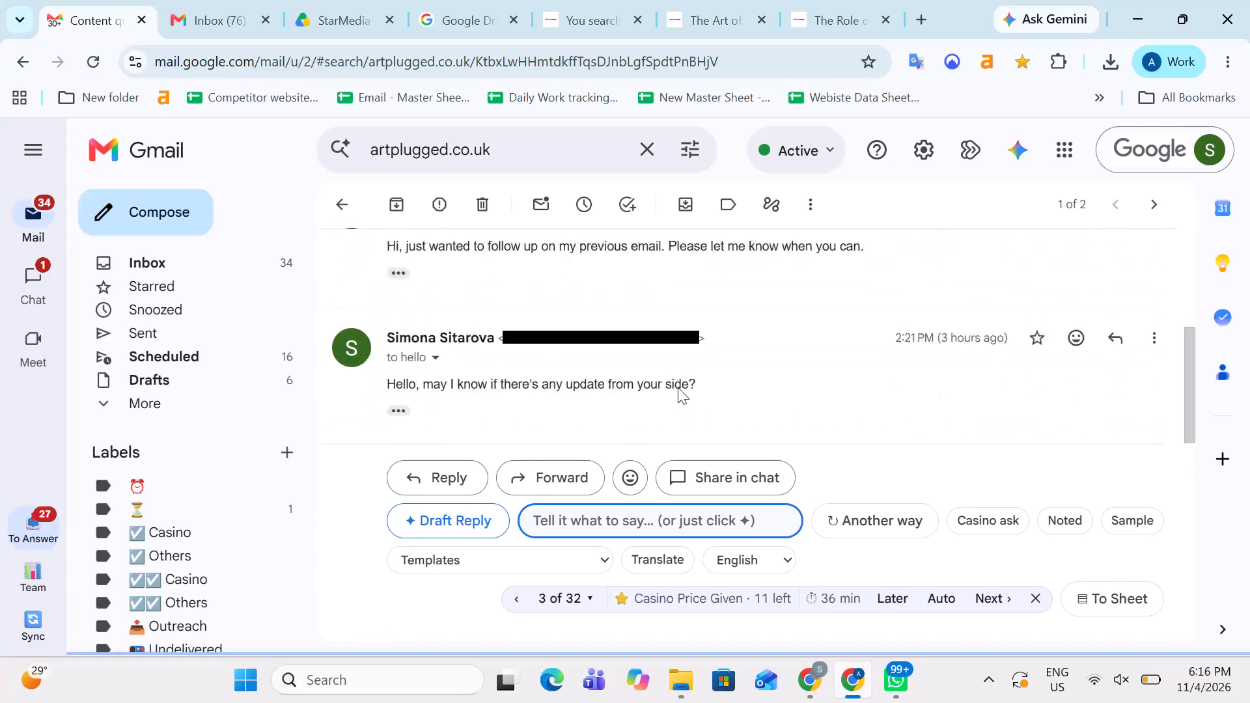
Review the artplugged.co.uk email thread, examining the guest post fees, casino link terms, example post and the reply already sent.
scroll(678, 387, down, 6)
scroll(680, 373, up, 2)
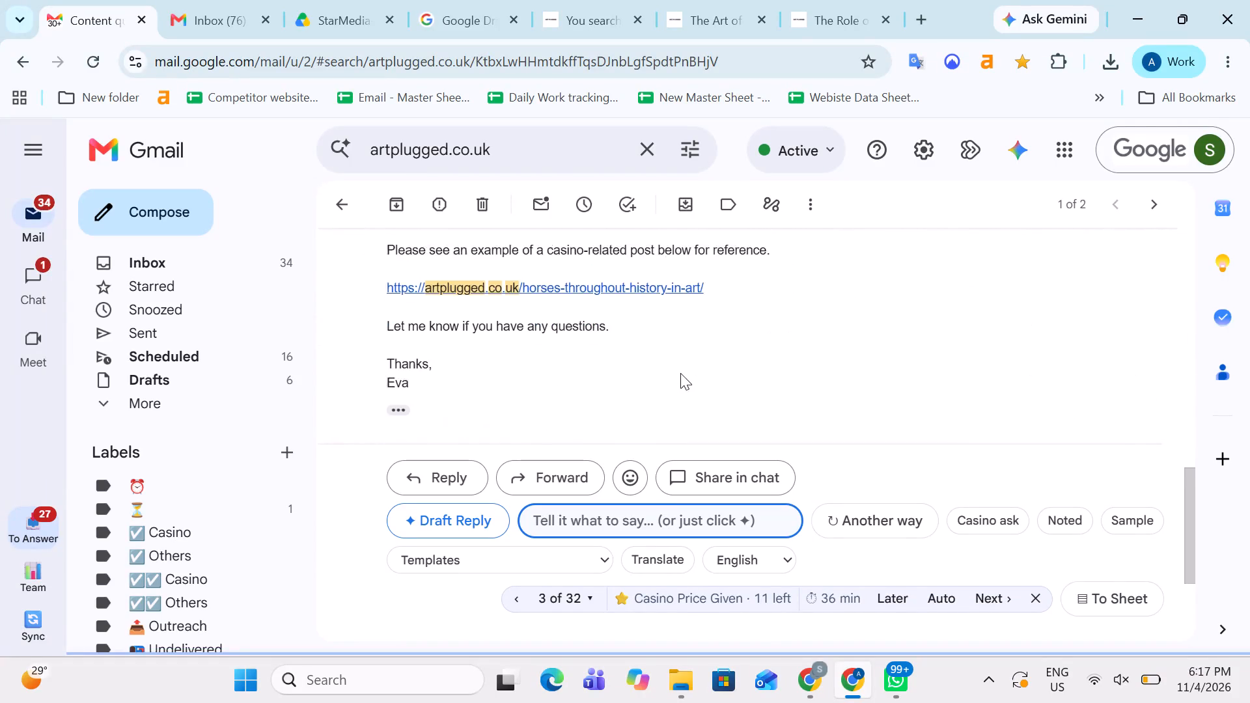
scroll(867, 283, up, 2)
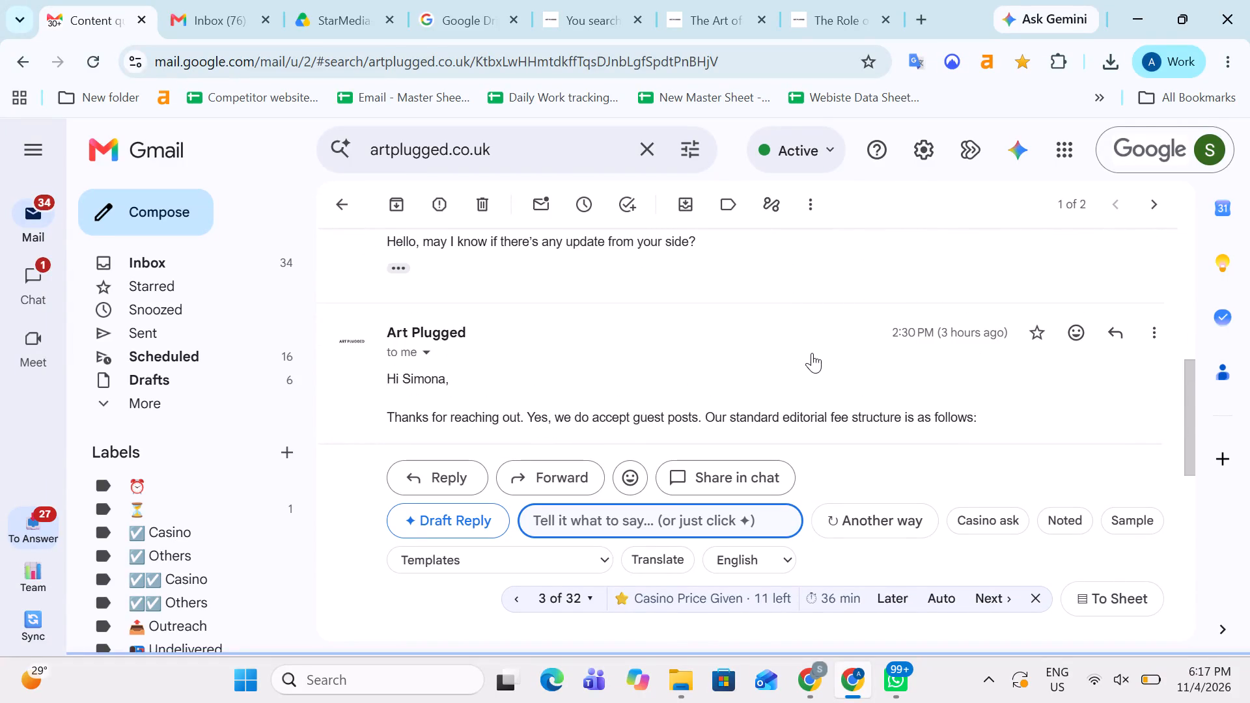
scroll(805, 353, down, 6)
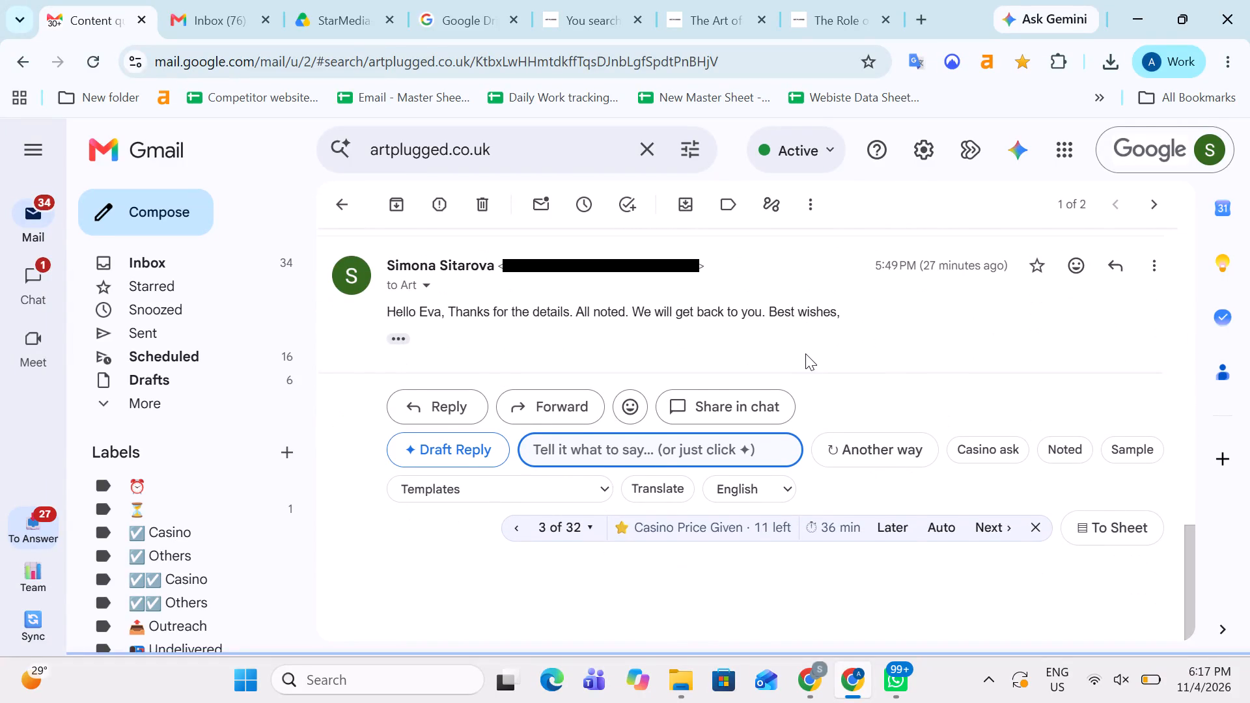
scroll(808, 353, up, 1)
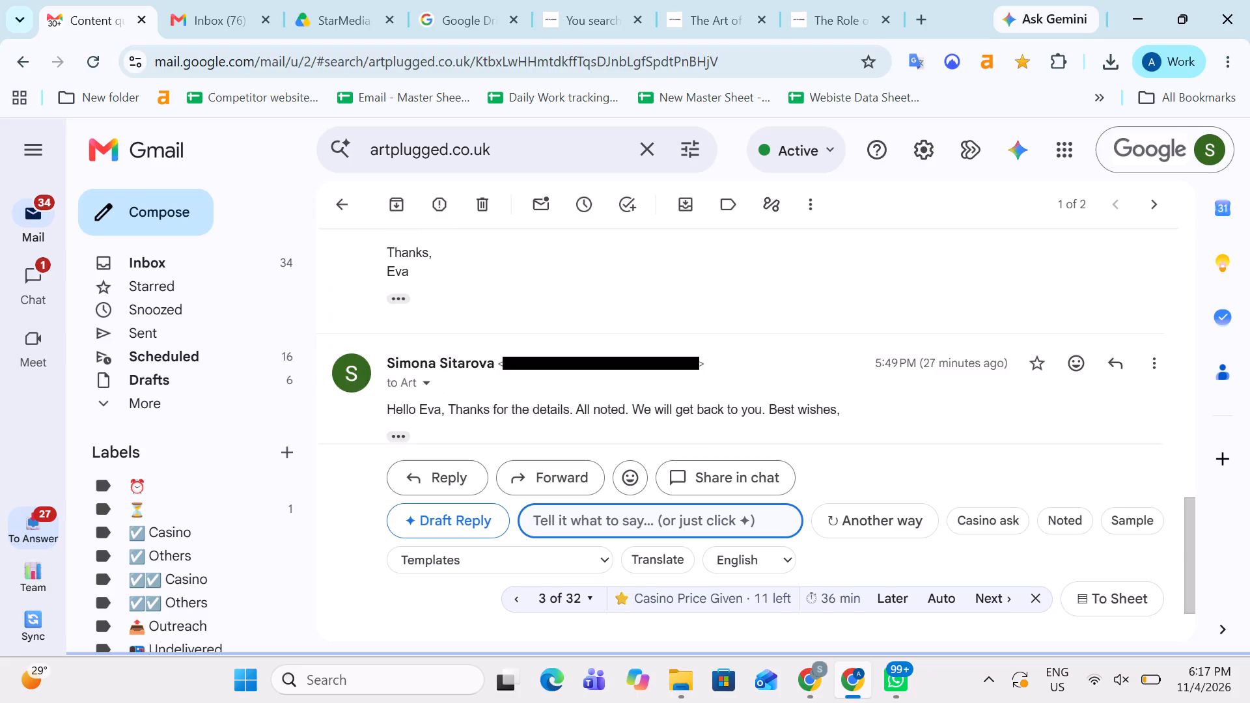
scroll(808, 353, up, 4)
scroll(808, 353, down, 1)
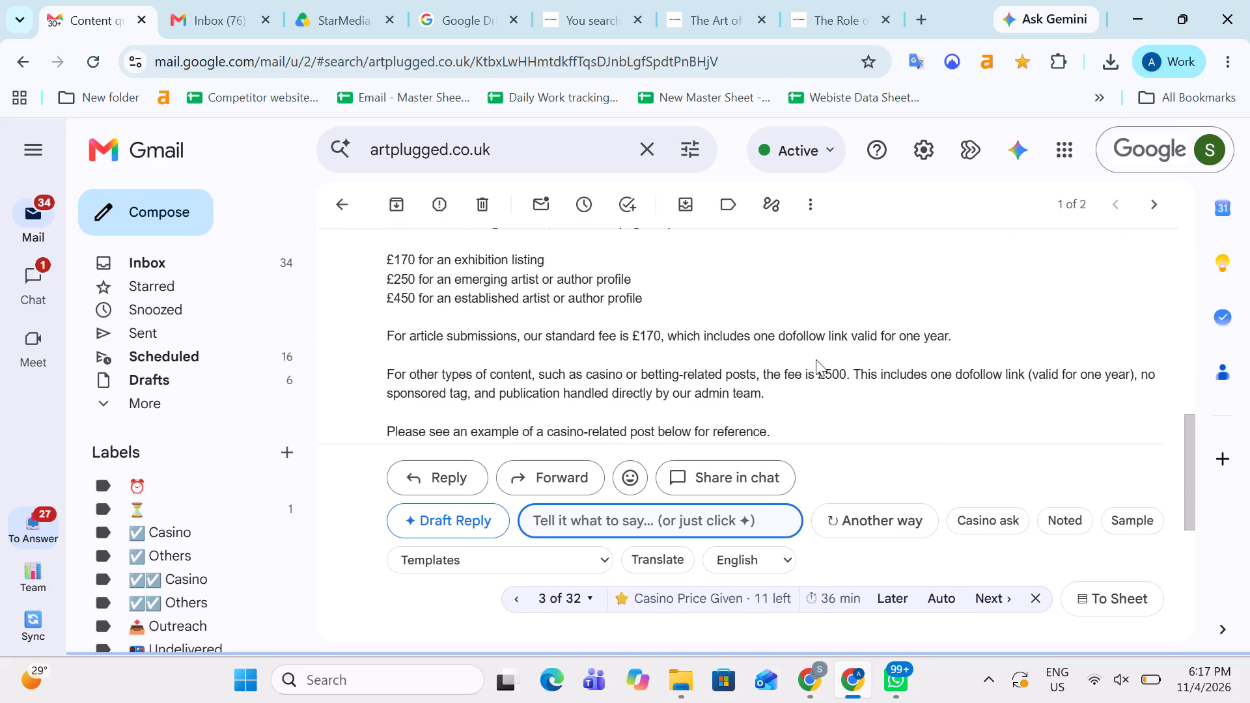
scroll(816, 359, down, 1)
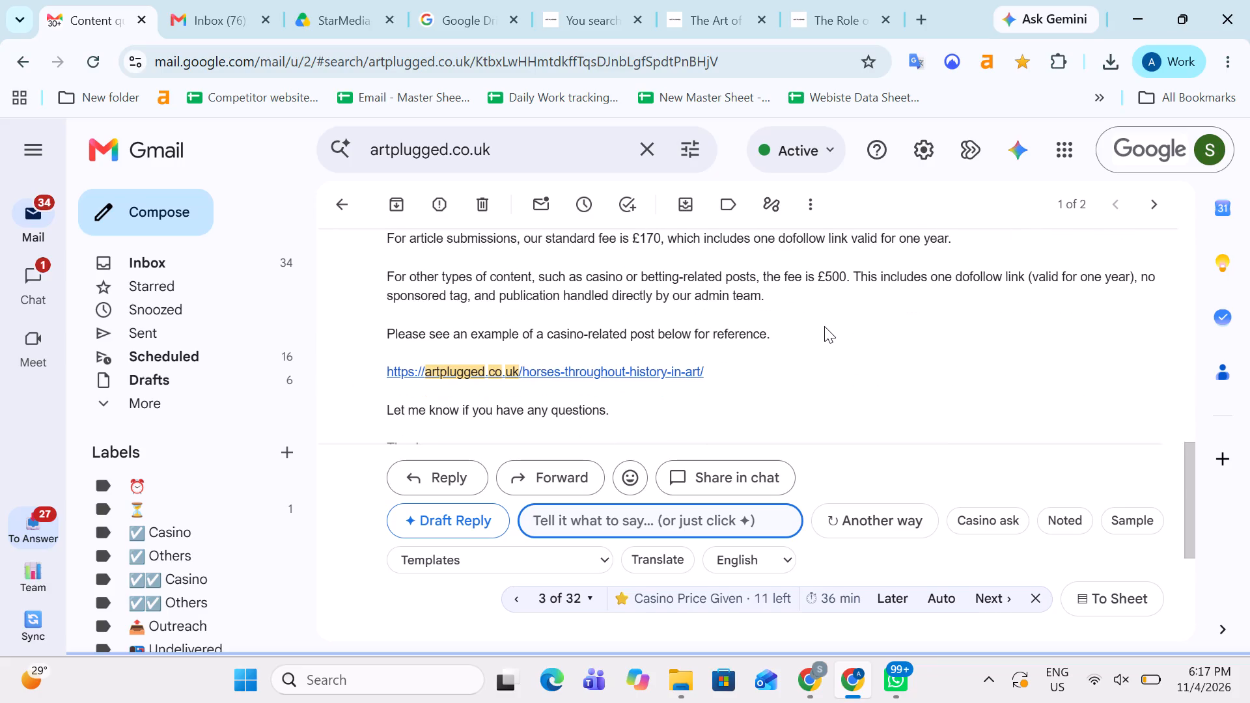
scroll(824, 326, up, 9)
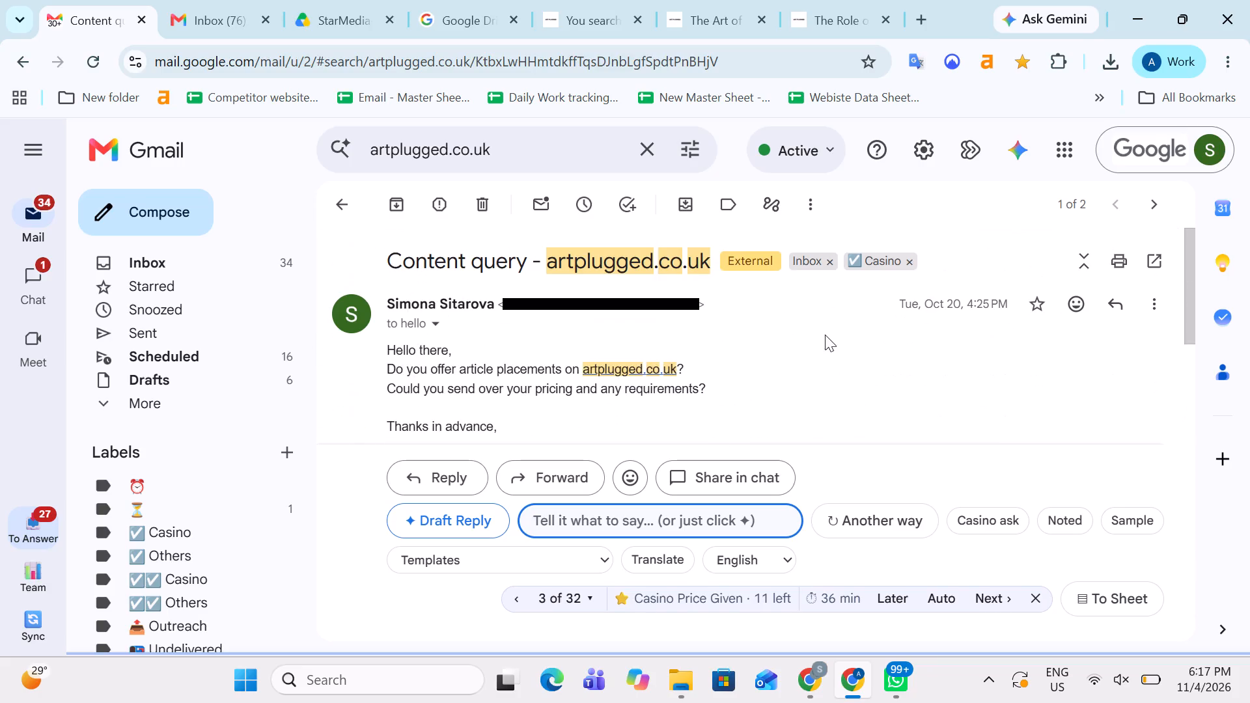
scroll(824, 335, down, 6)
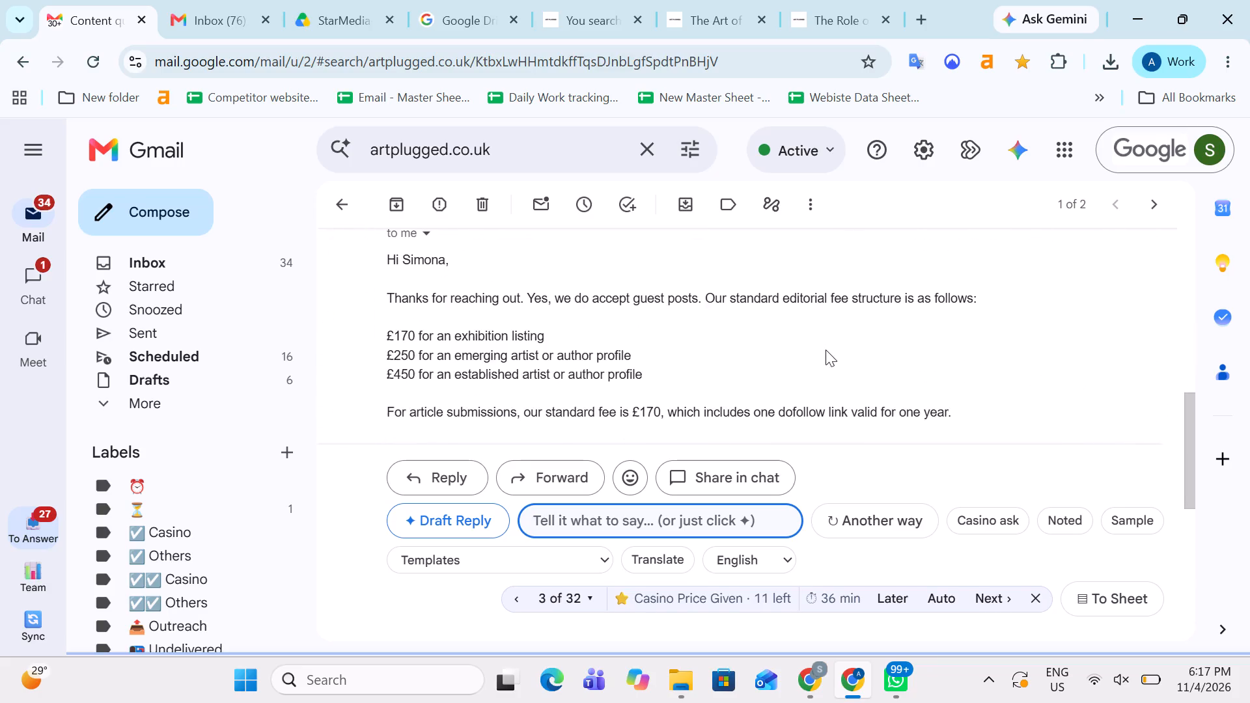
scroll(826, 350, down, 2)
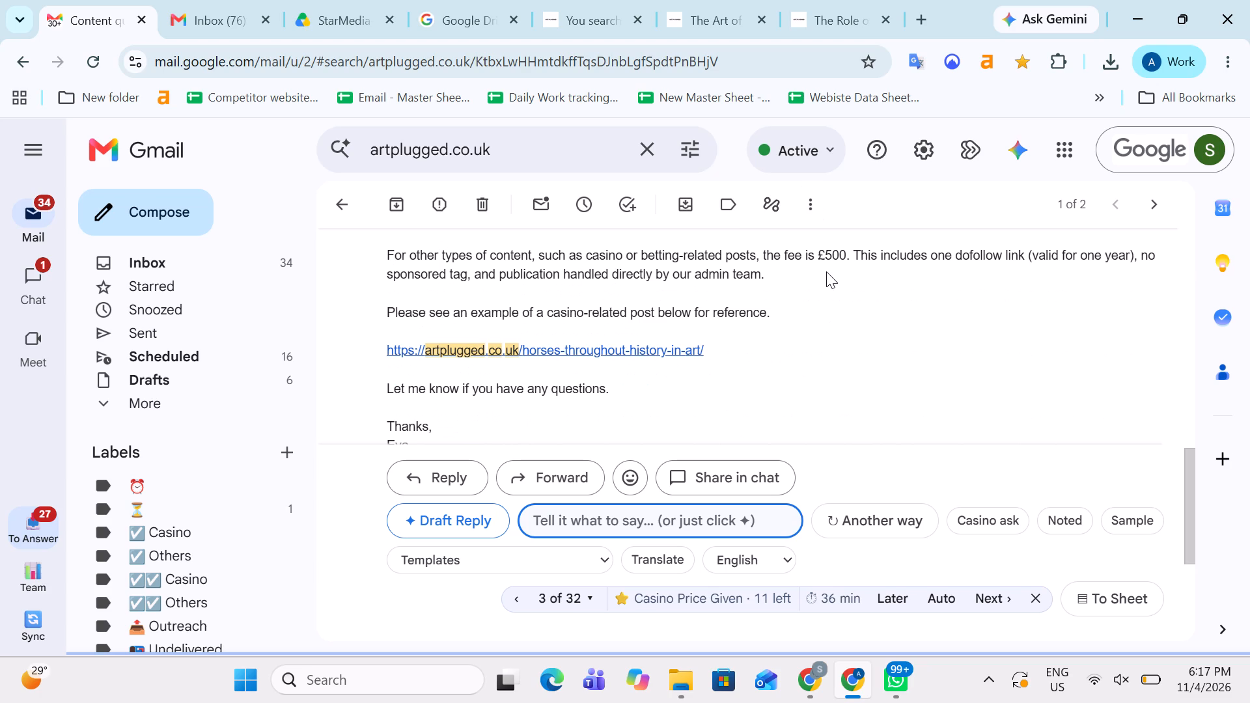